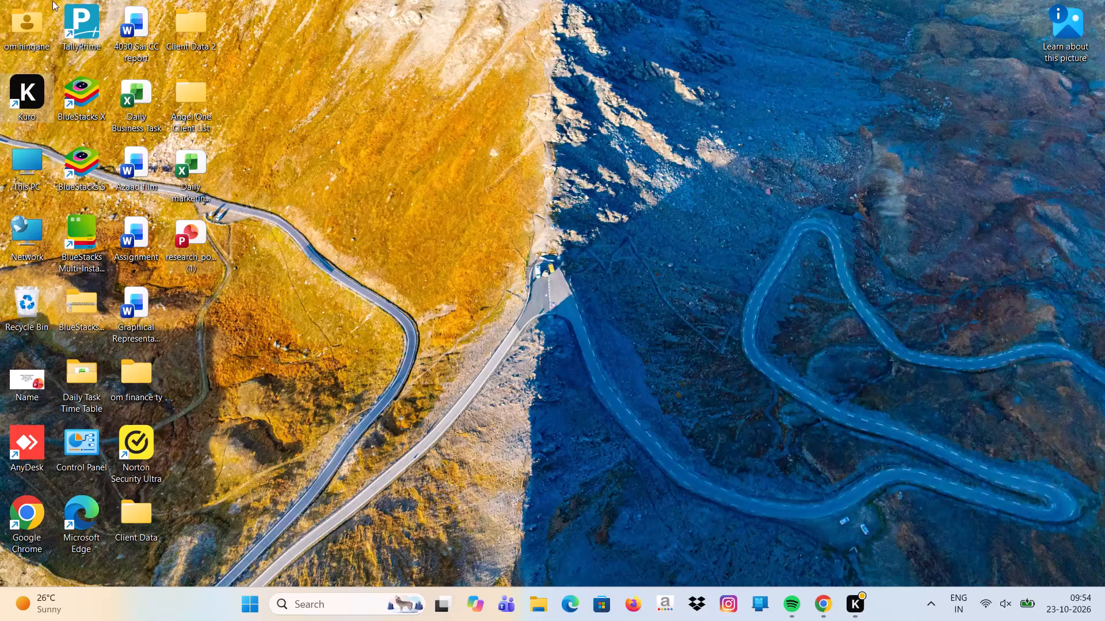
Open the Inactive Client - Om (1) workbook from the Downloads folder.
double_click(195, 104)
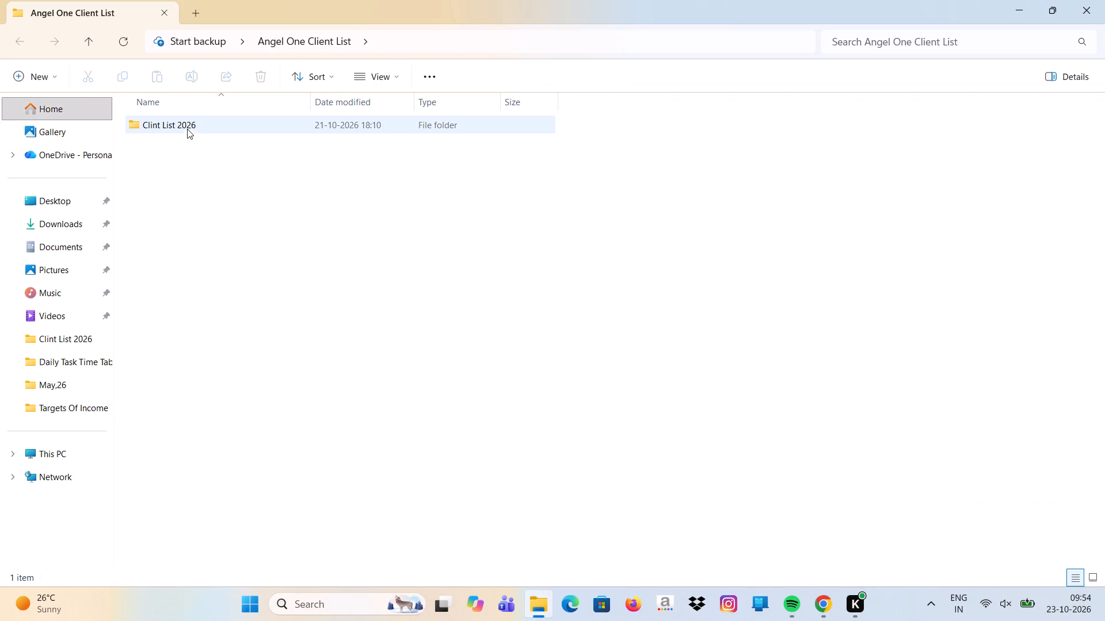
double_click(187, 123)
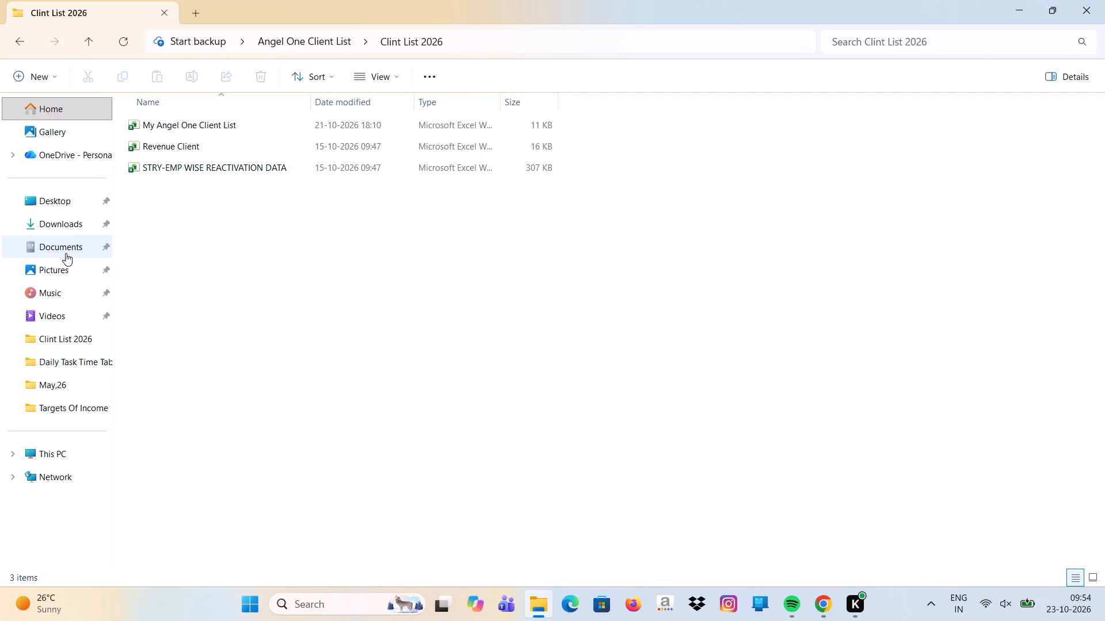
left_click(74, 231)
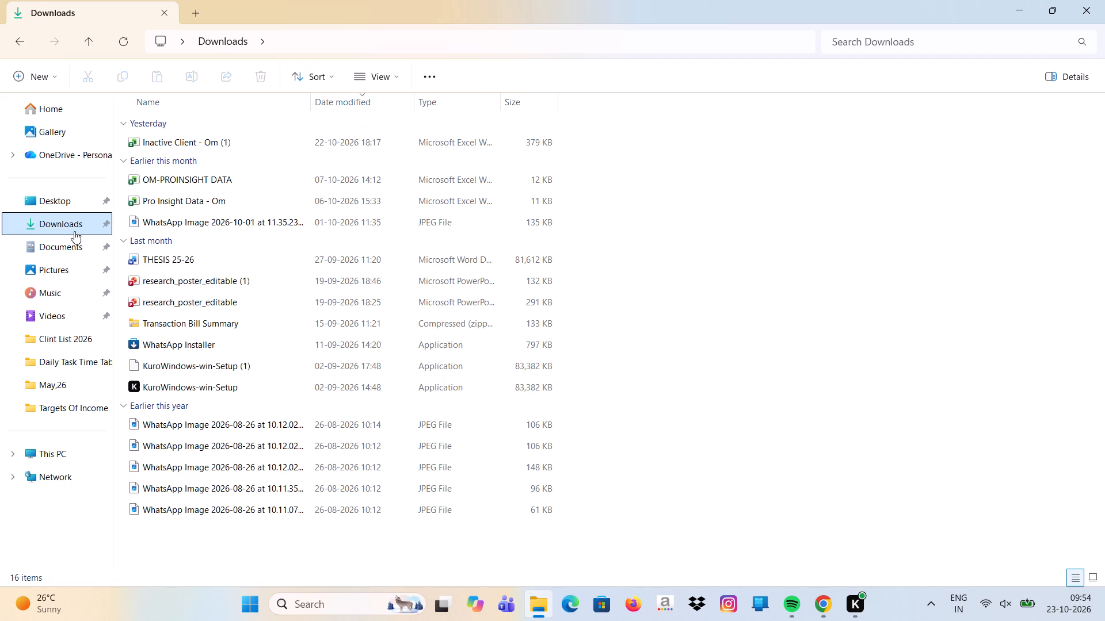
double_click(184, 141)
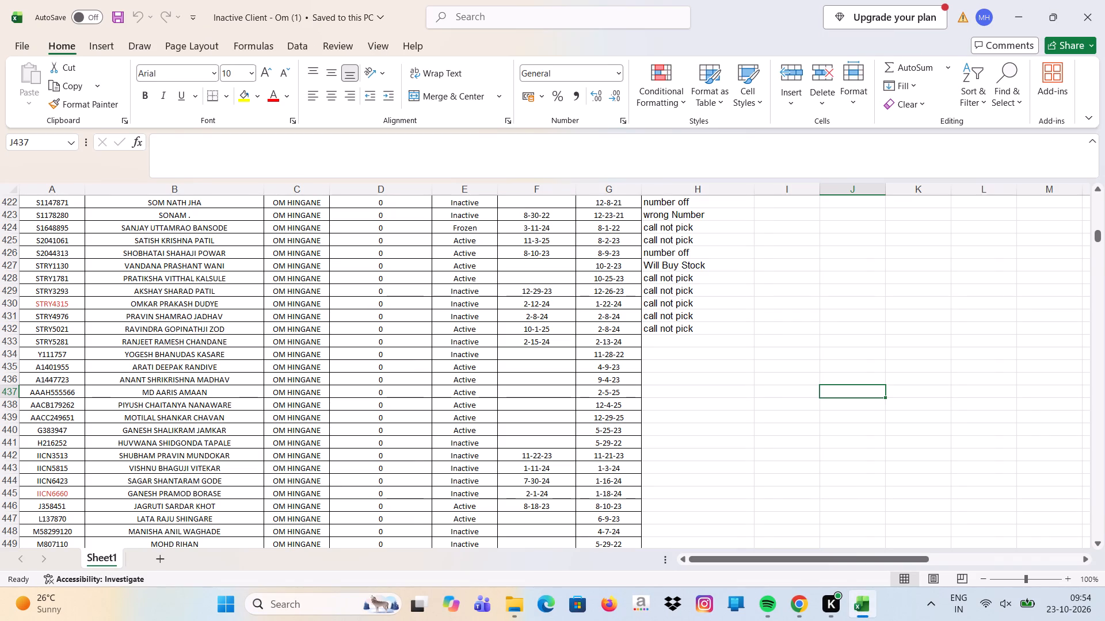
Copy the client code in cell A403, from the green row marked Big Capital Client.
left_click(679, 390)
scroll(679, 390, "up", 4)
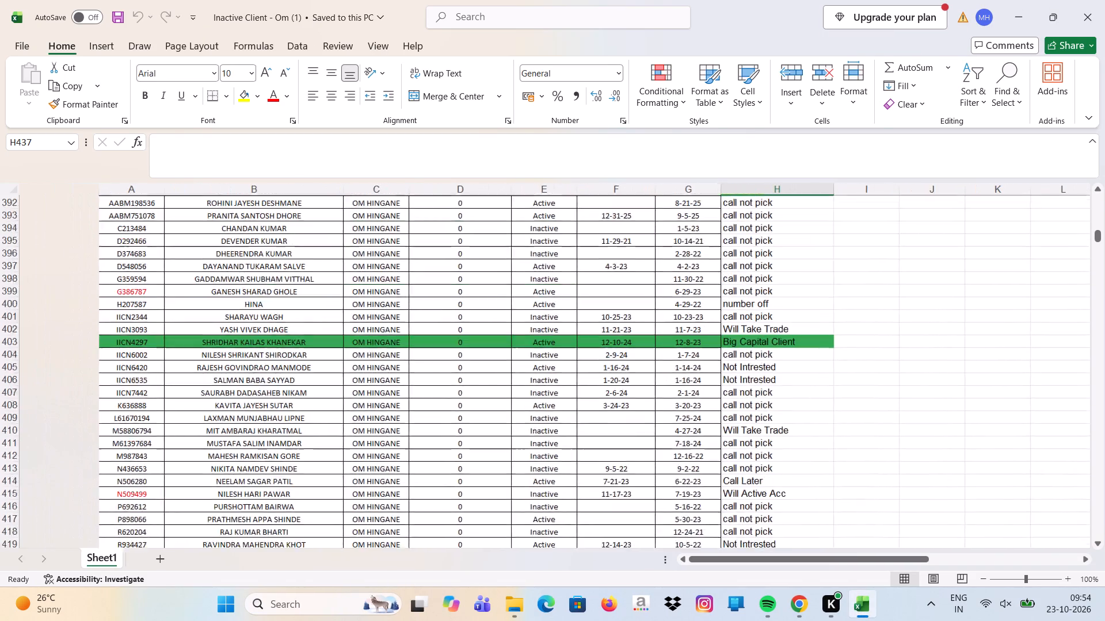
scroll(679, 390, "up", 1)
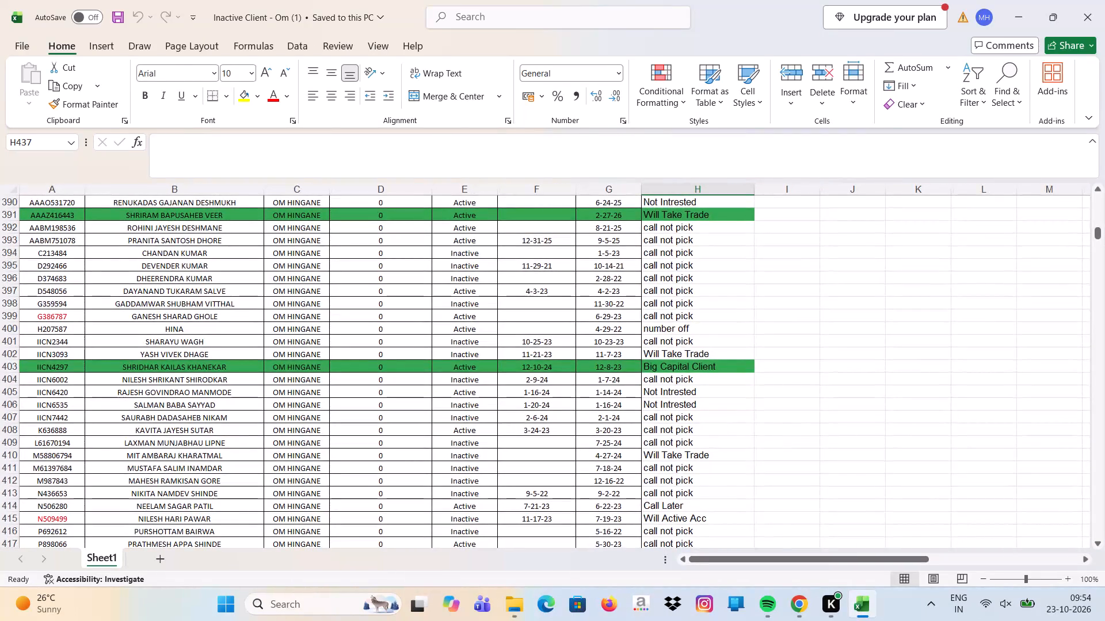
left_click(67, 366)
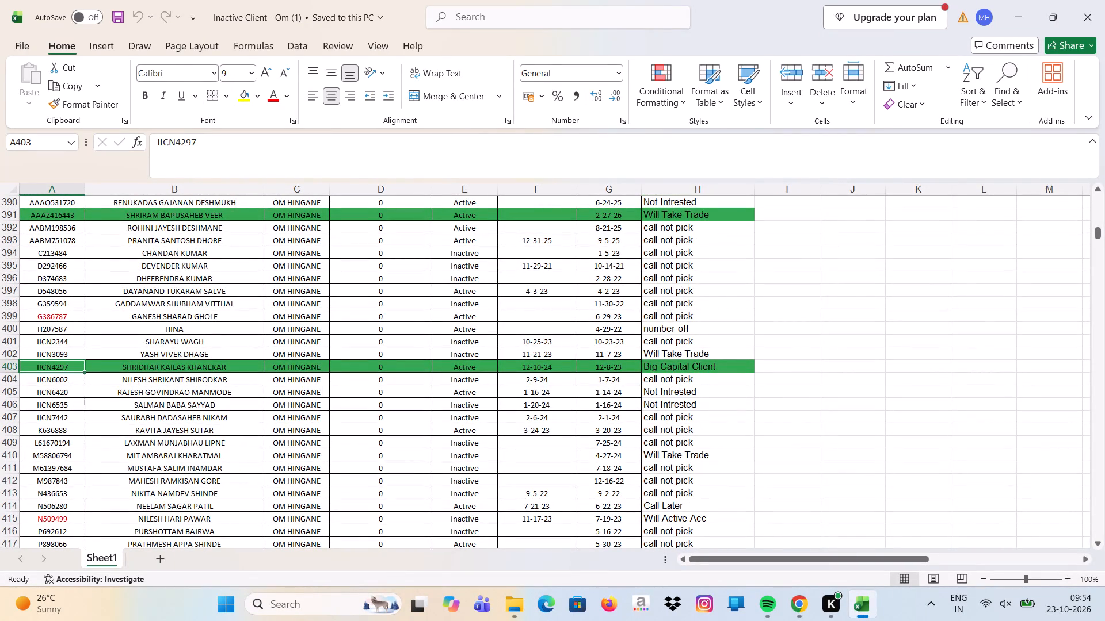
key("ctrl+c")
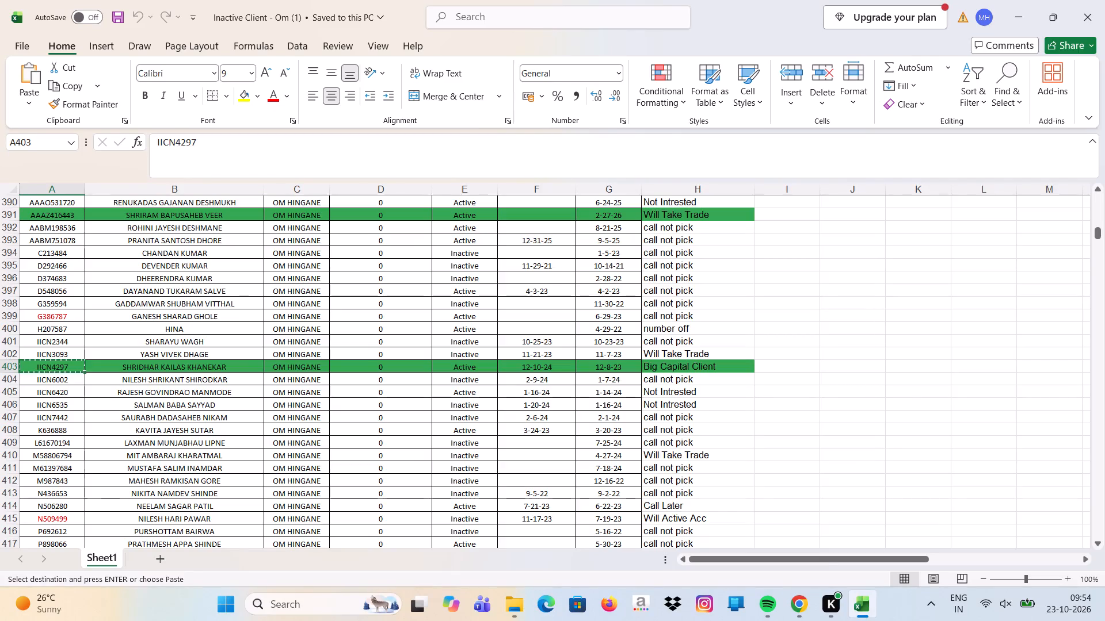
Switch to Chrome, look up the copied client code on the AngelOne Partner Platform, and review that client's account overview and portfolio summary.
key("alt+Tab")
key("alt+Tab")
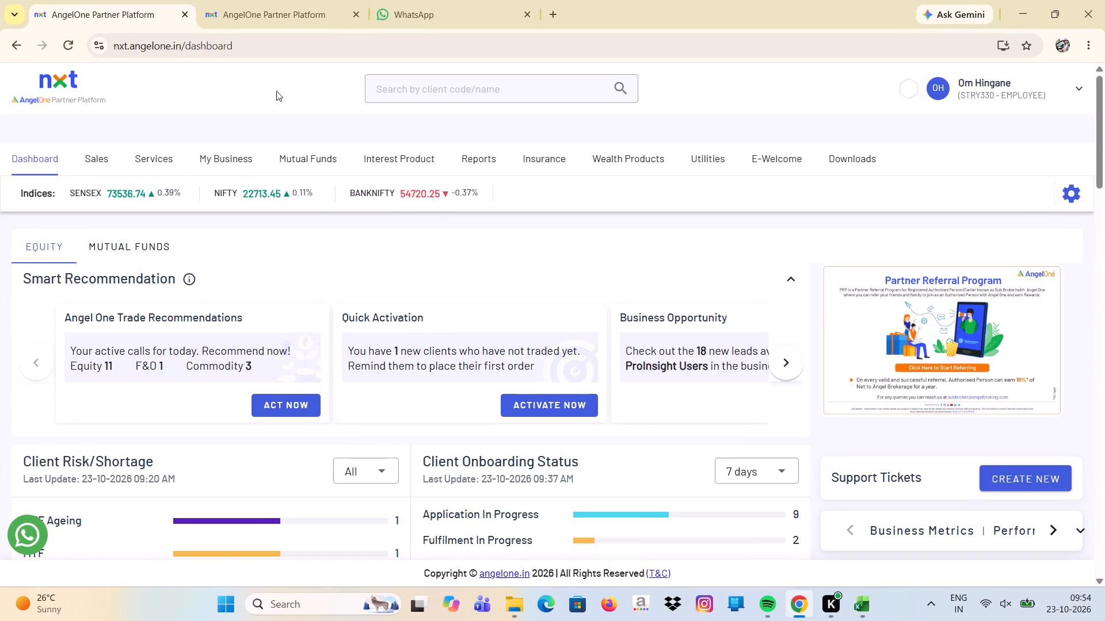
left_click(424, 79)
key("ctrl+v")
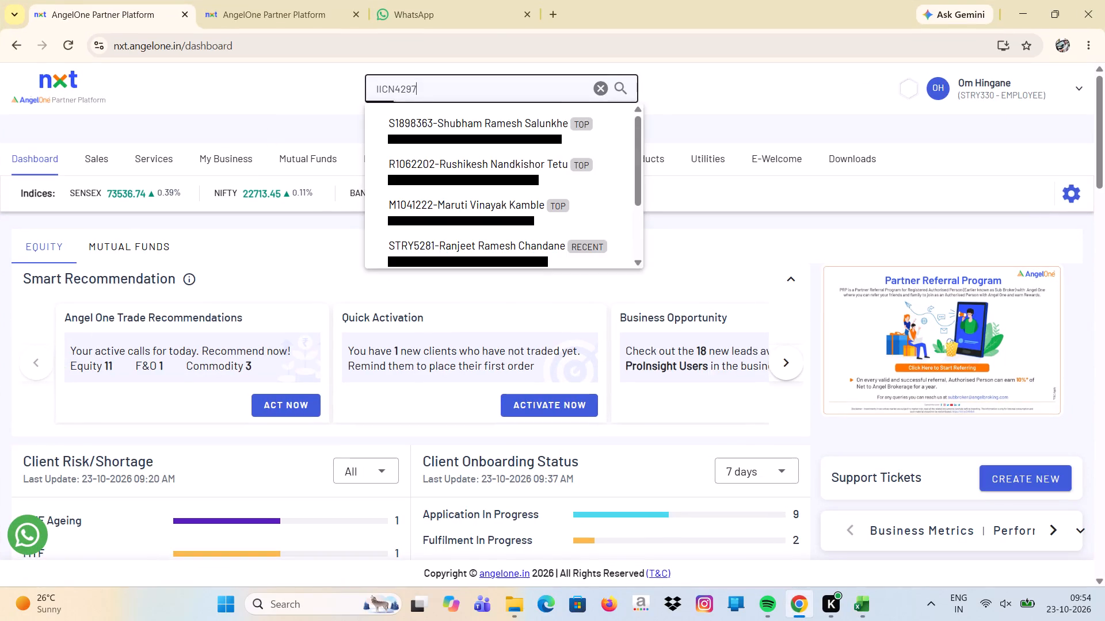
left_click(459, 131)
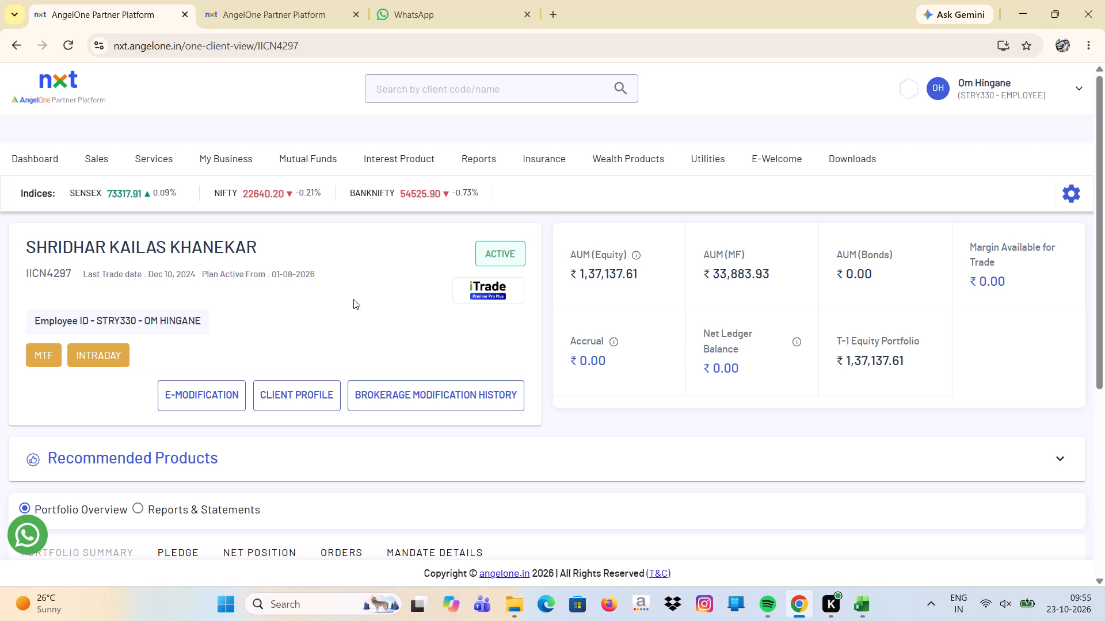
scroll(695, 404, "down", 3)
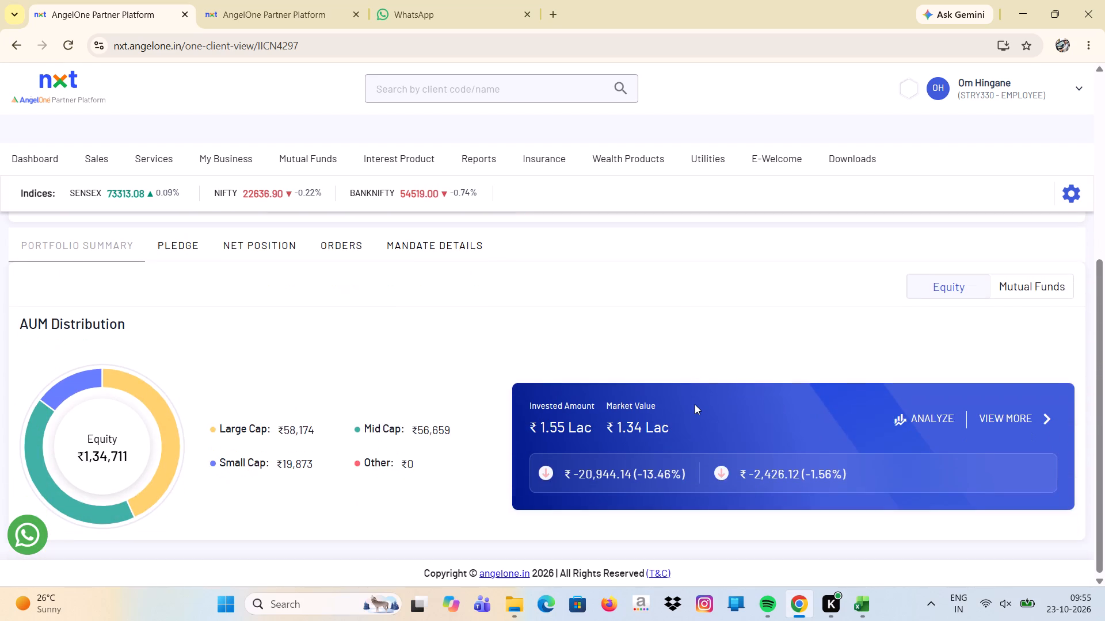
scroll(695, 404, "down", 1)
scroll(695, 404, "up", 1)
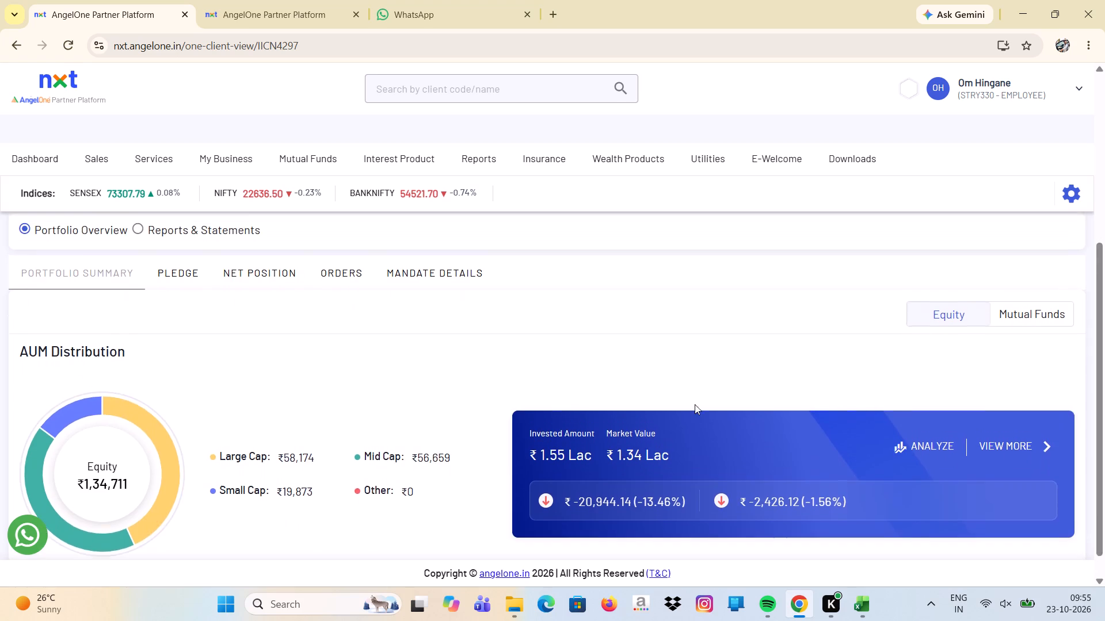
scroll(695, 404, "up", 5)
Return to the Excel client list and select the client code in green row 391, marked Will Take Trade.
key("alt+Tab")
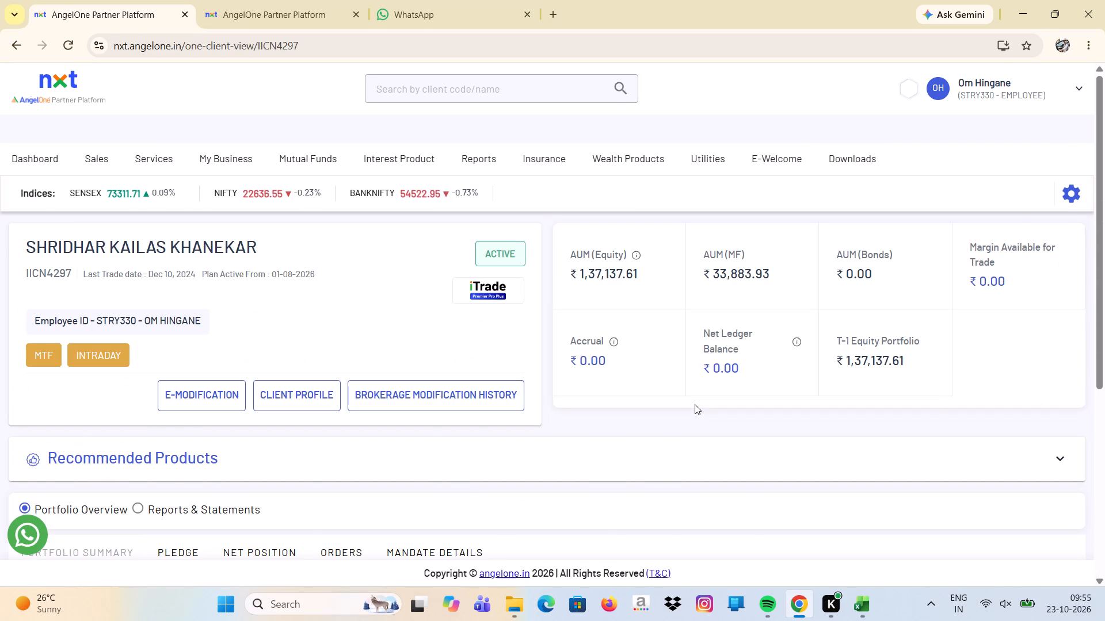
scroll(47, 292, "up", 1)
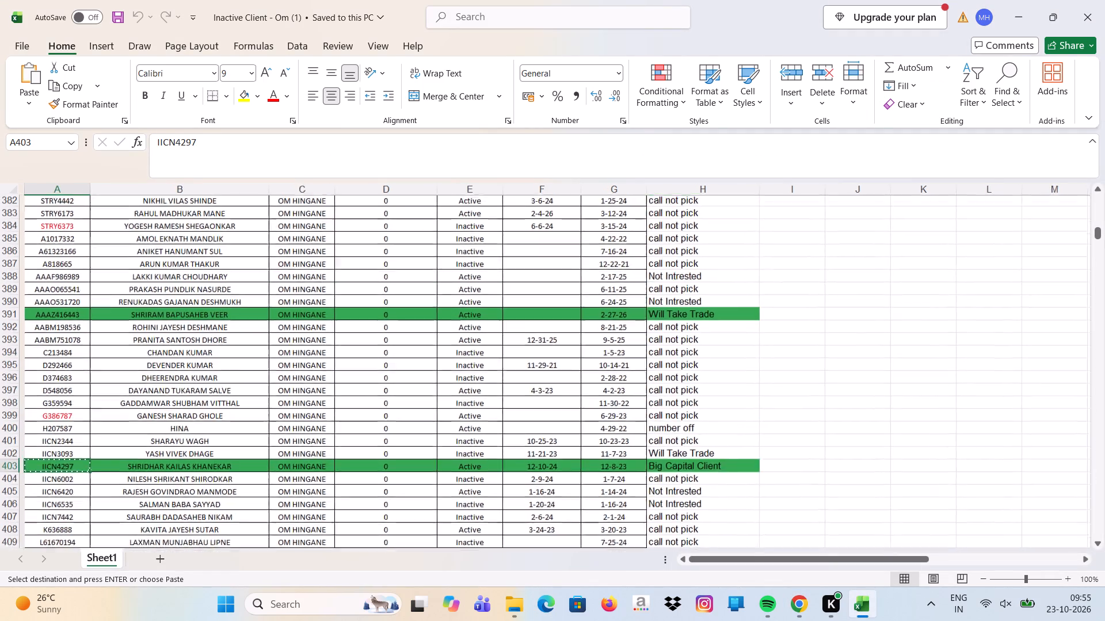
left_click(70, 329)
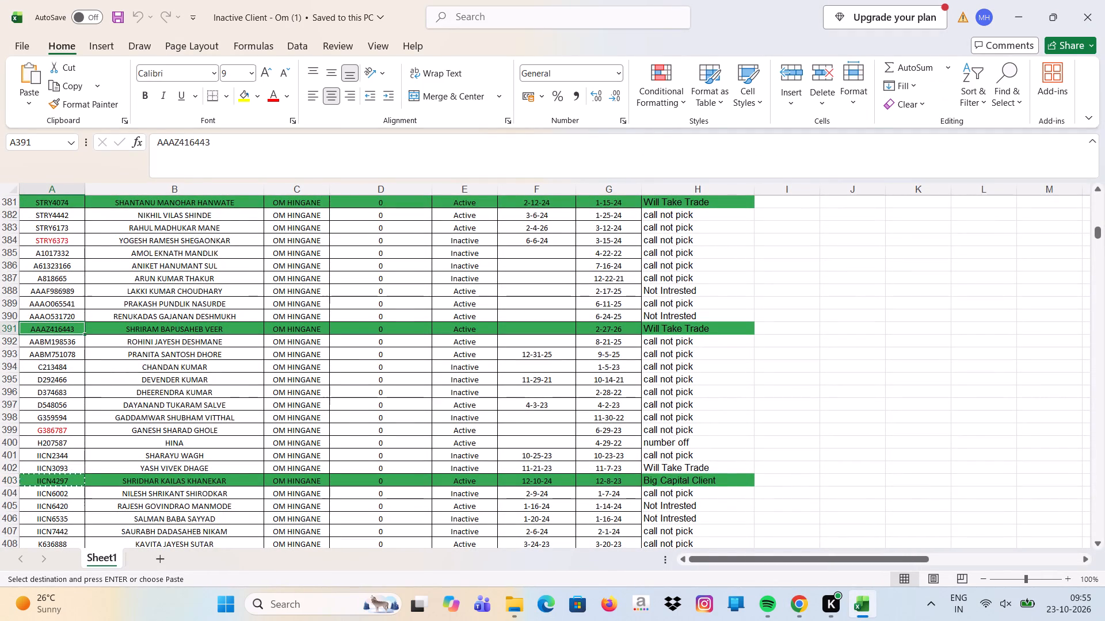
scroll(64, 210, "up", 1)
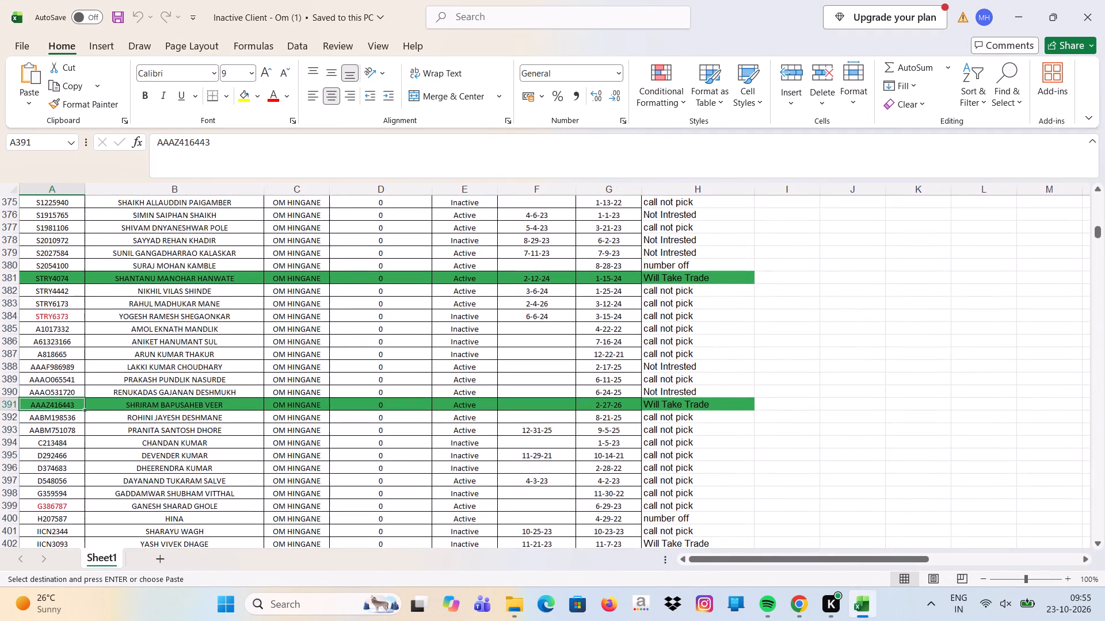
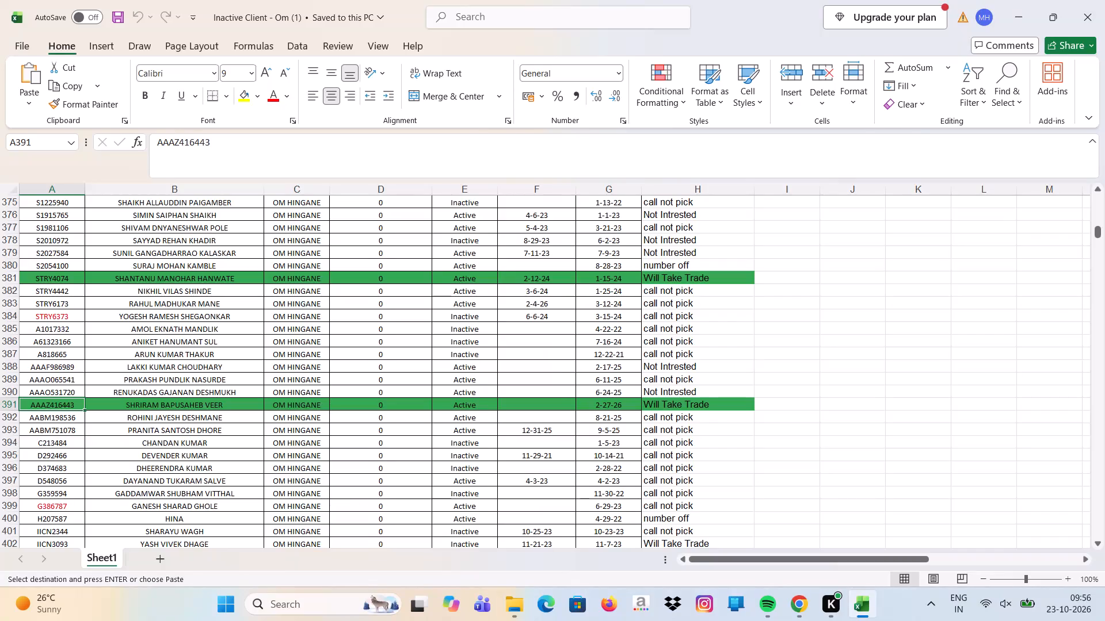
Find green row 326, marked Will Buy Stock, in the client list and copy its client code from cell A326.
scroll(76, 385, "down", 2)
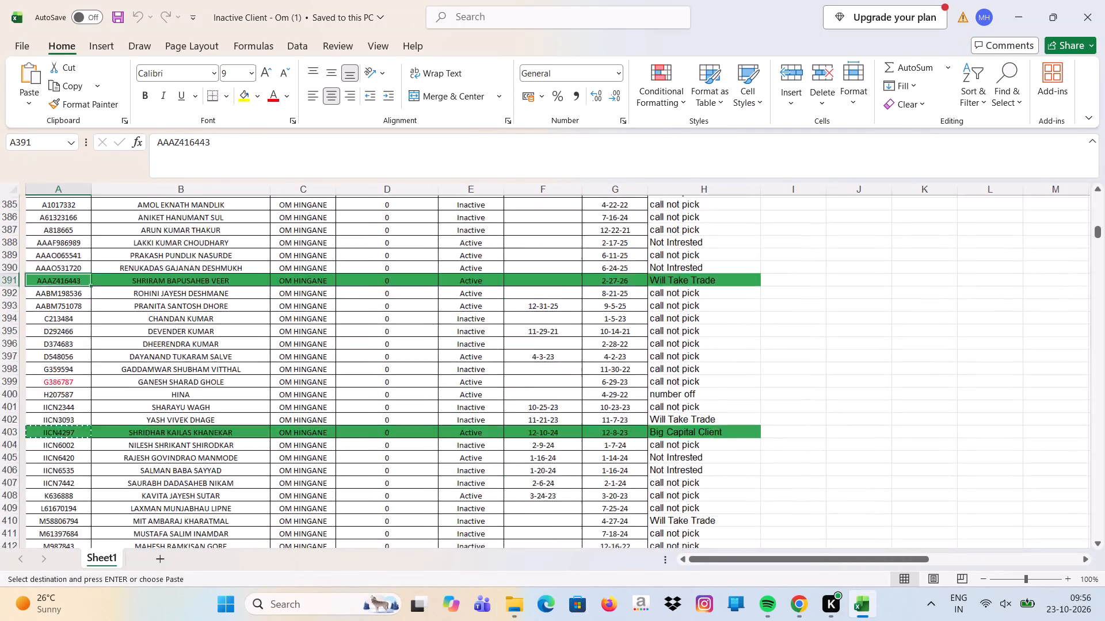
scroll(76, 385, "down", 1)
scroll(76, 385, "up", 2)
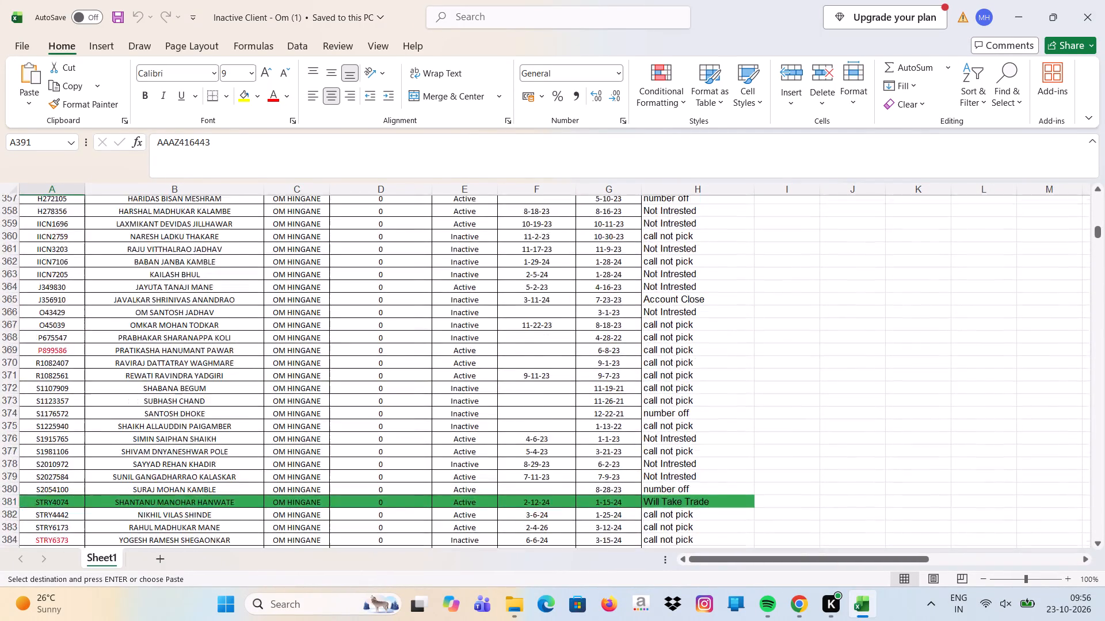
scroll(76, 385, "up", 4)
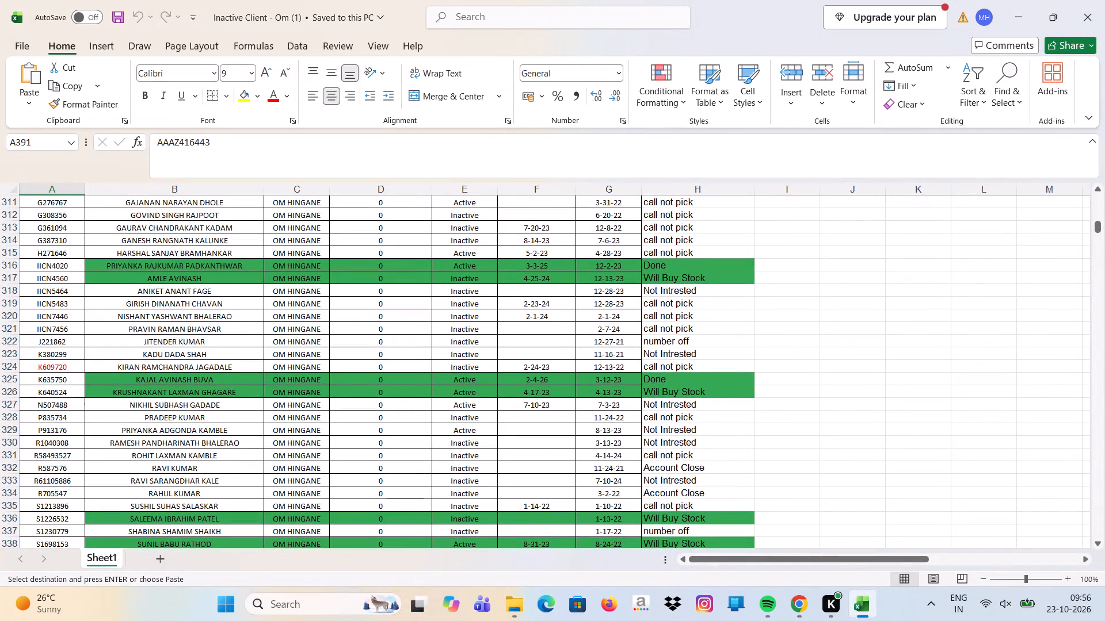
left_click(70, 394)
key("ctrl+c")
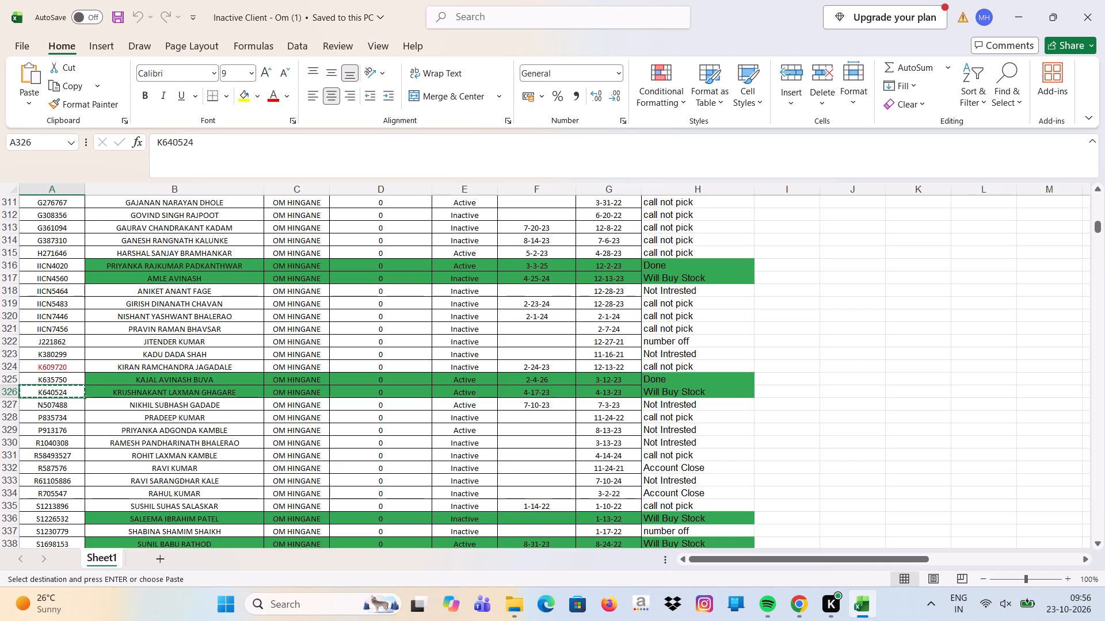
Switch to Chrome and look up the copied client code on the AngelOne Partner Platform to view that client's account overview.
key("alt+Tab")
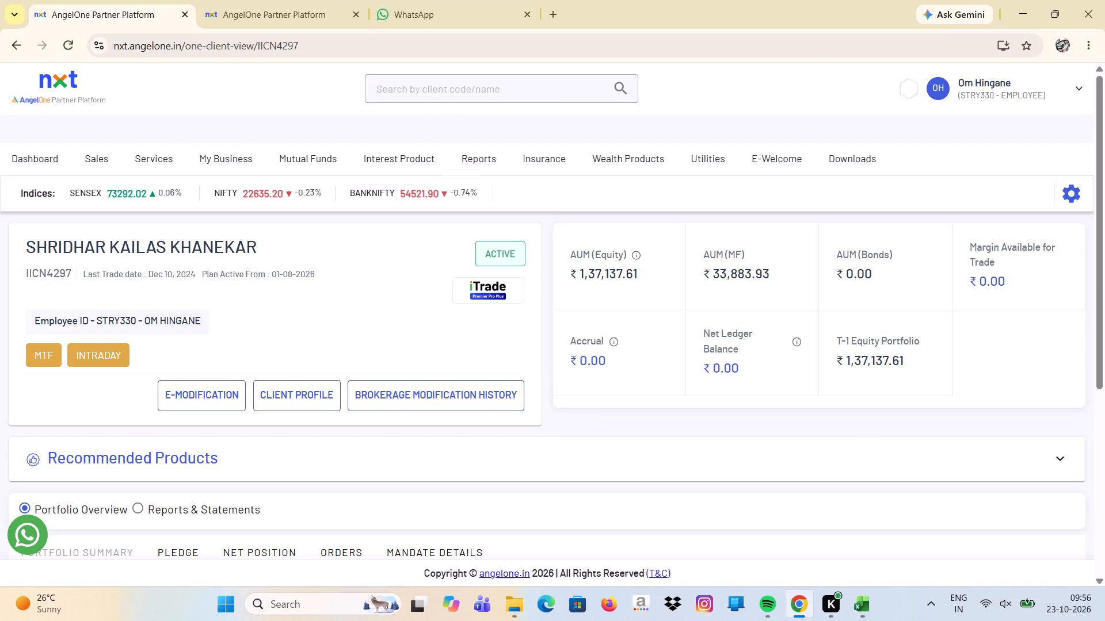
left_click(422, 95)
key("ctrl+v")
left_click(436, 114)
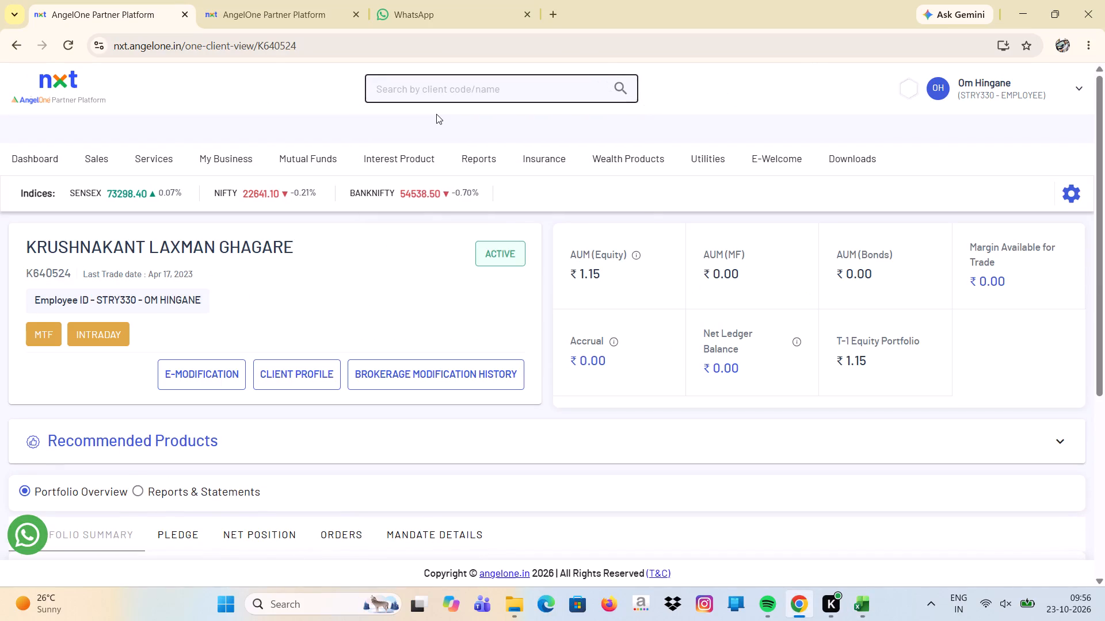
Return to the Excel client list and copy the client code in cell A292, from the green row marked Will Do Trade Today.
key("alt+Tab")
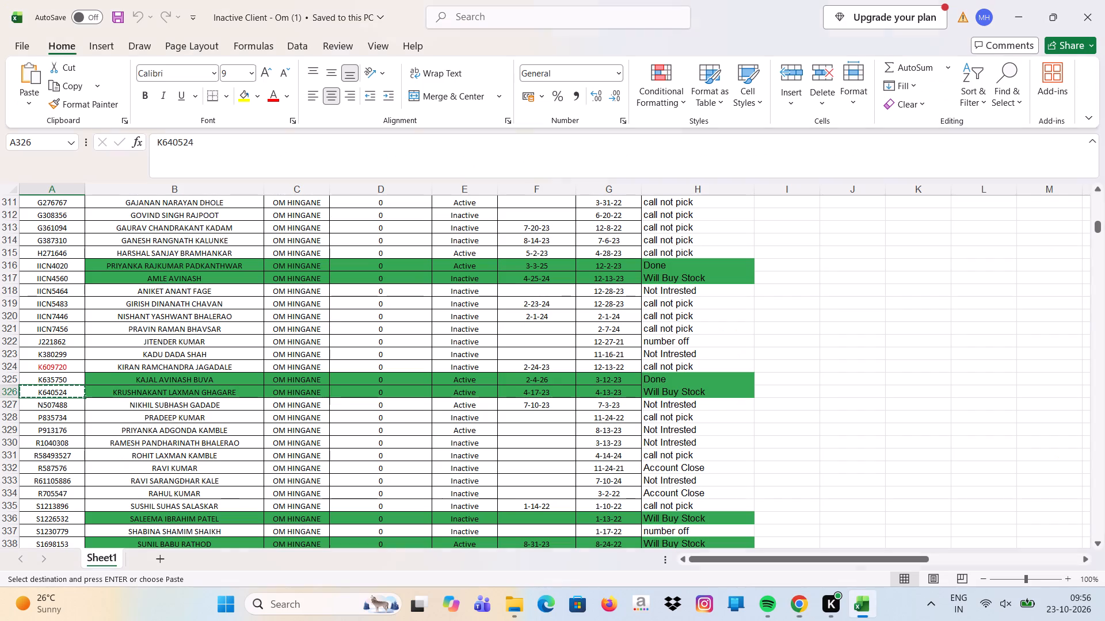
scroll(203, 323, "up", 2)
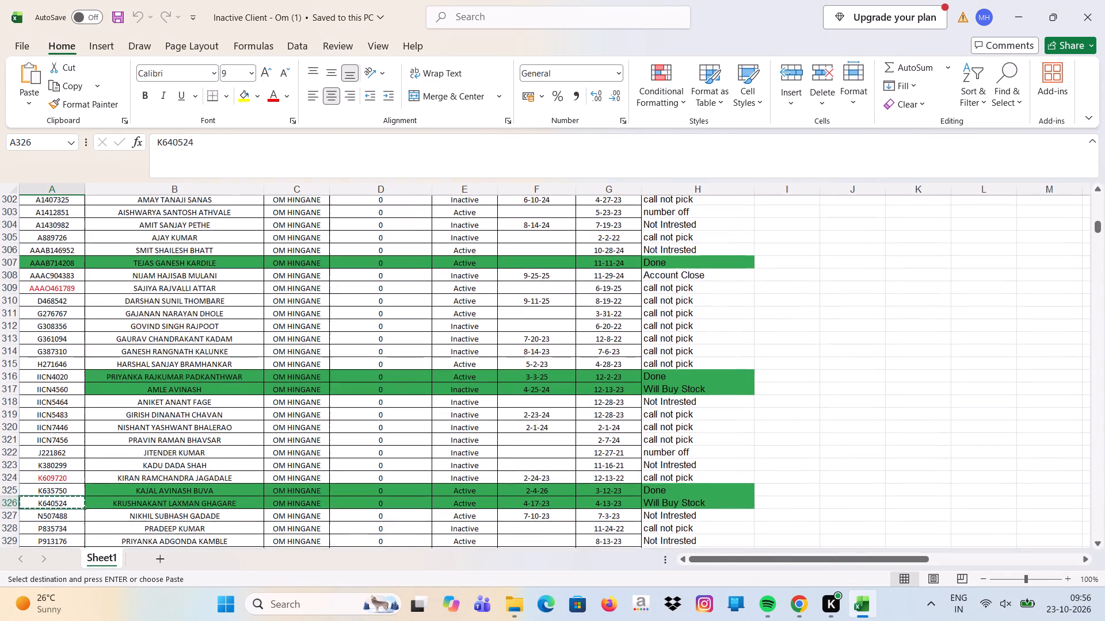
scroll(203, 323, "up", 1)
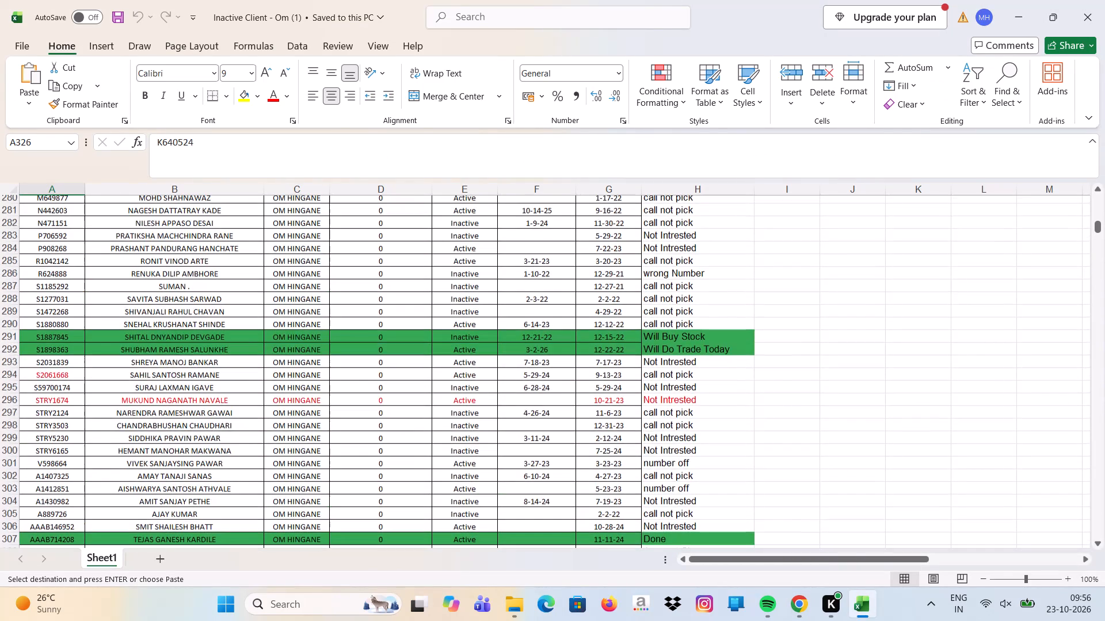
scroll(203, 323, "up", 1)
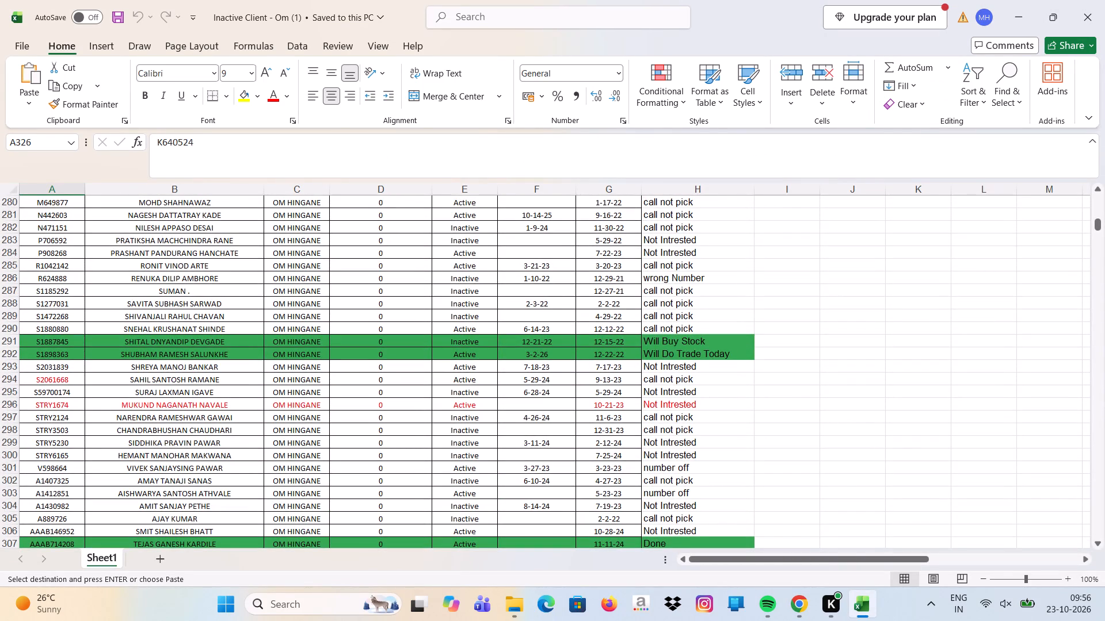
left_click(63, 358)
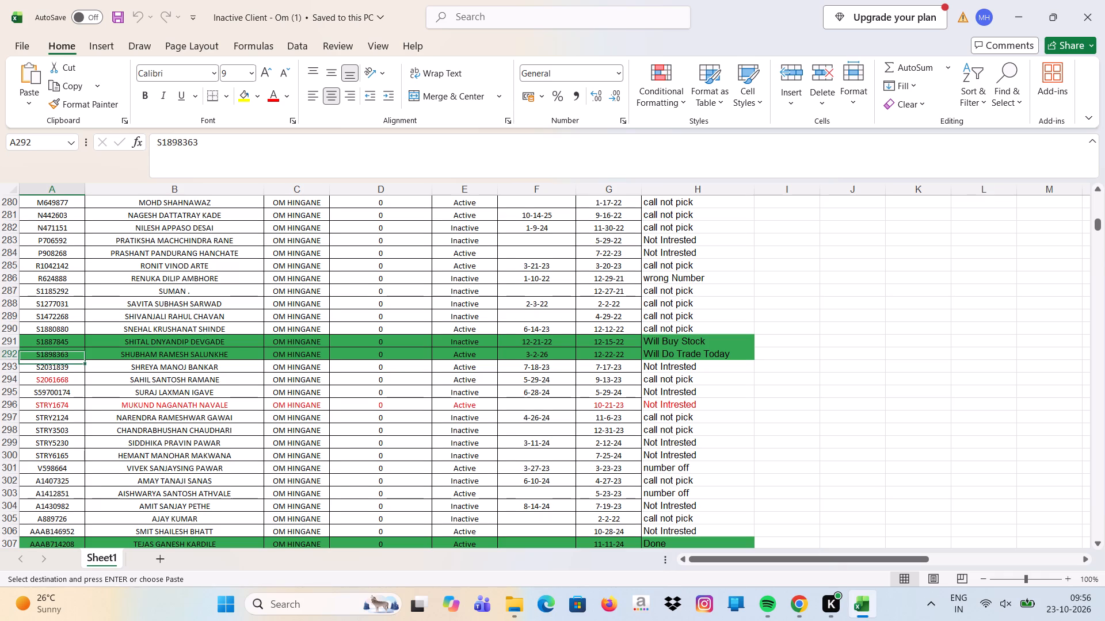
key("ctrl+c")
Switch to Chrome, look up the copied client code on the partner platform, and review that client's net position and portfolio summary.
key("alt+Tab")
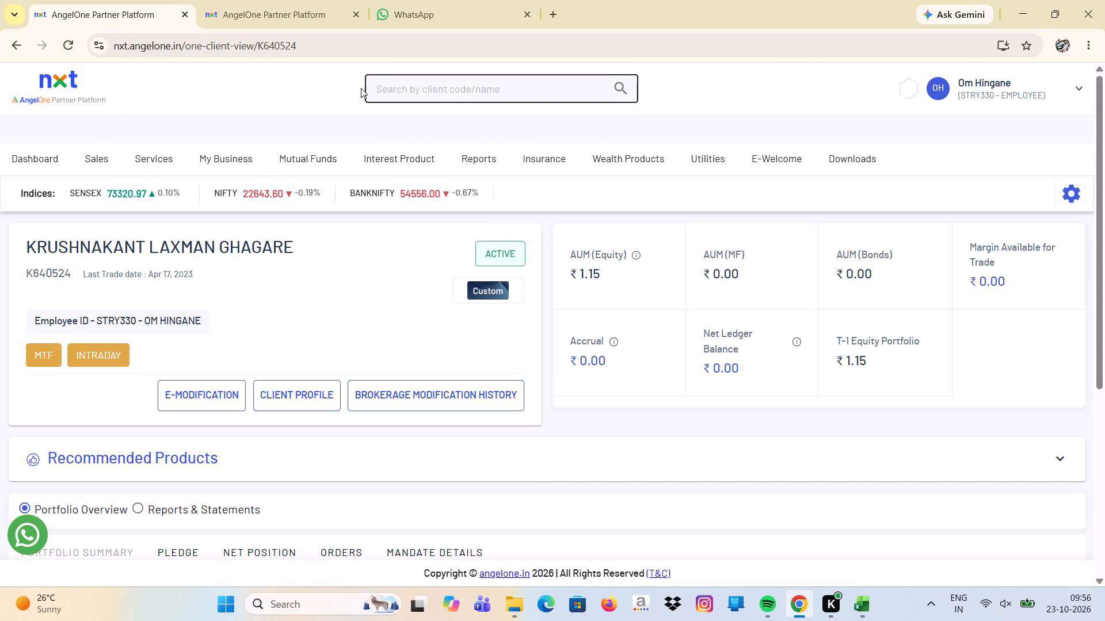
left_click(381, 86)
key("ctrl+v")
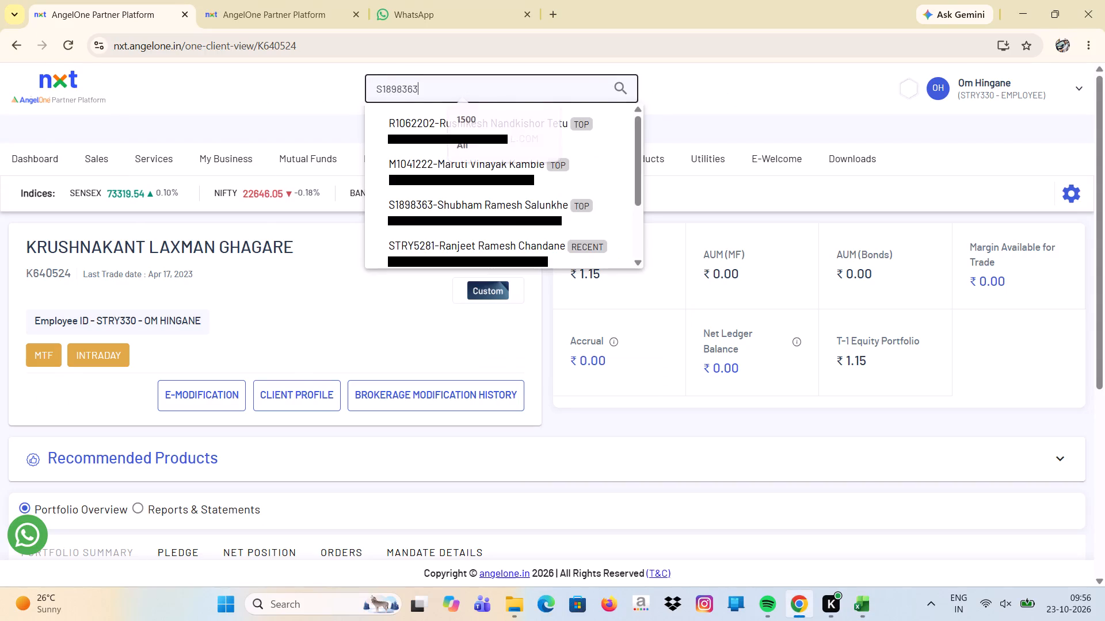
left_click(460, 136)
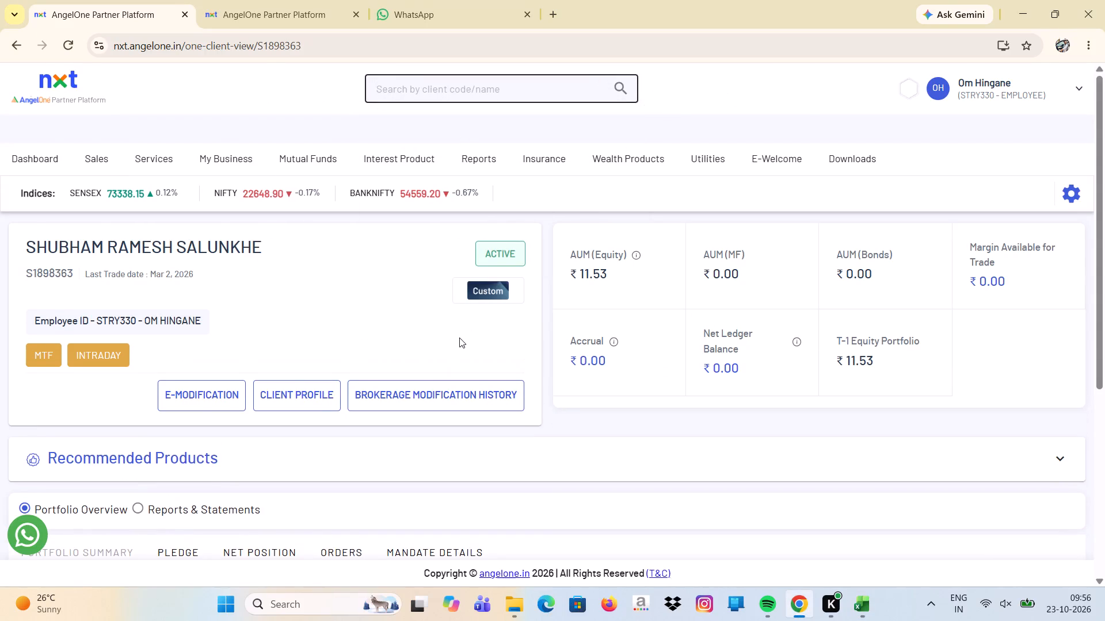
scroll(459, 338, "down", 1)
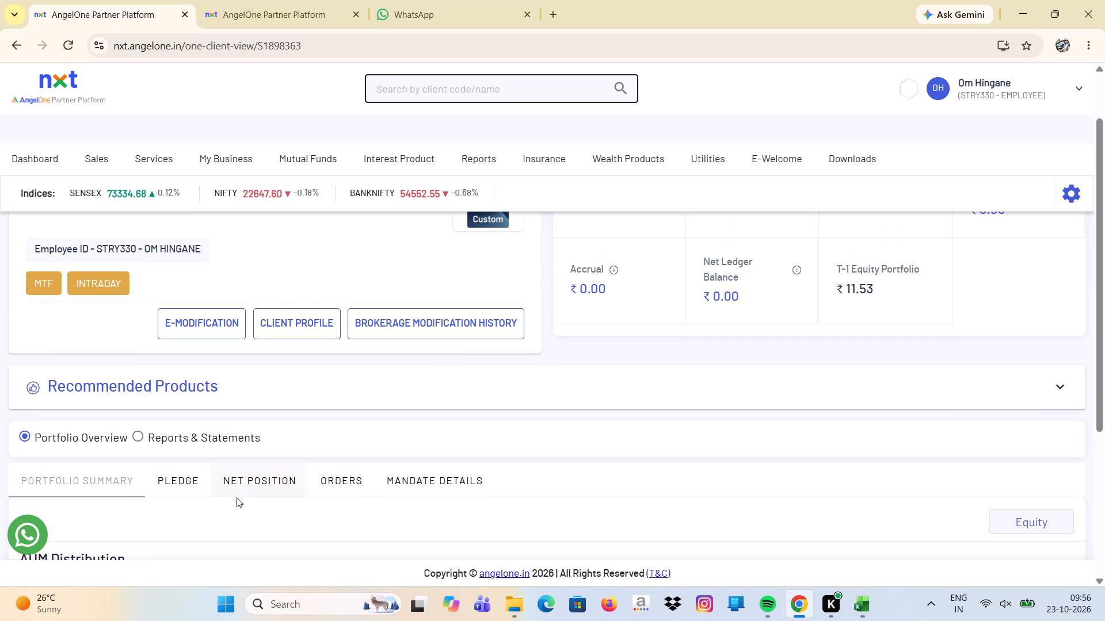
left_click(233, 481)
scroll(355, 450, "down", 1)
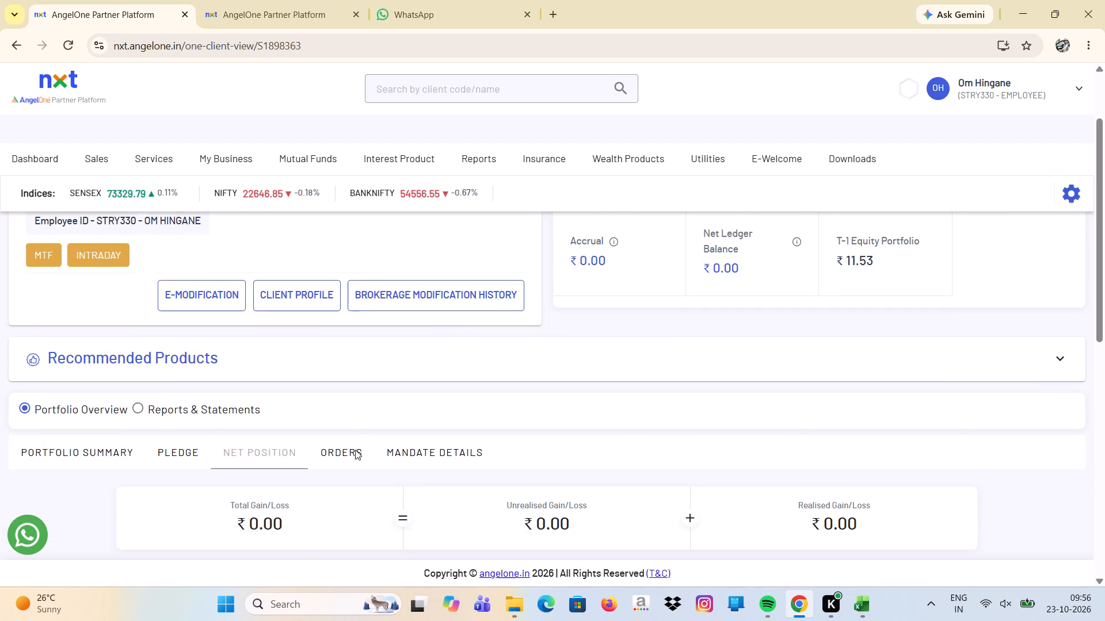
scroll(355, 450, "down", 1)
left_click(106, 425)
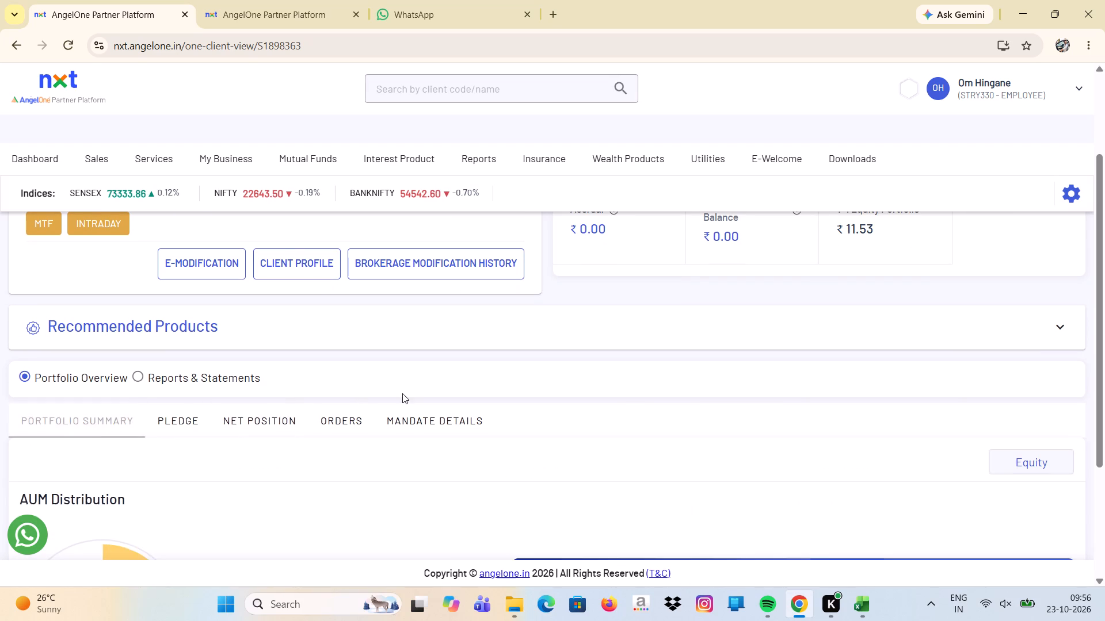
scroll(402, 393, "up", 3)
Return to the Excel client list and copy the client code in cell A381, from the green row marked Will Take Trade.
key("alt+Tab")
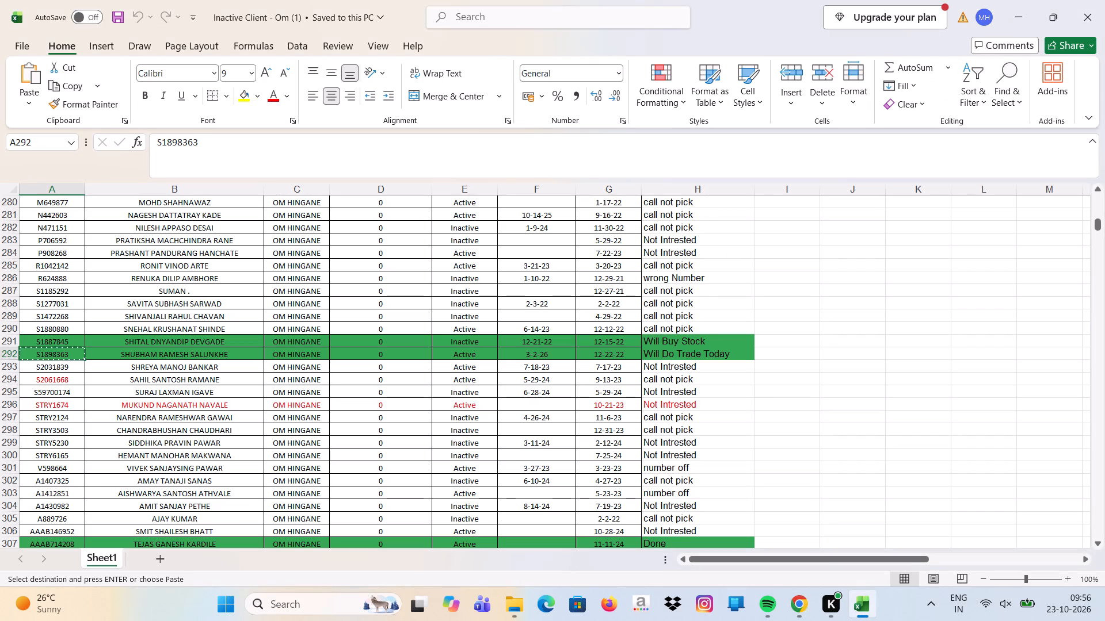
scroll(332, 419, "down", 5)
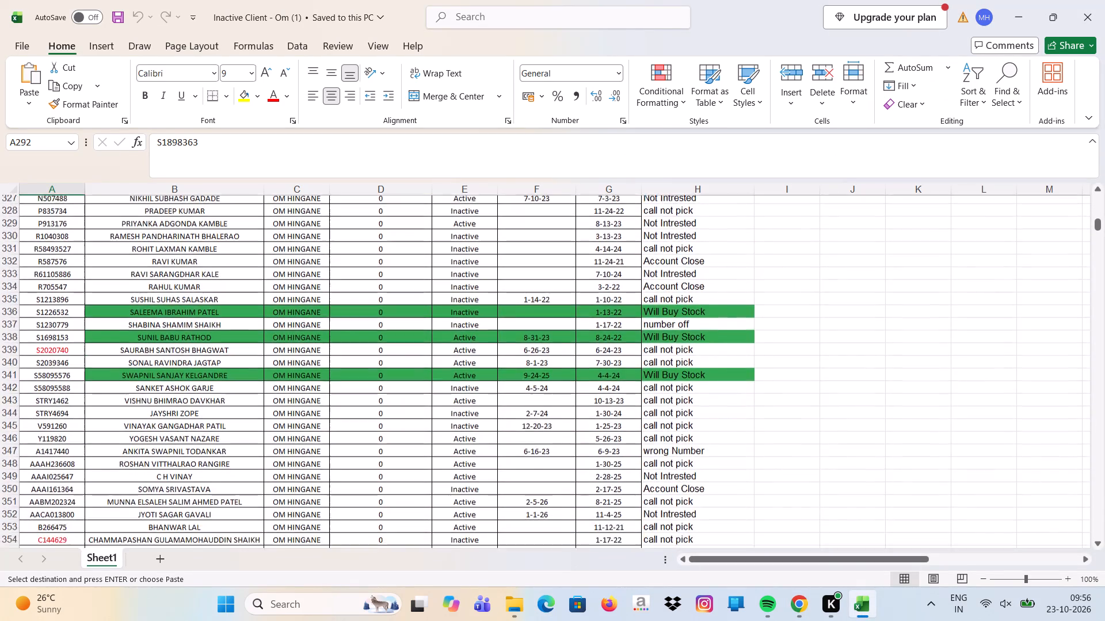
scroll(332, 419, "down", 7)
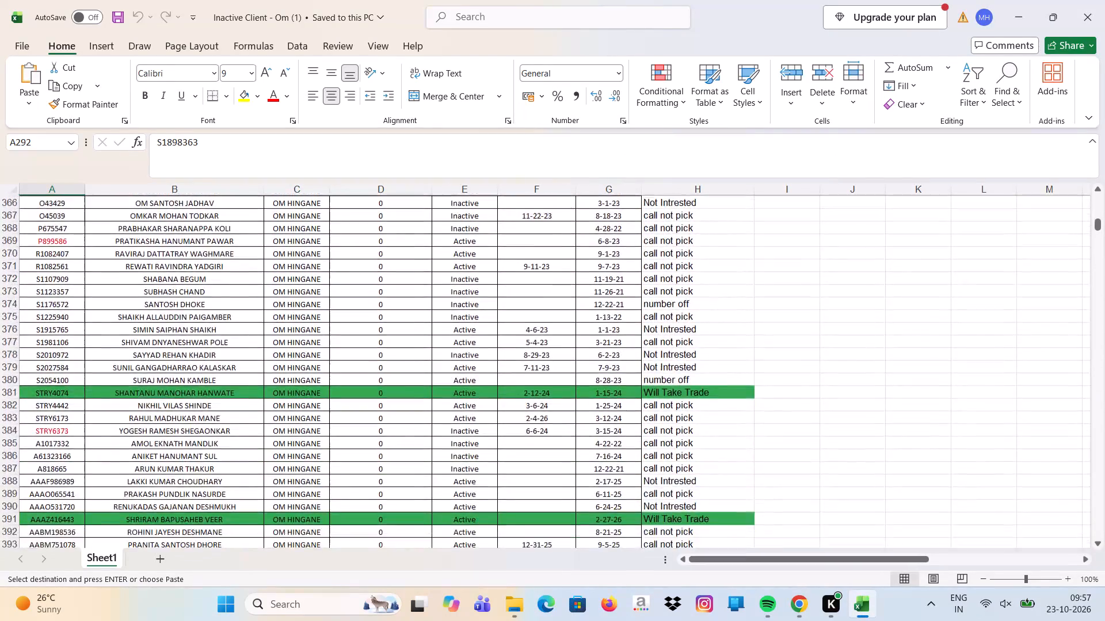
scroll(332, 419, "down", 1)
scroll(332, 419, "up", 2)
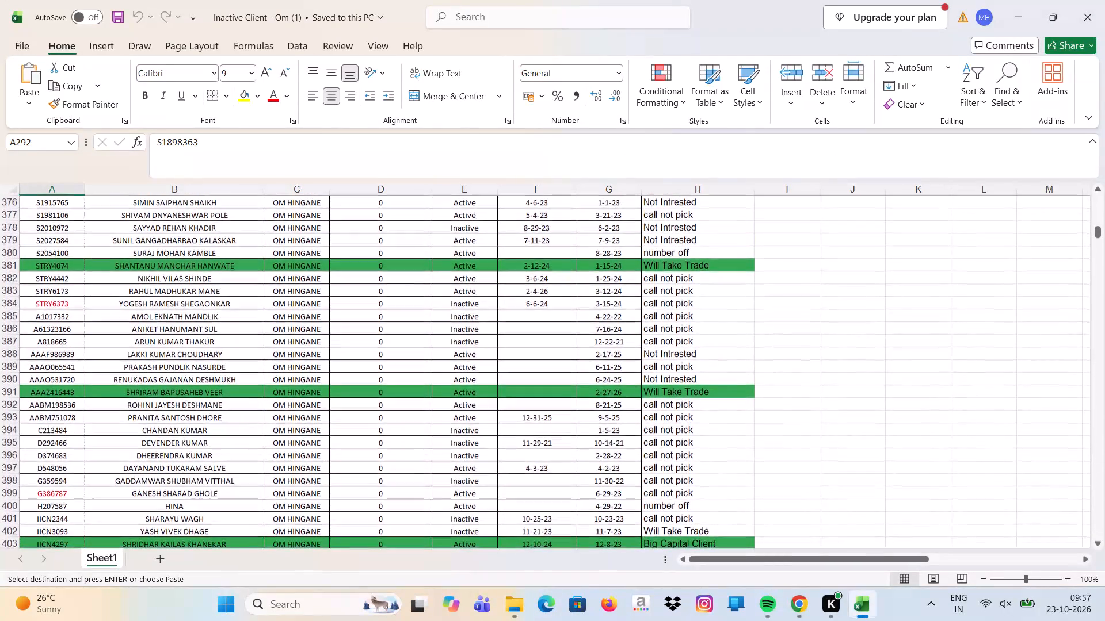
left_click(70, 264)
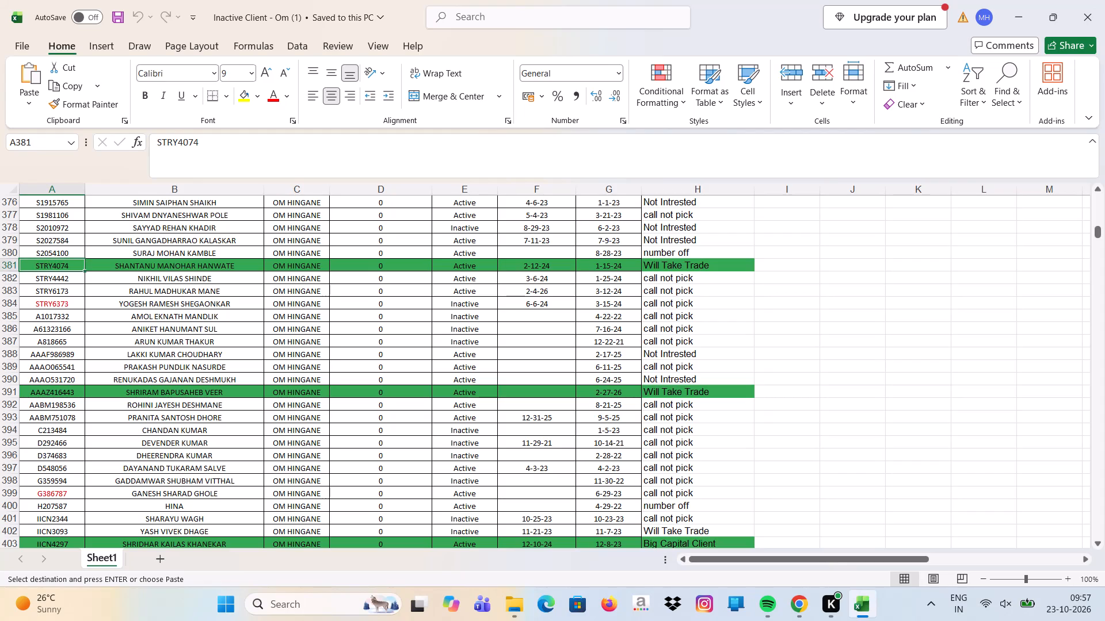
key("ctrl+c")
Switch to Chrome, look up the copied client code on the partner platform, and review that client's account overview and equity portfolio summary.
key("alt+Tab")
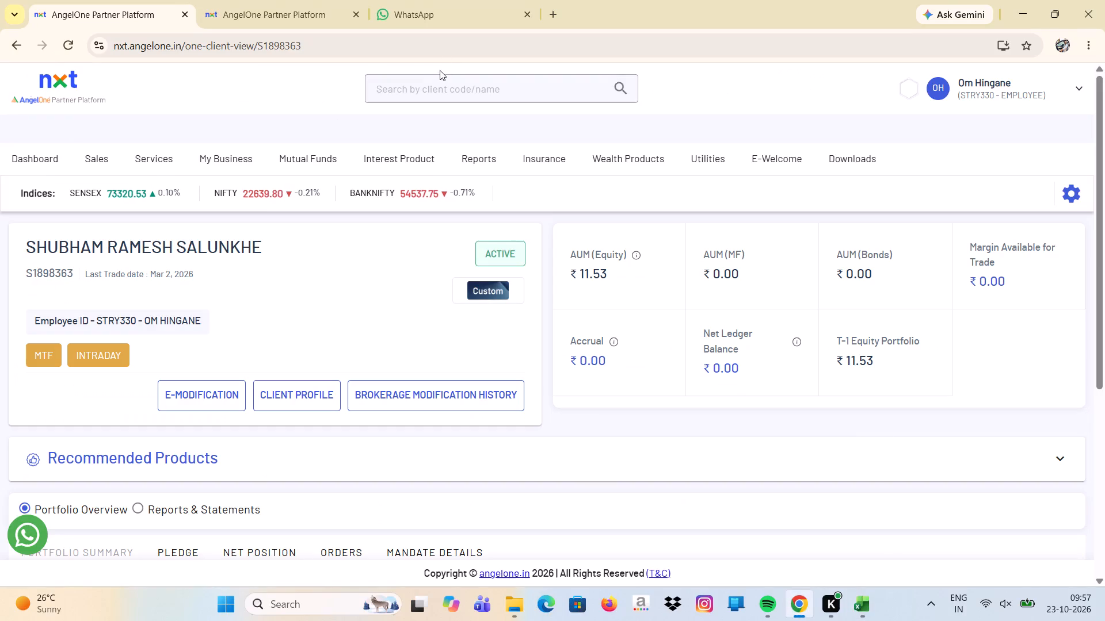
left_click(420, 89)
key("ctrl+v")
double_click(420, 89, "ctrl")
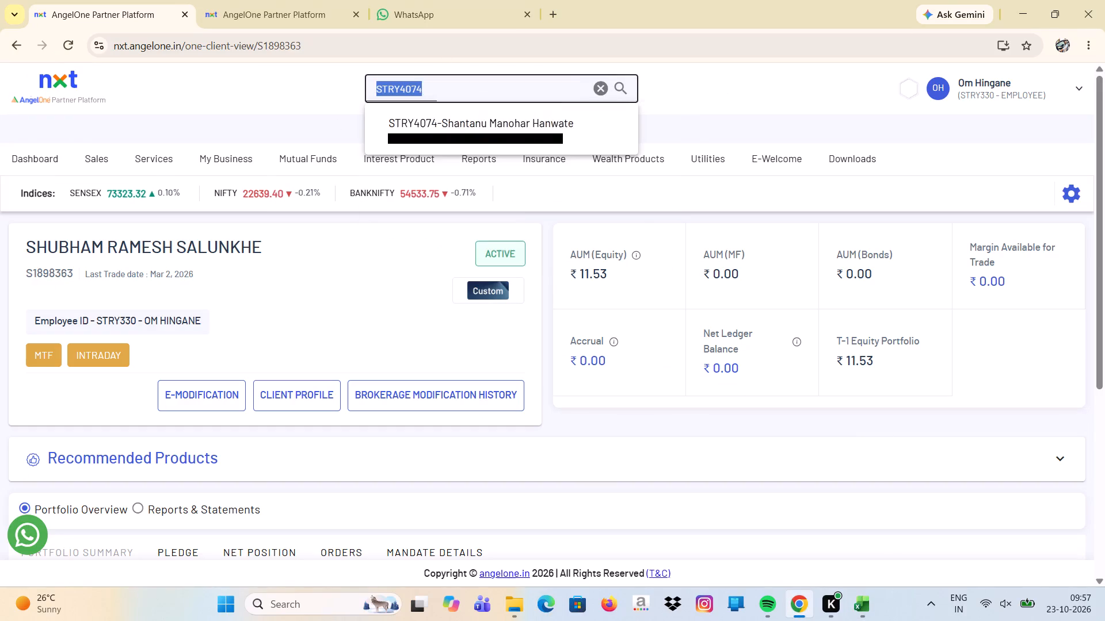
left_click(445, 121)
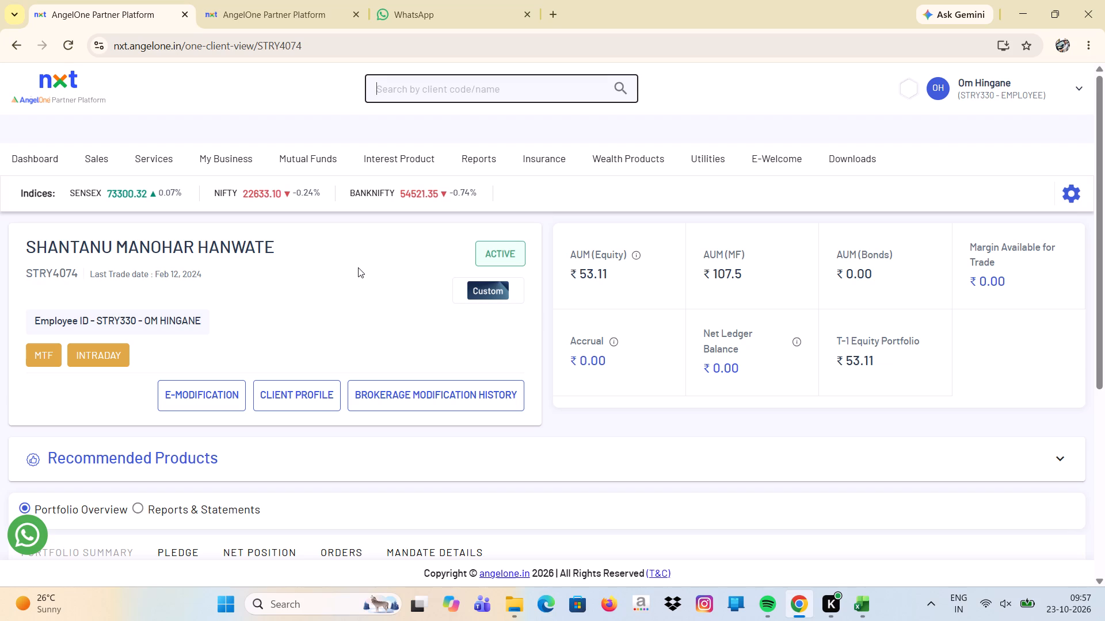
scroll(659, 377, "down", 5)
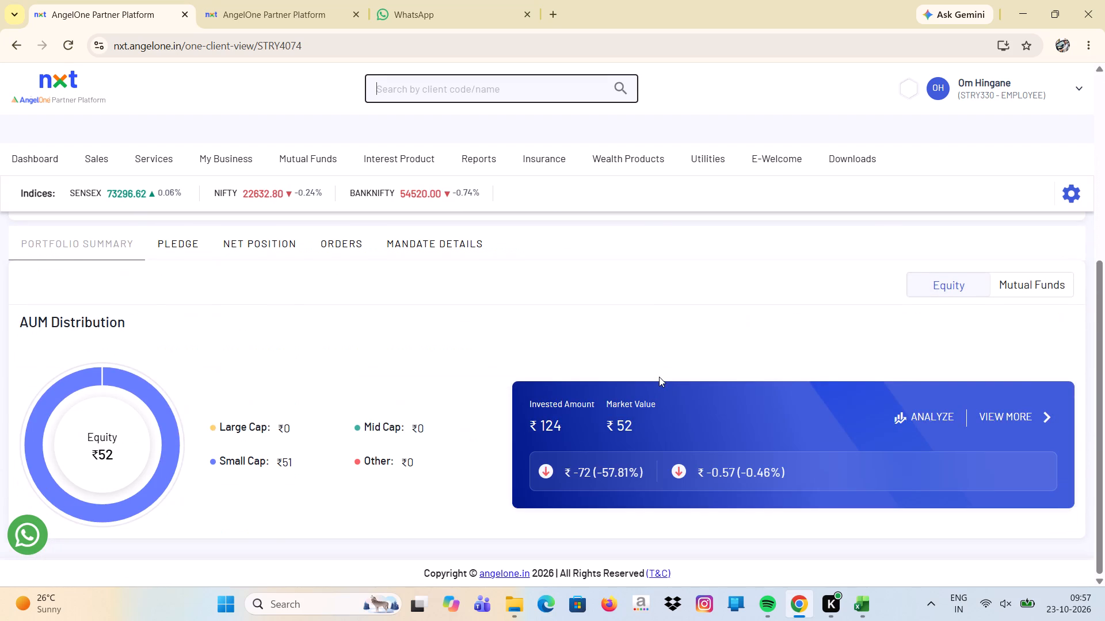
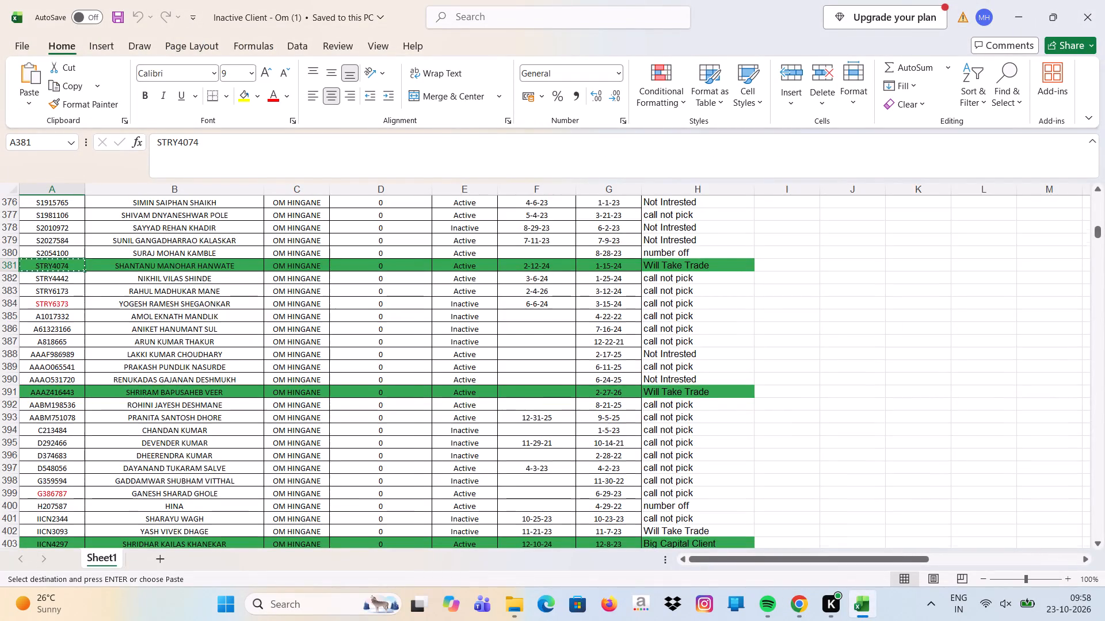
Copy the client code in cell A433, the first row in the client list without a call remark.
scroll(330, 390, "down", 8)
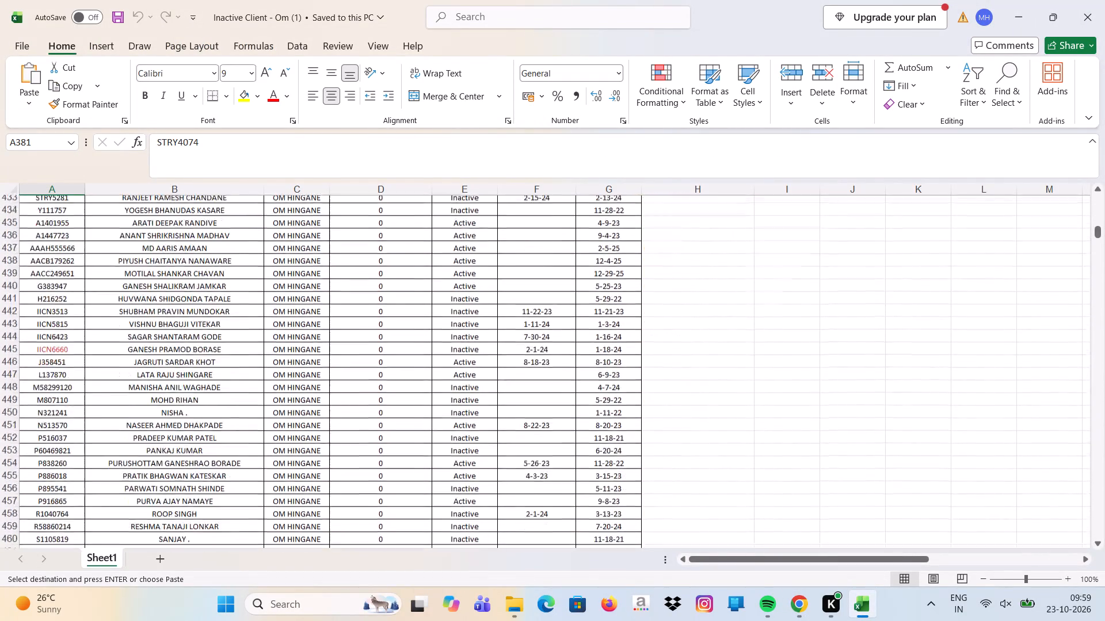
left_click(680, 370)
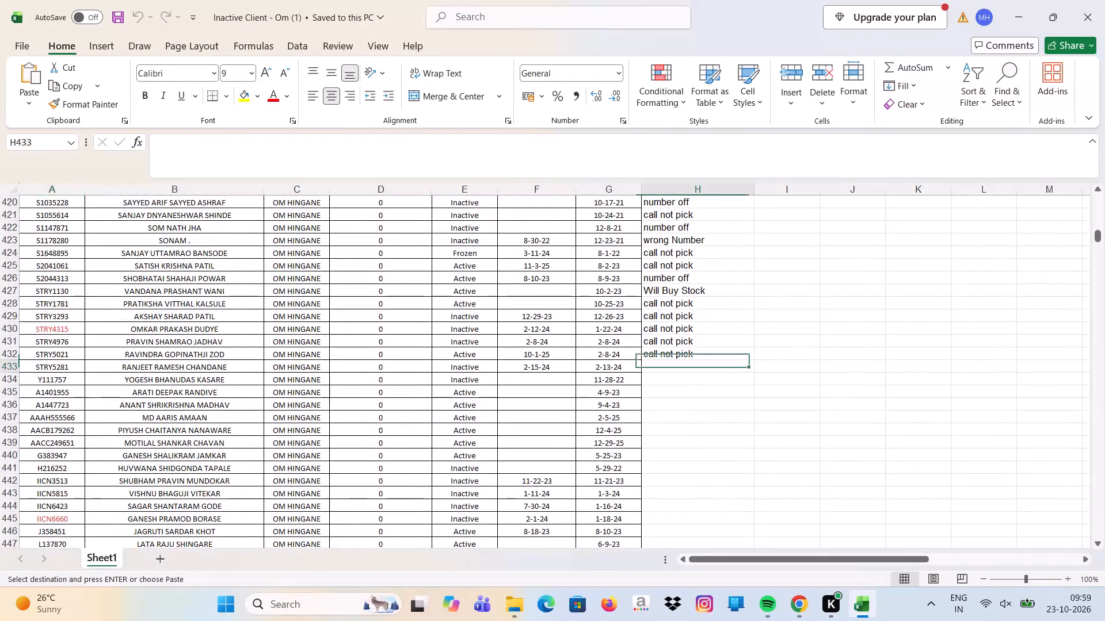
key("Left")
key("Left")
key("Left")
key("Left")
key("Left")
key("Left")
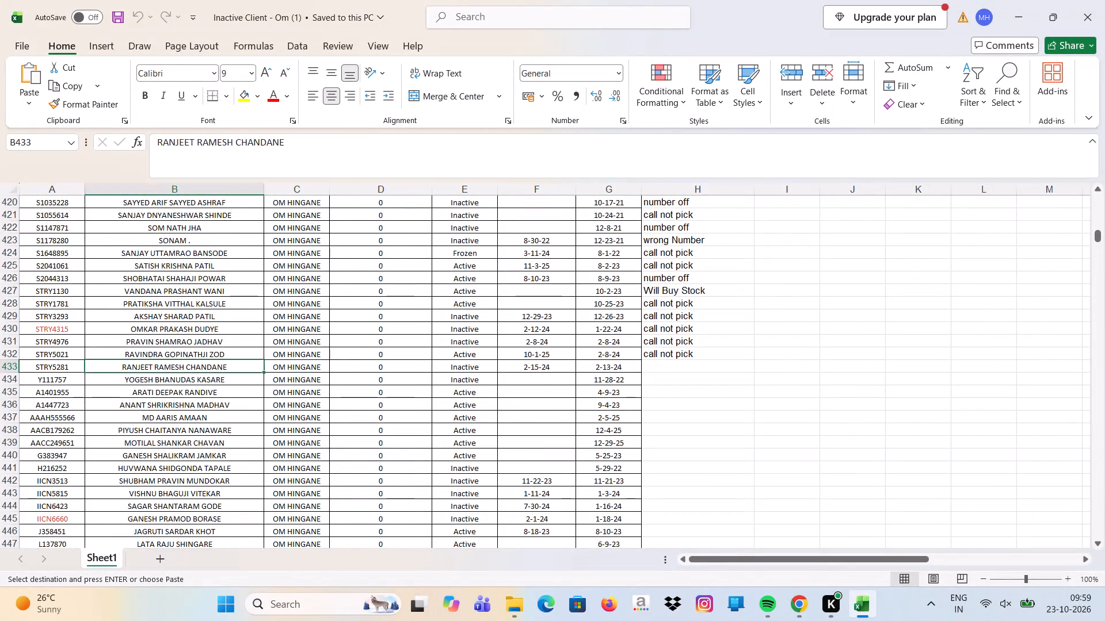
key("Left")
key("ctrl+c")
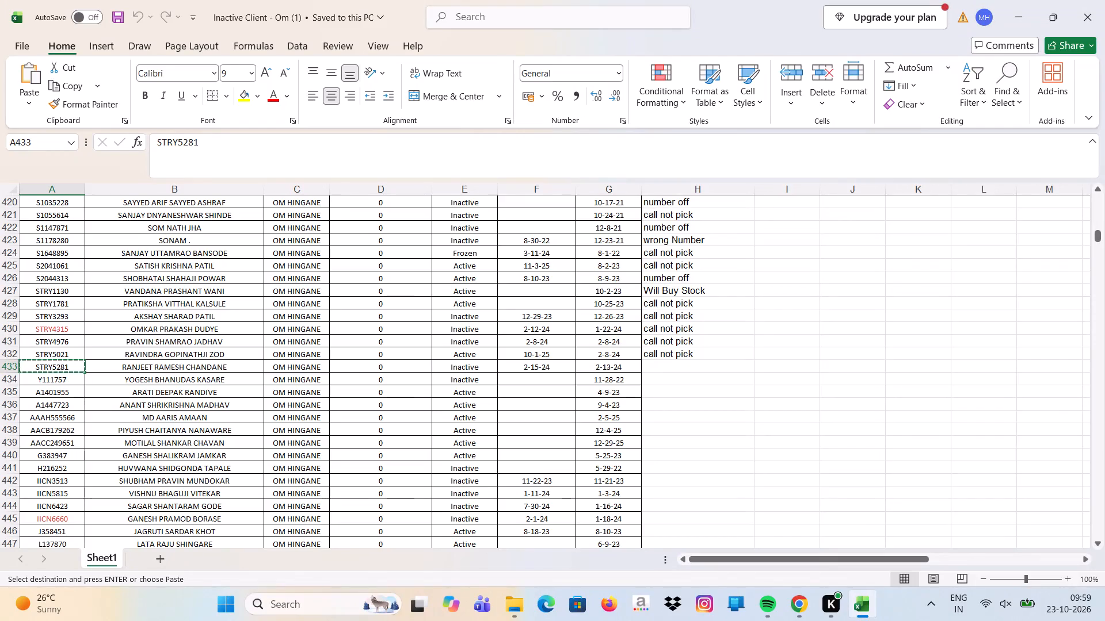
Switch to Chrome, look up the copied client code on the partner platform, and review that client's account overview and portfolio summary.
key("alt+Tab")
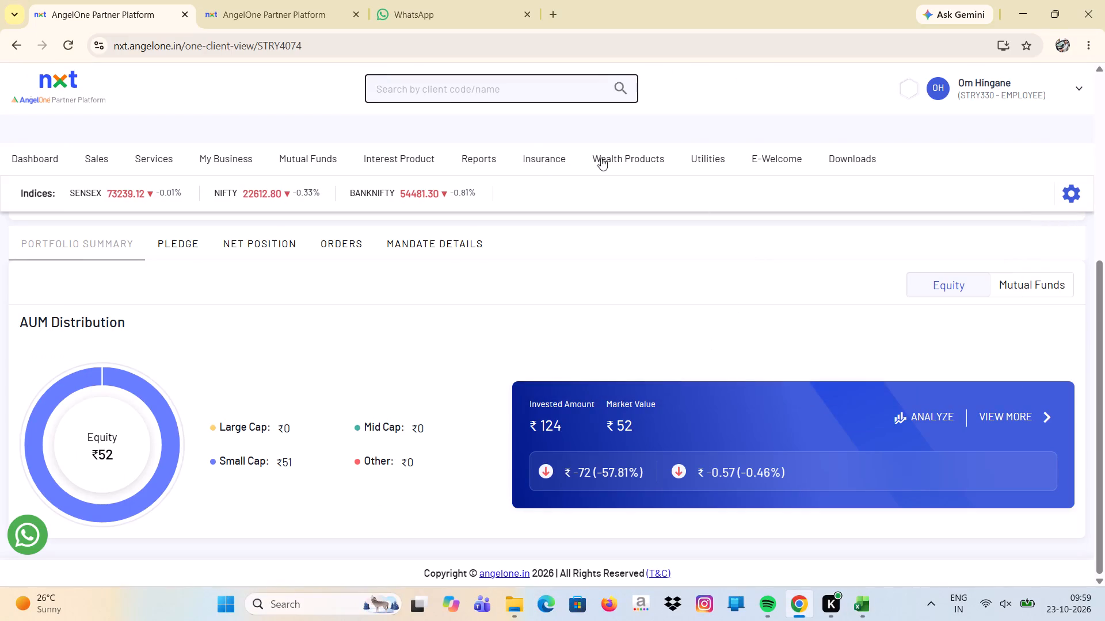
left_click(435, 88)
key("ctrl+v")
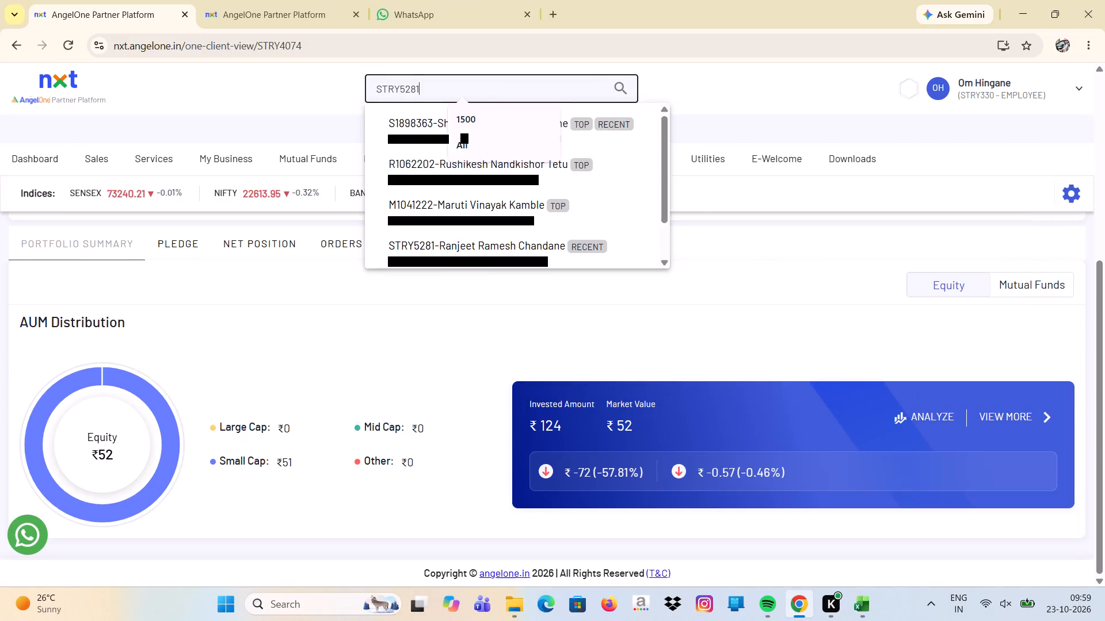
left_click(436, 118)
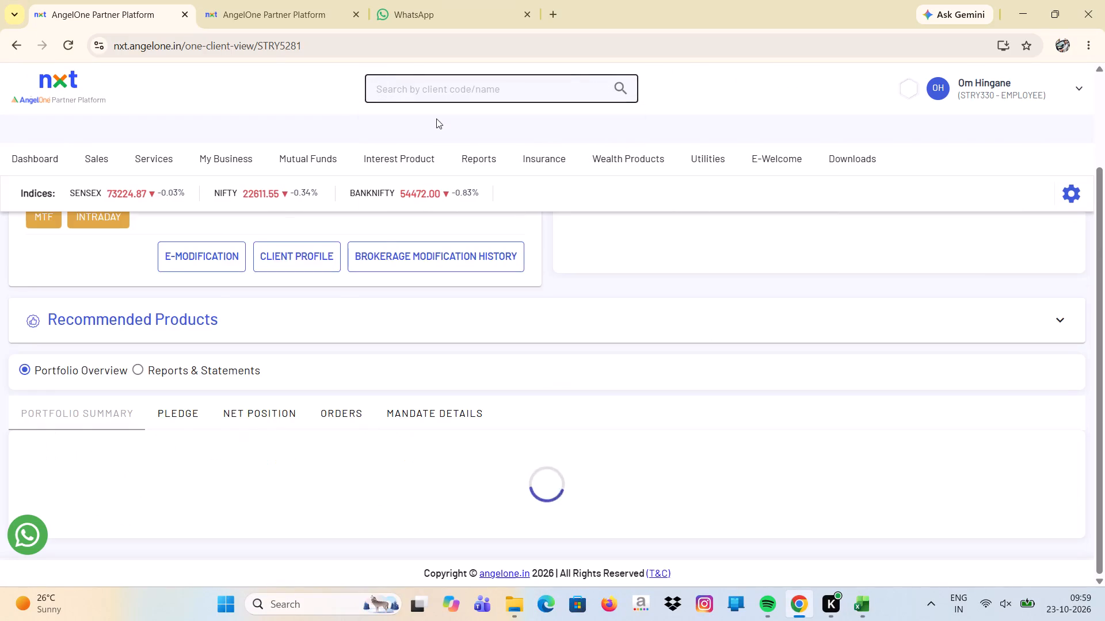
scroll(415, 340, "up", 3)
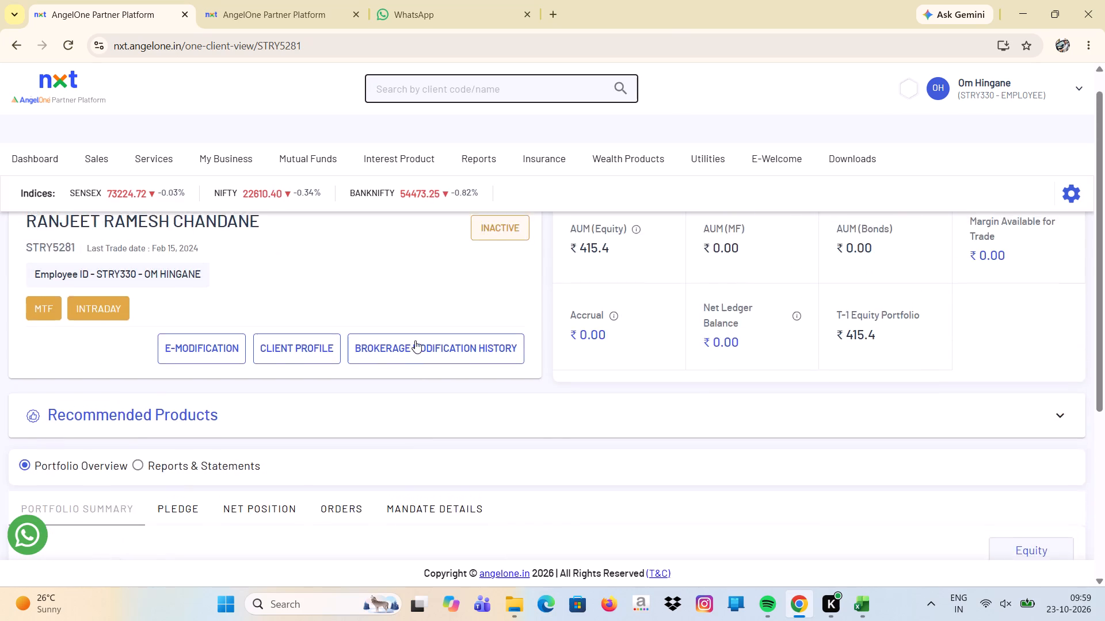
scroll(415, 340, "down", 5)
scroll(415, 340, "up", 3)
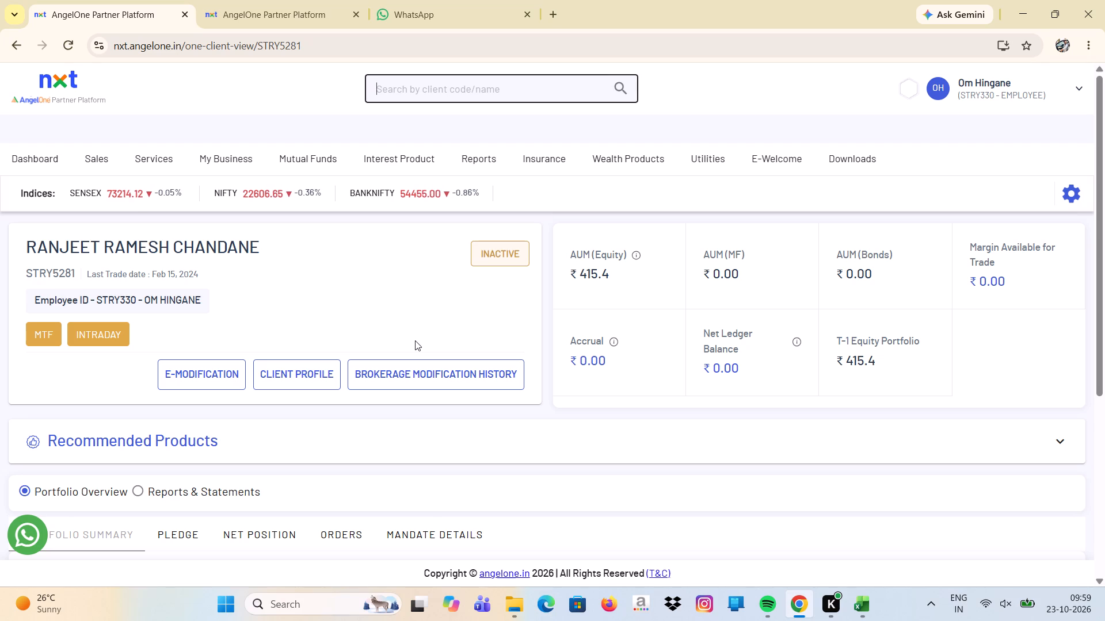
Return to the Excel client list and look back through the earlier rows and their call remarks.
key("alt+Tab")
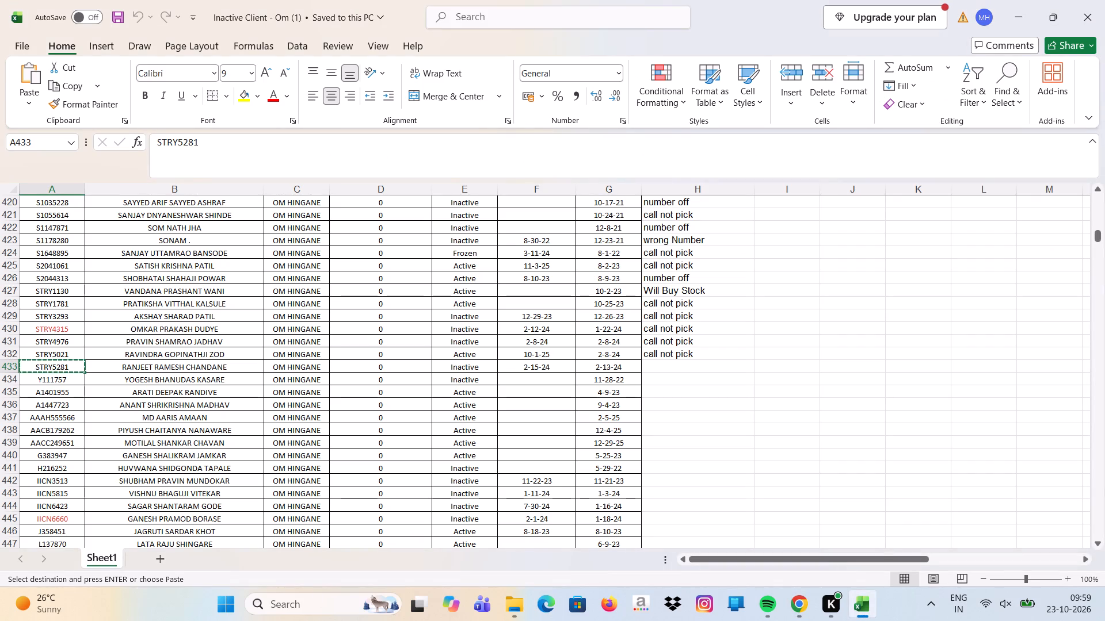
scroll(443, 362, "down", 2)
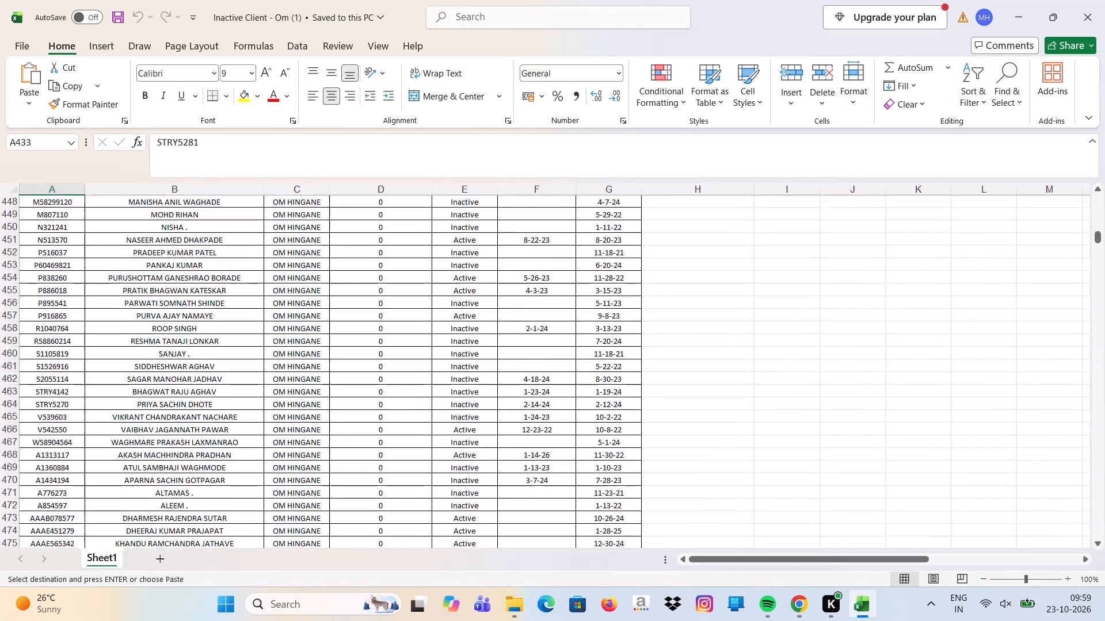
scroll(443, 362, "down", 1)
scroll(443, 362, "up", 4)
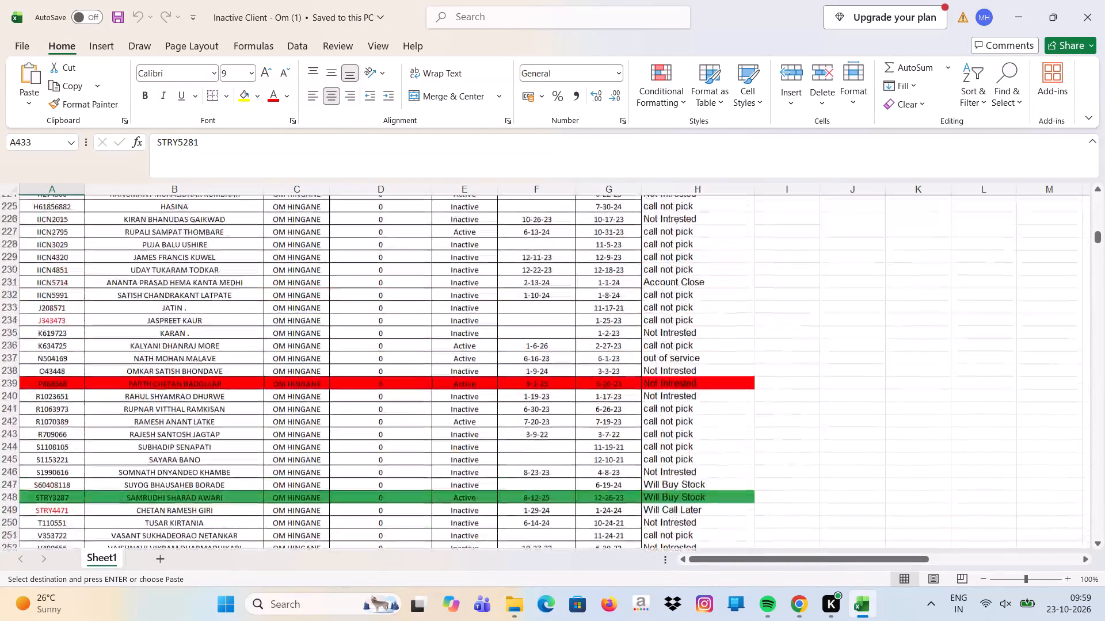
scroll(443, 362, "up", 2)
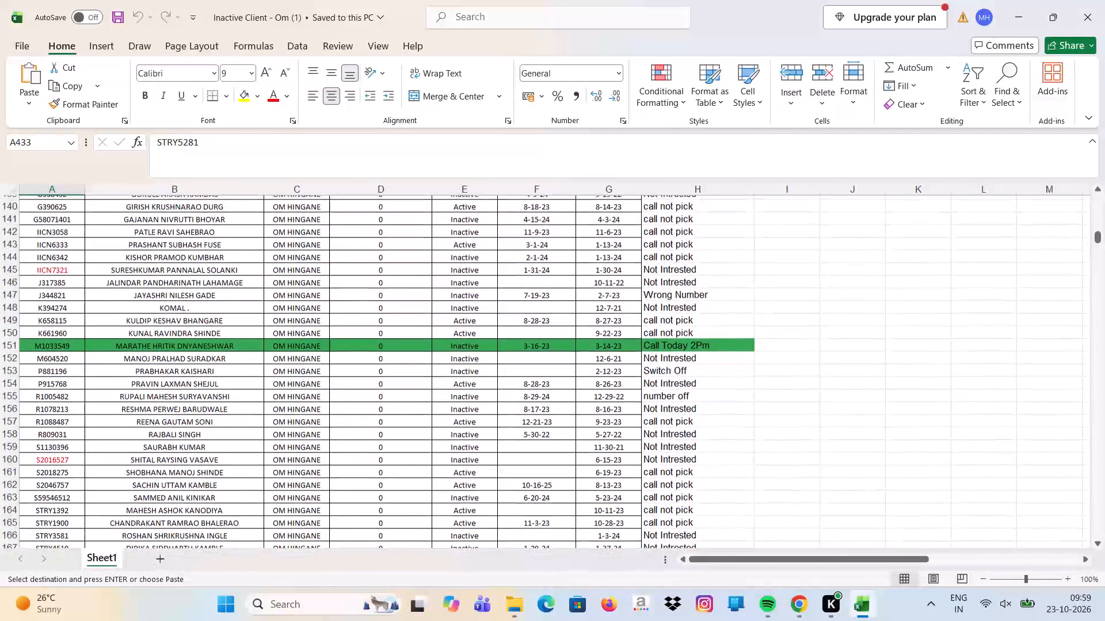
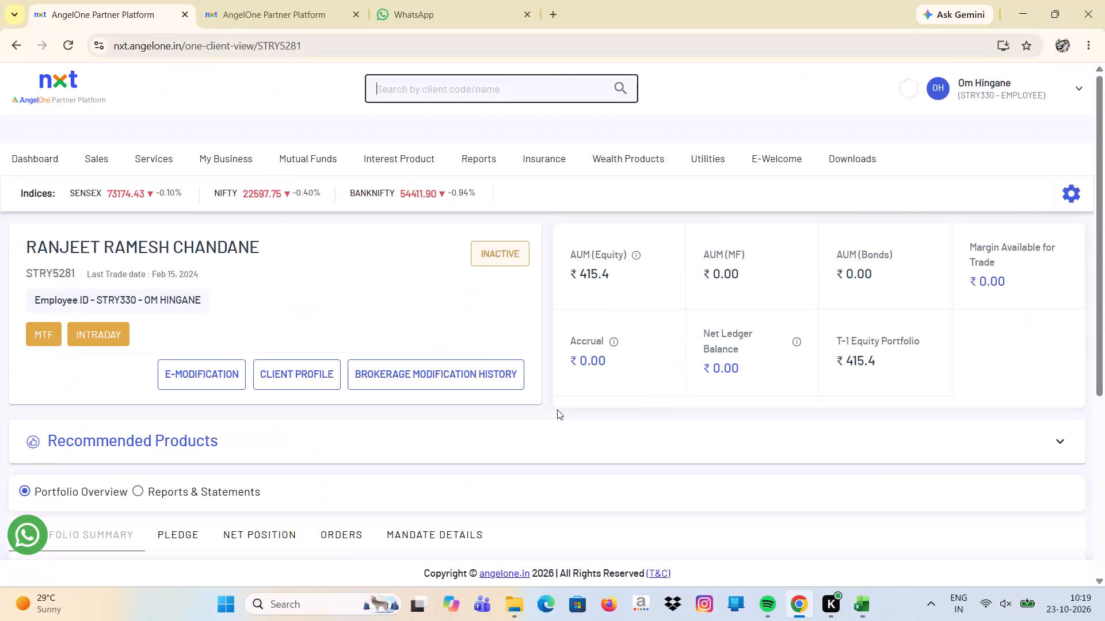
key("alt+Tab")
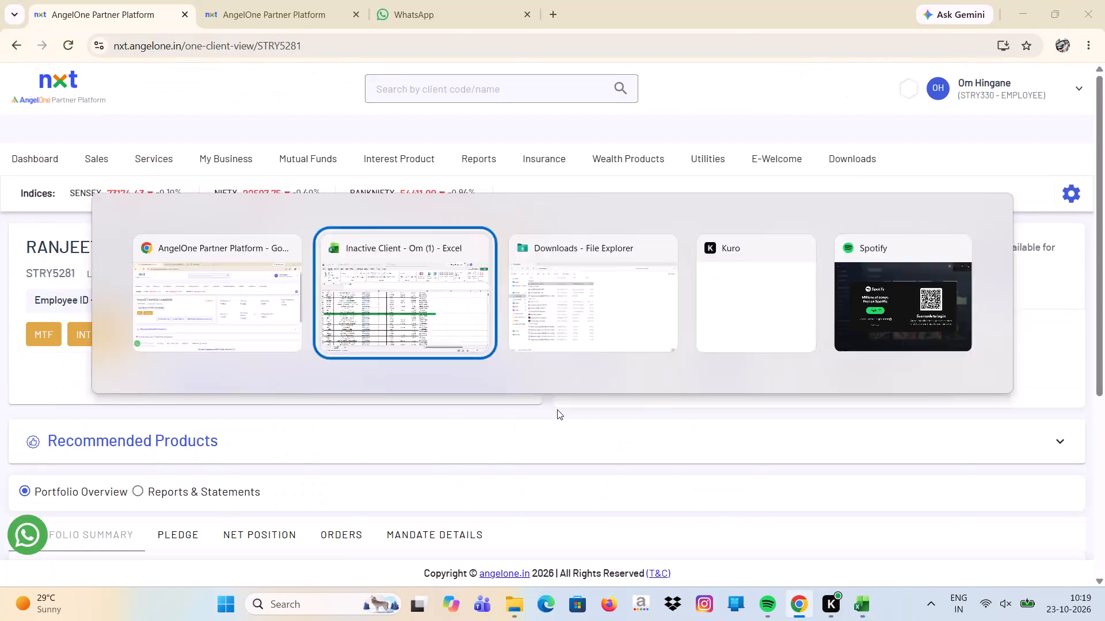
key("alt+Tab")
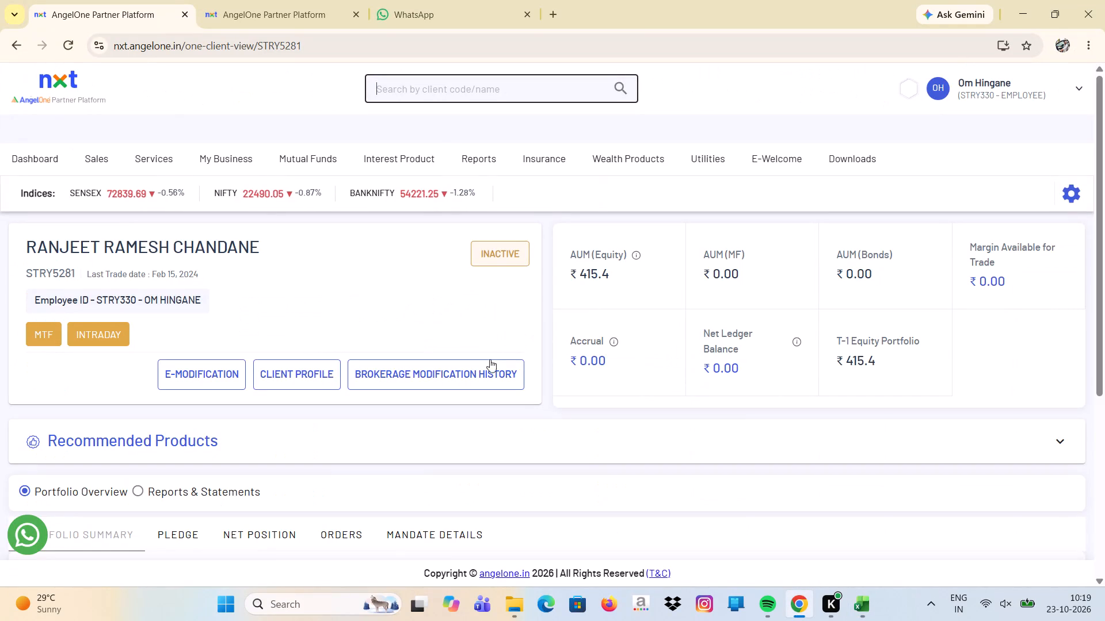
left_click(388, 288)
Switch to the Excel client list and copy the client code in cell A433, the first row without a call remark.
key("alt+Tab")
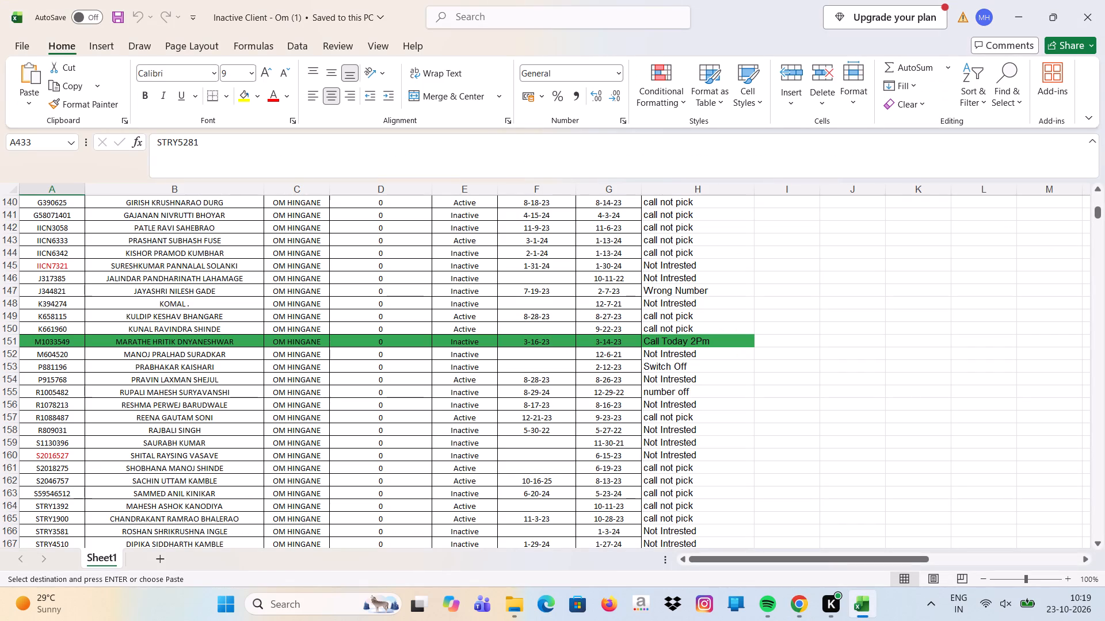
scroll(519, 385, "down", 10)
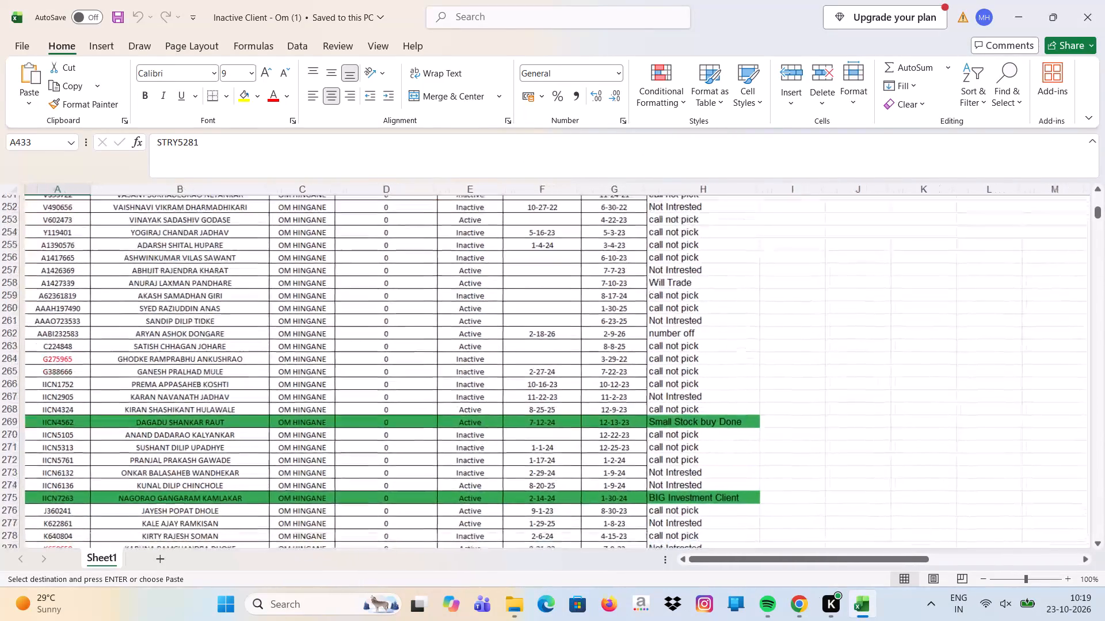
scroll(519, 385, "down", 13)
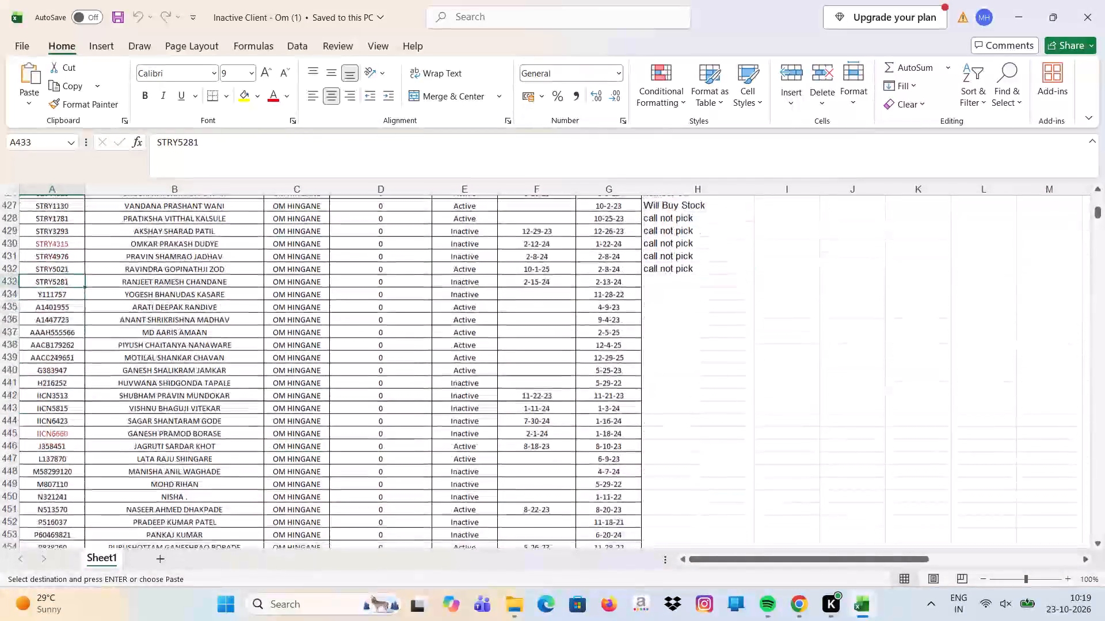
left_click(628, 328)
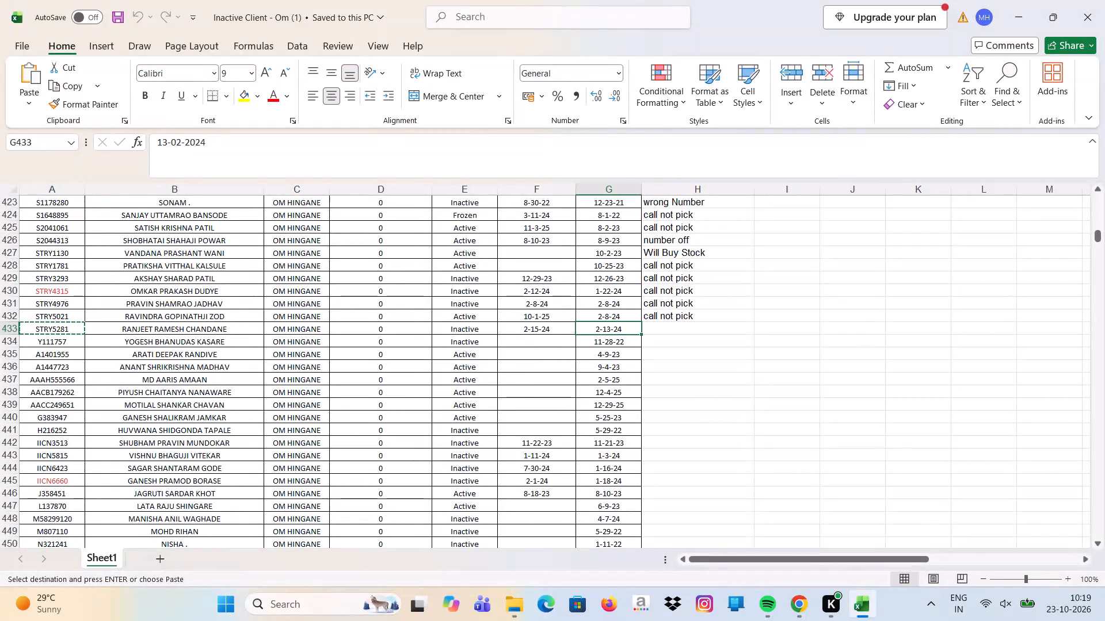
key("Left")
key("Left")
key("Left")
key("Left")
key("Left")
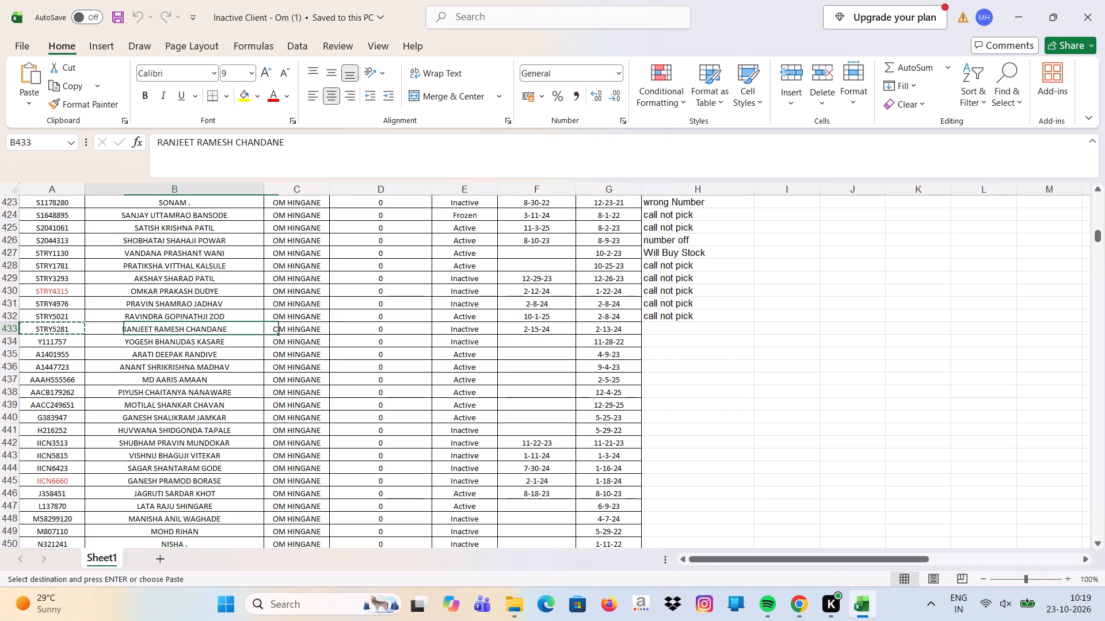
key("Left")
key("Left")
key("ctrl+c")
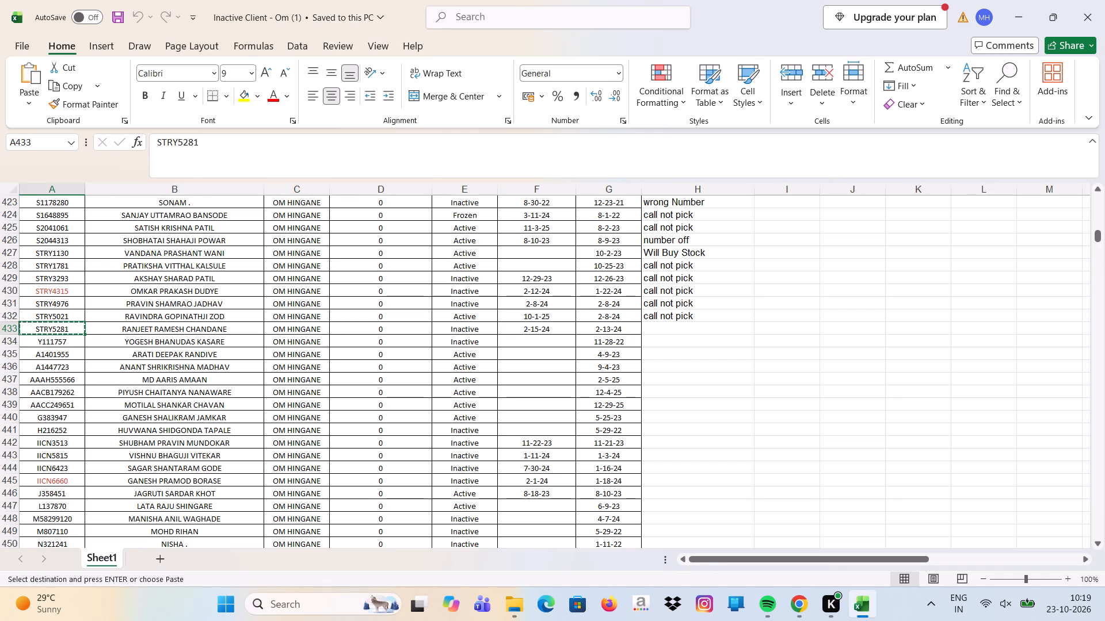
Switch to Chrome, look up the copied client code on the partner platform, and view that client's account overview.
key("alt+Tab")
left_click(421, 76)
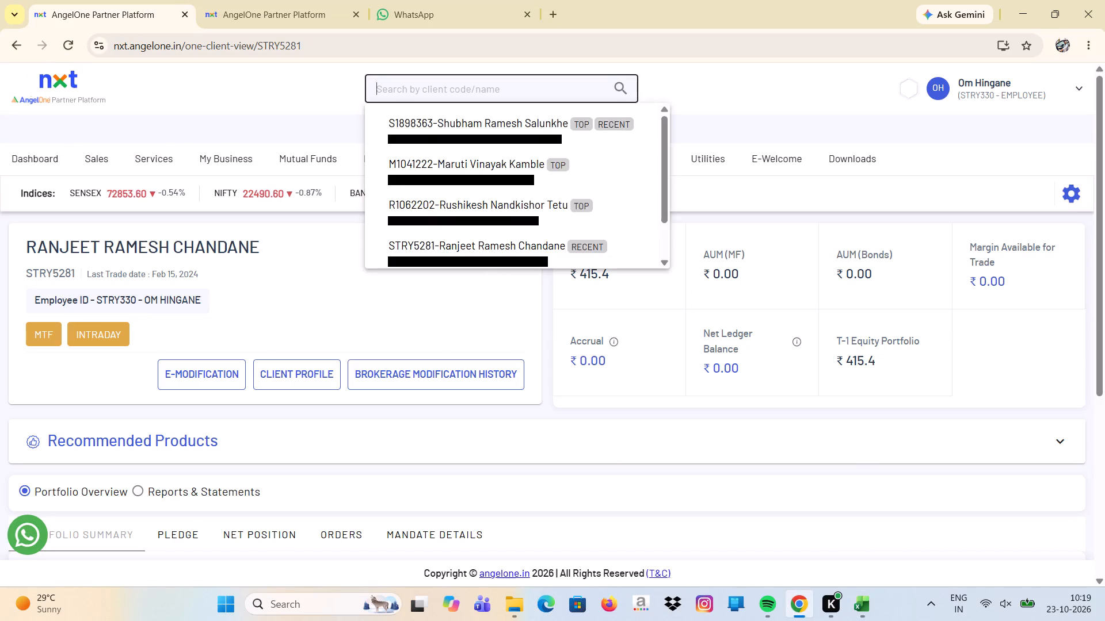
key("ctrl+v")
left_click(421, 76, "ctrl")
left_click(408, 137)
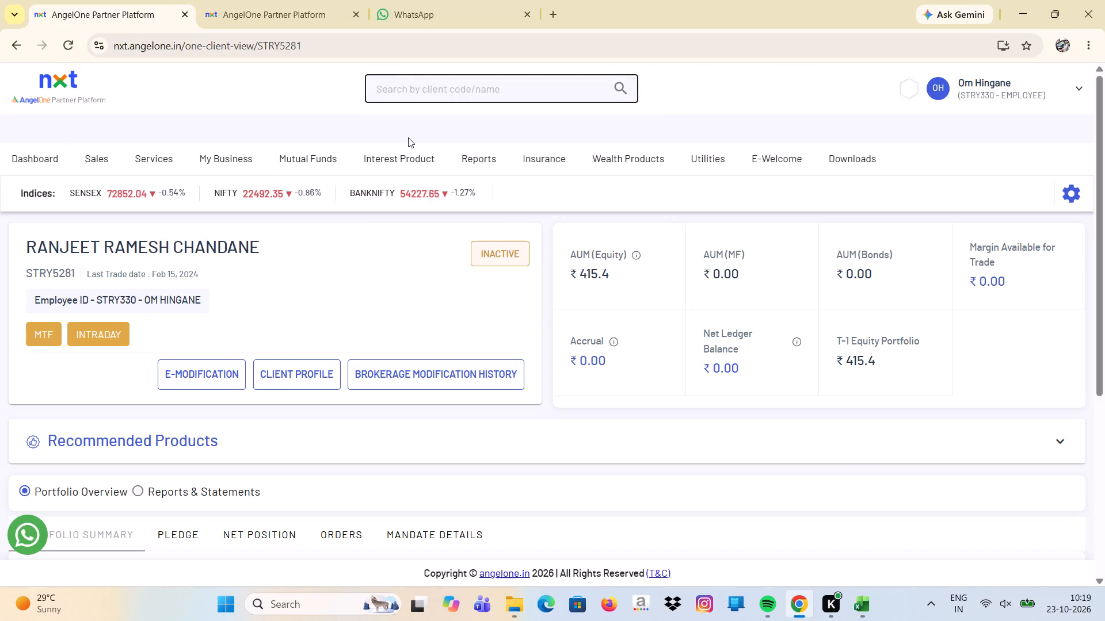
scroll(303, 283, "up", 1)
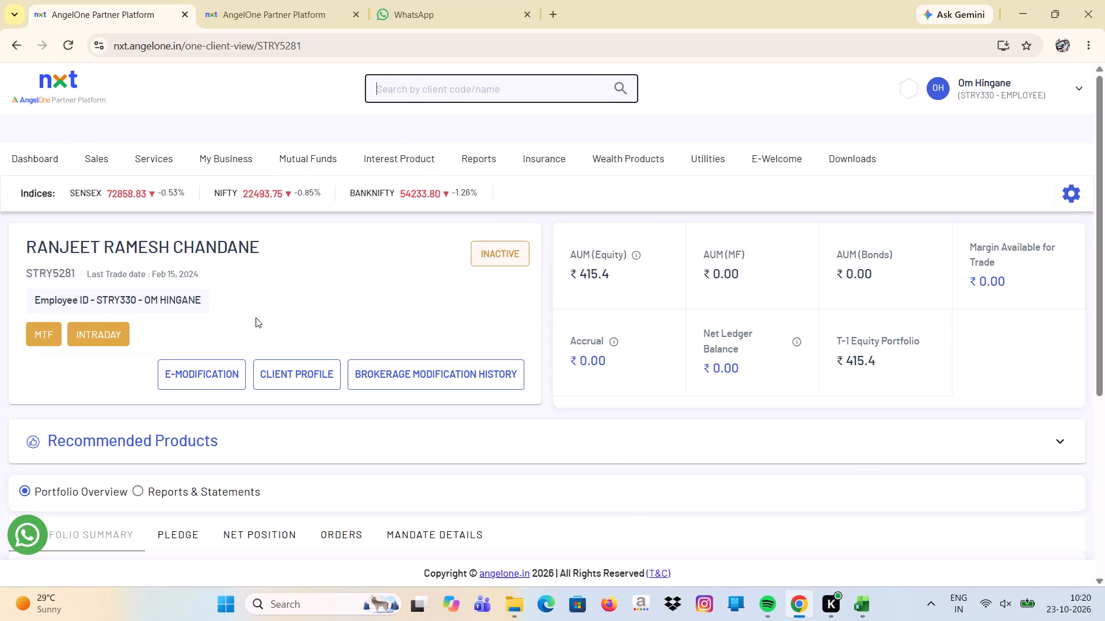
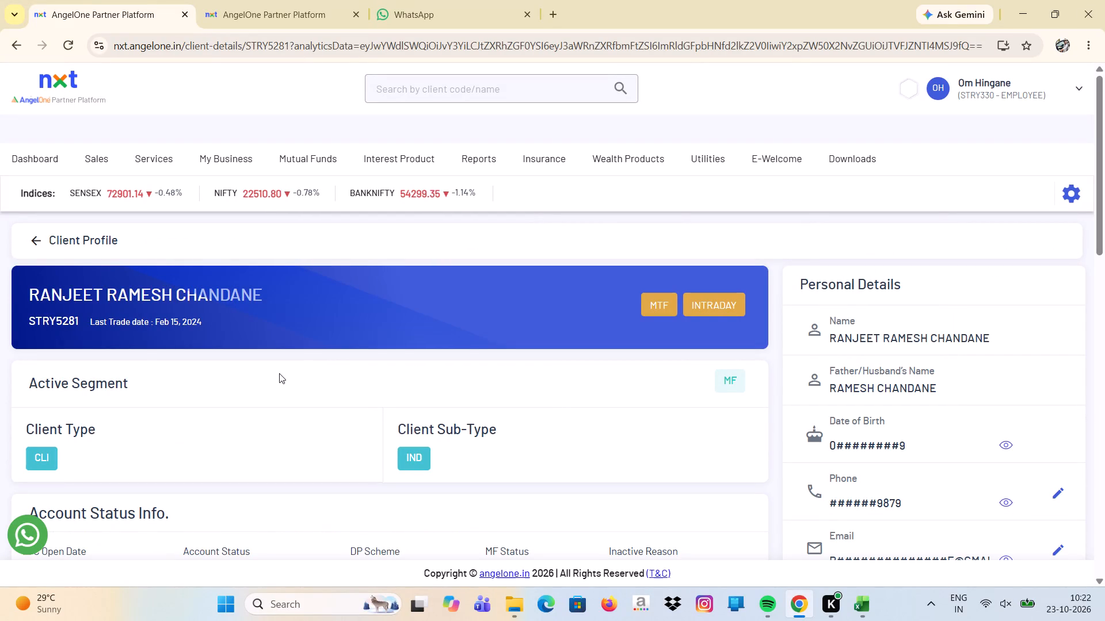
Reveal the client's masked phone number in the personal details of the client profile.
scroll(972, 438, "down", 1)
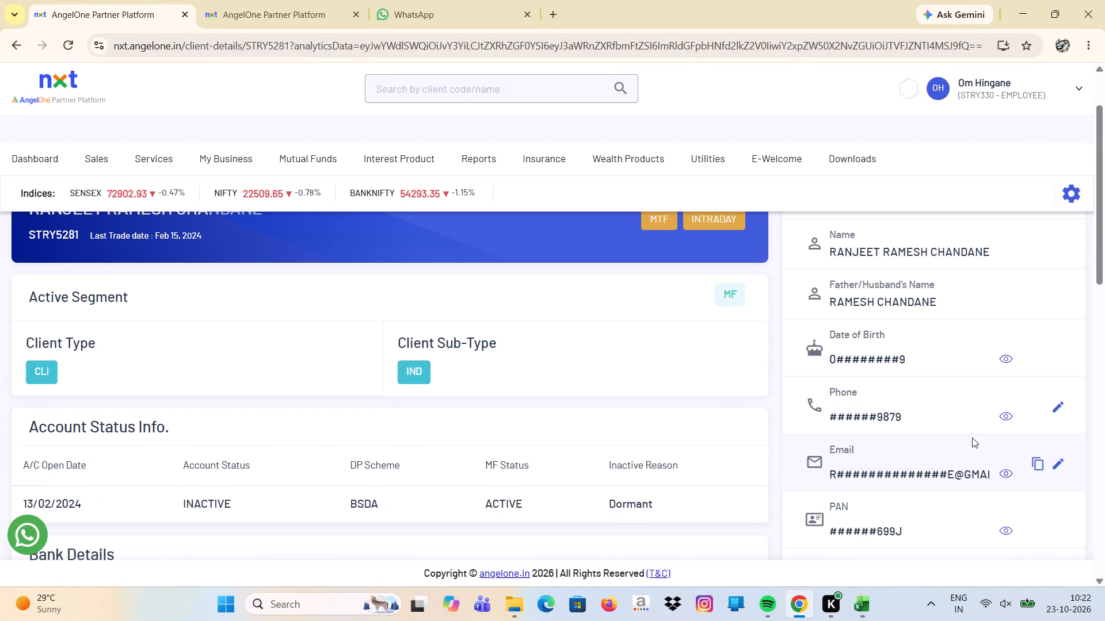
left_click(1004, 417)
scroll(706, 417, "up", 1)
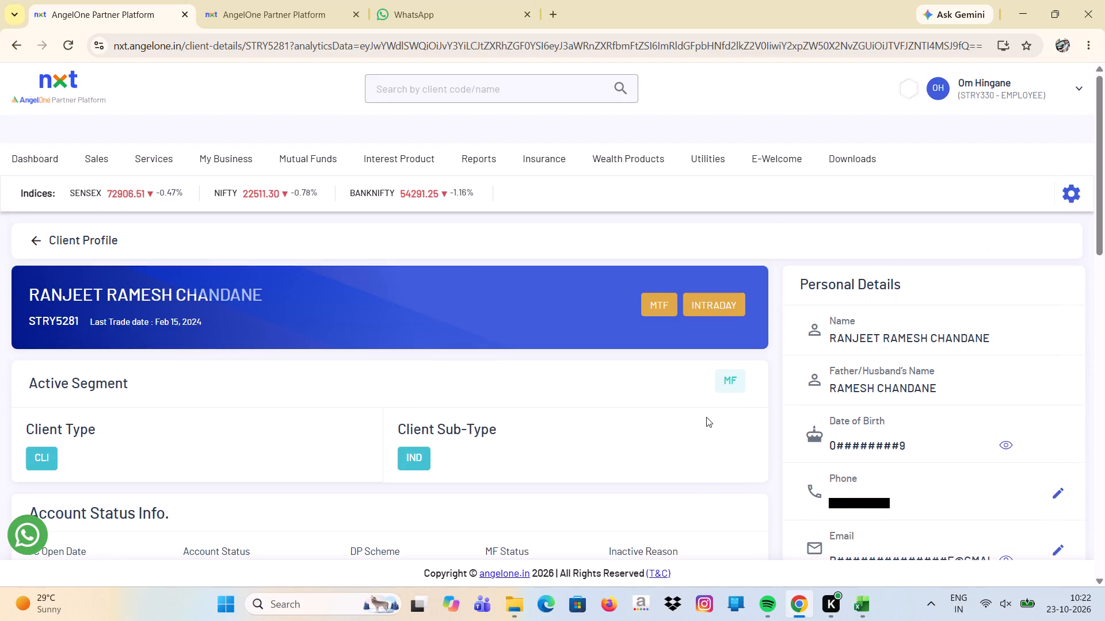
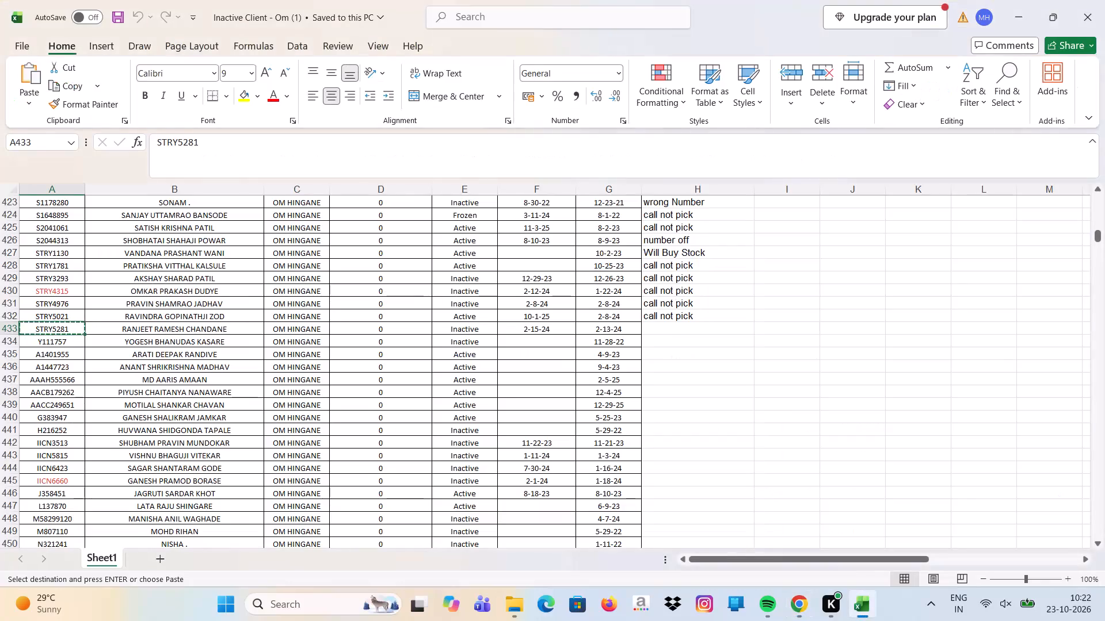
Switch to the inactive client workbook in Excel and examine the client's record across row 433.
key("Right")
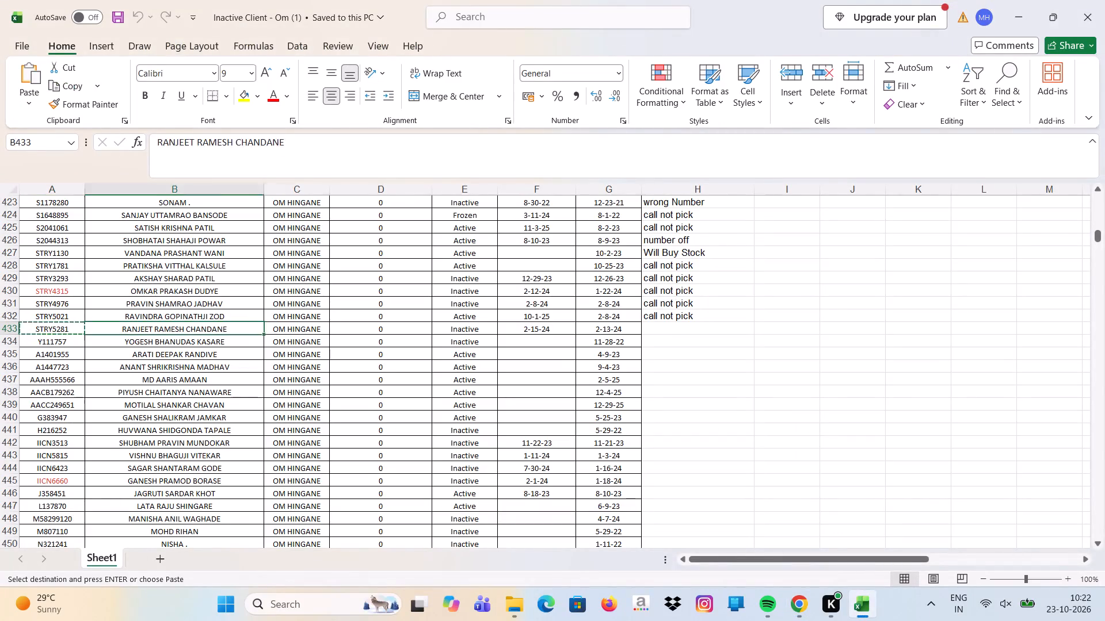
key("Right")
key("Right")
key("Right")
key("Right")
key("Right")
key("Right")
key("Left")
key("Left")
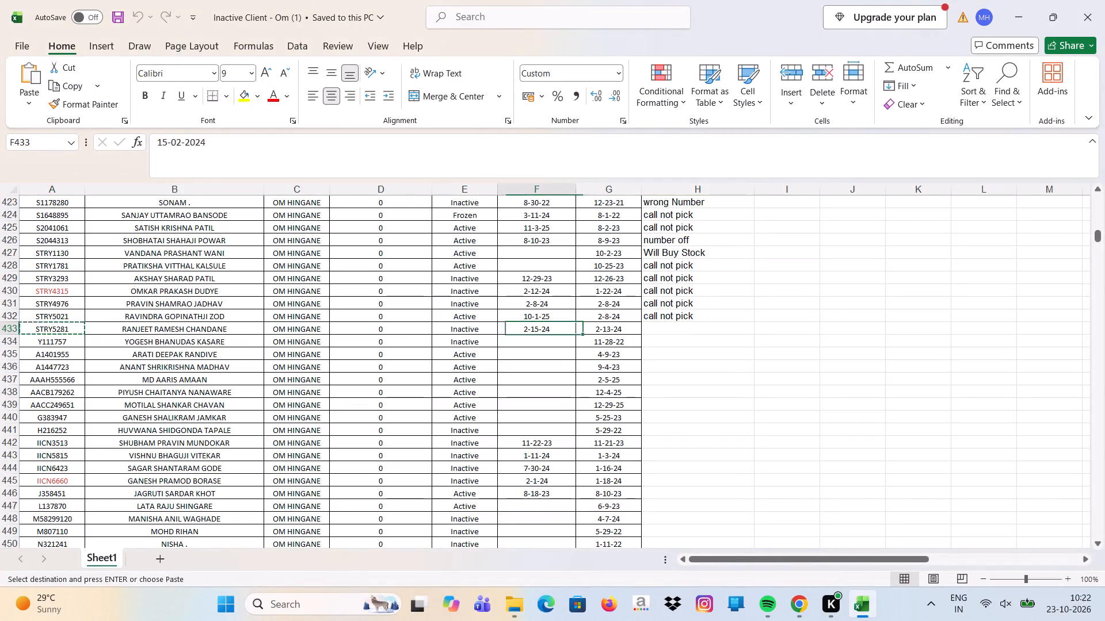
key("Left")
key("Left")
key("Left")
key("Left")
key("Left")
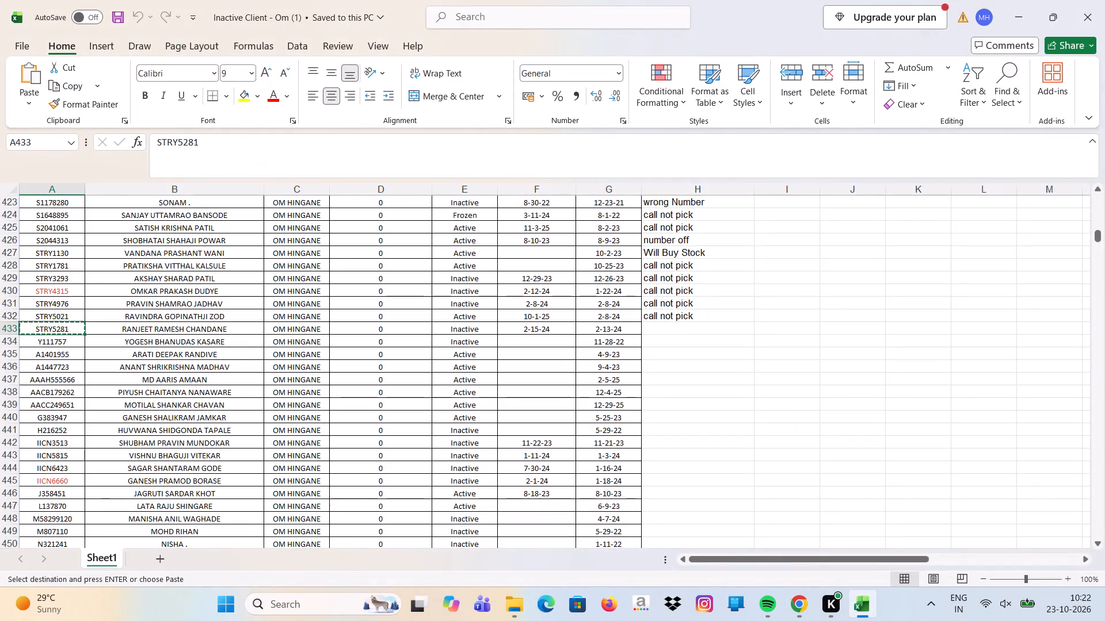
key("Down")
key("Up")
Select the empty call-remark cell in column H for the client in row 433.
key("Right")
key("Right")
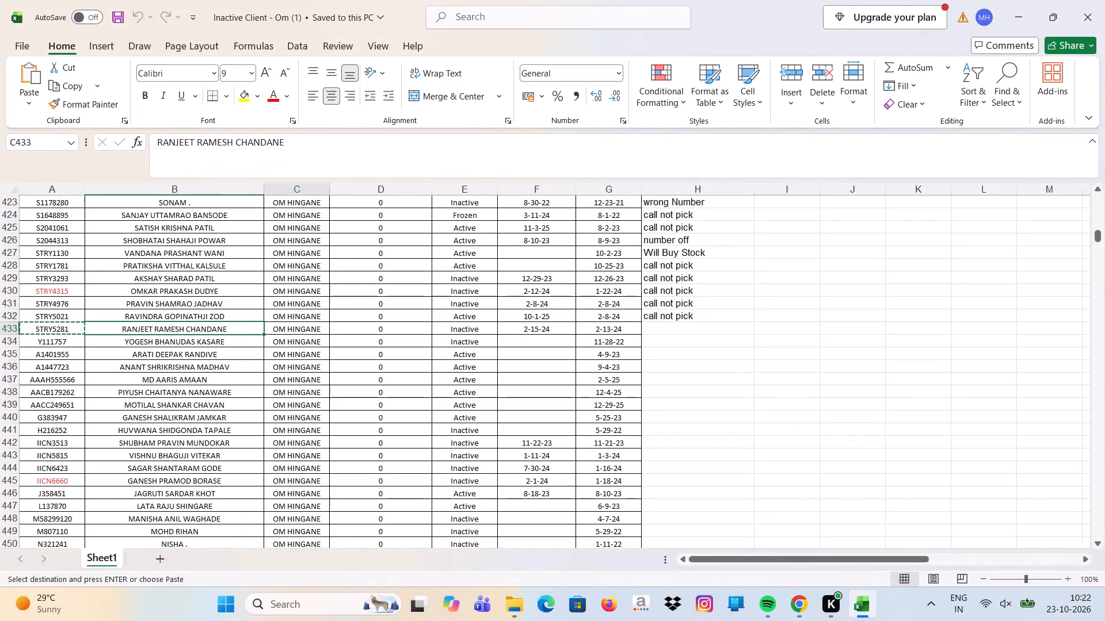
key("Right")
key("Right")
key("Right")
key("Right")
key("Right")
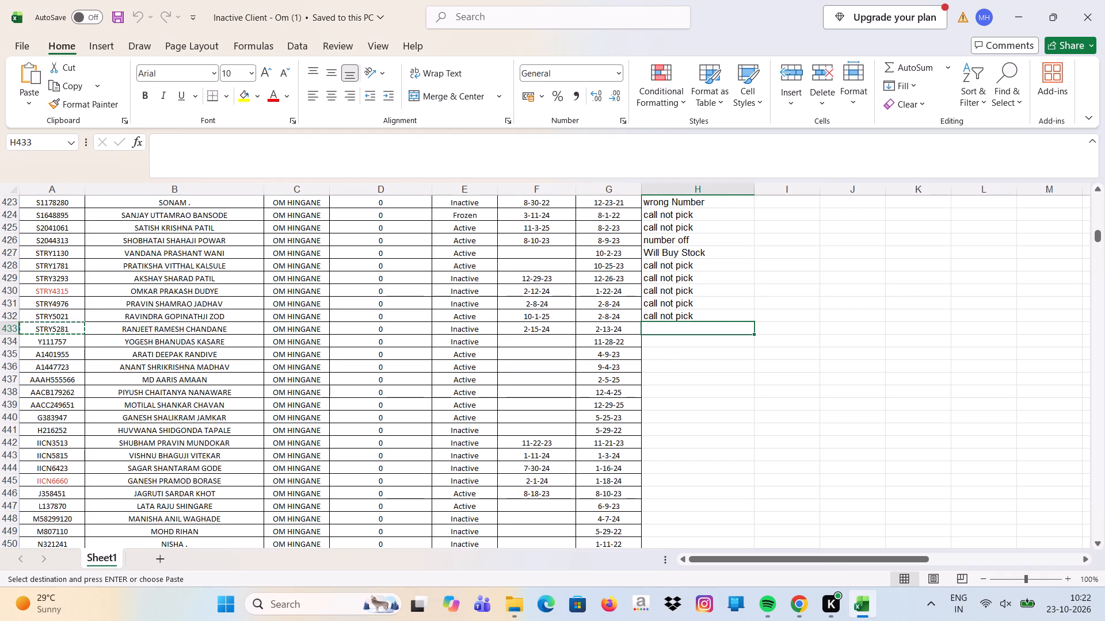
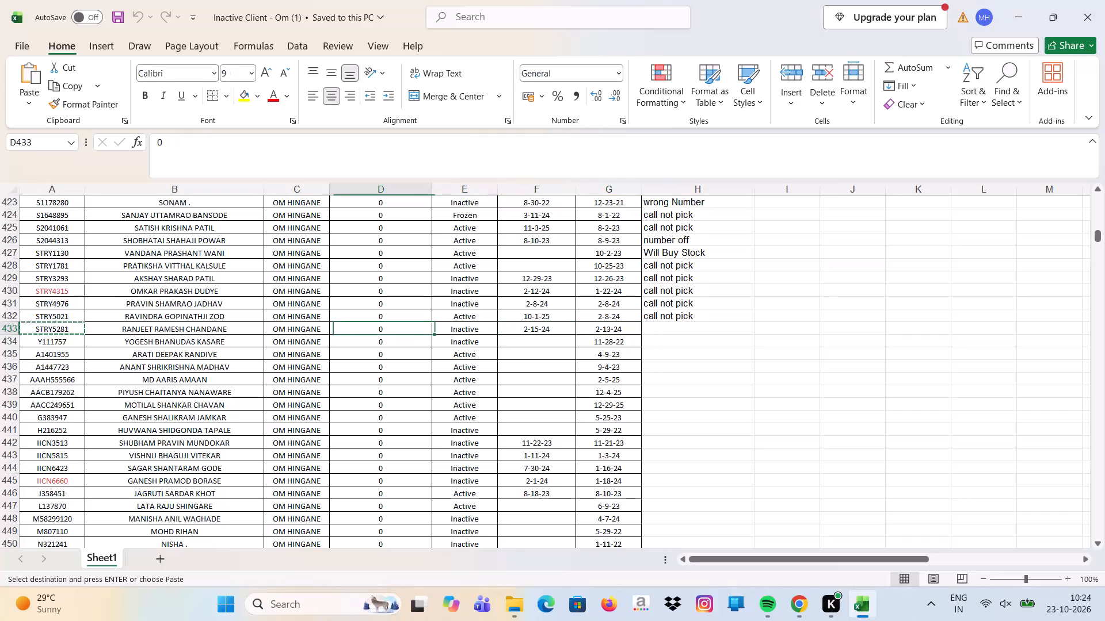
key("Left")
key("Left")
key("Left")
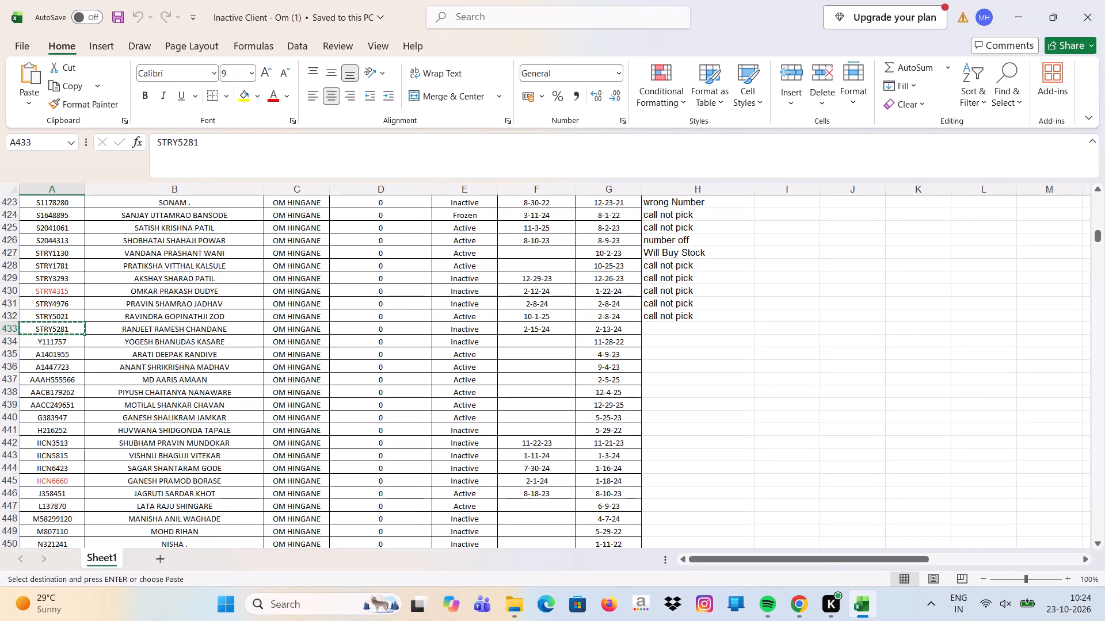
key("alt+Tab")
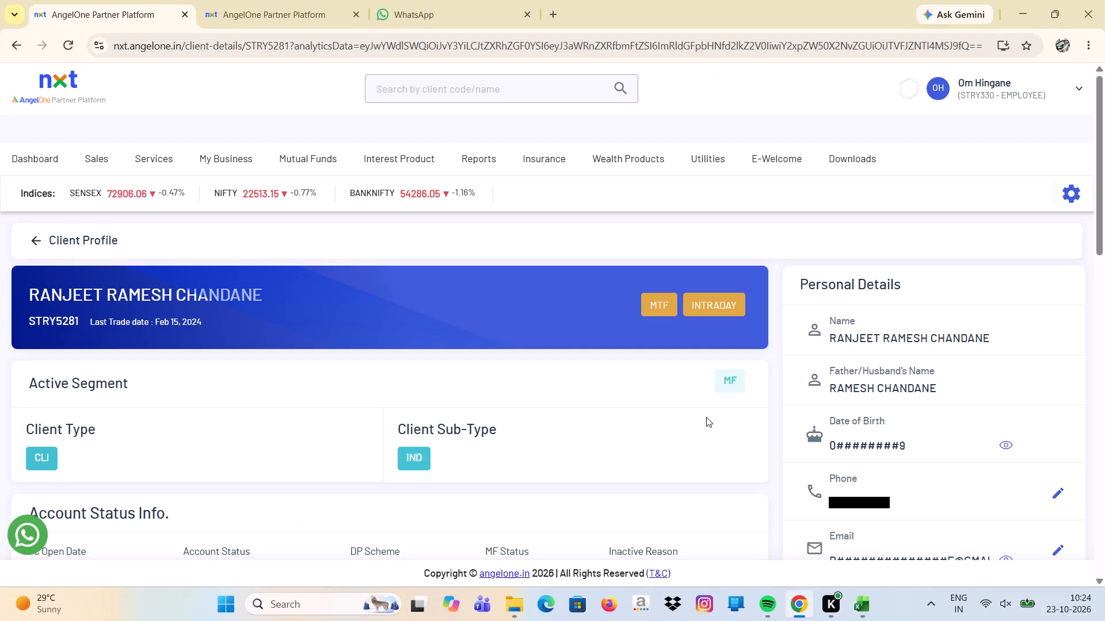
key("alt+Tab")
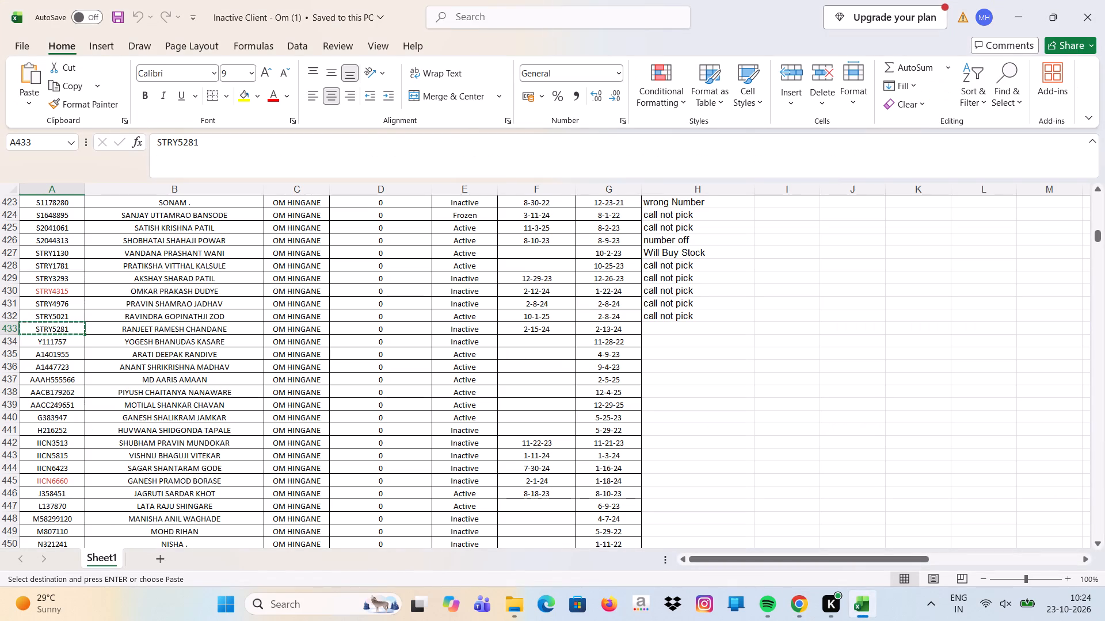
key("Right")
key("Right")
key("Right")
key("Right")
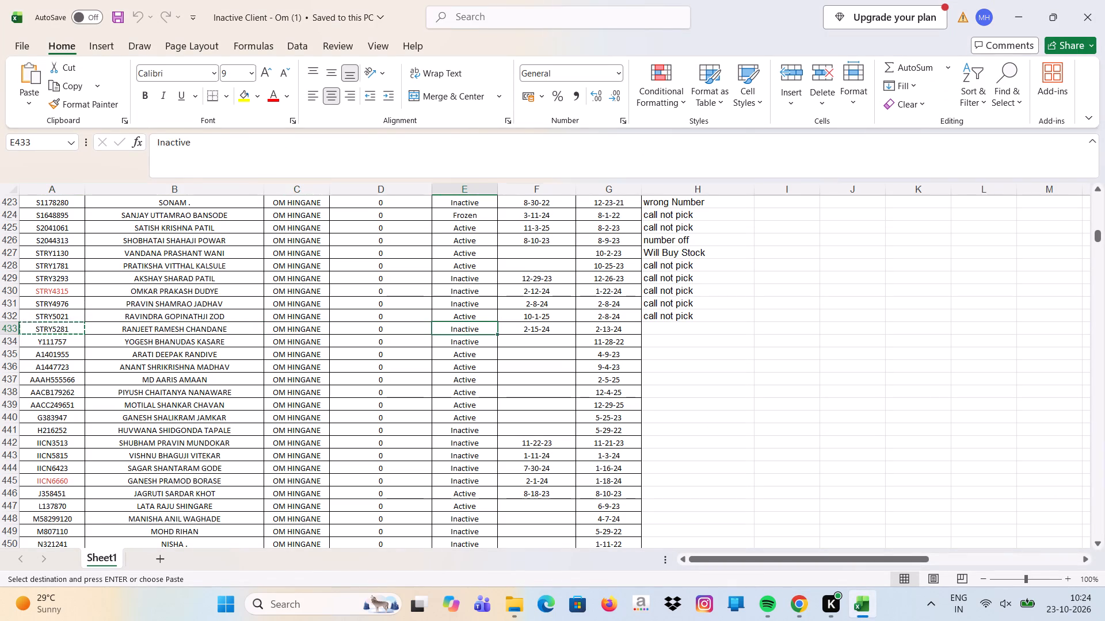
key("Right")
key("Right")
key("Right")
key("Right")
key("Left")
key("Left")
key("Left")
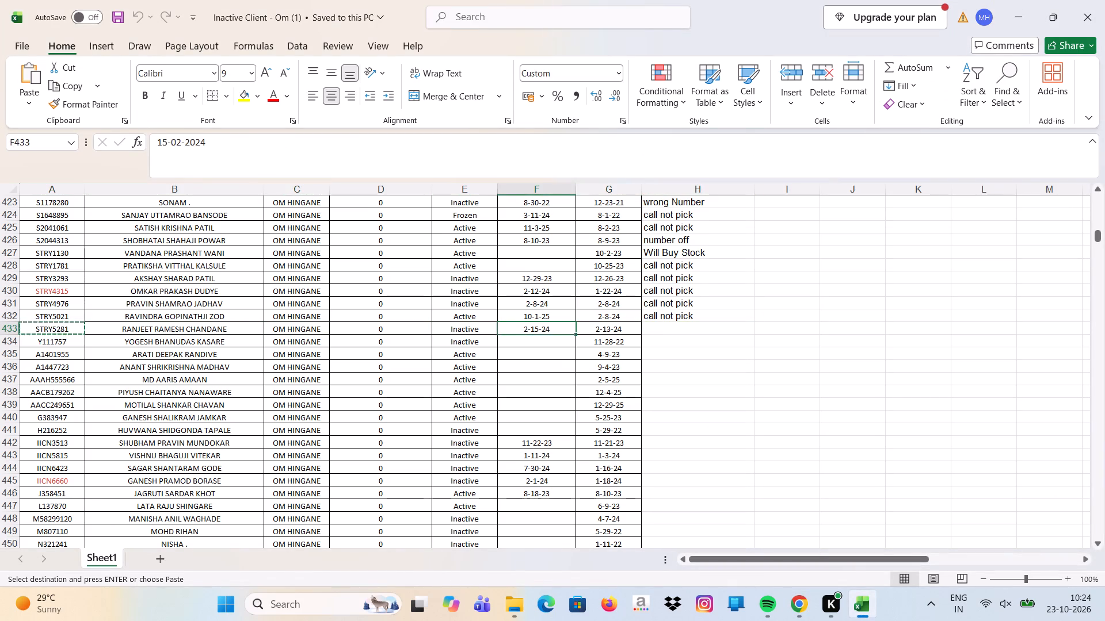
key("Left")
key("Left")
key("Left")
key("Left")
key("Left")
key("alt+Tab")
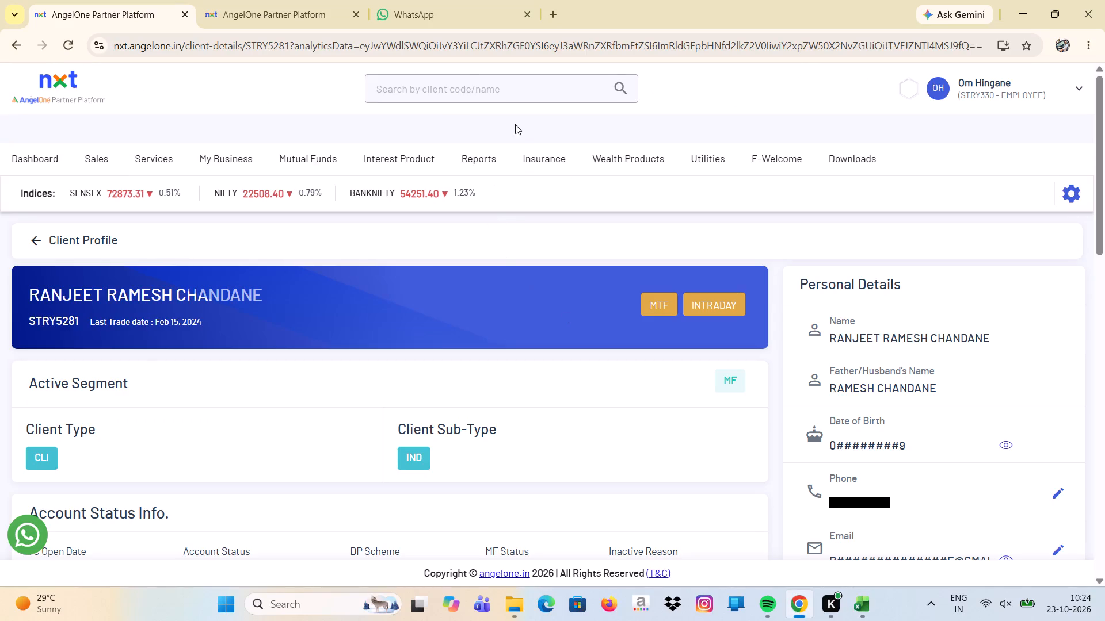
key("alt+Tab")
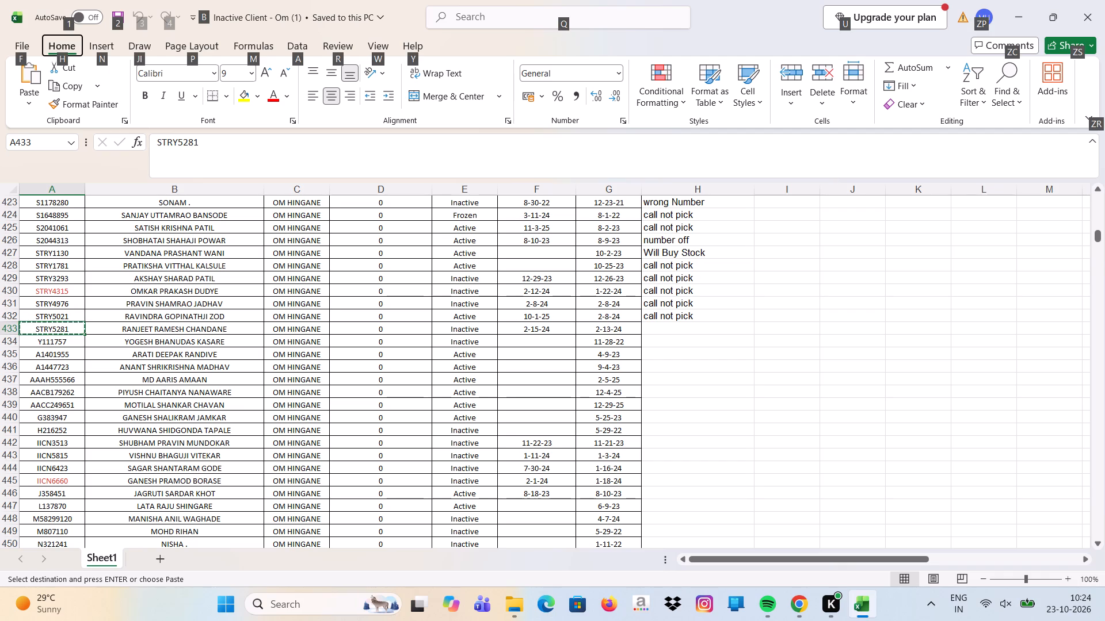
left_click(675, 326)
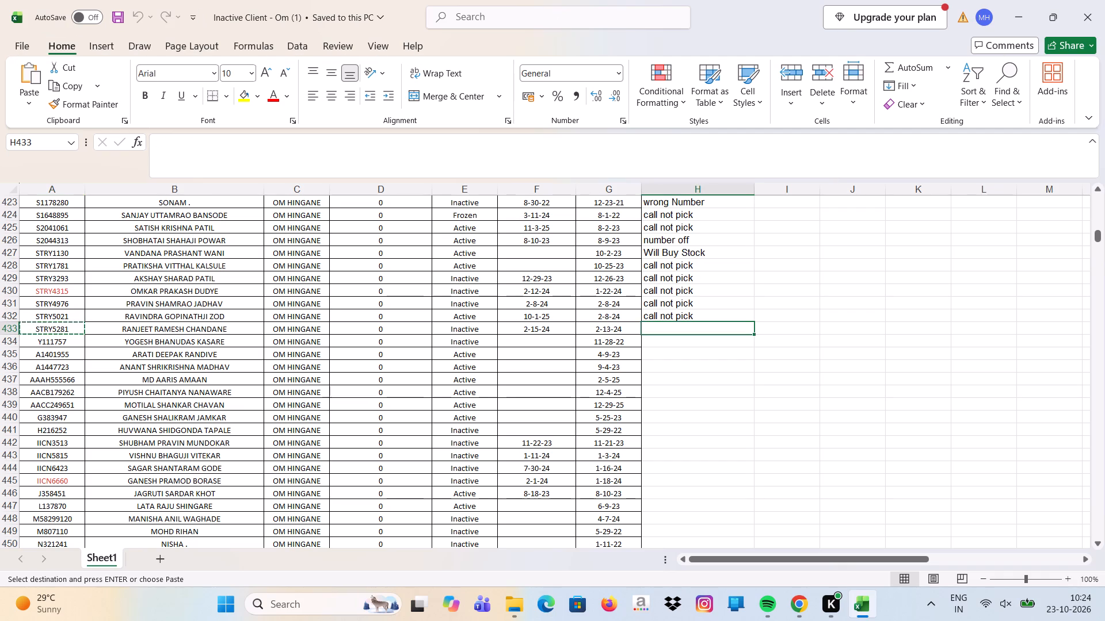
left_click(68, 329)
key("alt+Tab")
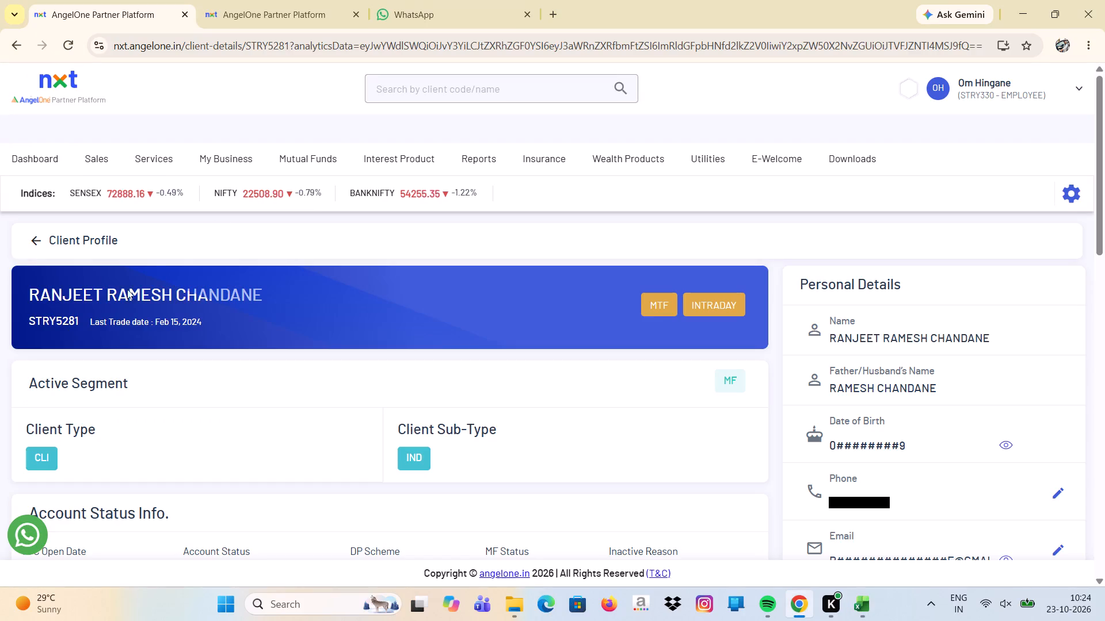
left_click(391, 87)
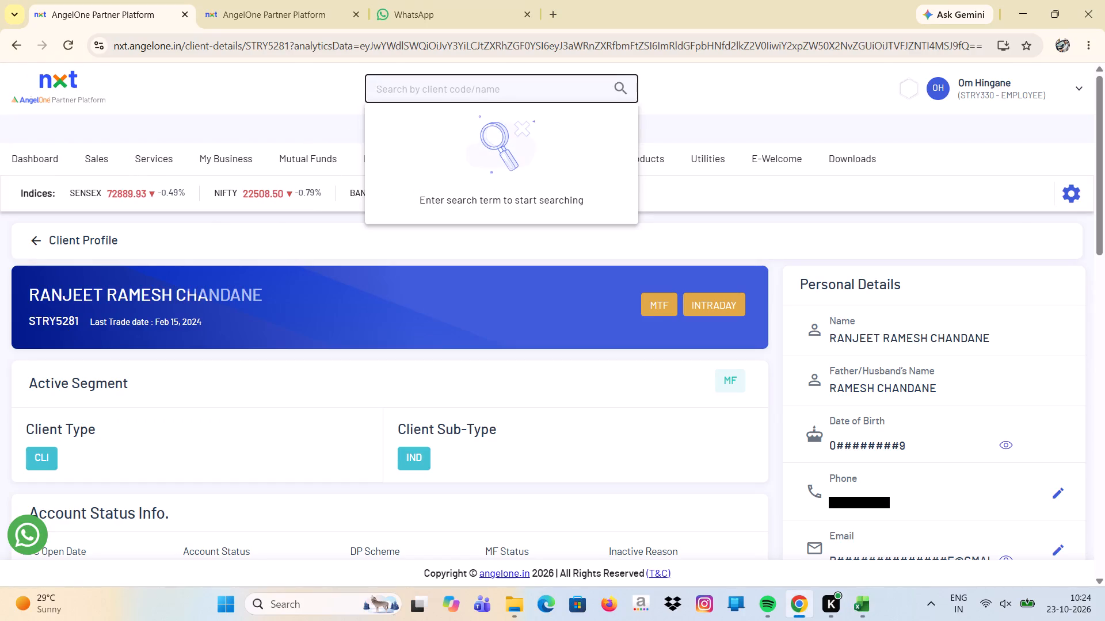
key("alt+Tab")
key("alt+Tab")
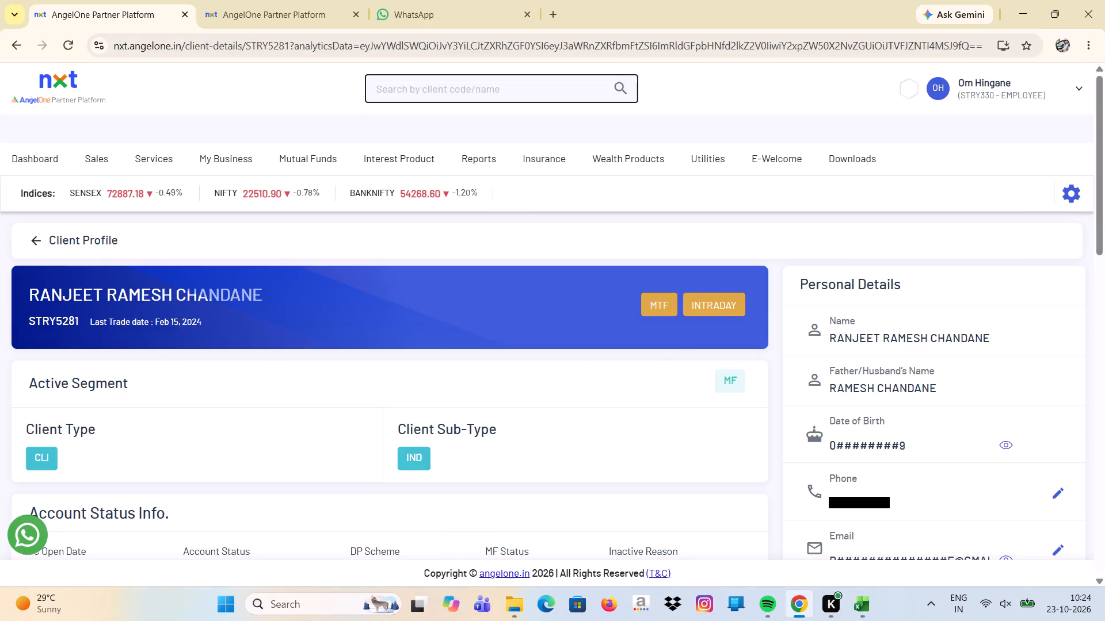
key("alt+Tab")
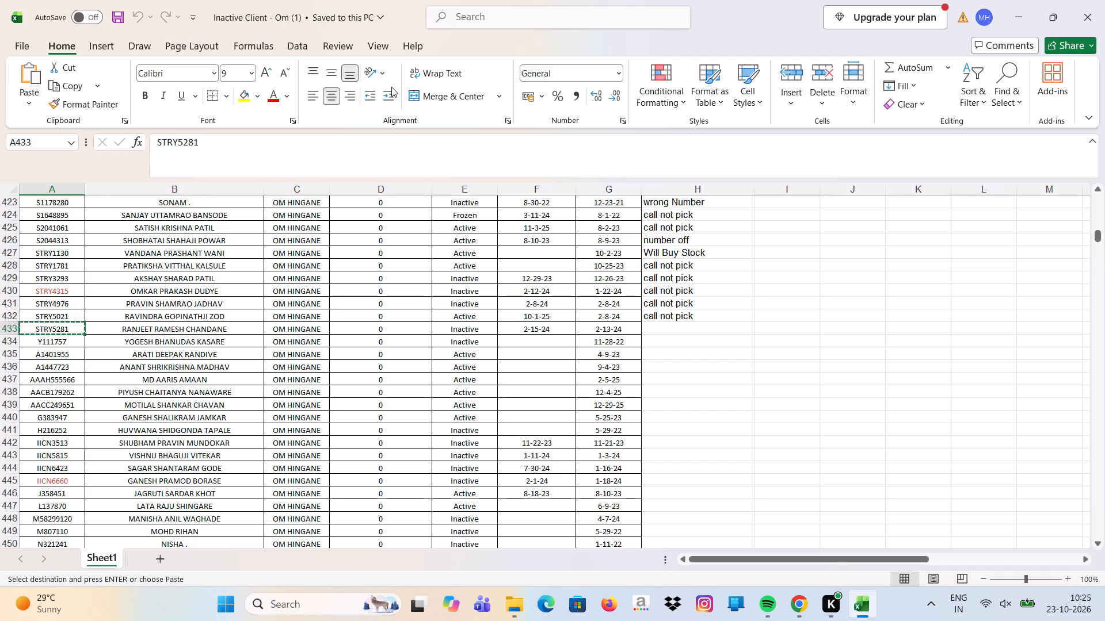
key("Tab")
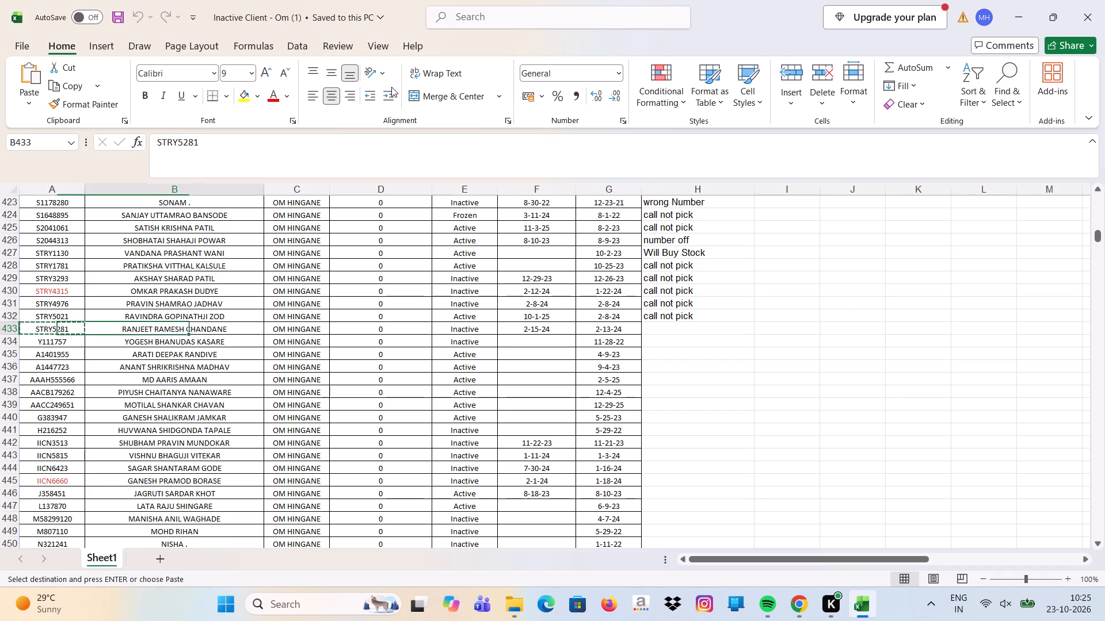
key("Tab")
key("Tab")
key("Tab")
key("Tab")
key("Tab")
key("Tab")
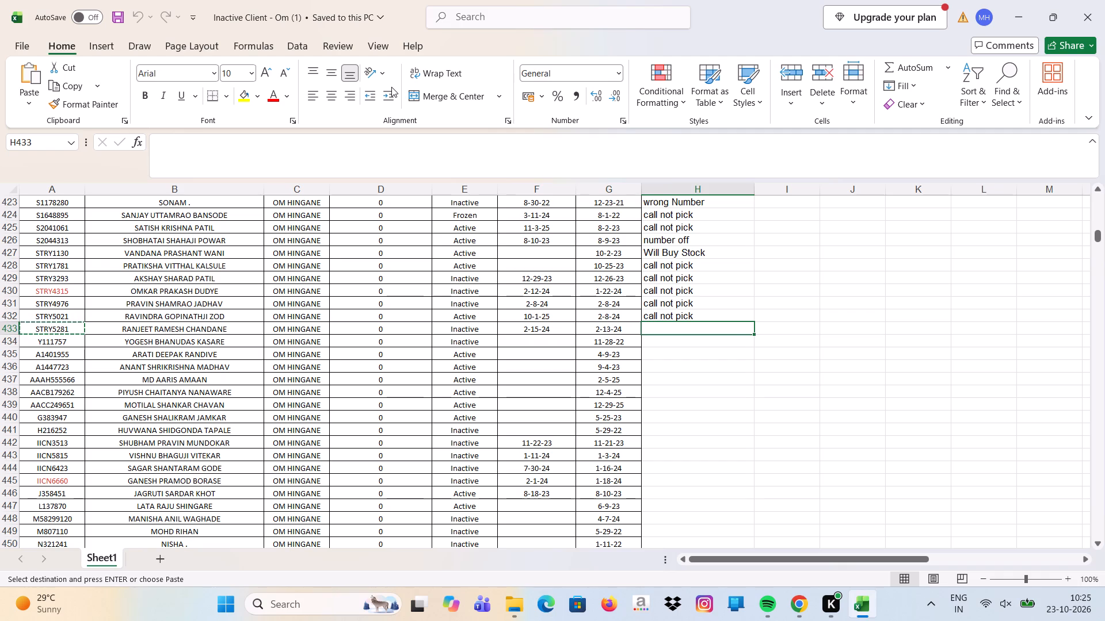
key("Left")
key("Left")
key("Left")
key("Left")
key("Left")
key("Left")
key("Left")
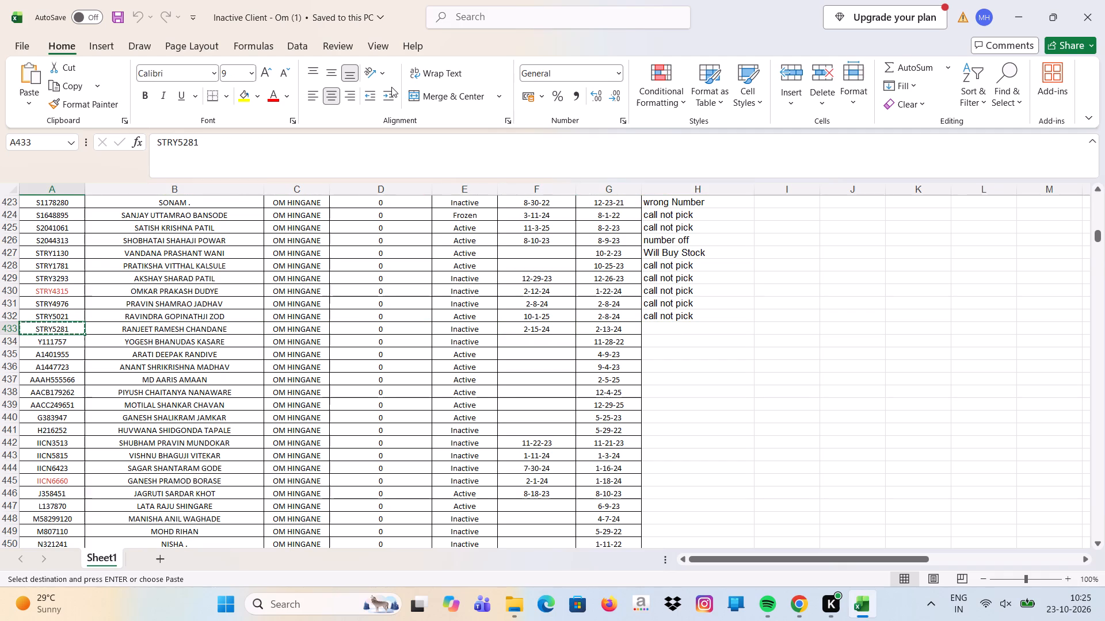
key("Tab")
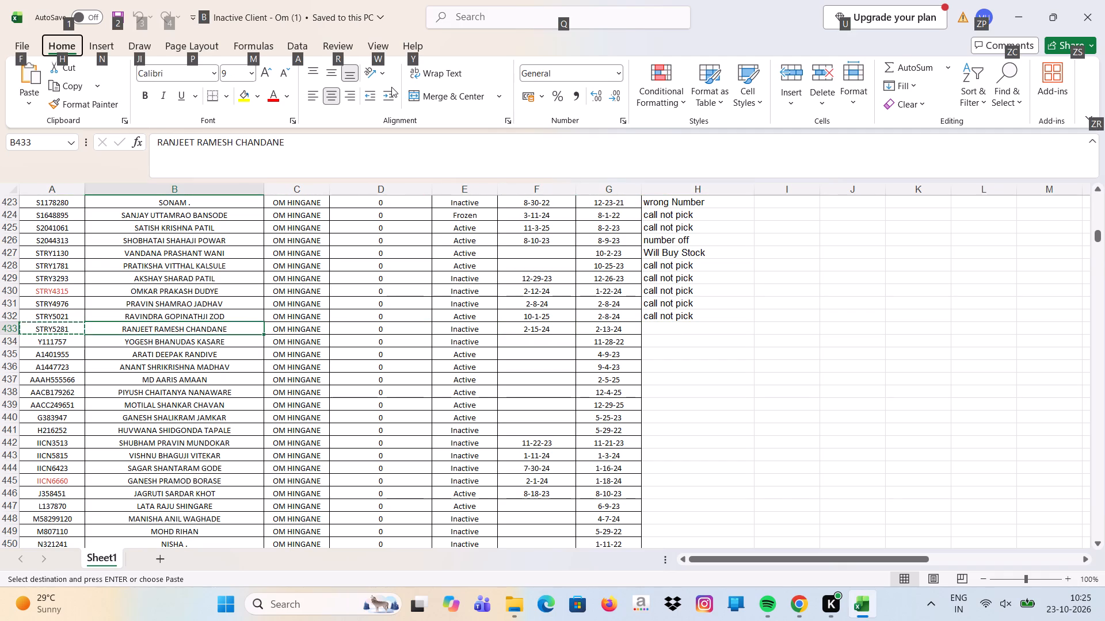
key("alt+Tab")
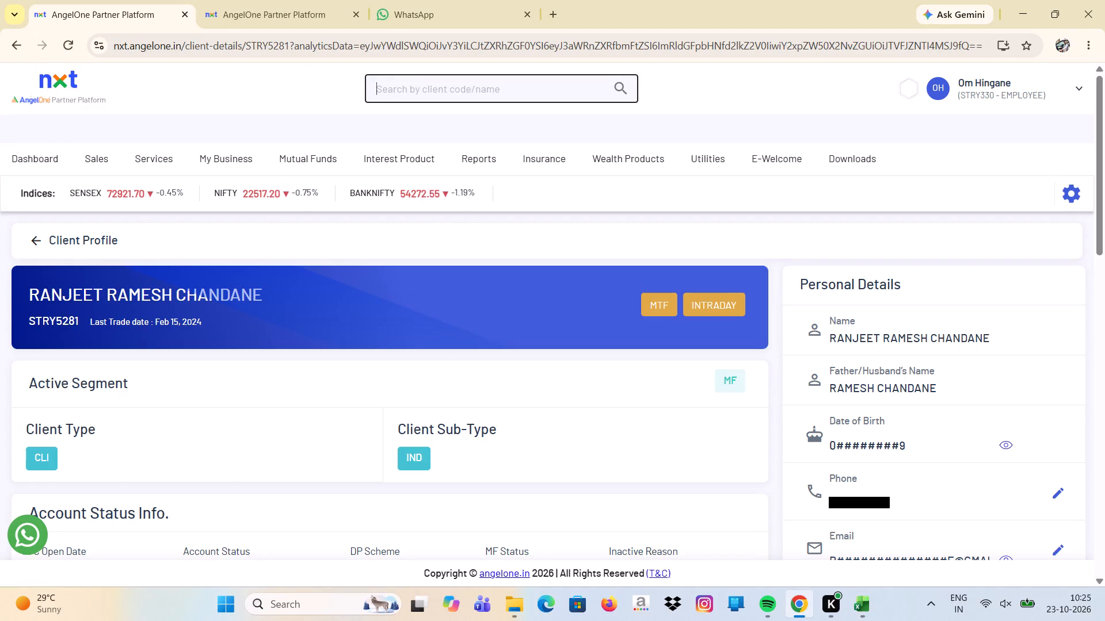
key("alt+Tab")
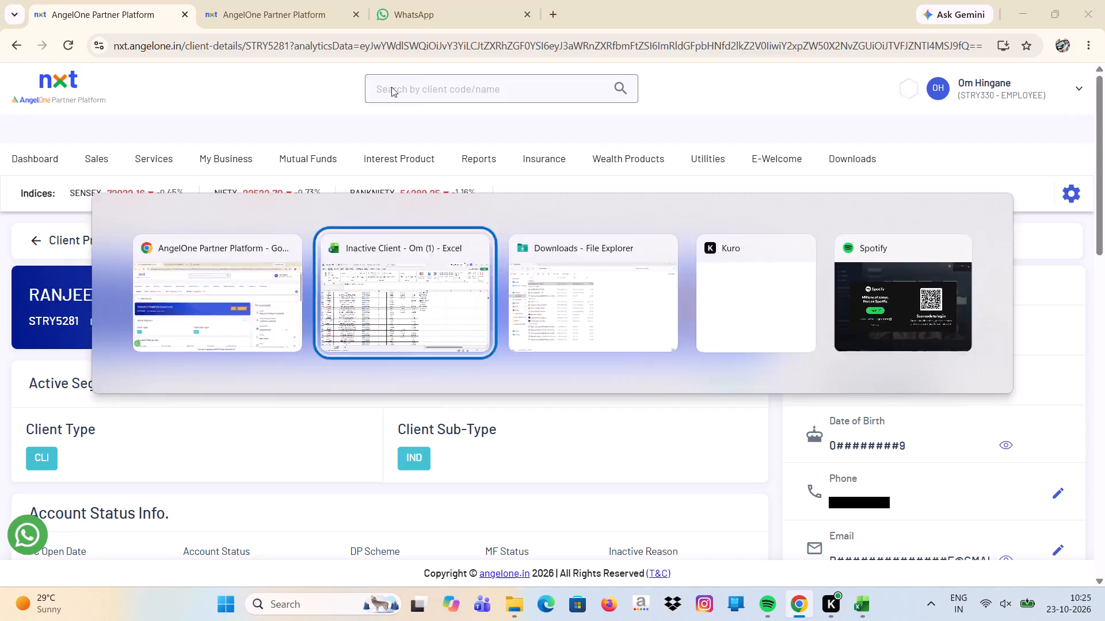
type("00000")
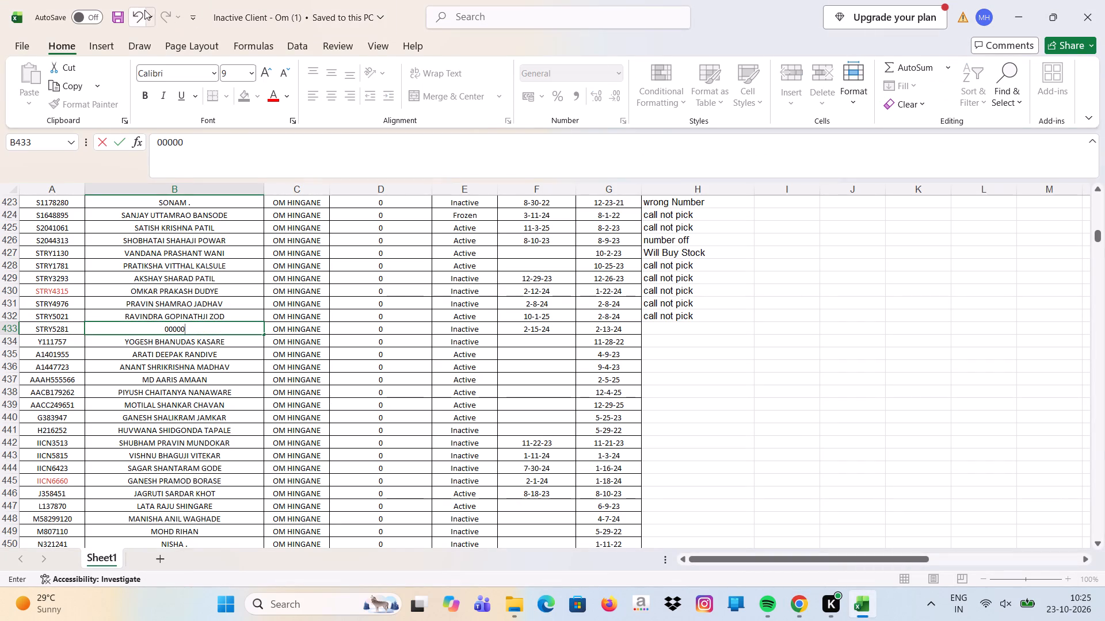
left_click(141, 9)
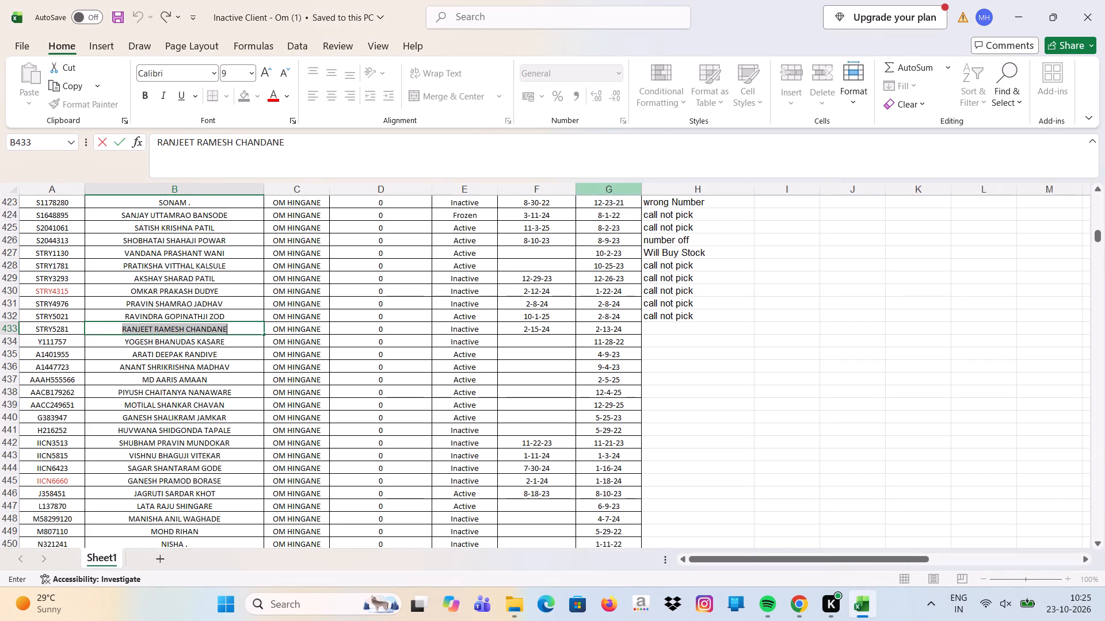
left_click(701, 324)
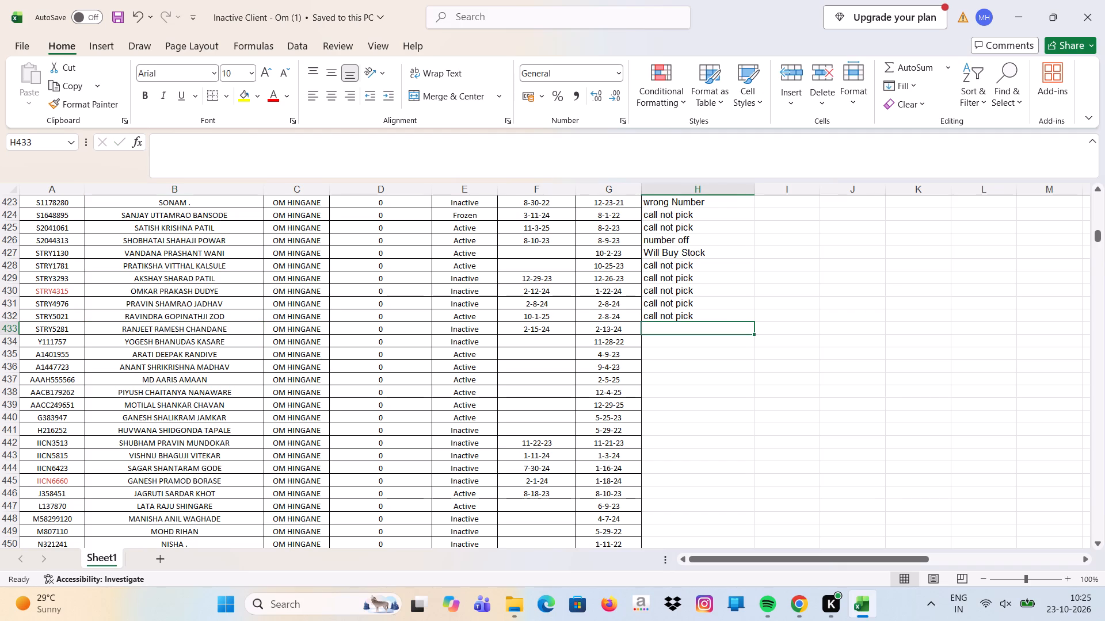
Copy the "call not pick" remark from row 432 into the call-remark cell in column H of row 433.
left_click(674, 314)
key("ctrl+c")
key("Down")
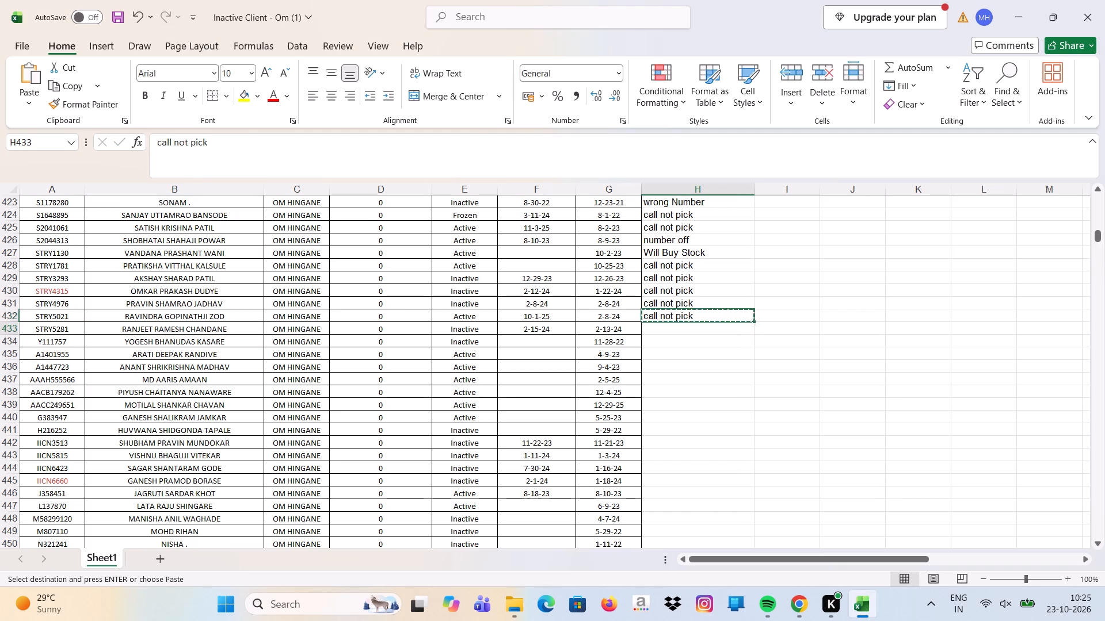
key("Return")
Copy the client code from row 434 and use it to search for and open that client's record on the AngelOne Partner Platform.
key("Down")
key("Left")
key("Left")
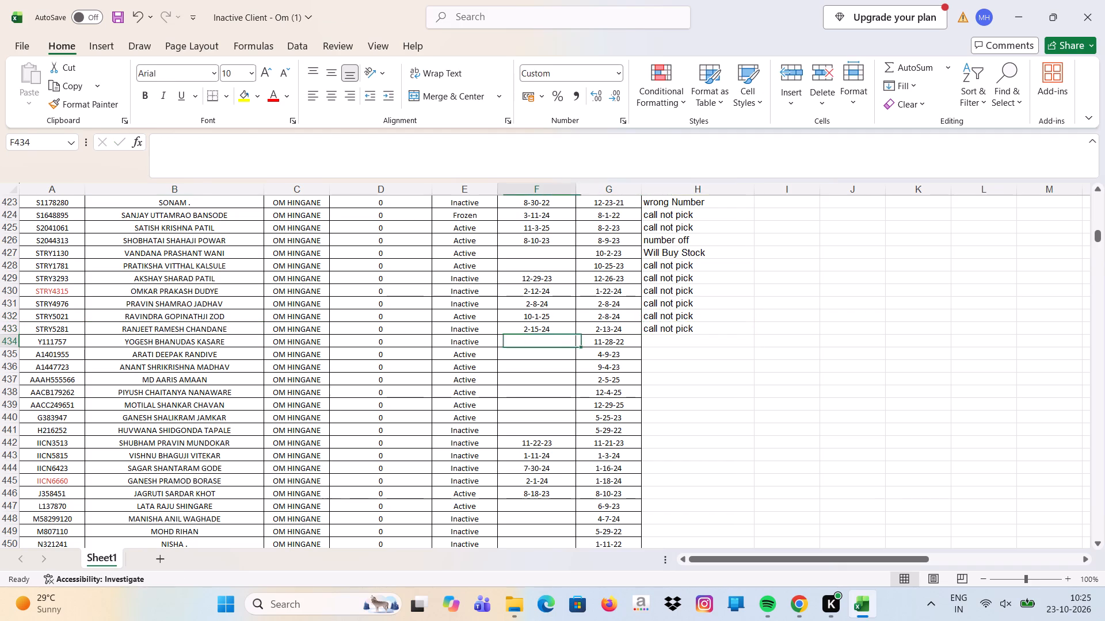
key("Left")
key("Left")
key("Left")
key("Left")
key("Left")
key("Left")
key("ctrl+c")
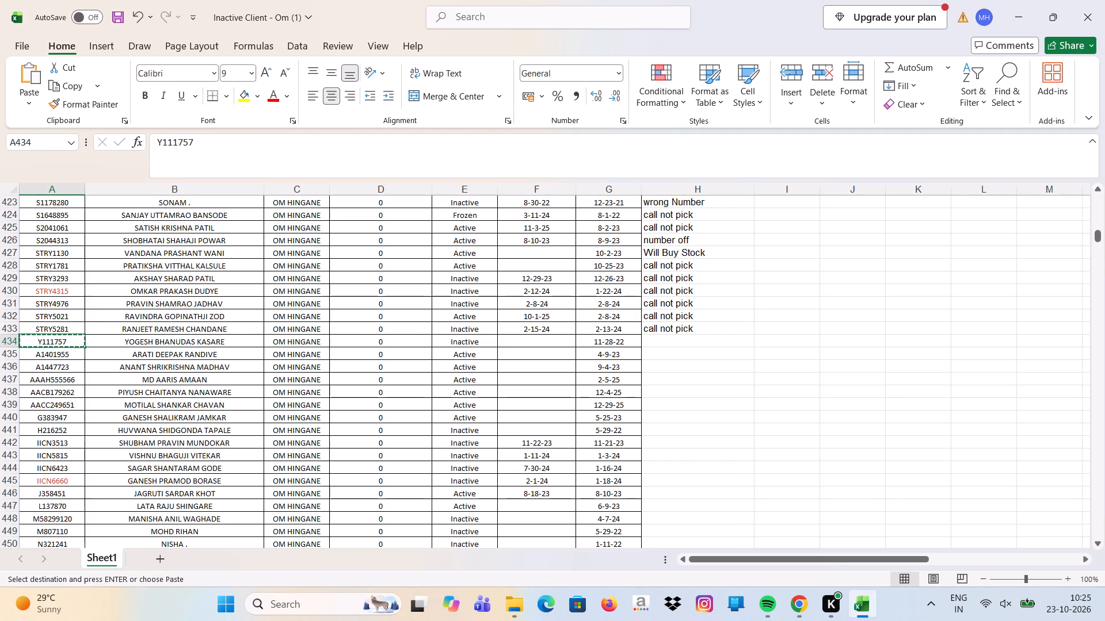
key("alt+Tab")
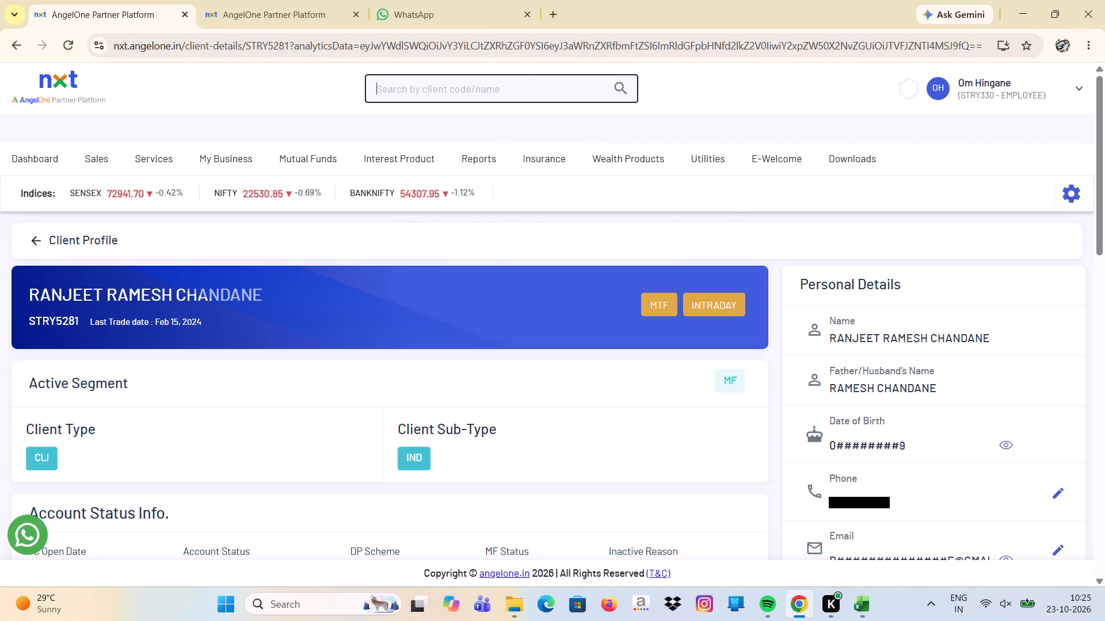
left_click(479, 96)
key("ctrl+v")
left_click(479, 96, "ctrl")
left_click(486, 148)
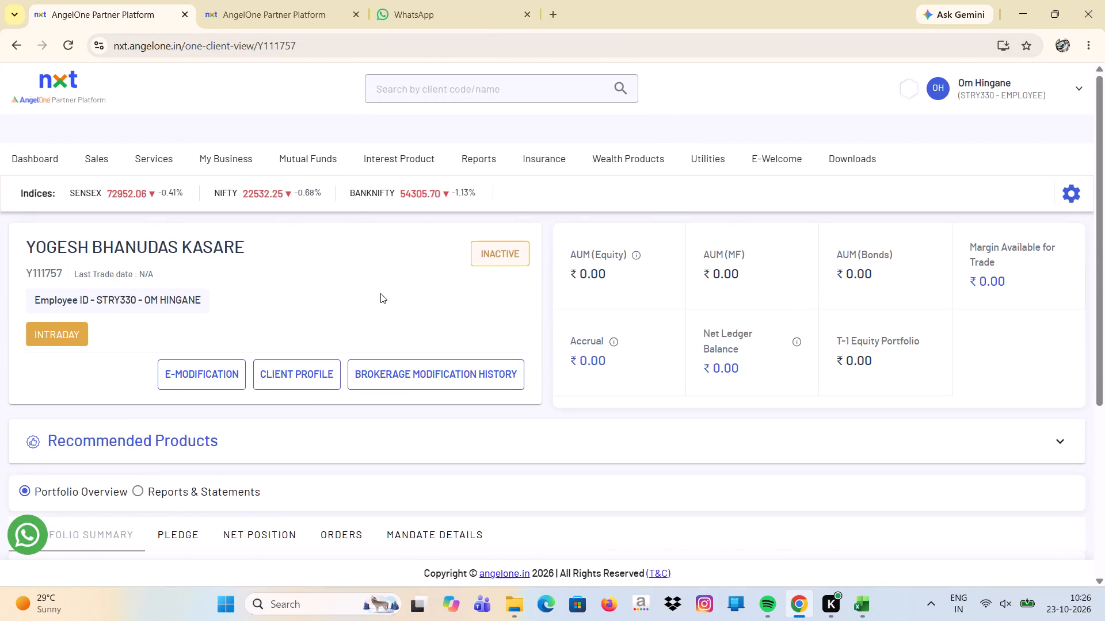
Open the client's profile, check the account status information and reveal the masked phone number in the personal details.
scroll(380, 293, "up", 1)
left_click(272, 379)
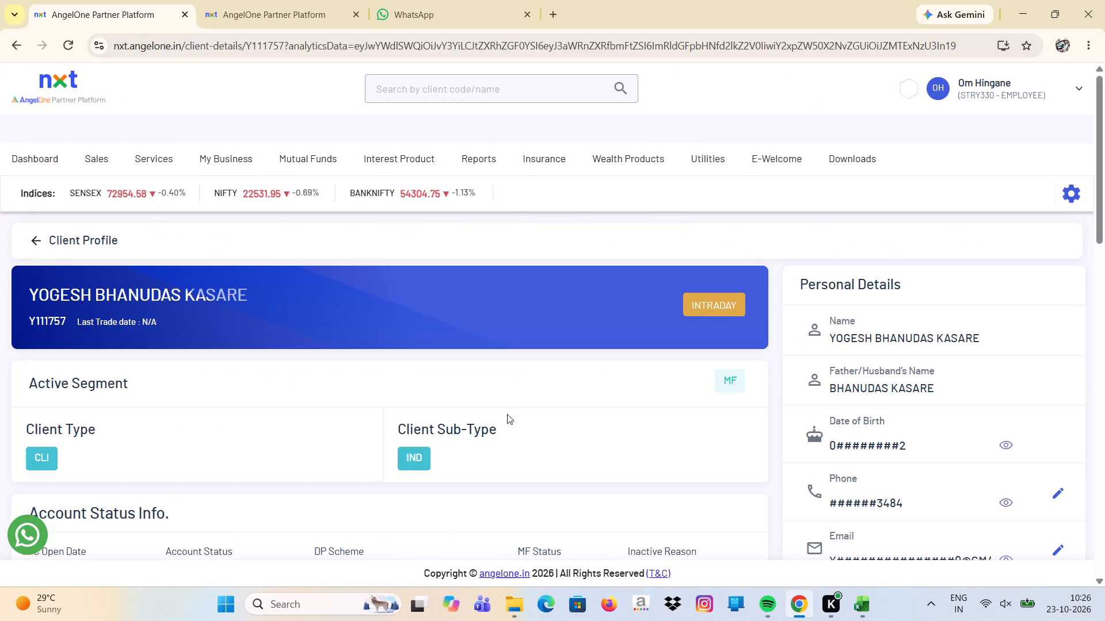
scroll(588, 405, "down", 1)
left_click(1005, 430)
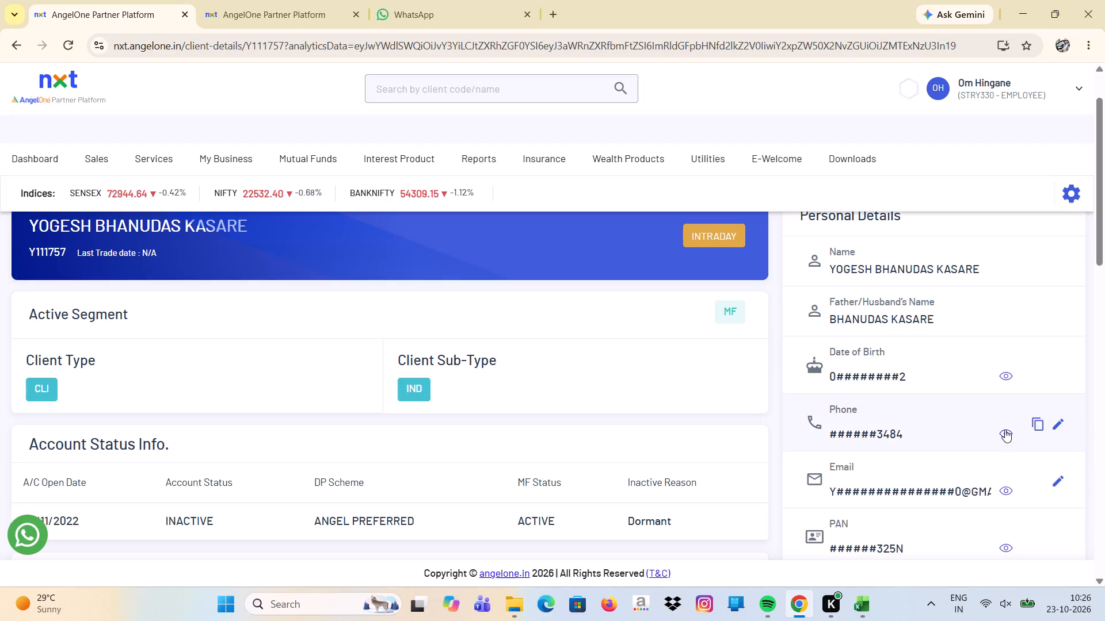
scroll(859, 377, "up", 1)
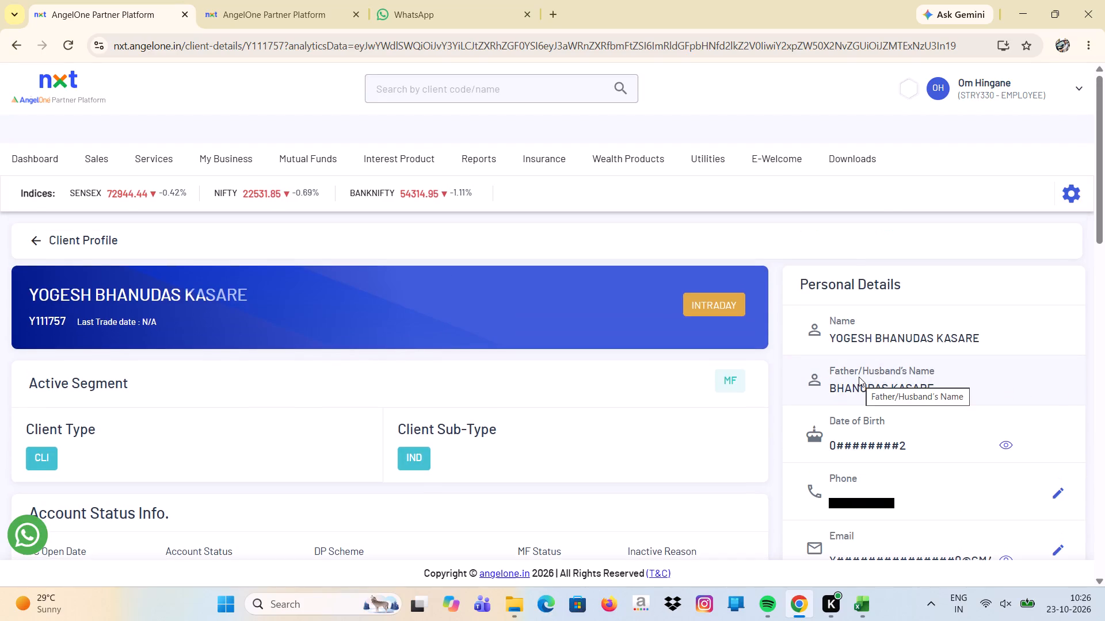
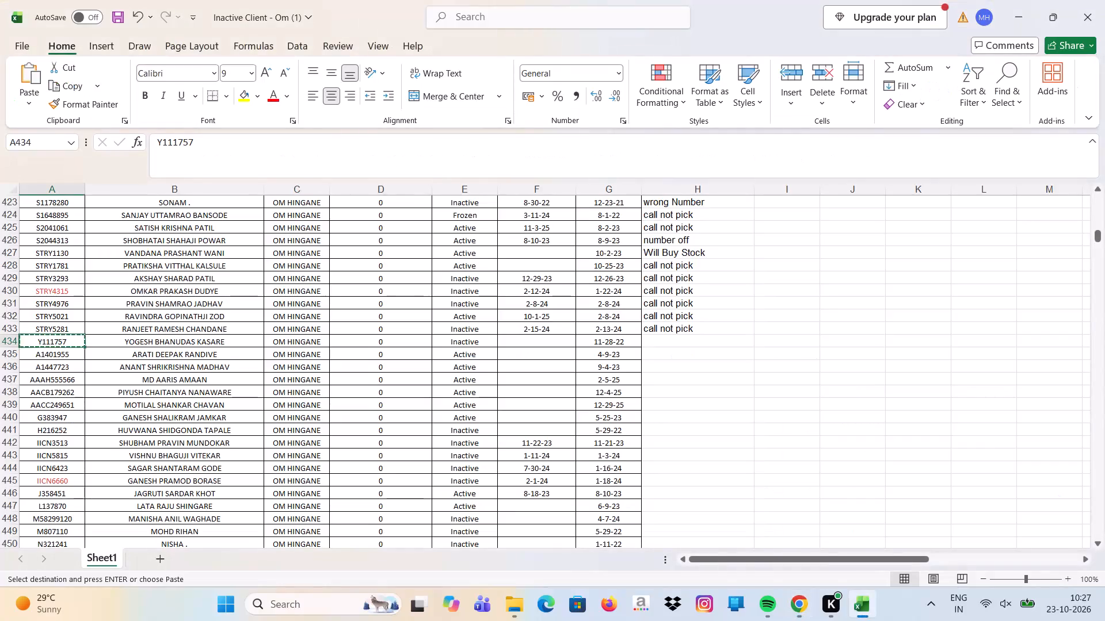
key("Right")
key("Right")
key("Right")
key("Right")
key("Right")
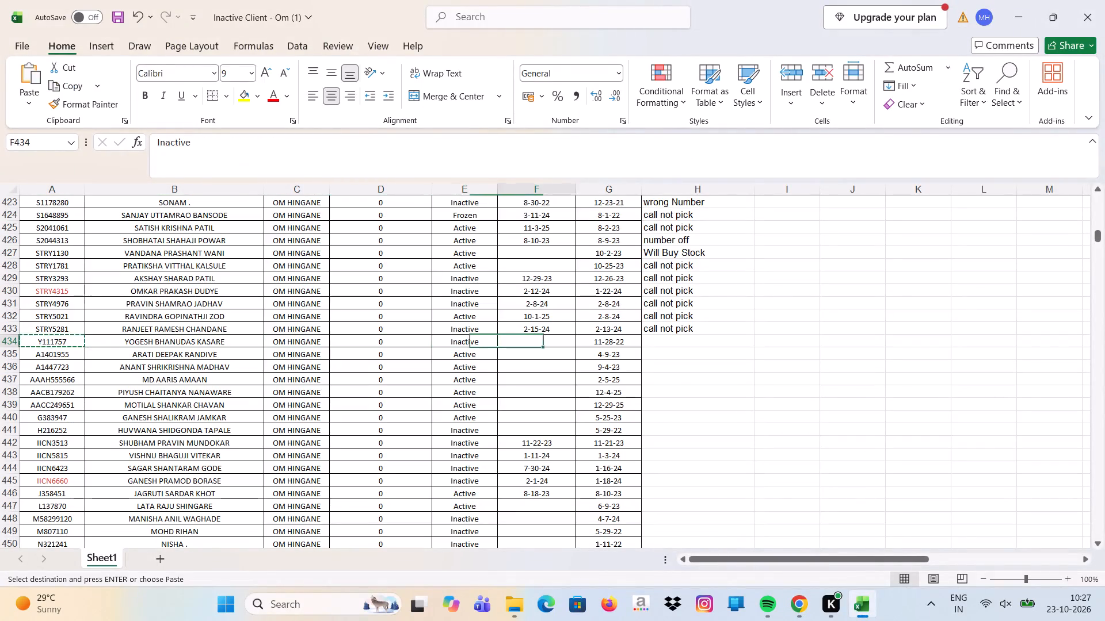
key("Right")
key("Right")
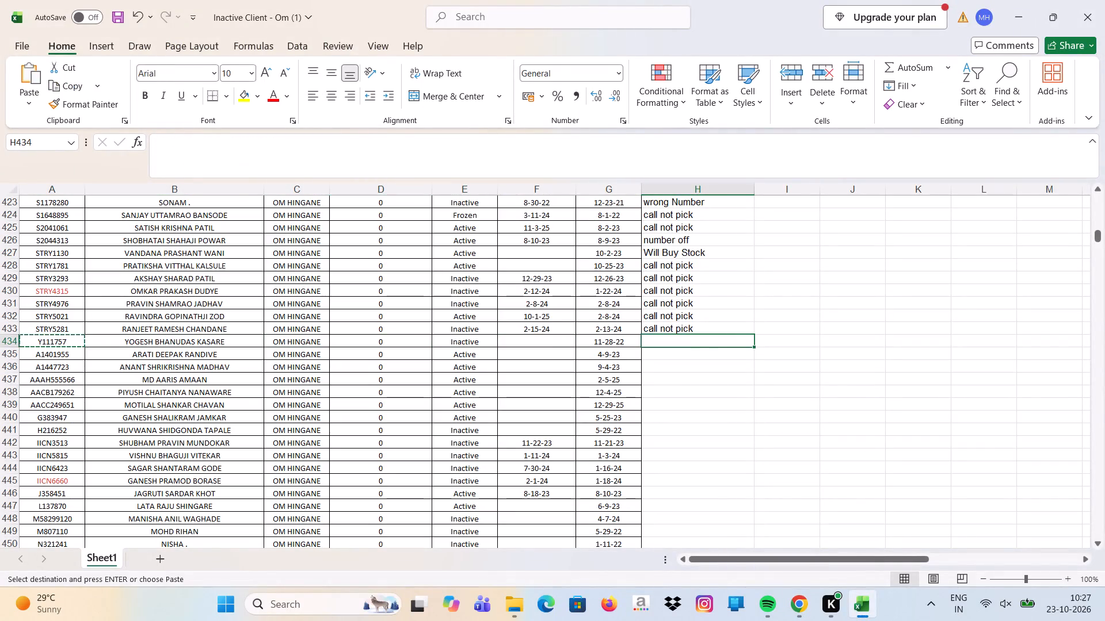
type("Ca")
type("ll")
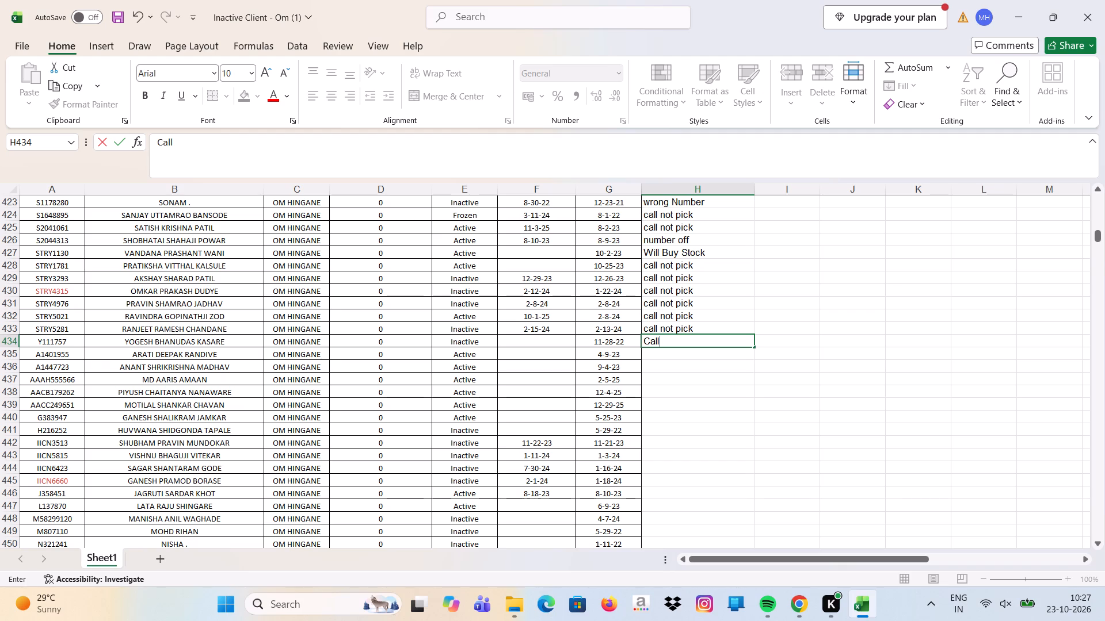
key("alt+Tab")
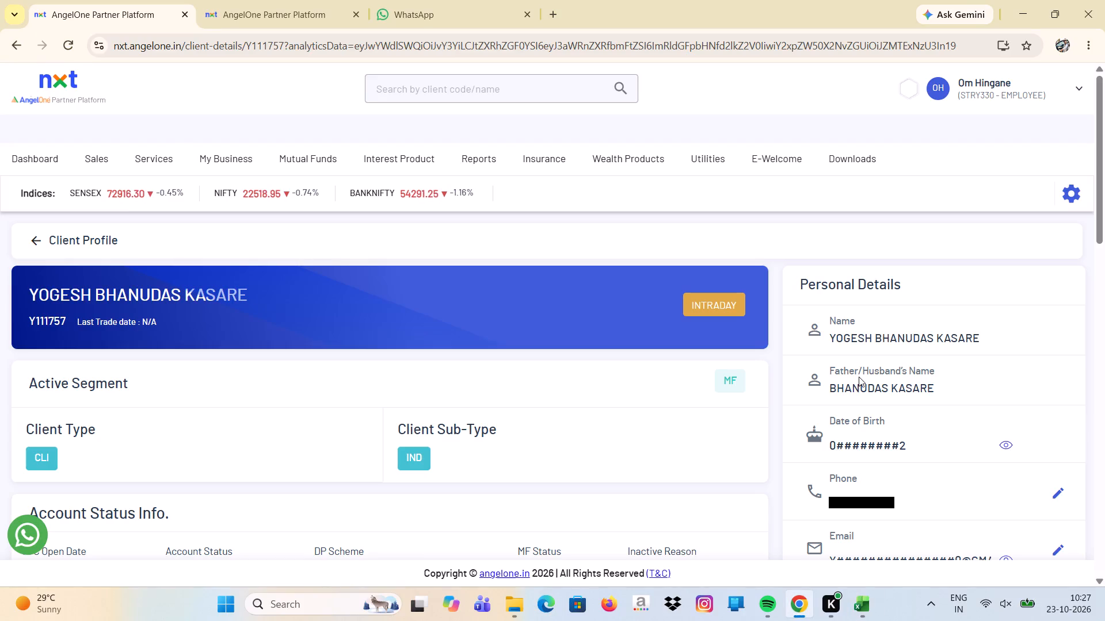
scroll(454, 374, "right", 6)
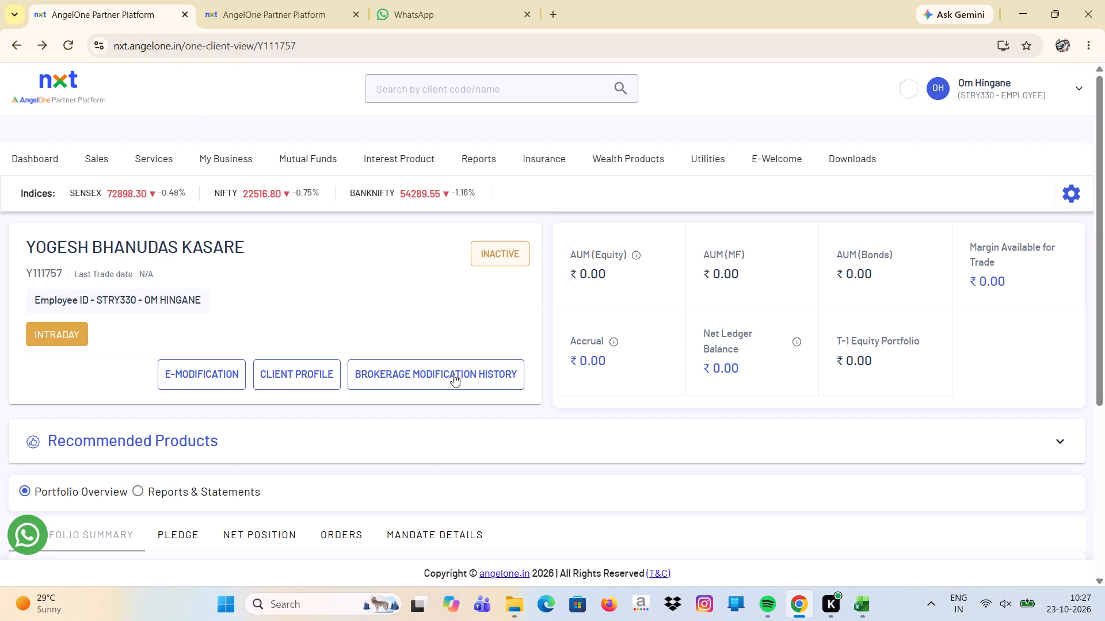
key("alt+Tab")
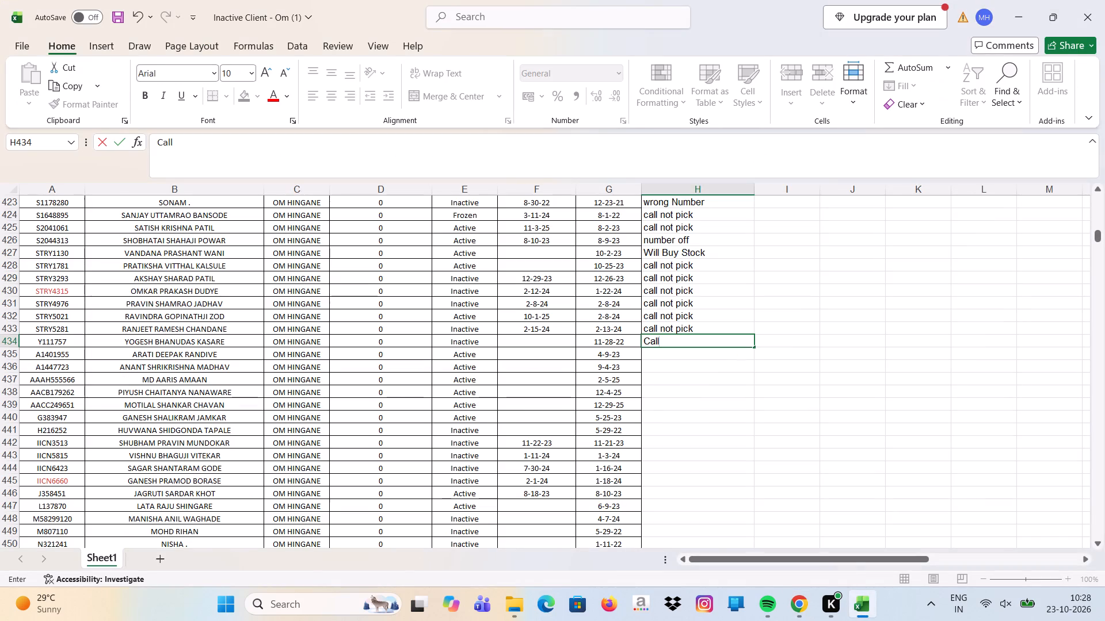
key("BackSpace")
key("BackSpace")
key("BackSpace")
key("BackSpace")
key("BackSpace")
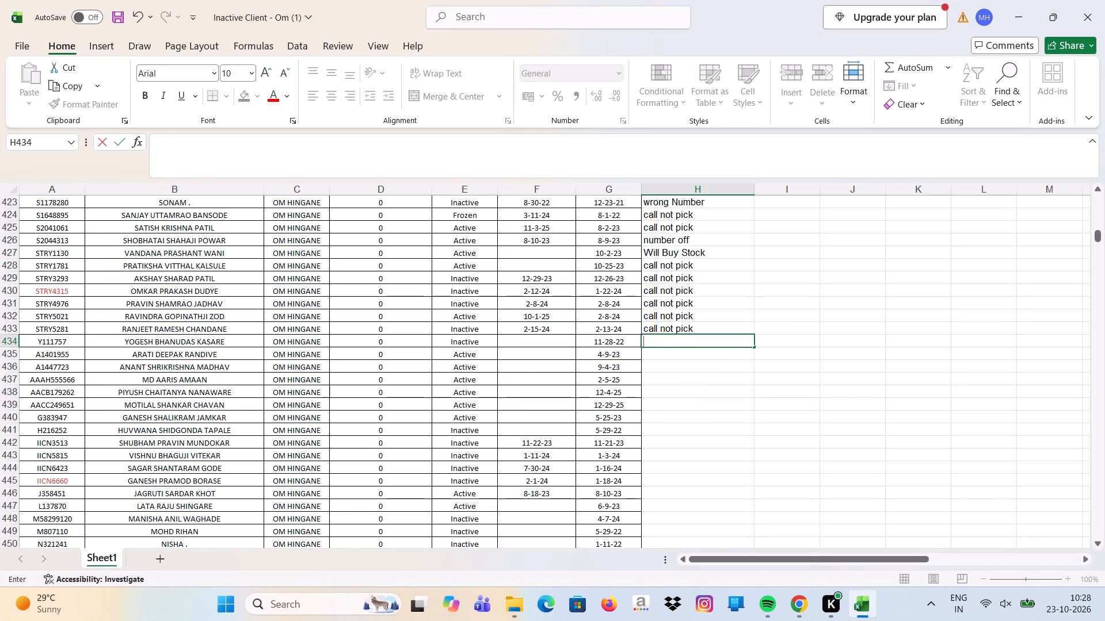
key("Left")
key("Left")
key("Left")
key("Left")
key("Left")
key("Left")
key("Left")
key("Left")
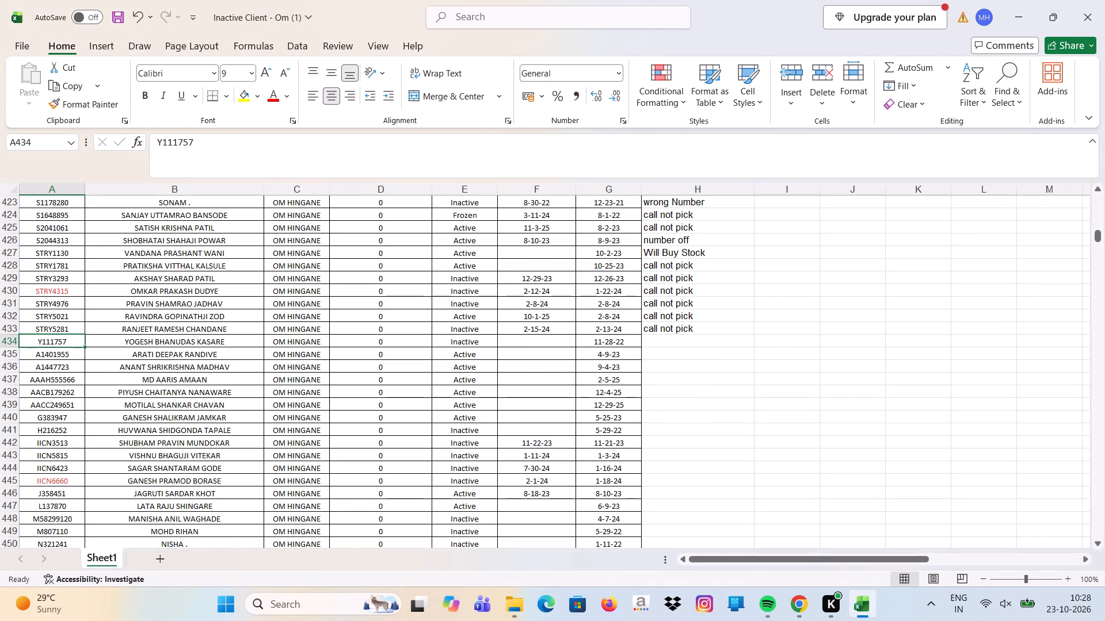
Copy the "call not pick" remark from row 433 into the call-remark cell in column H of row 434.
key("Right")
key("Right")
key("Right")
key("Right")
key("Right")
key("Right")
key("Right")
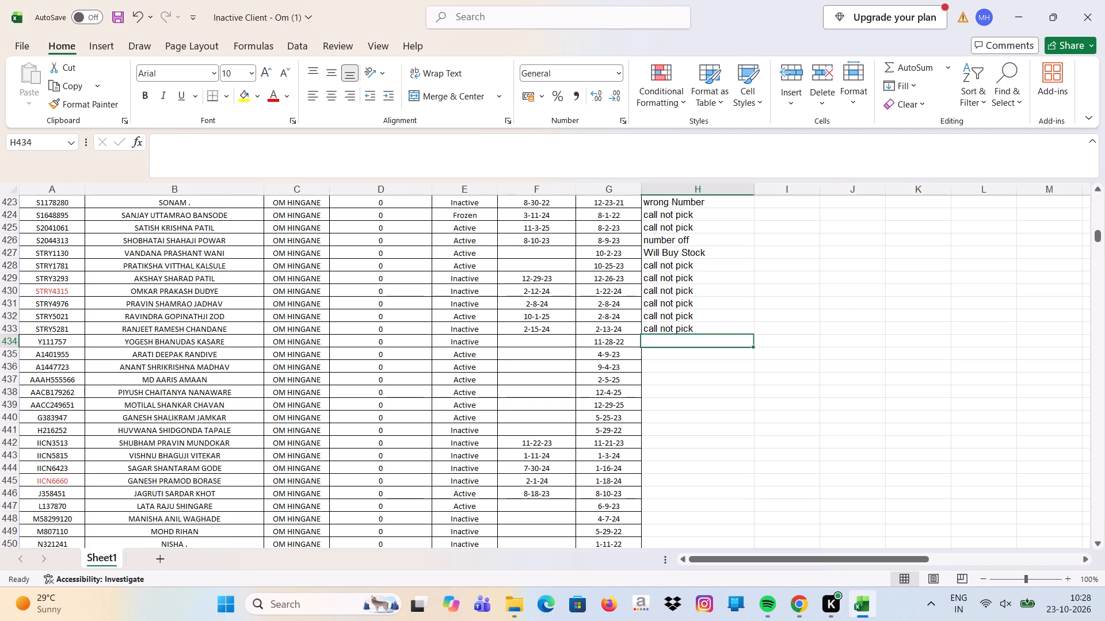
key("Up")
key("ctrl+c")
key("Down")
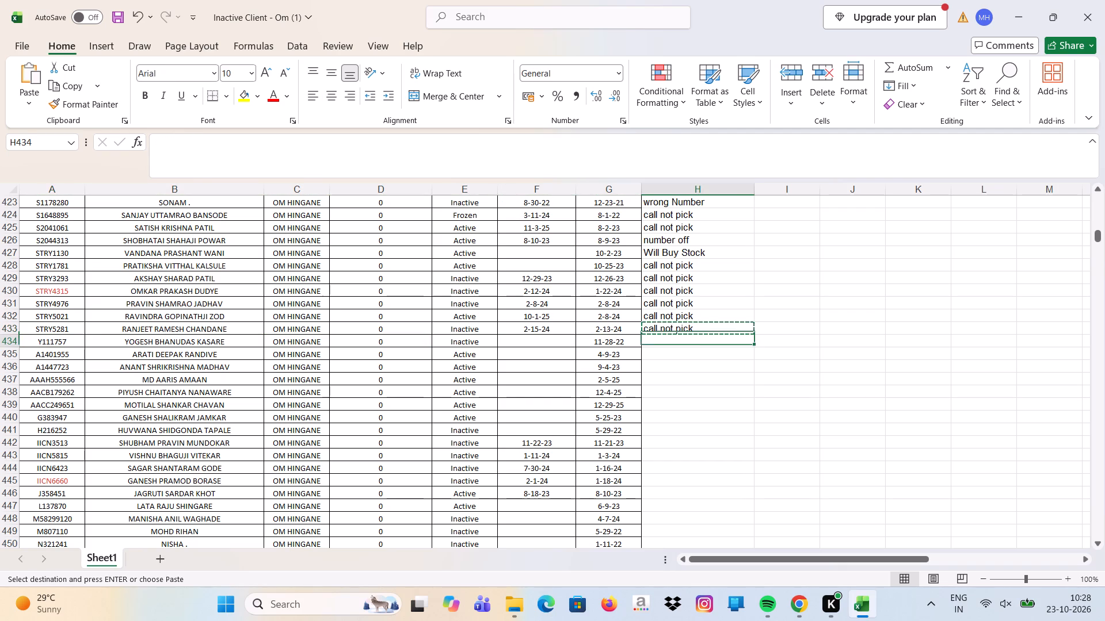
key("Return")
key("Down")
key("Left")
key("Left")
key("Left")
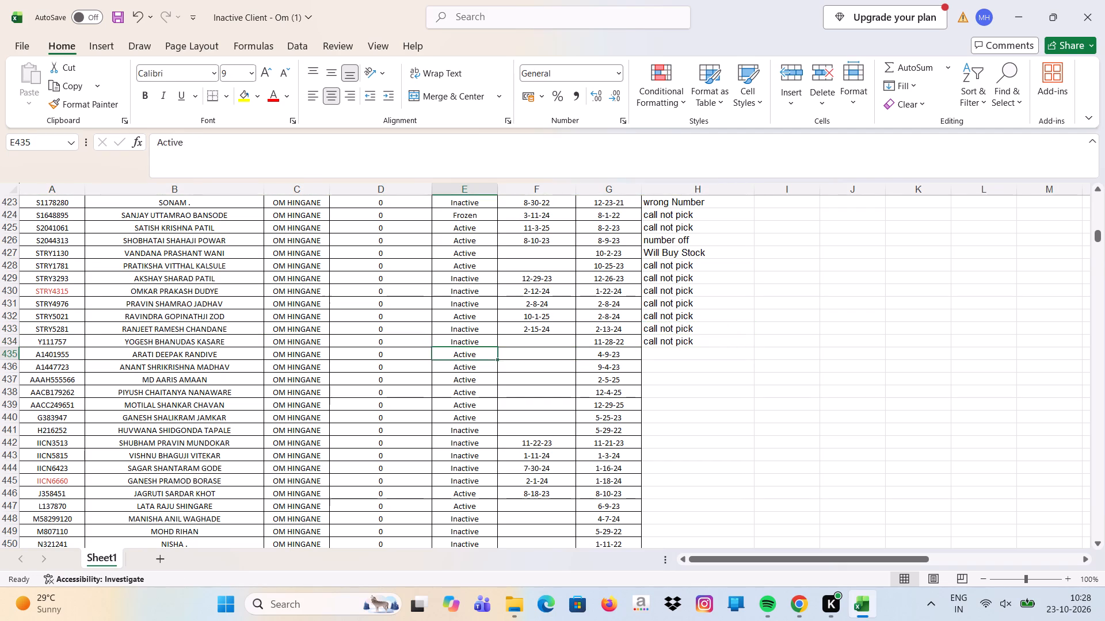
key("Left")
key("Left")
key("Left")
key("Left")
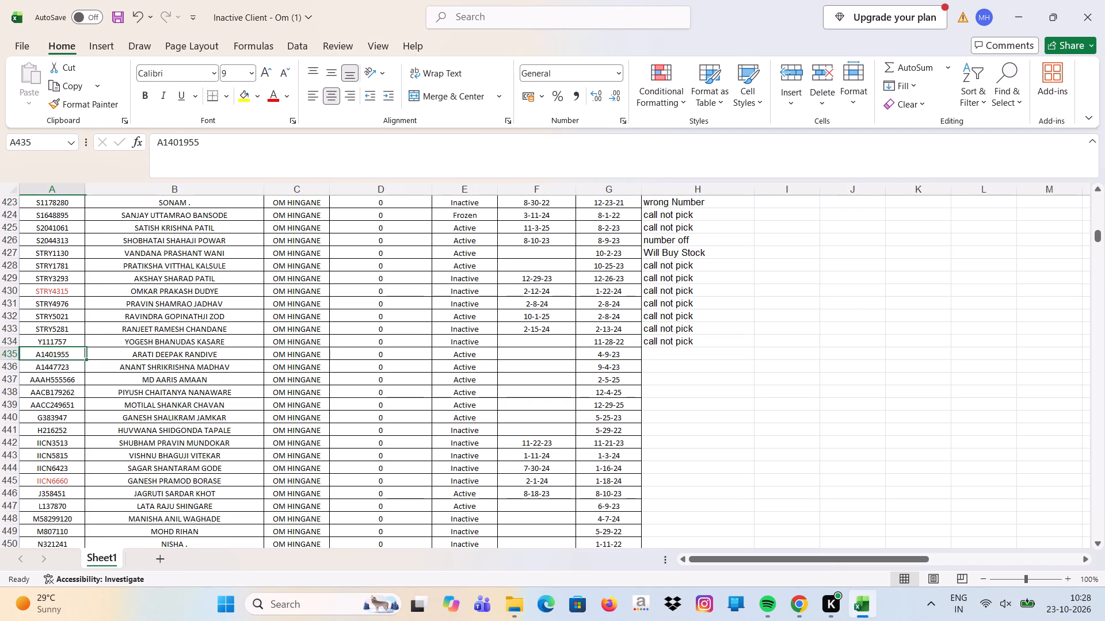
Replace the call remark in column H of row 434 with "wrong Number".
key("Right")
key("Right")
key("Right")
key("Right")
key("Right")
key("Right")
key("Right")
key("Up")
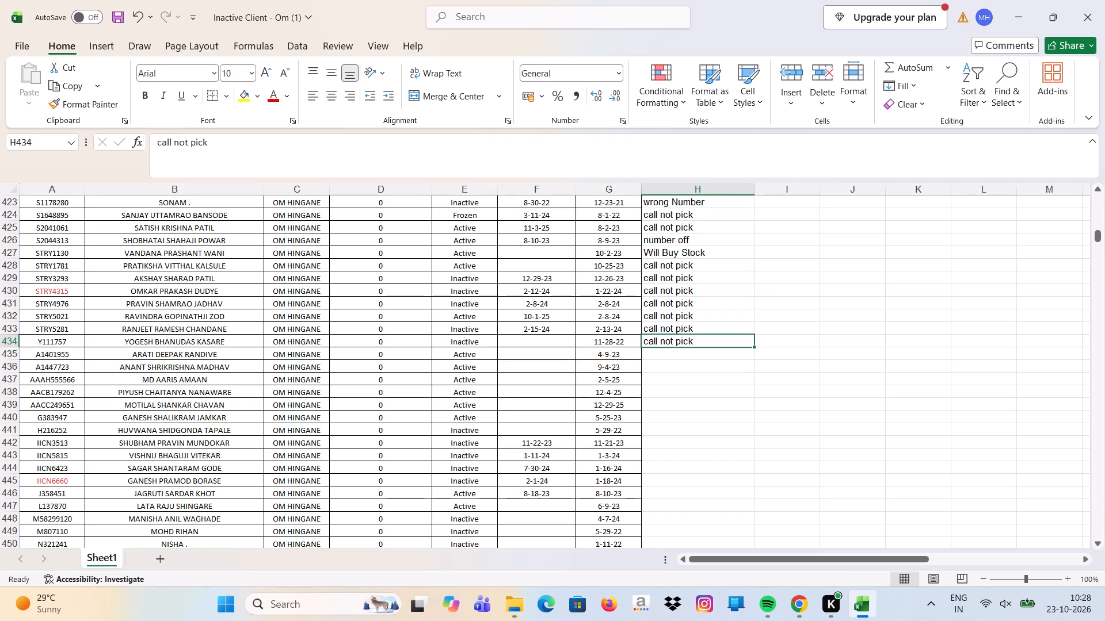
key("shift+w")
type("rong")
key("space")
key("Return")
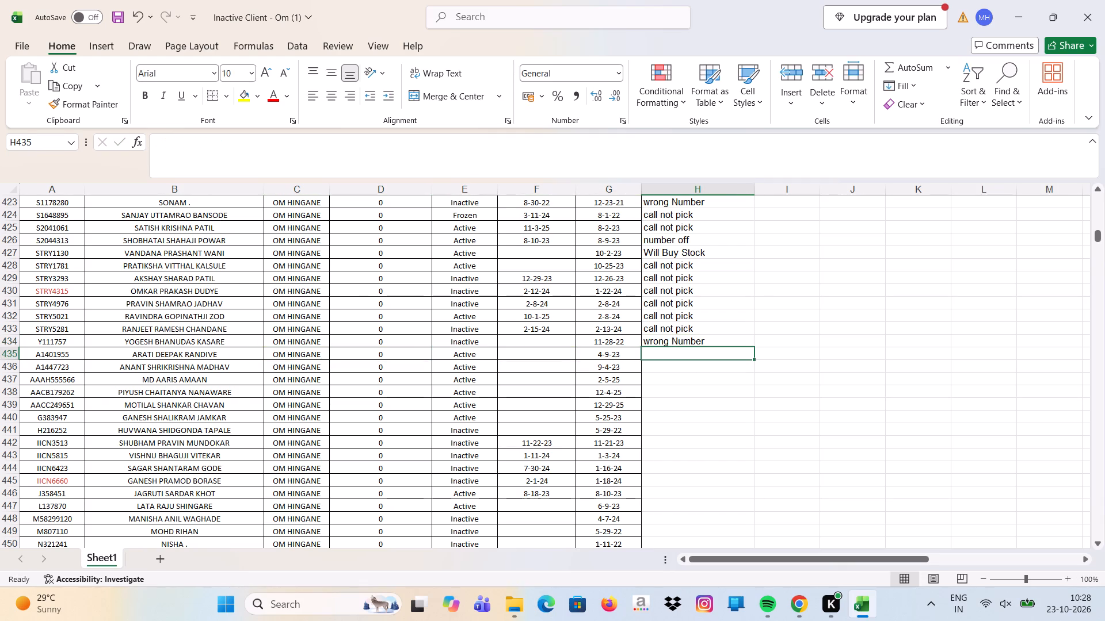
Copy the client code from row 435 and use it to search for and open that client's record on the AngelOne Partner Platform.
key("Left")
key("Left")
key("Left")
key("Left")
key("Left")
key("Left")
key("Left")
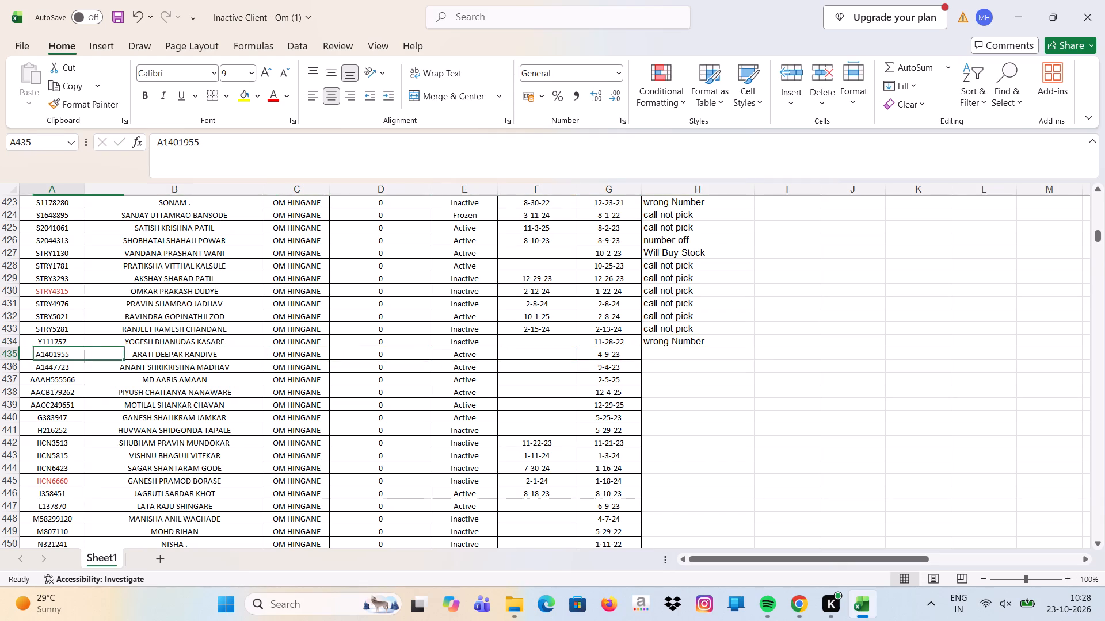
key("ctrl+c")
key("alt+Tab")
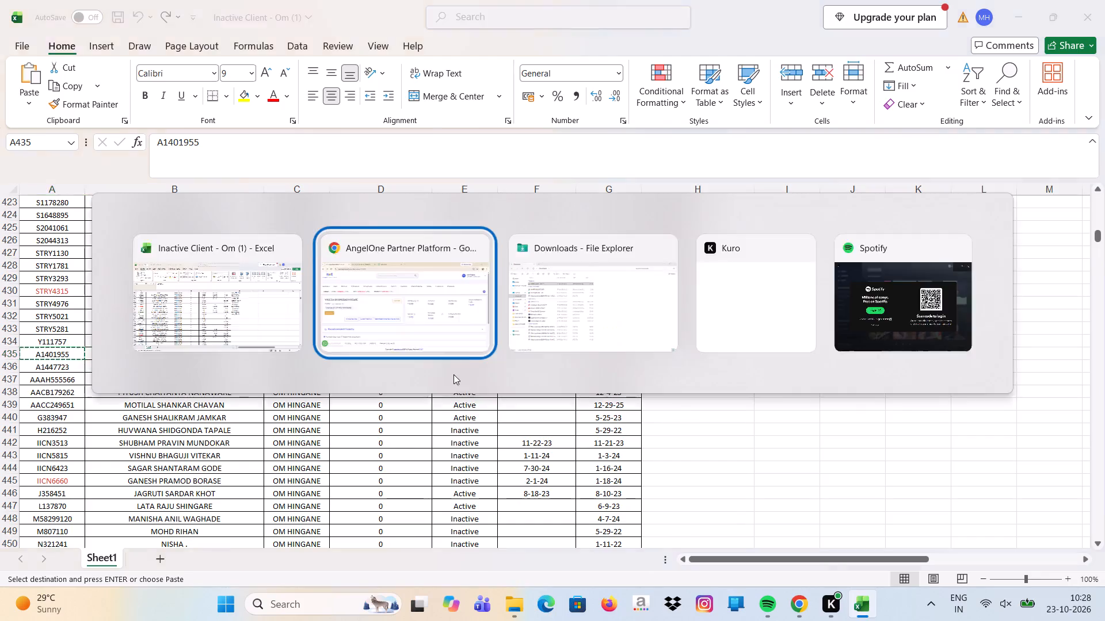
left_click(397, 85)
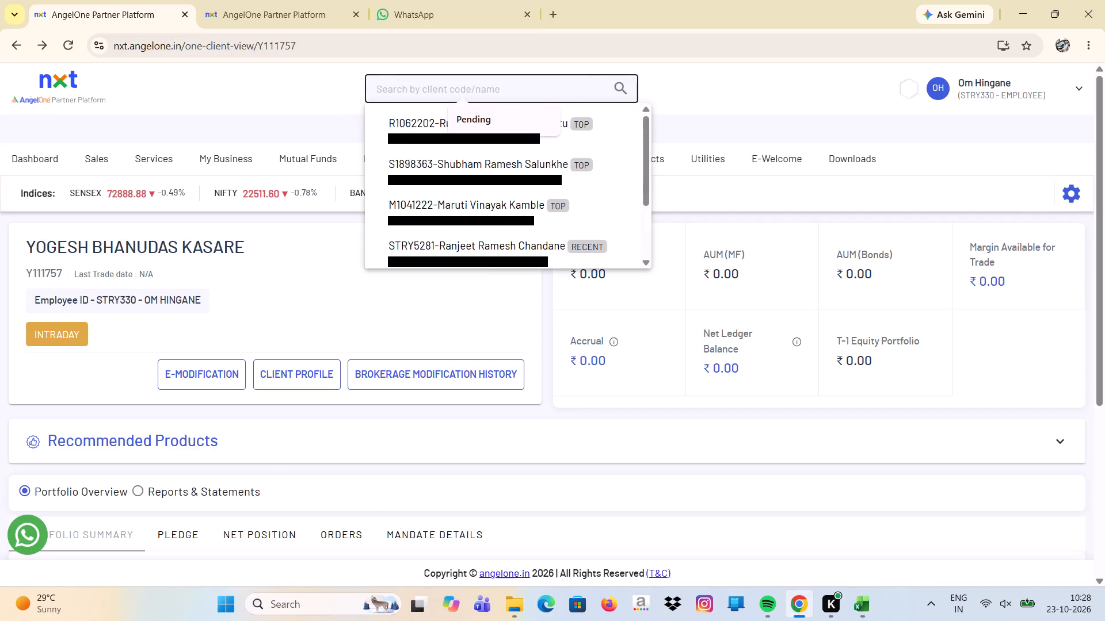
key("ctrl+v")
left_click(440, 139)
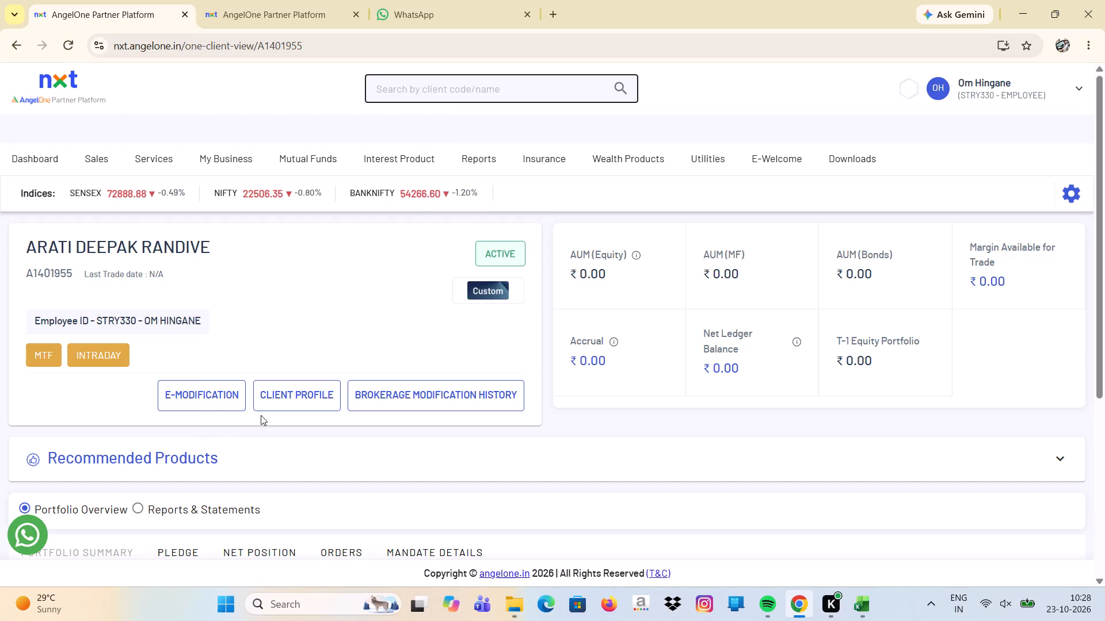
Open the client's profile, check the account status information and reveal the masked phone number in the personal details.
left_click(307, 390)
scroll(773, 423, "down", 1)
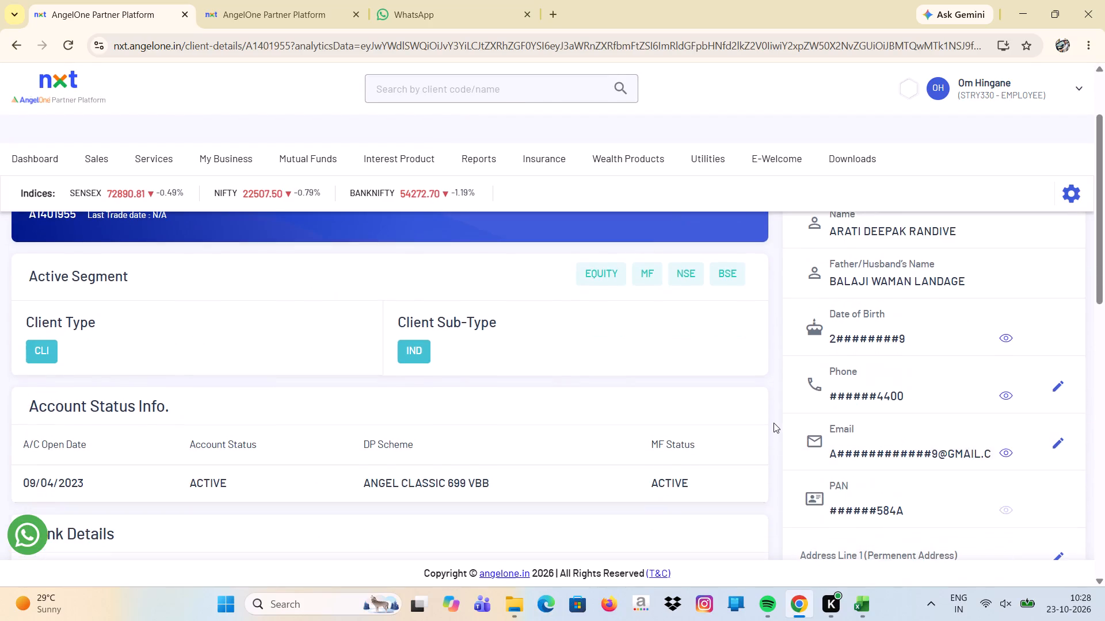
left_click(1008, 395)
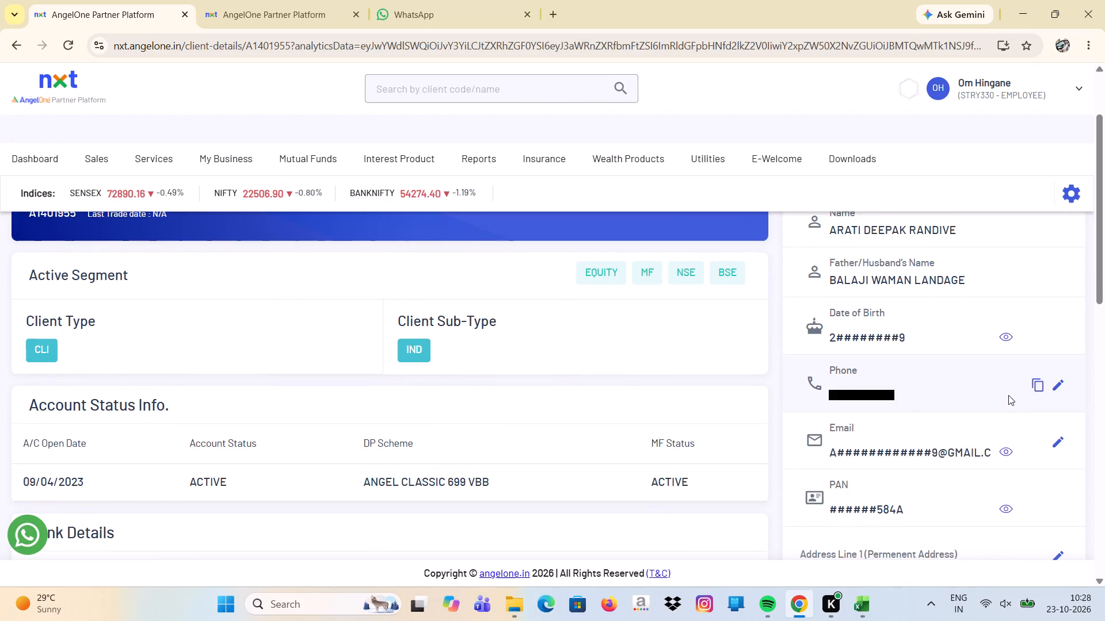
scroll(707, 368, "up", 2)
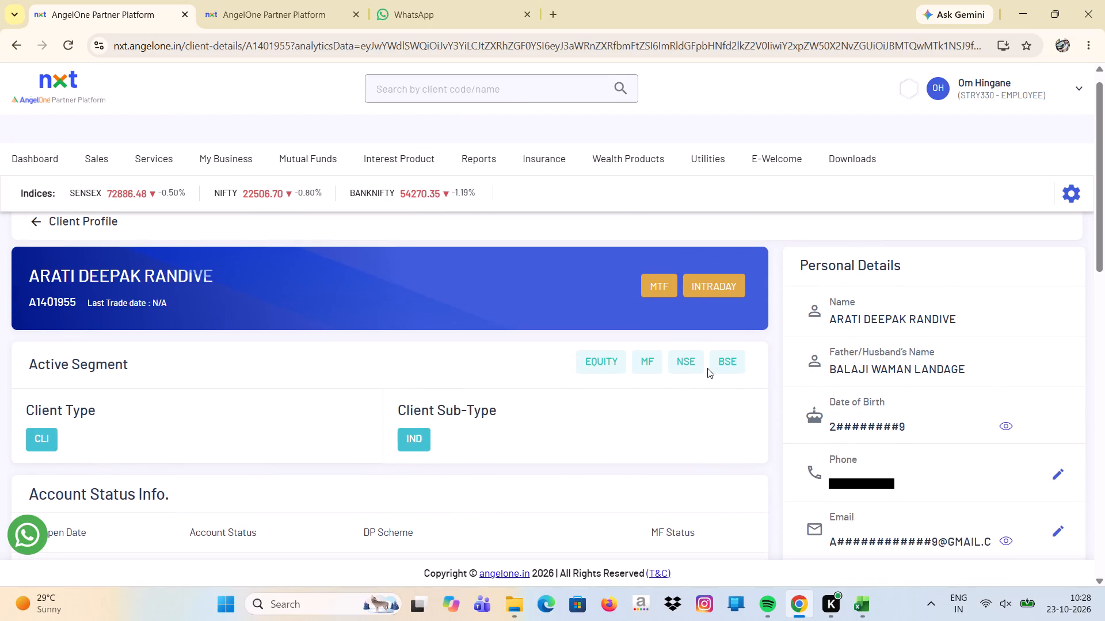
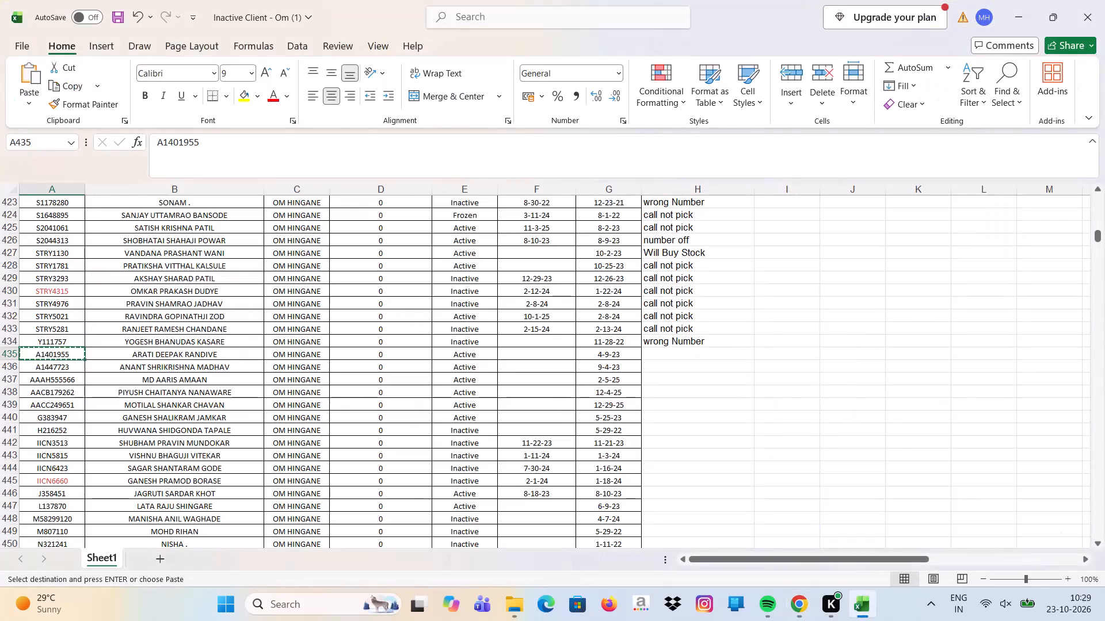
Enter the call remark "number off" in column H of row 435.
left_click(665, 349)
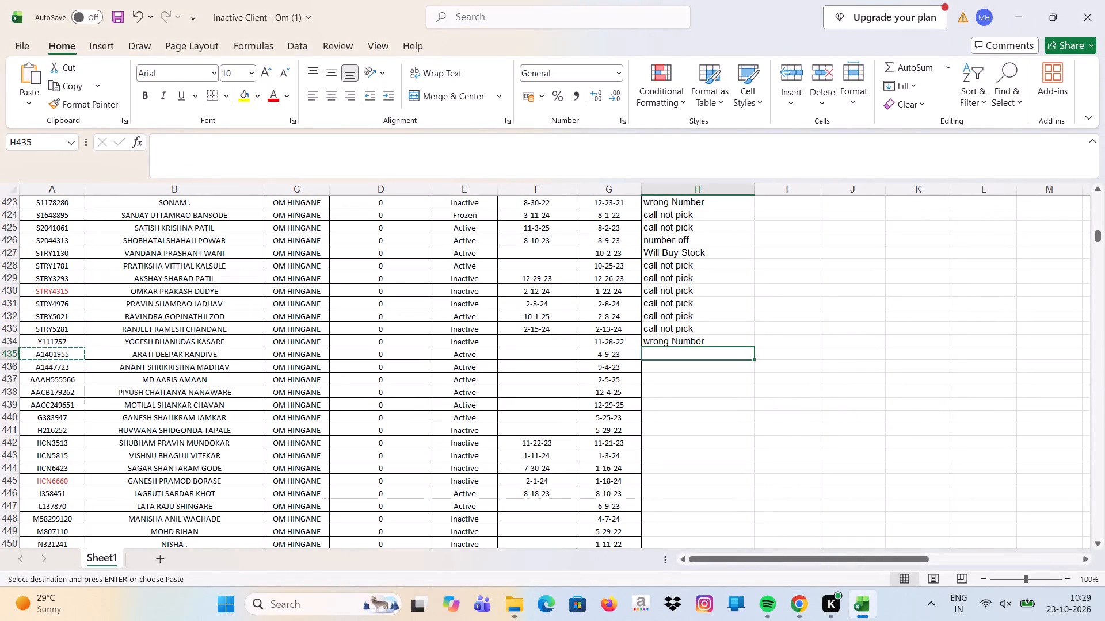
type("Nu")
key("Return")
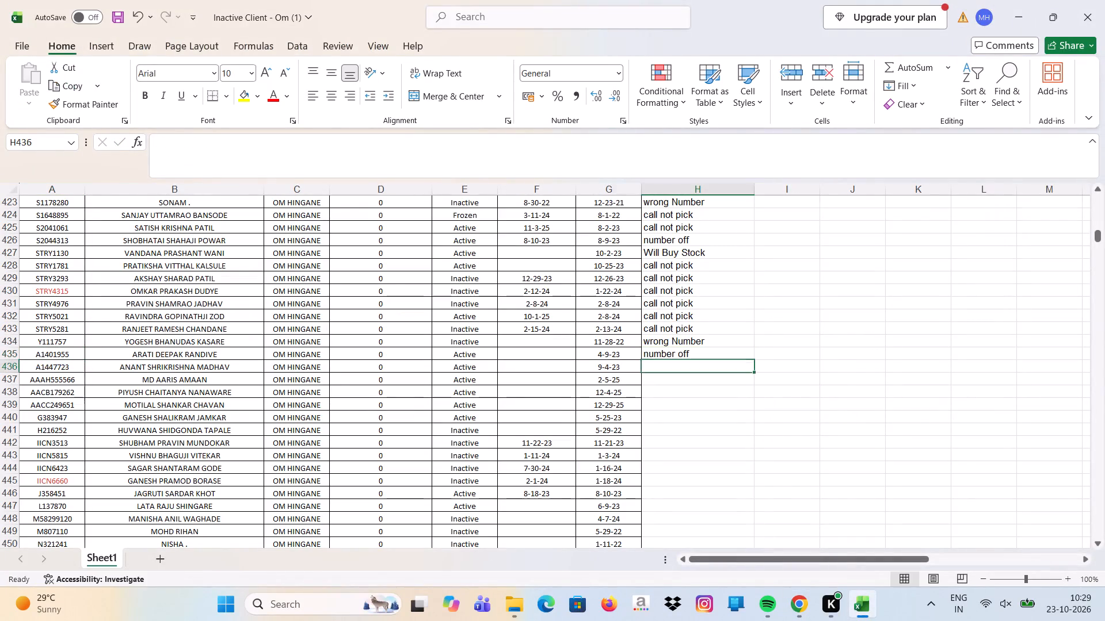
Copy the client code from row 436 and use it to search for and open that client's record on the AngelOne Partner Platform.
key("Left")
key("Left")
key("Left")
key("Left")
key("Left")
key("Left")
key("Left")
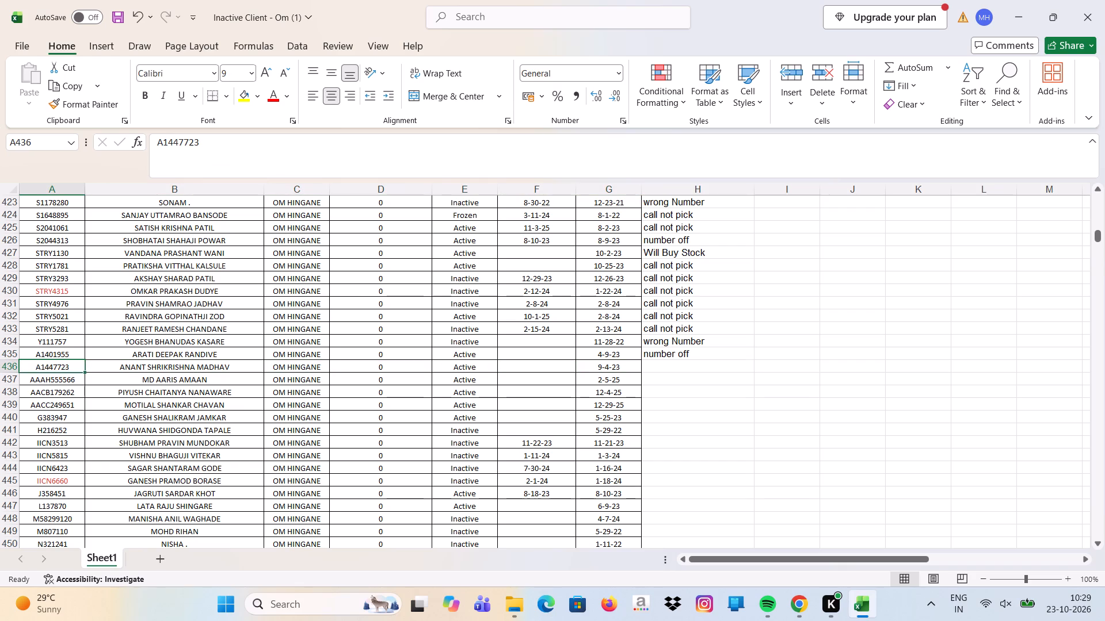
key("ctrl+c")
key("alt+Tab")
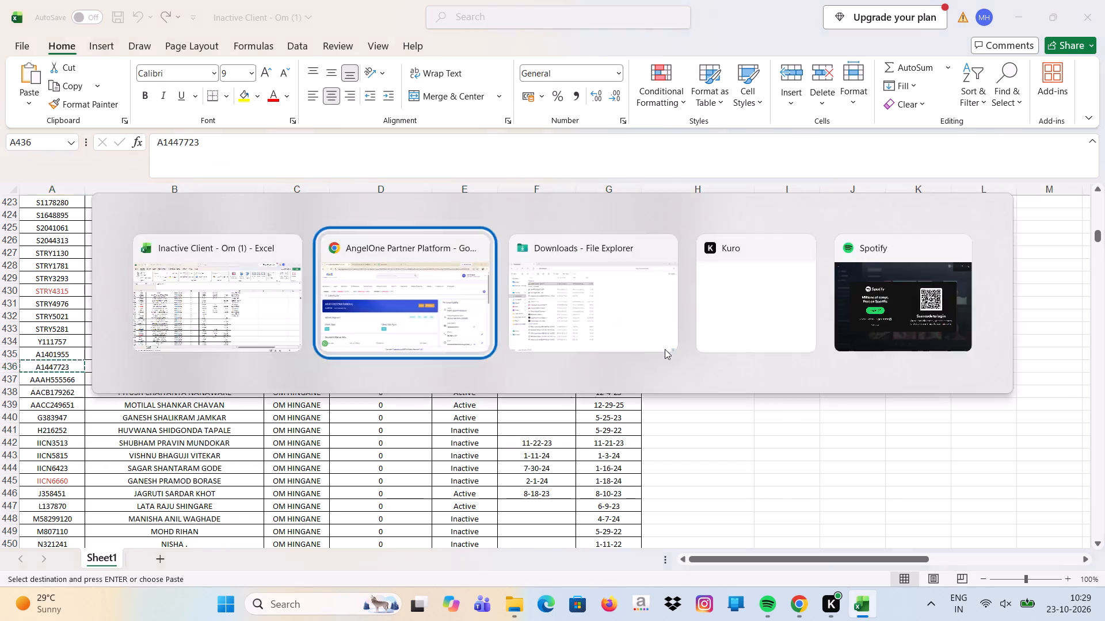
left_click(406, 95)
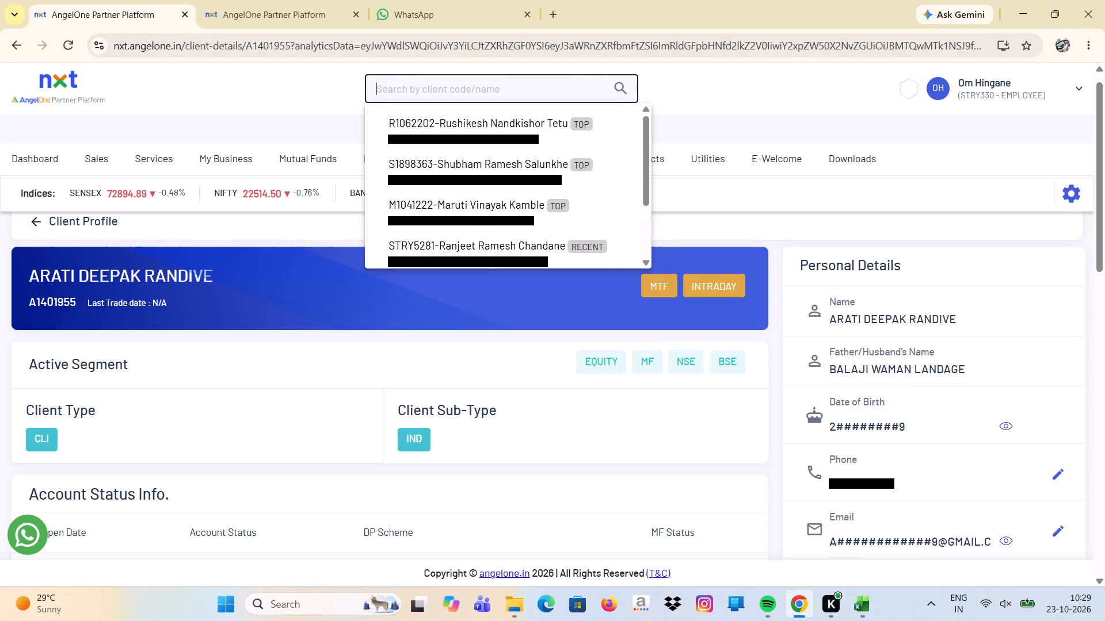
key("ctrl+v")
left_click(430, 123)
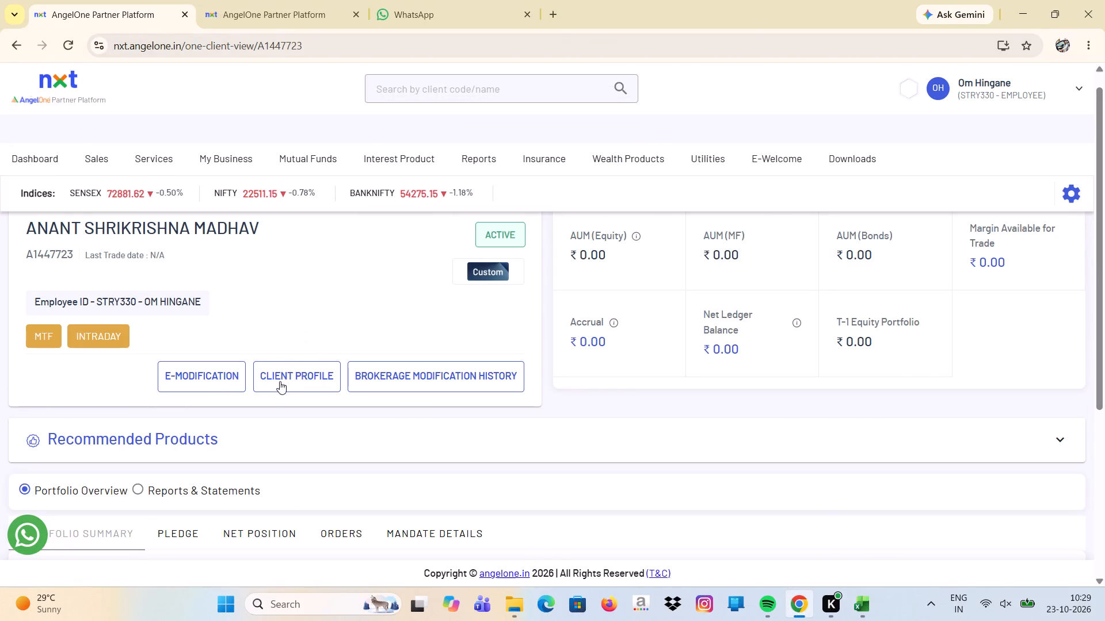
Open the client's profile and reveal the masked phone number in the personal details.
left_click(283, 383)
scroll(741, 415, "down", 1)
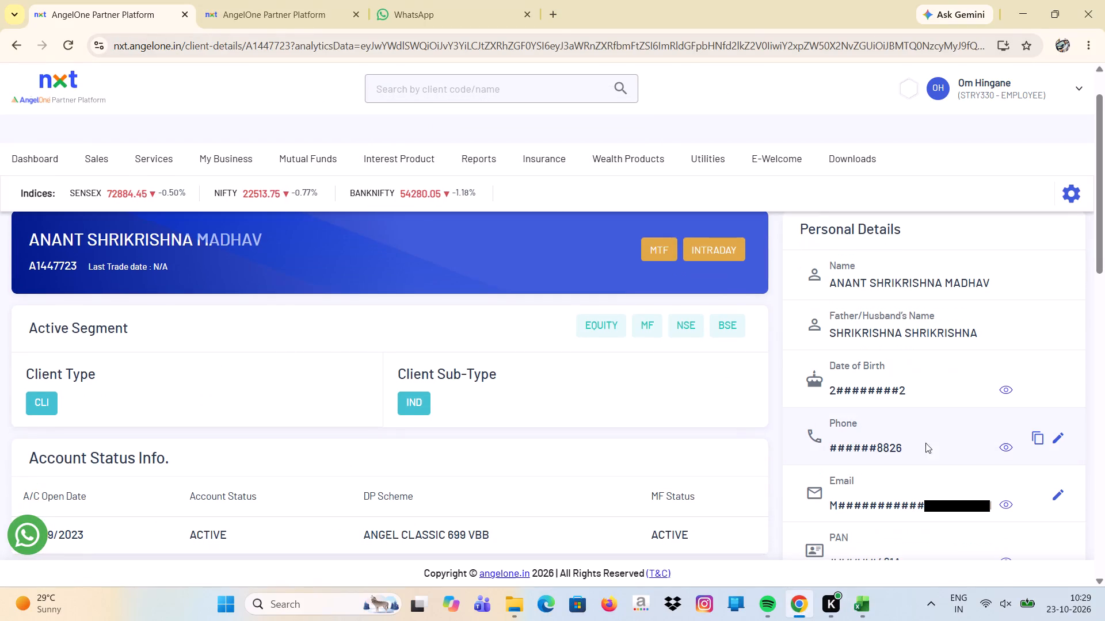
left_click(1005, 445)
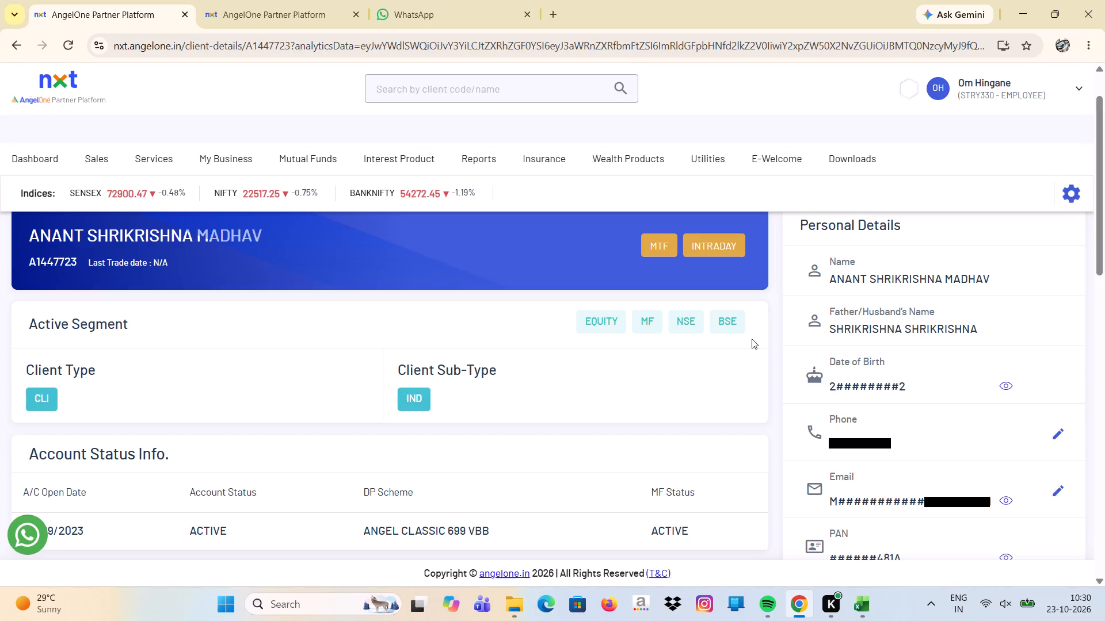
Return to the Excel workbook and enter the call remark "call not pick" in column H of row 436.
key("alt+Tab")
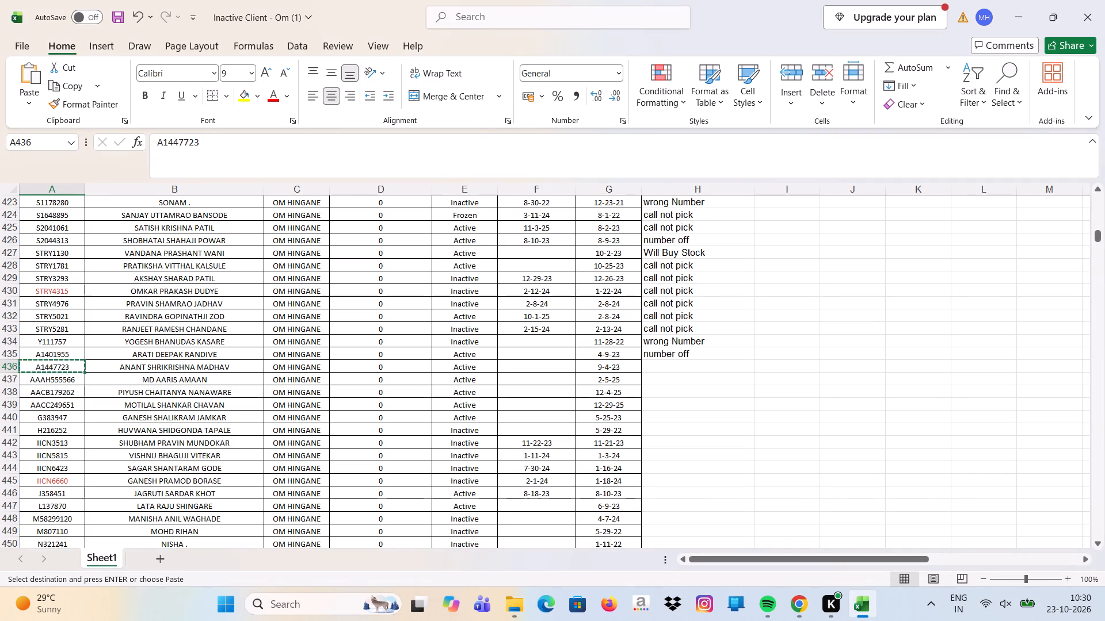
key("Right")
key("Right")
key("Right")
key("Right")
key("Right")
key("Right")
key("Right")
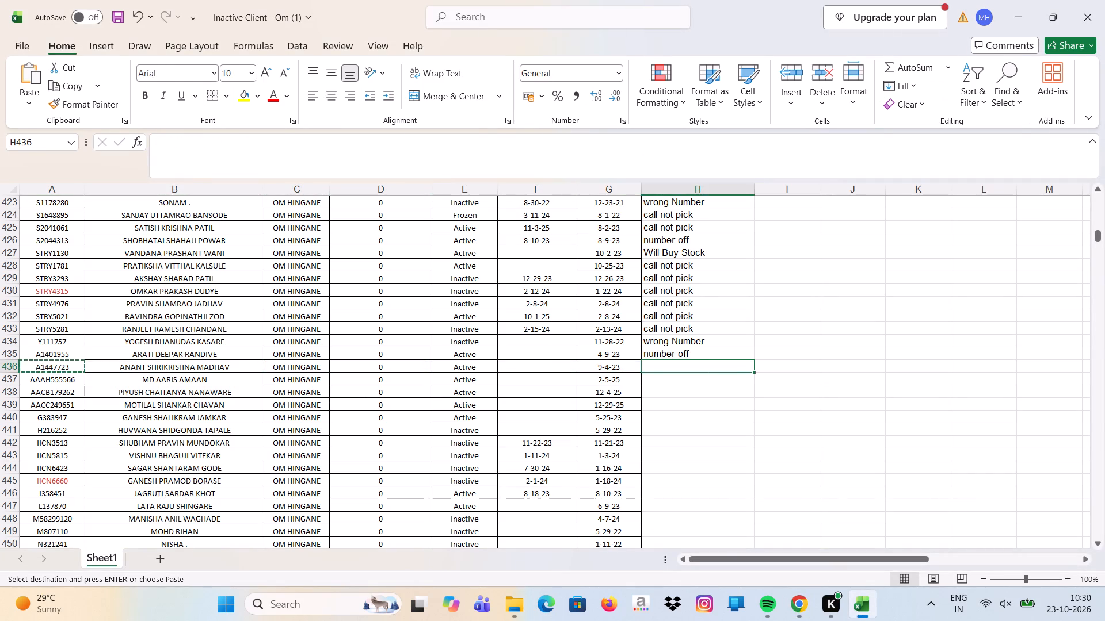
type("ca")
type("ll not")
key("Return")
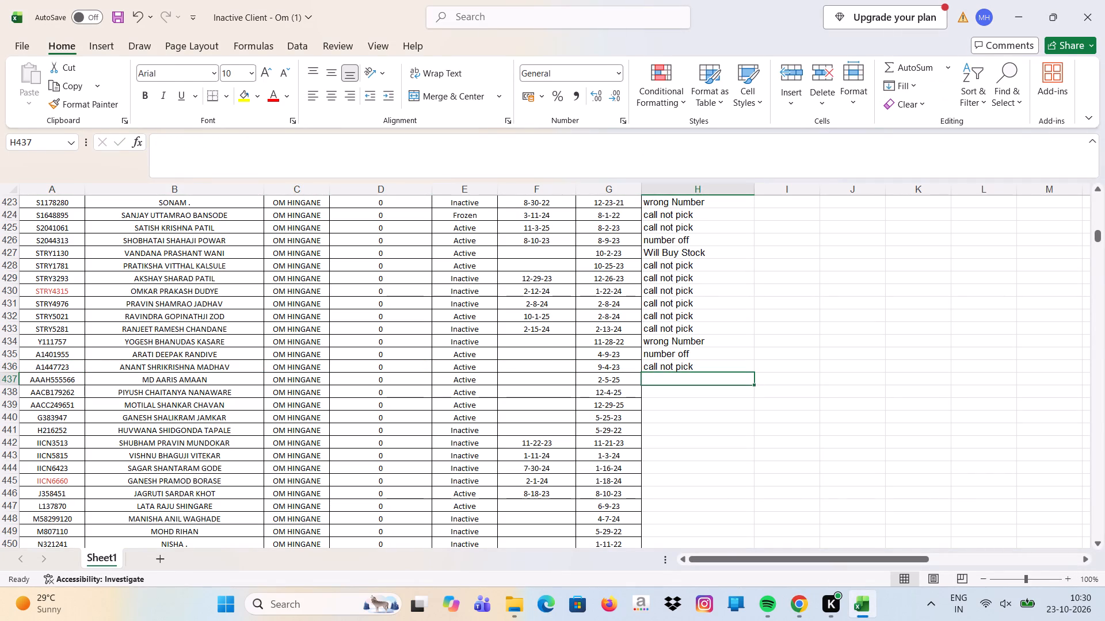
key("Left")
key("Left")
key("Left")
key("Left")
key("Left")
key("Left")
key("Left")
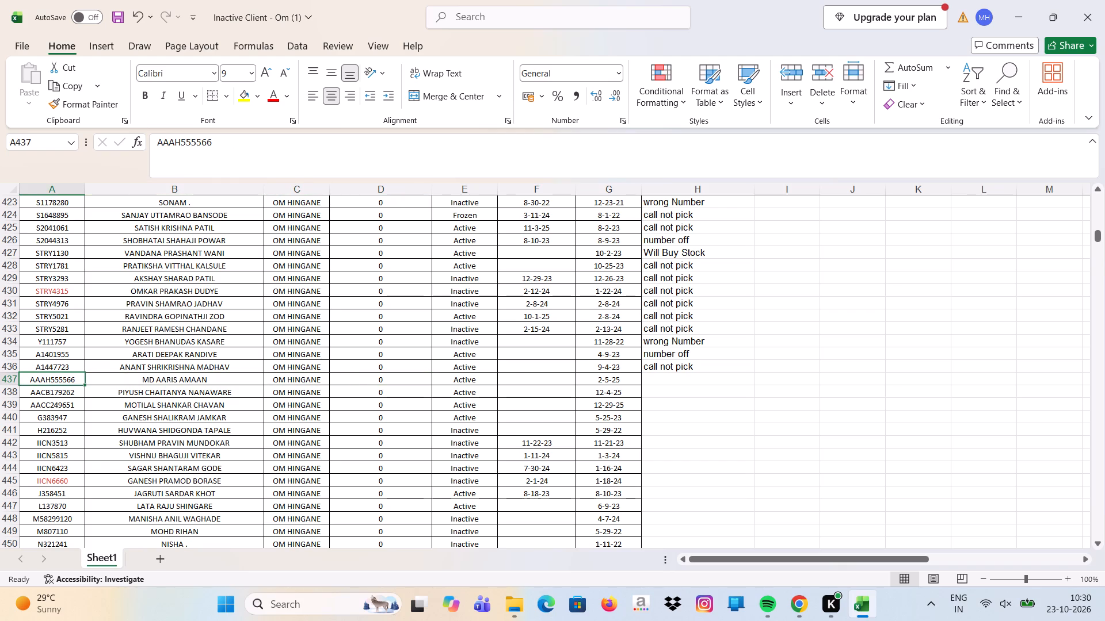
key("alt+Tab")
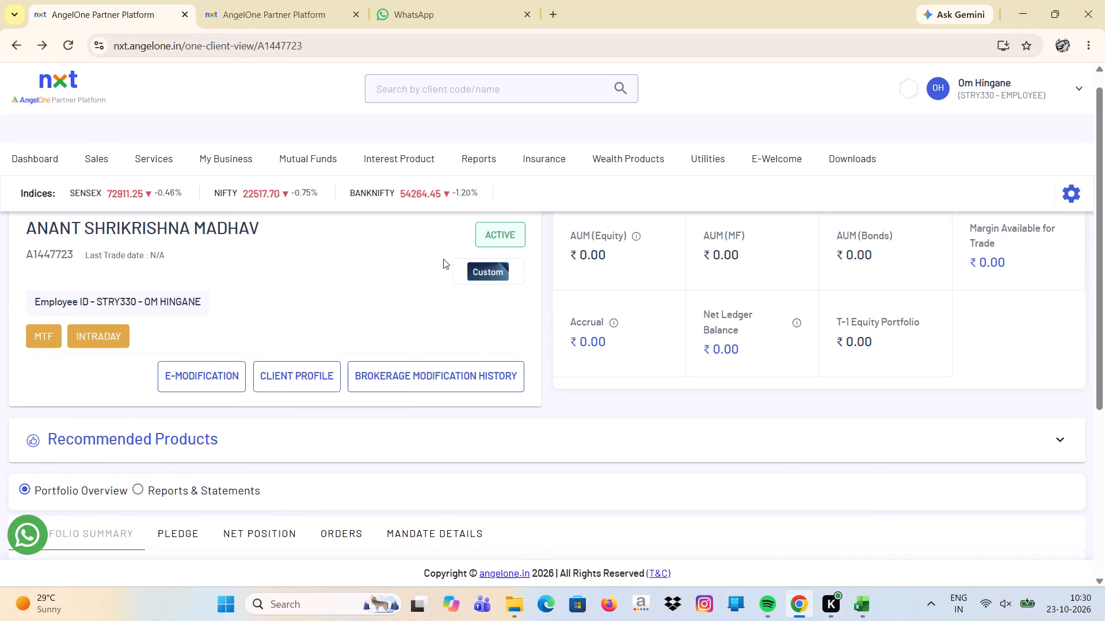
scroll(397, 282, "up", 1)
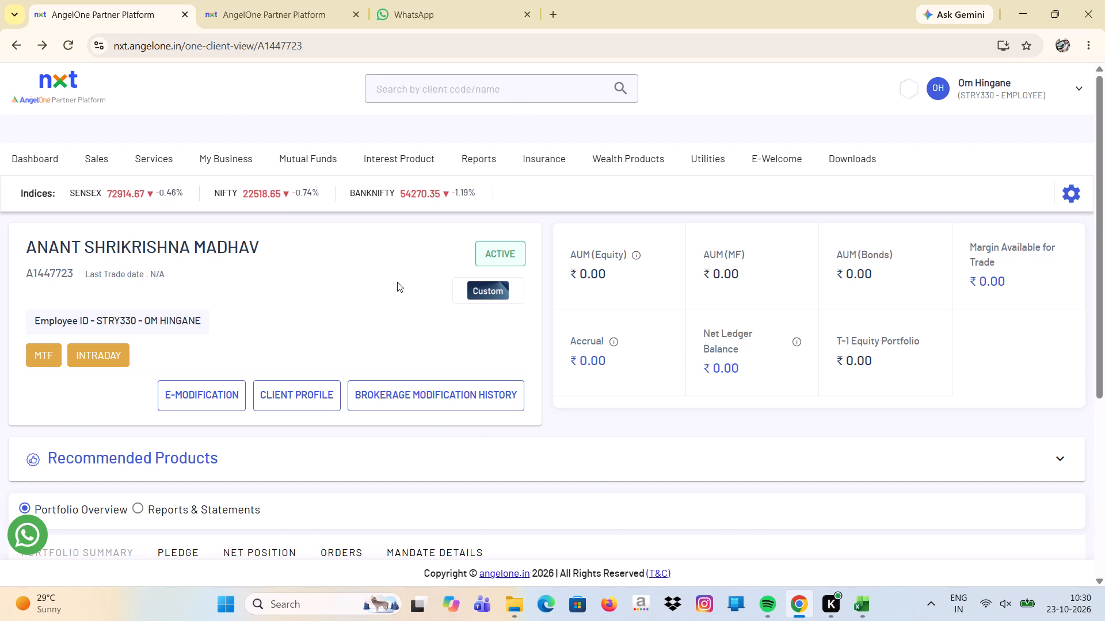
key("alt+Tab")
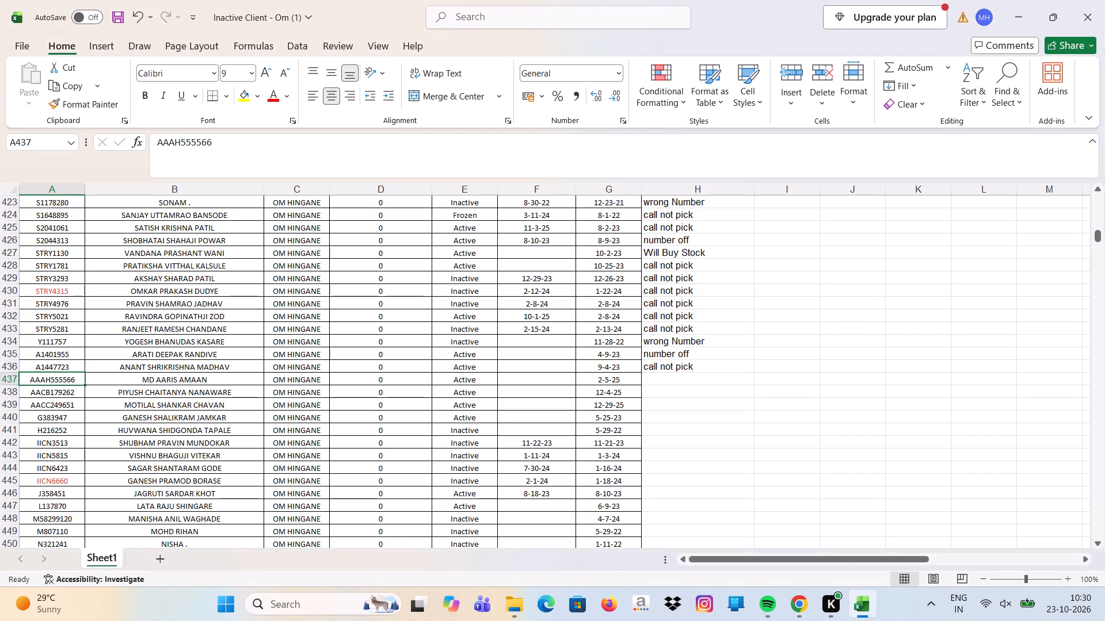
Enter 0 in the date cell in column G of row 437.
key("Right")
key("Right")
key("Right")
key("Right")
key("Right")
key("Right")
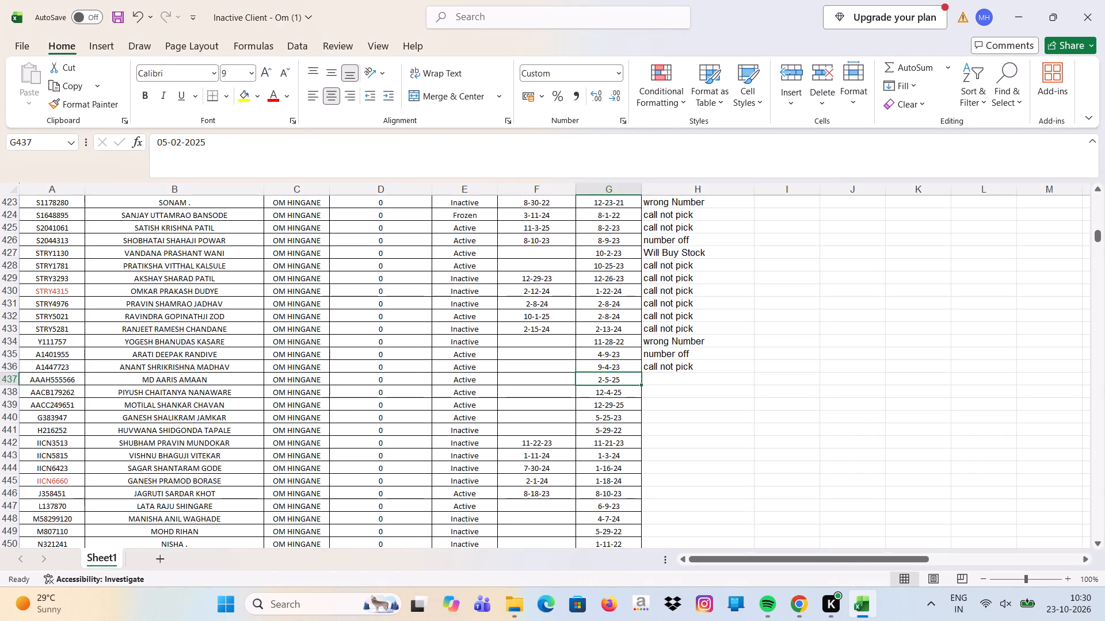
key("0")
key("Right")
Replace the call remark in column H of row 436 with "Not Intrested".
key("Up")
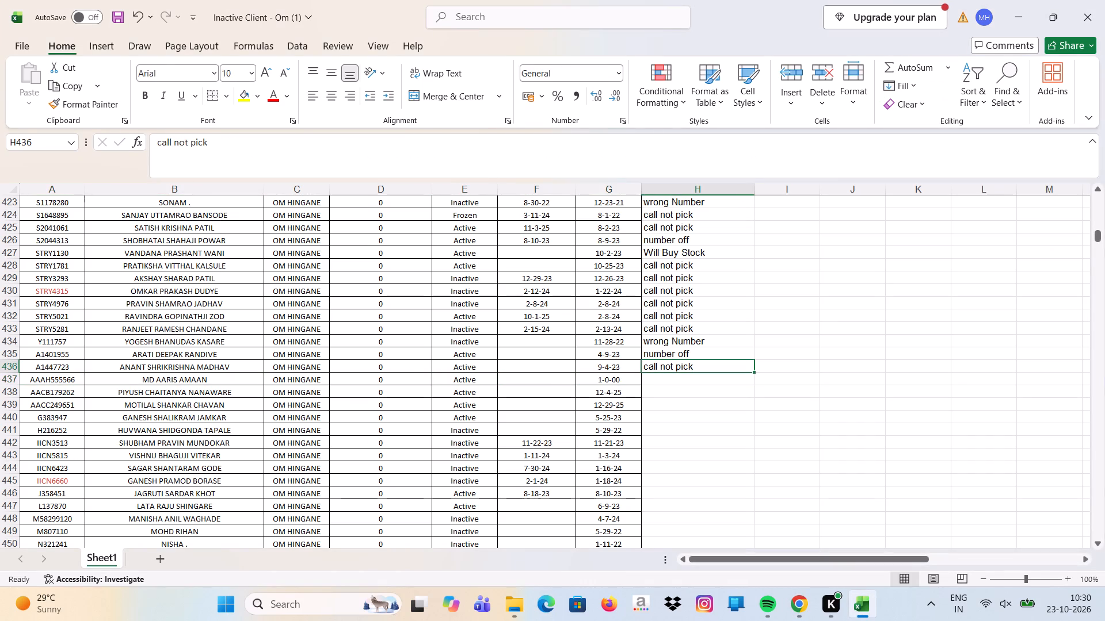
type("NOt")
key("Return")
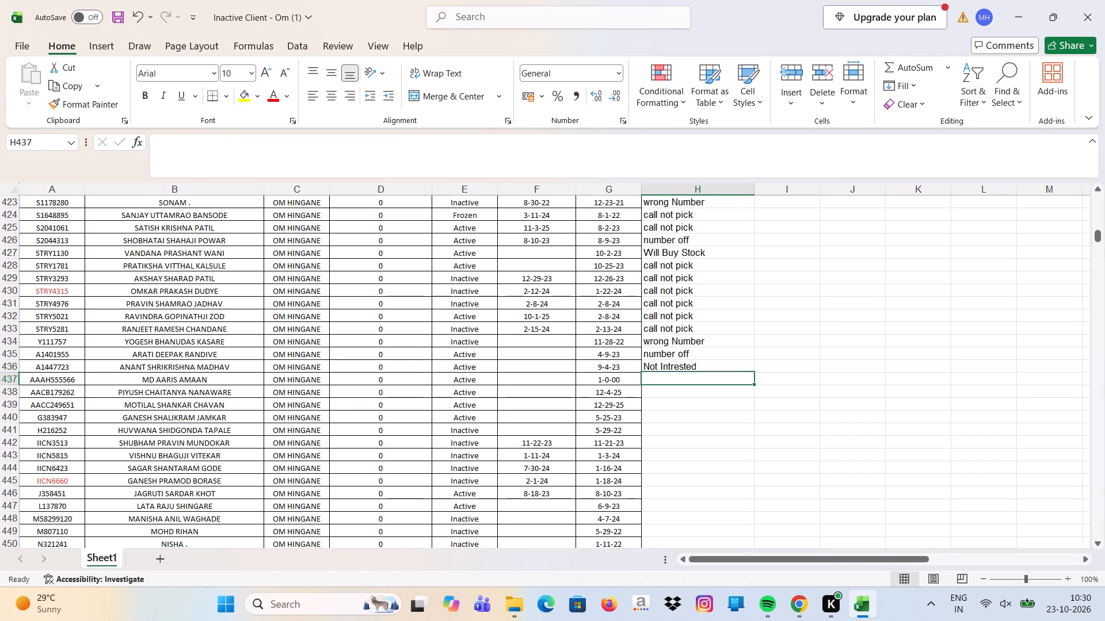
Copy the client code from row 437 and use it to search for and open that client's record on the AngelOne Partner Platform.
key("Left")
key("Left")
key("Left")
key("Left")
key("Left")
key("Left")
key("Left")
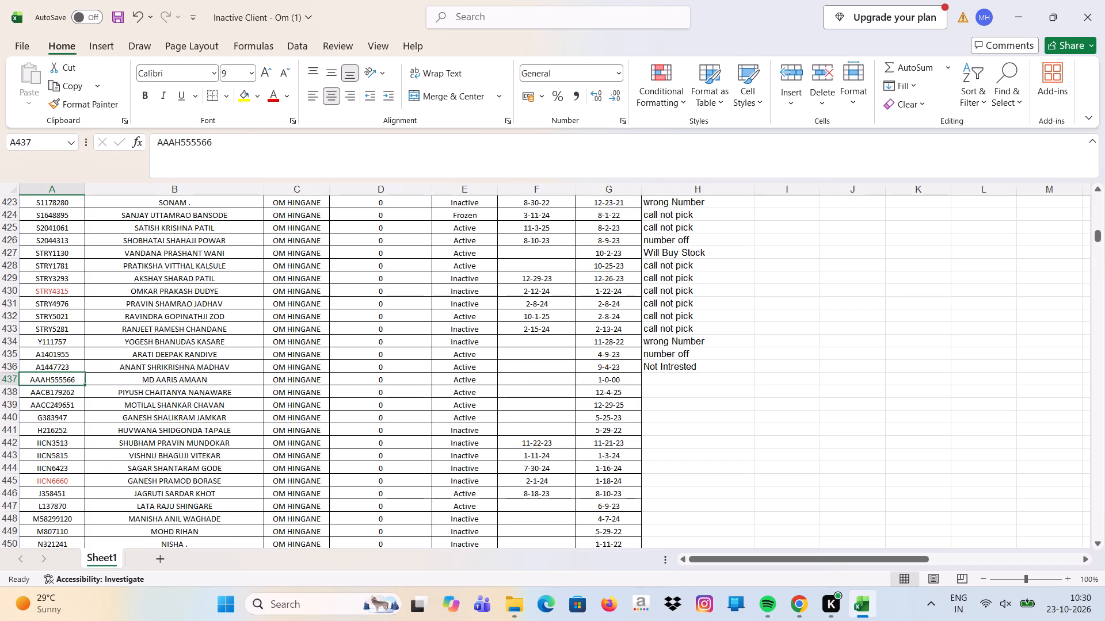
key("ctrl+c")
key("alt+Tab")
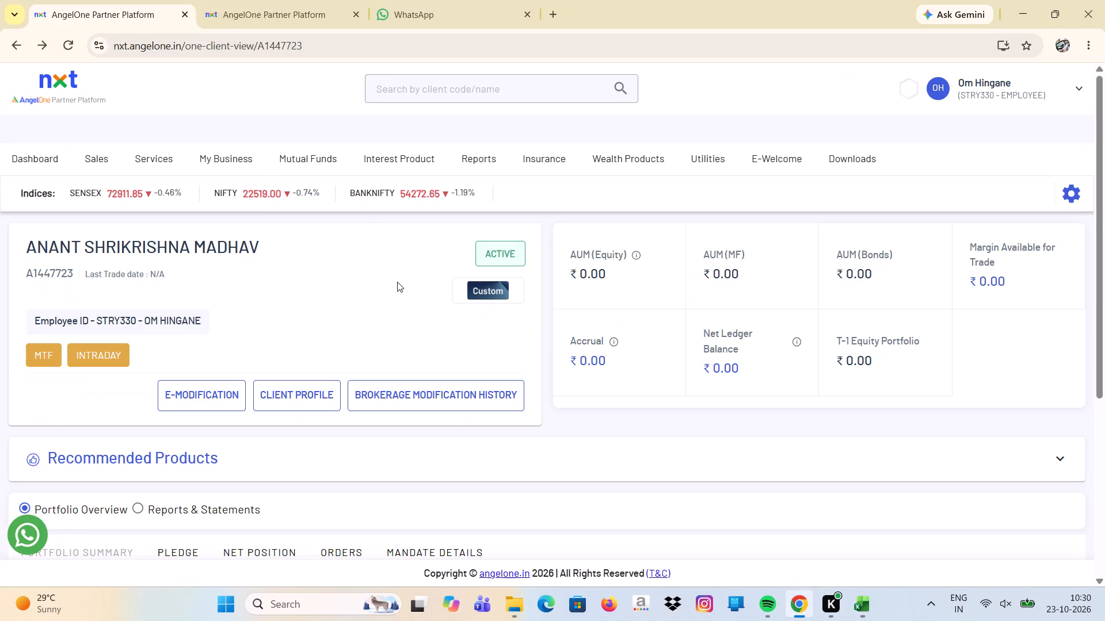
left_click(423, 86)
key("ctrl+v")
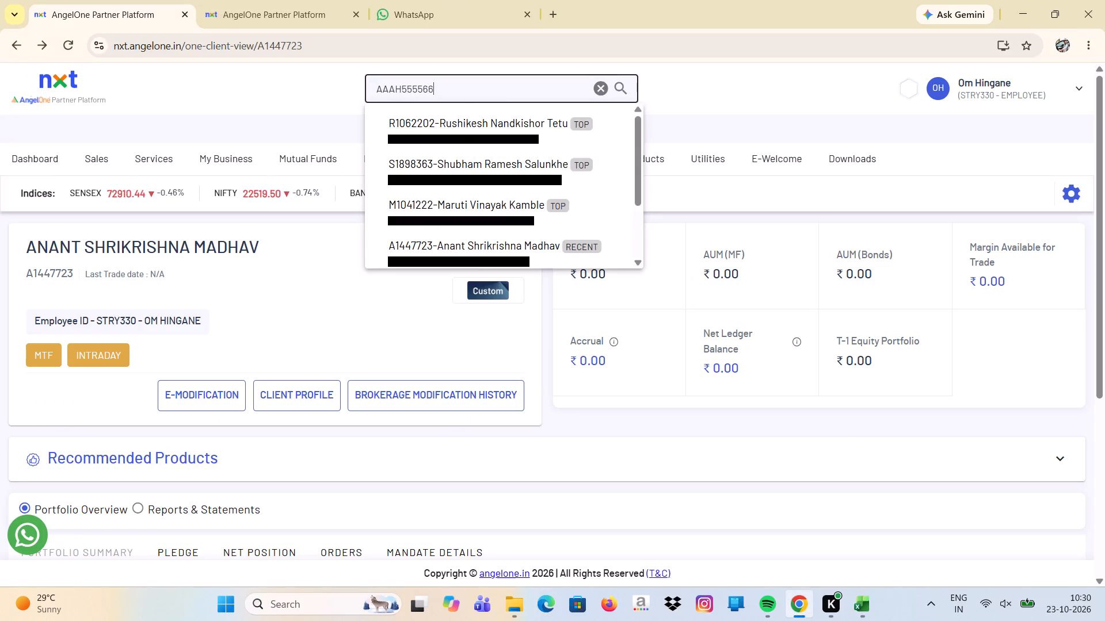
left_click(429, 121)
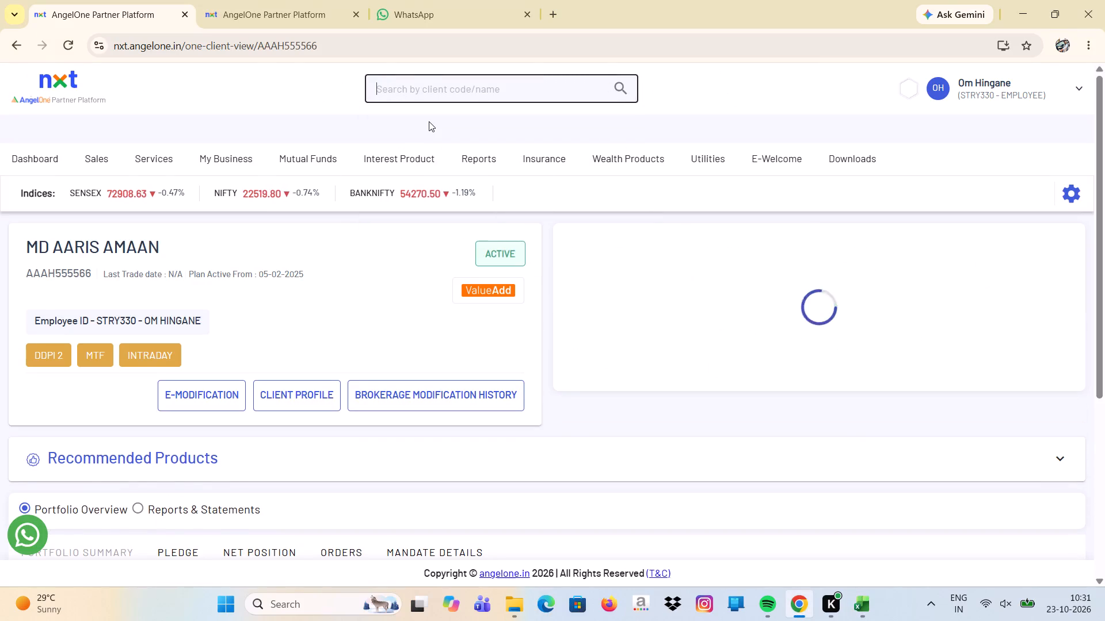
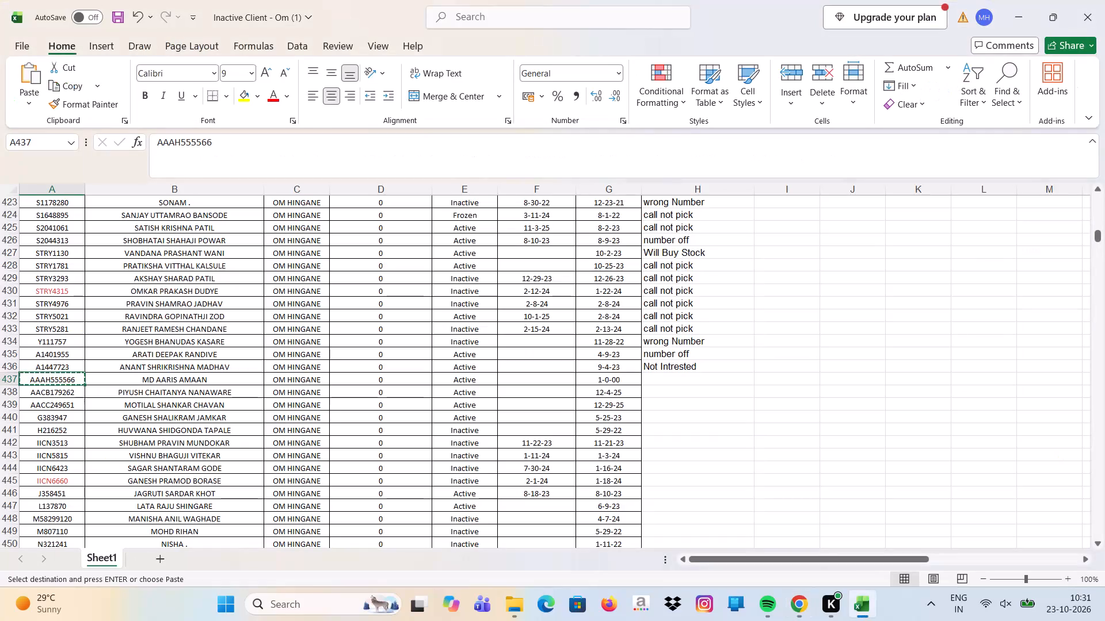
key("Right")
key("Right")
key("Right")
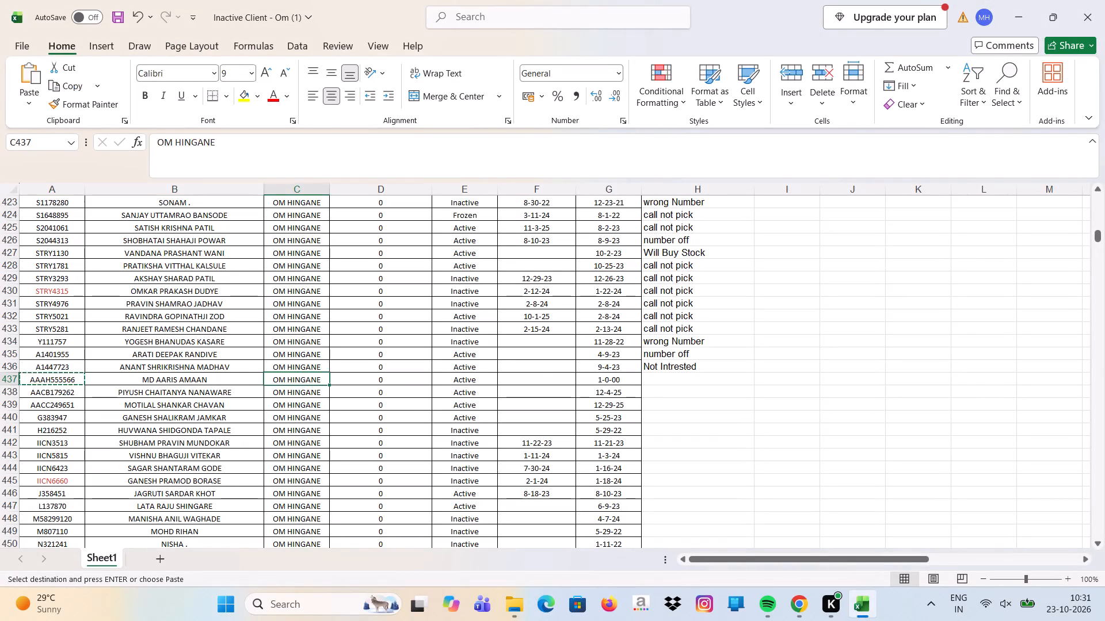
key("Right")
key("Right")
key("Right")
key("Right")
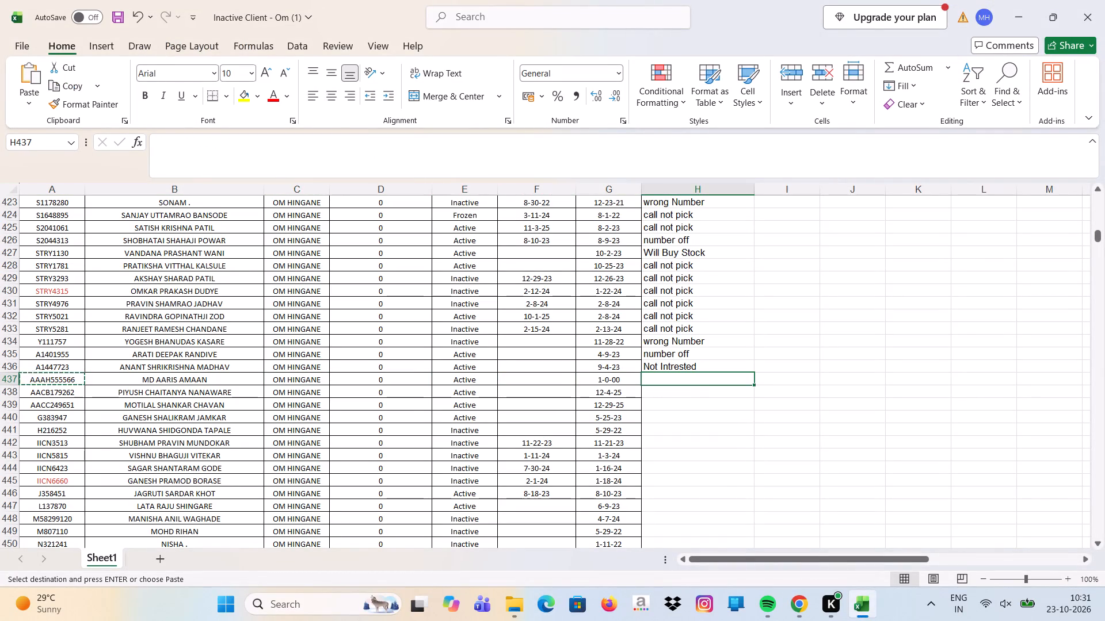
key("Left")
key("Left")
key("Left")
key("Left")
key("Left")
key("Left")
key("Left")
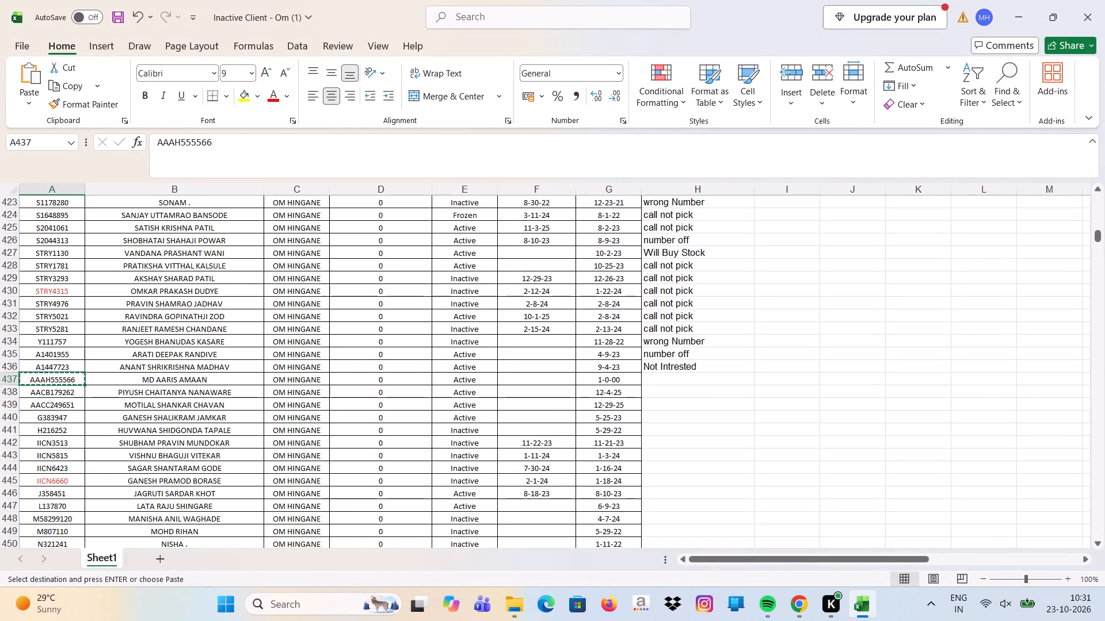
Switch to the AngelOne Partner Platform, open the client profile for the row 437 client and reveal the masked phone number.
key("alt+Tab")
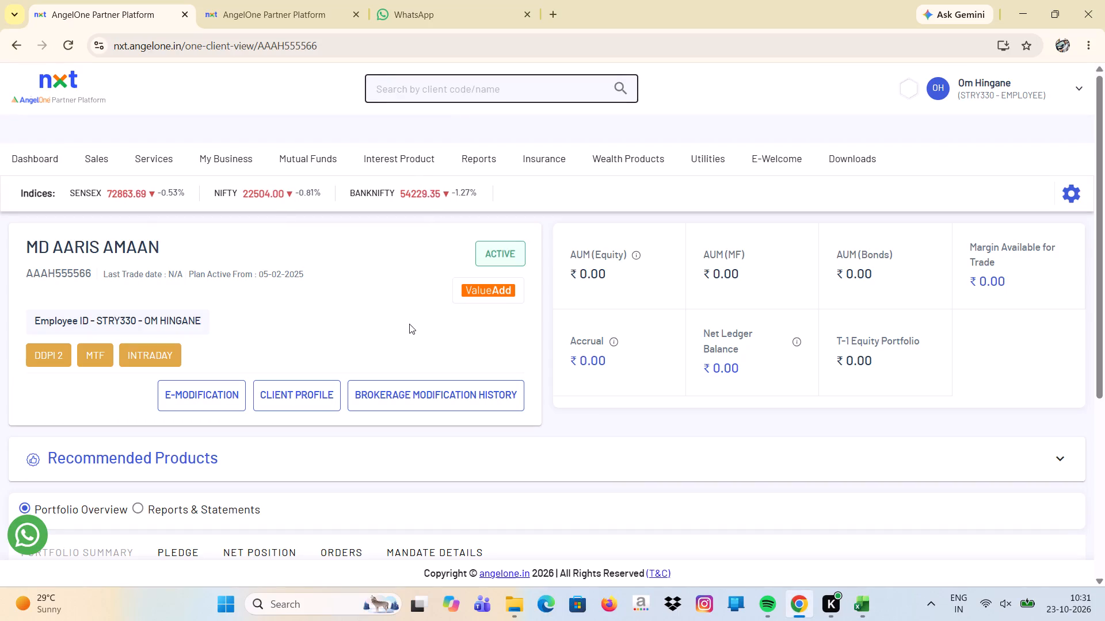
left_click(292, 391)
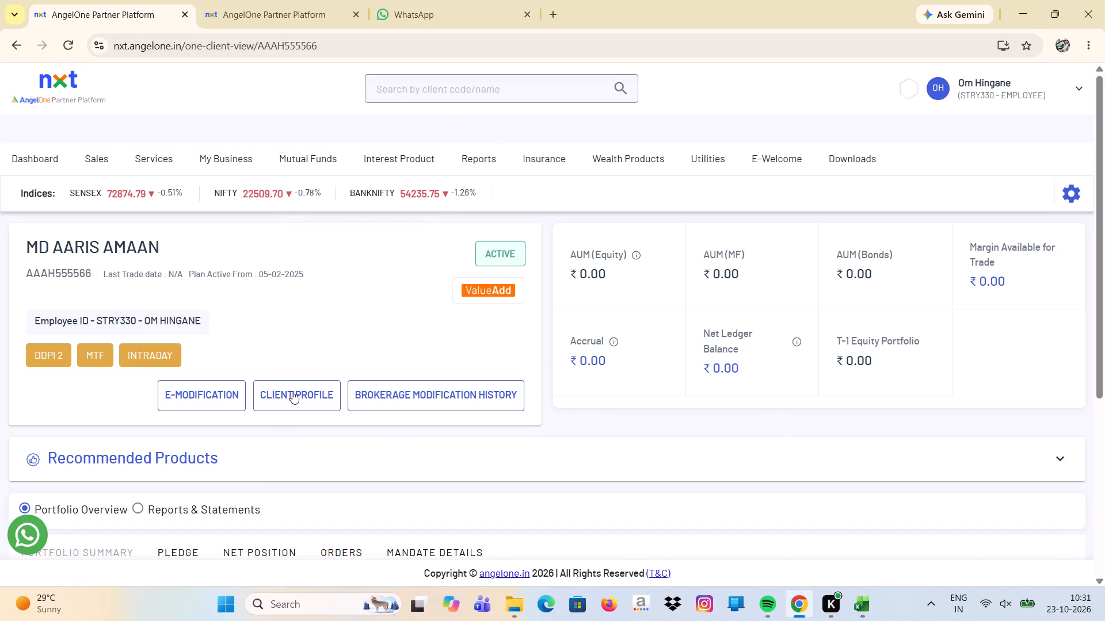
scroll(715, 390, "down", 1)
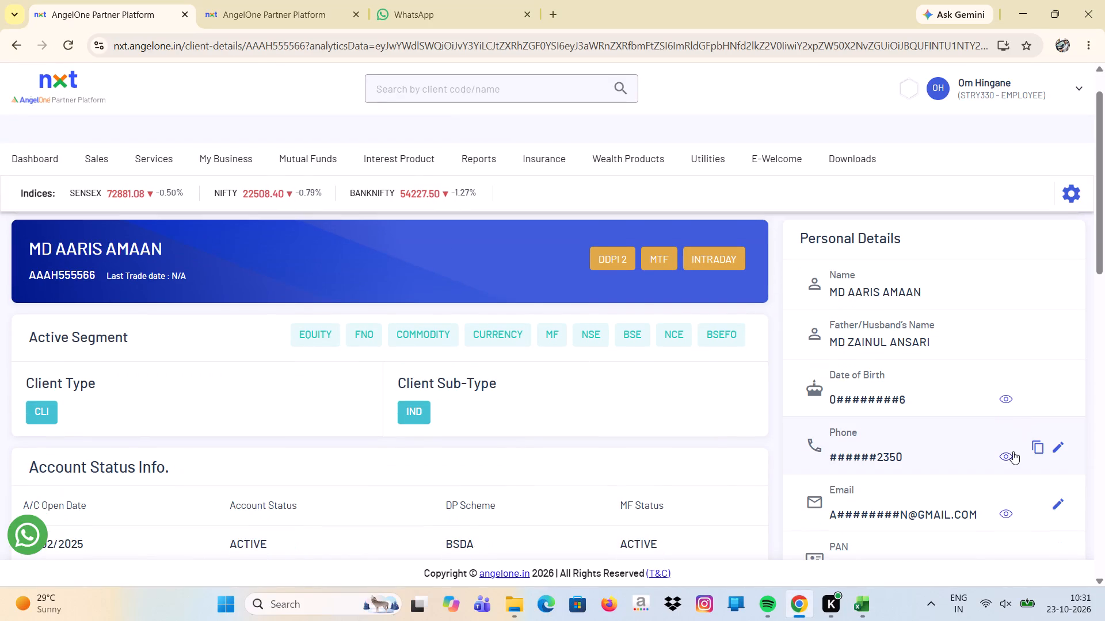
left_click(1007, 455)
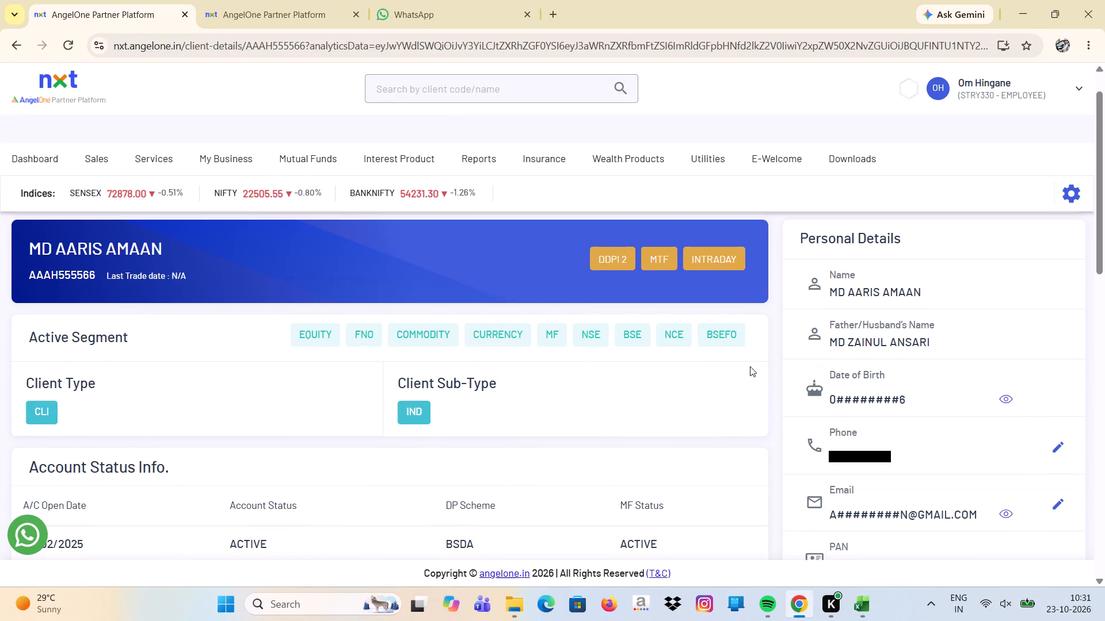
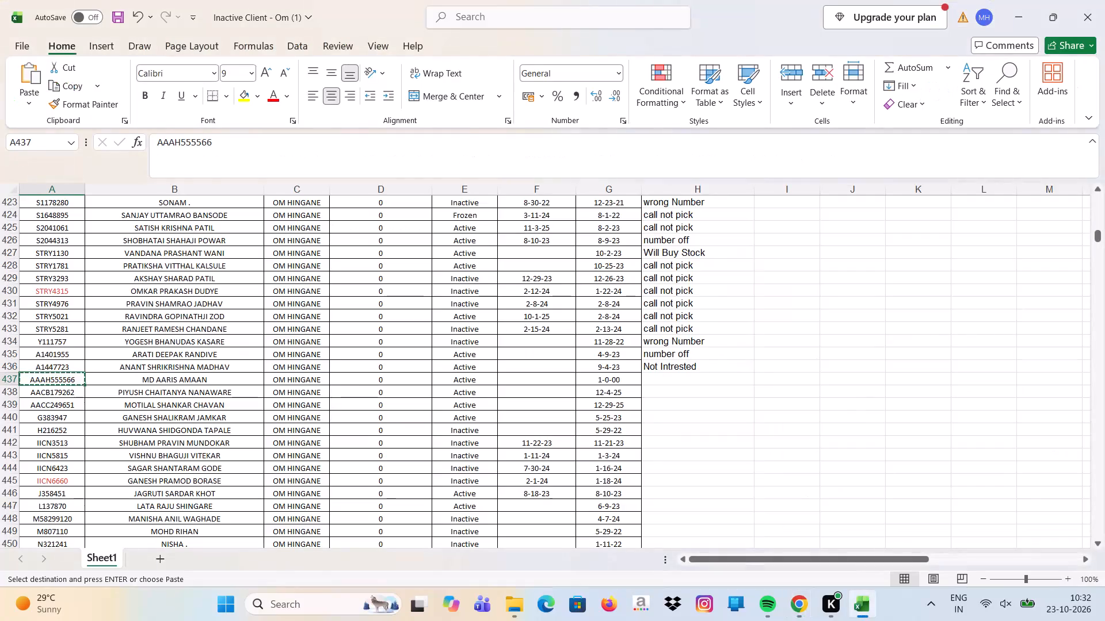
Record the remark "call not pick" in column H for the row 437 client.
left_click(685, 383)
type("ca")
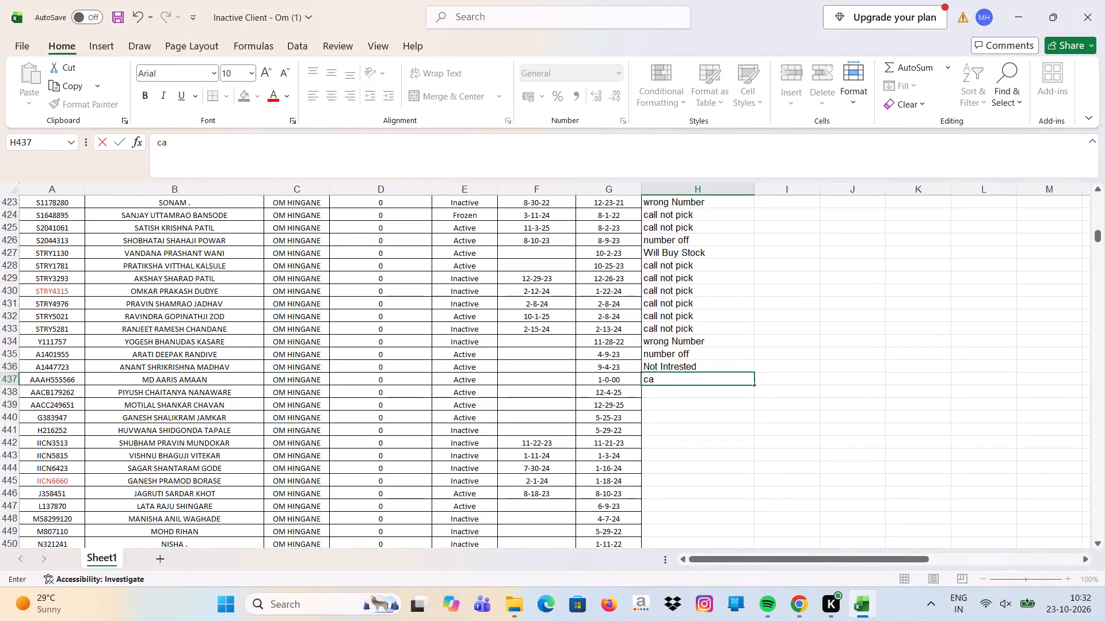
type("ll not")
key("Return")
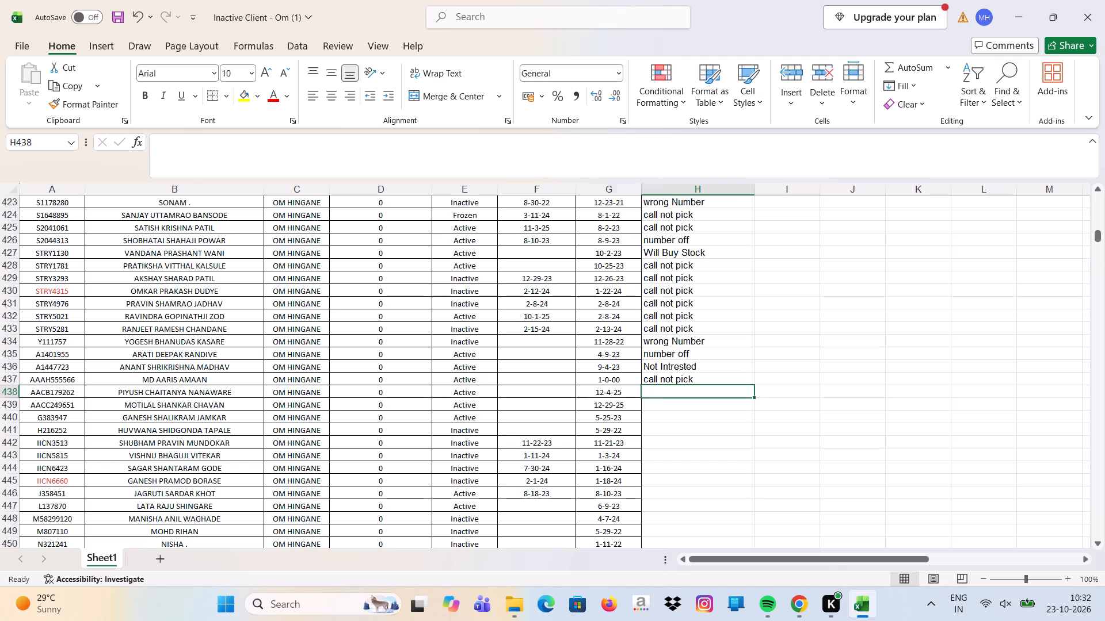
Copy the client code from row 438, switch to the AngelOne Partner Platform and open that client's overview by searching the code.
key("Left")
key("Left")
key("Left")
key("Left")
key("Left")
key("Left")
key("Left")
key("Left")
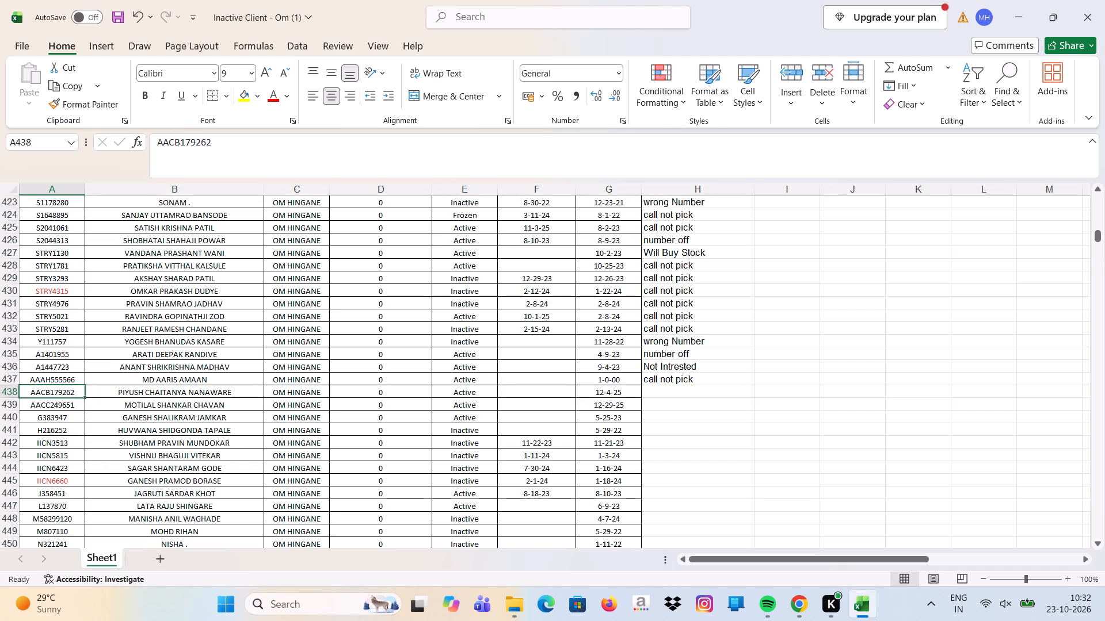
key("ctrl+c")
key("alt+Tab")
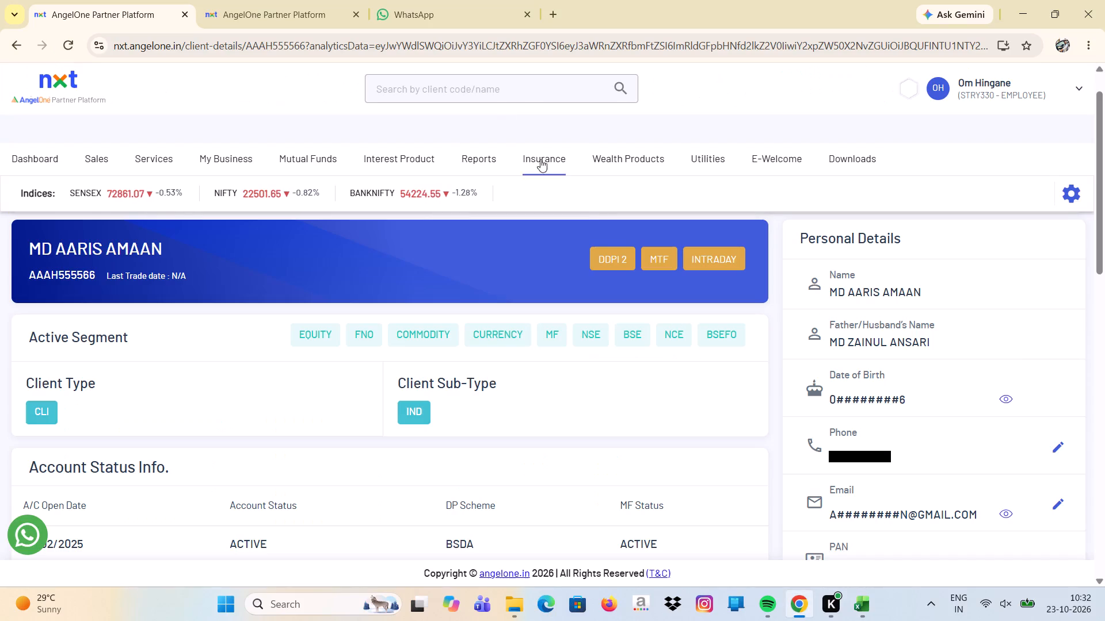
left_click(474, 83)
key("ctrl+v")
left_click(474, 83, "ctrl")
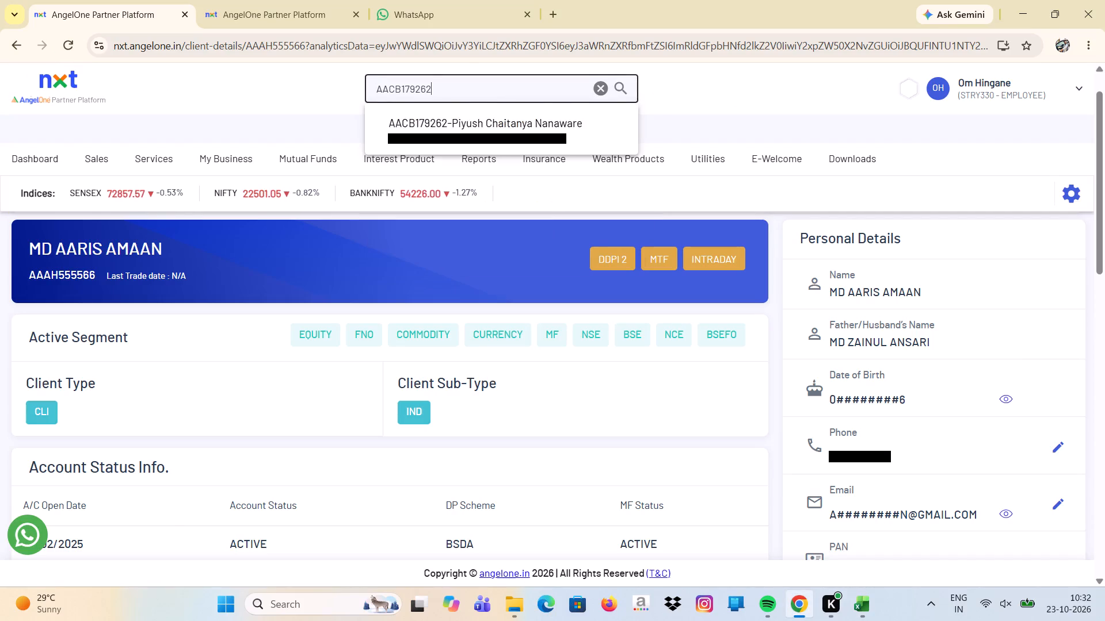
left_click(484, 131)
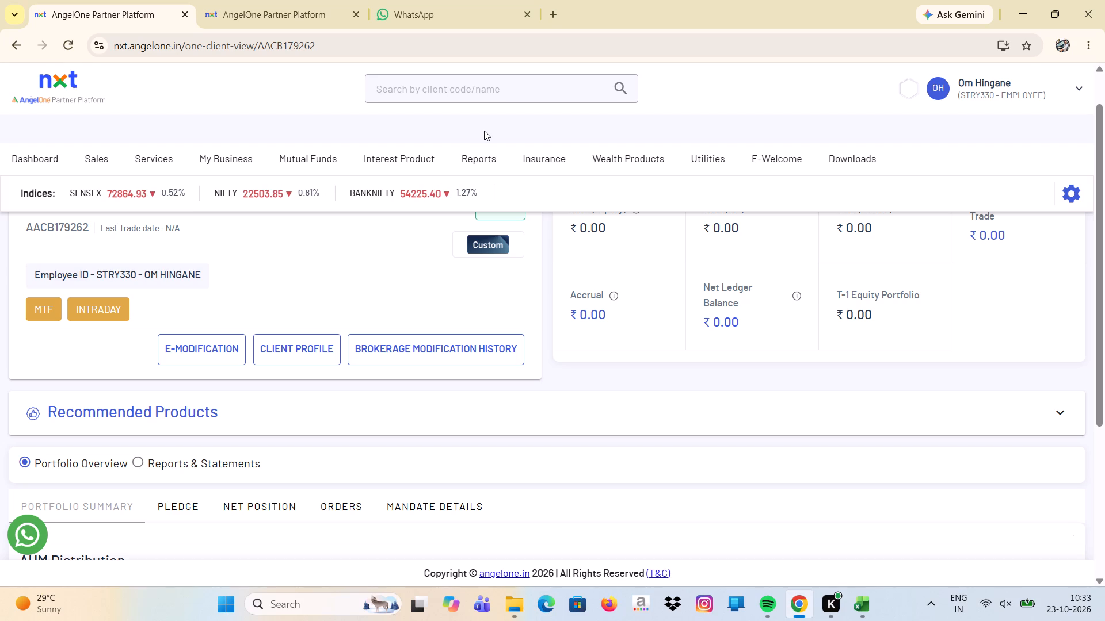
scroll(484, 131, "up", 3)
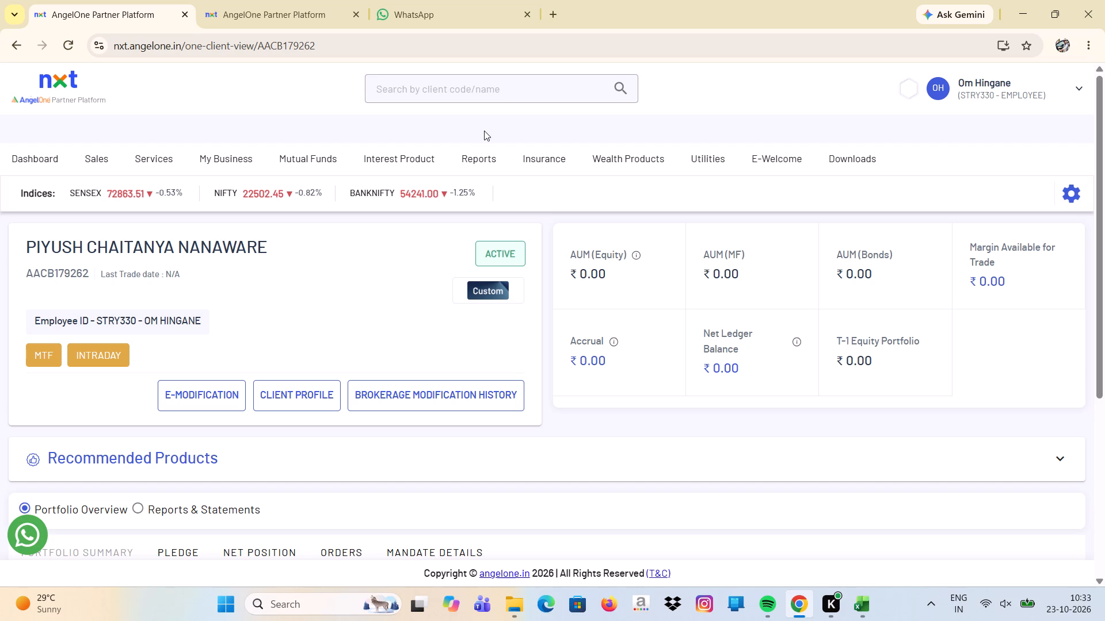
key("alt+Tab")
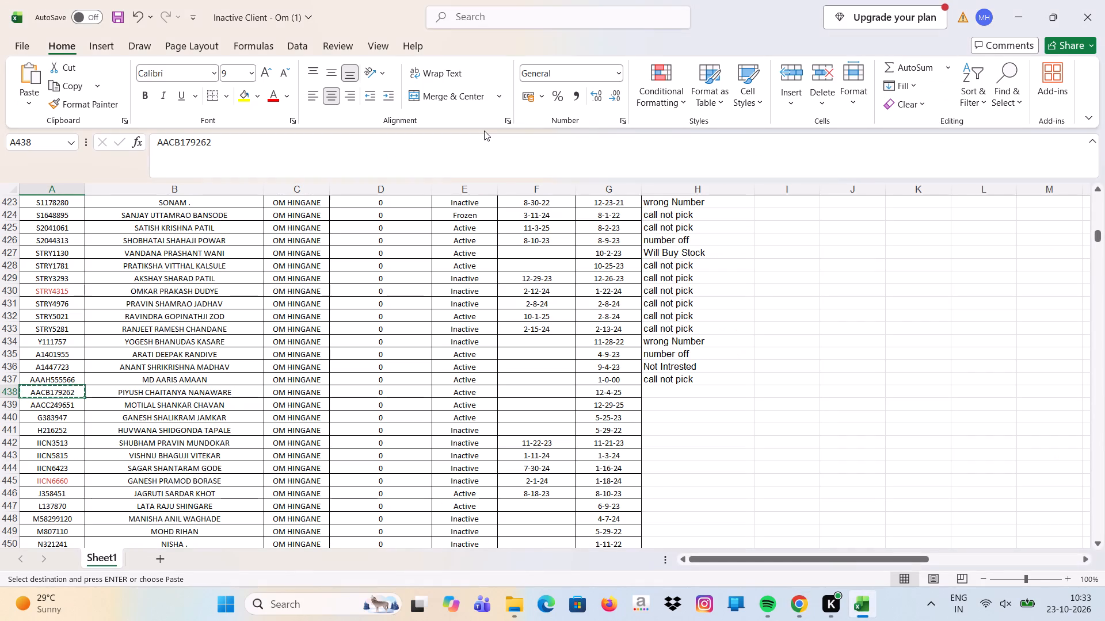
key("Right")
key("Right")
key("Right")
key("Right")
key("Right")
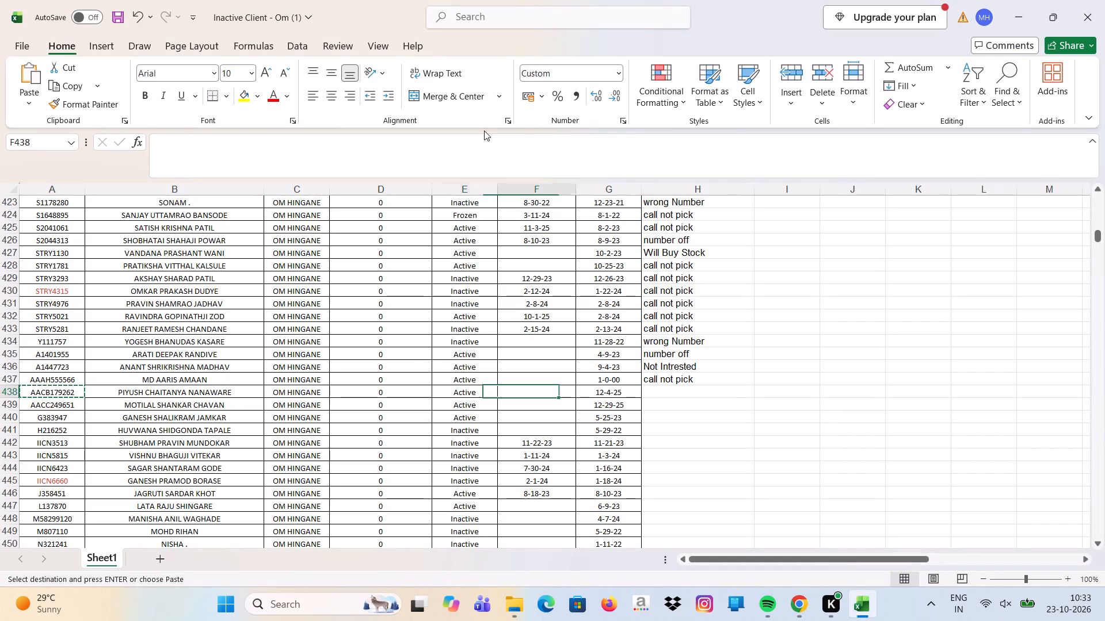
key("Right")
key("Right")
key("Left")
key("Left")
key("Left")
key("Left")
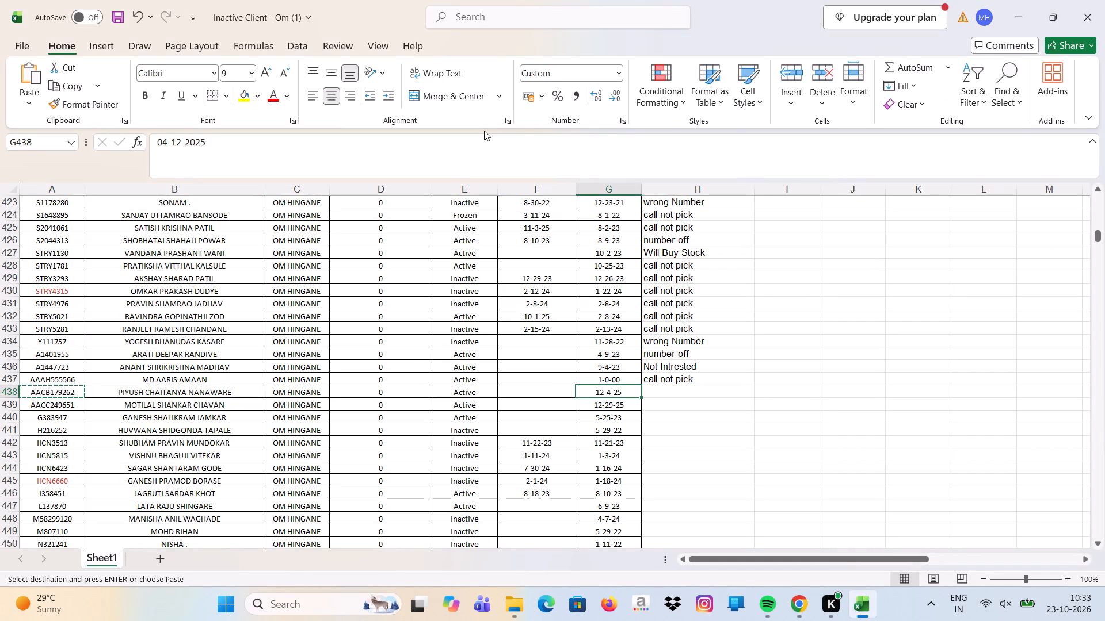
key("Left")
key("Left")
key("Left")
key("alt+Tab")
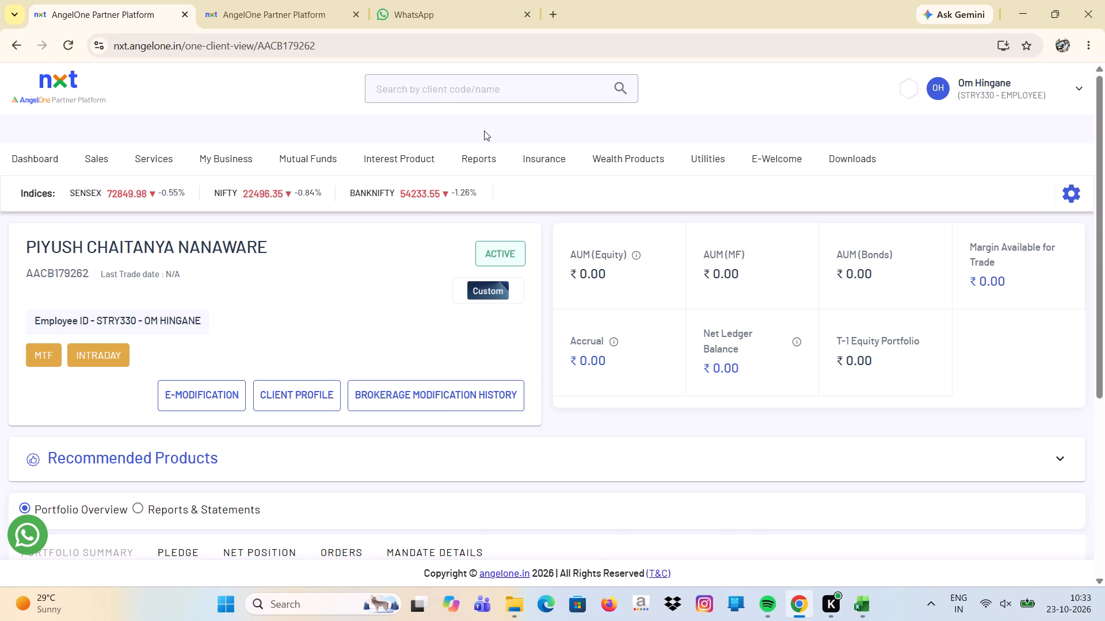
Switch to the inactive client workbook in Excel and record "call not pick" in column H for the row 438 client.
key("alt+Tab")
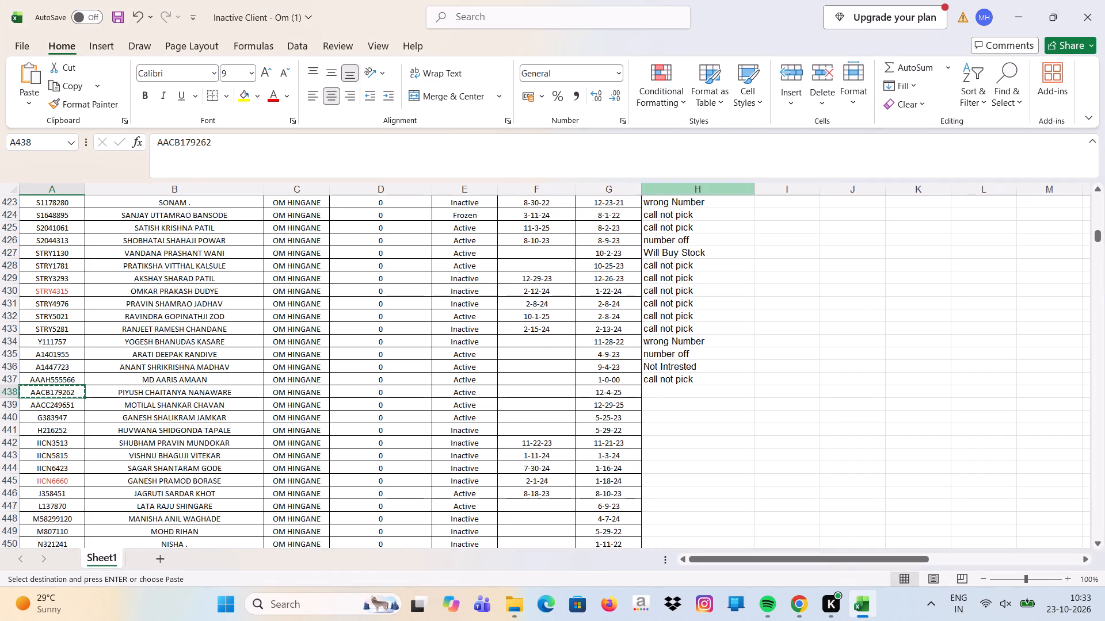
left_click(654, 386)
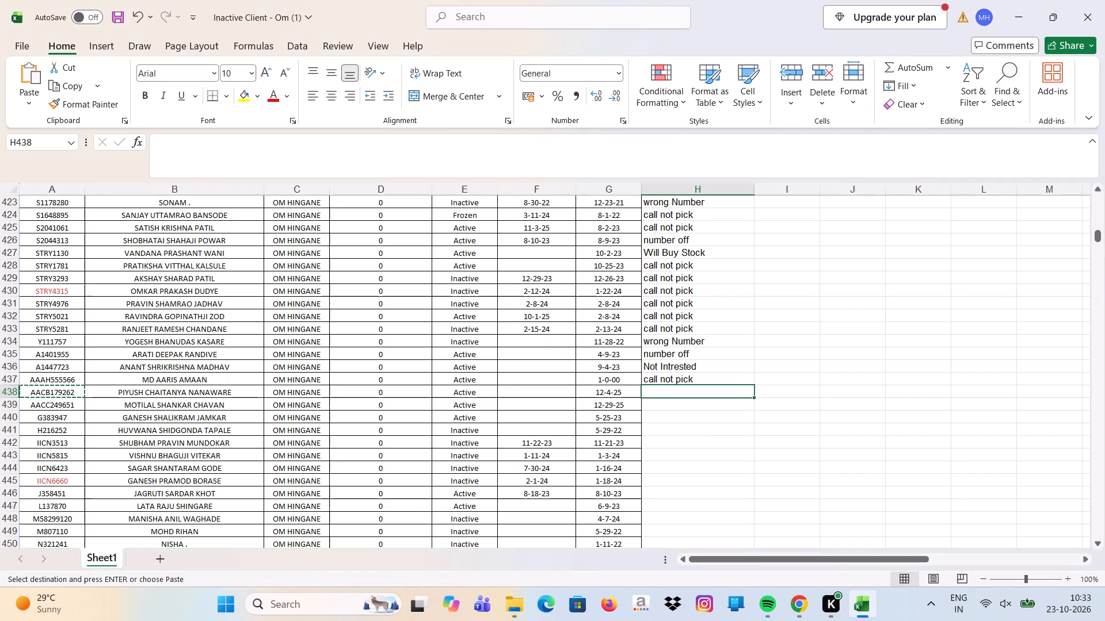
left_click(56, 393)
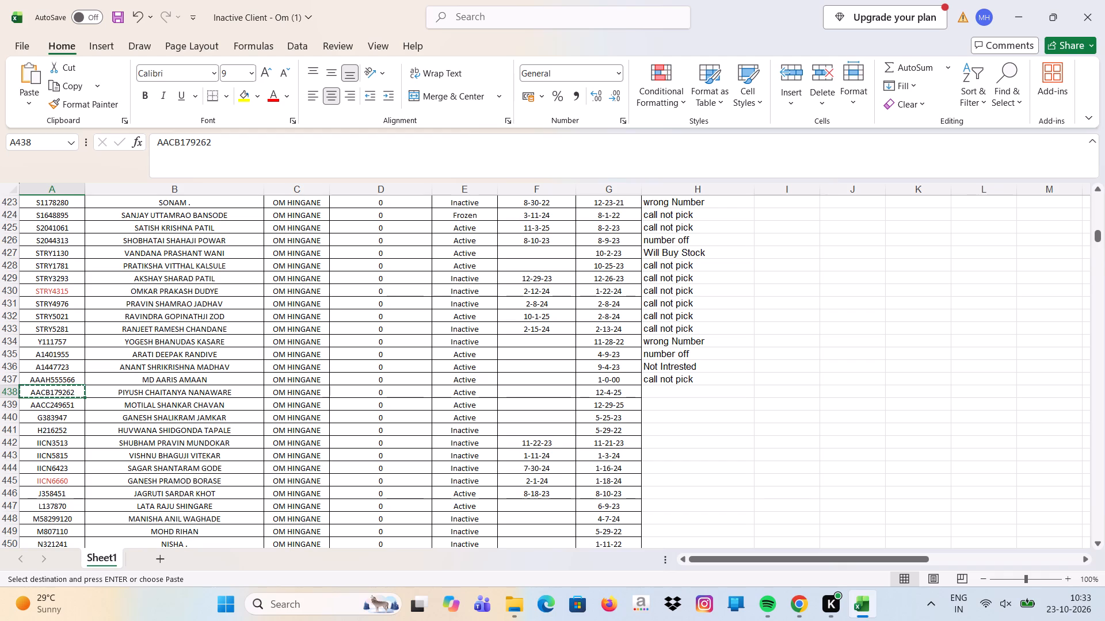
key("Right")
key("Right")
key("Right")
key("Right")
key("Right")
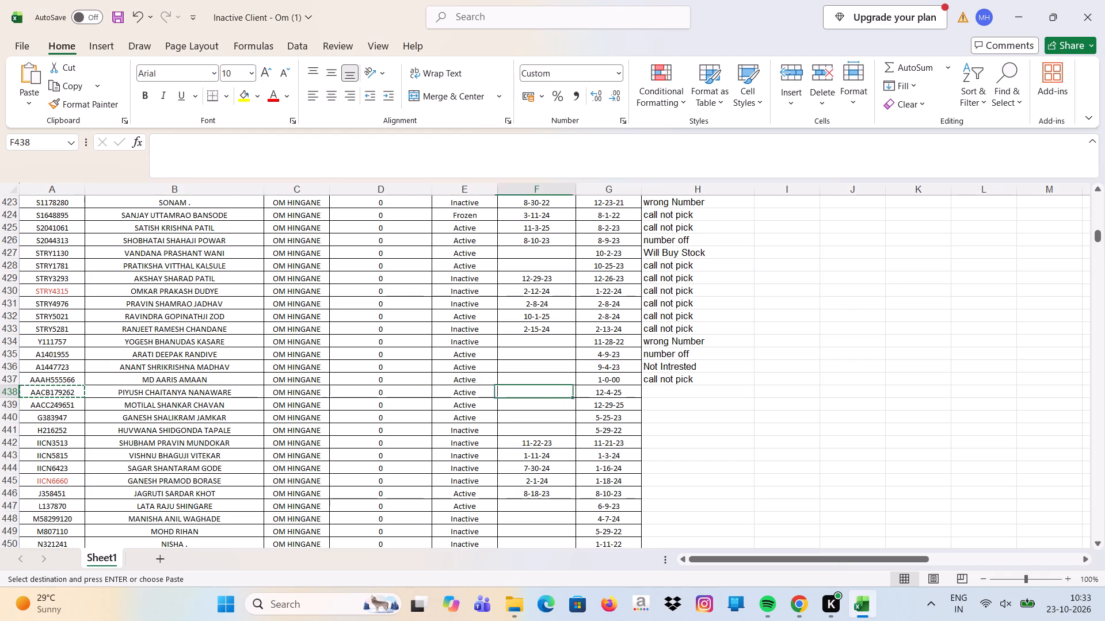
key("Right")
key("Right")
type("call")
key("space")
type("NOt")
key("Return")
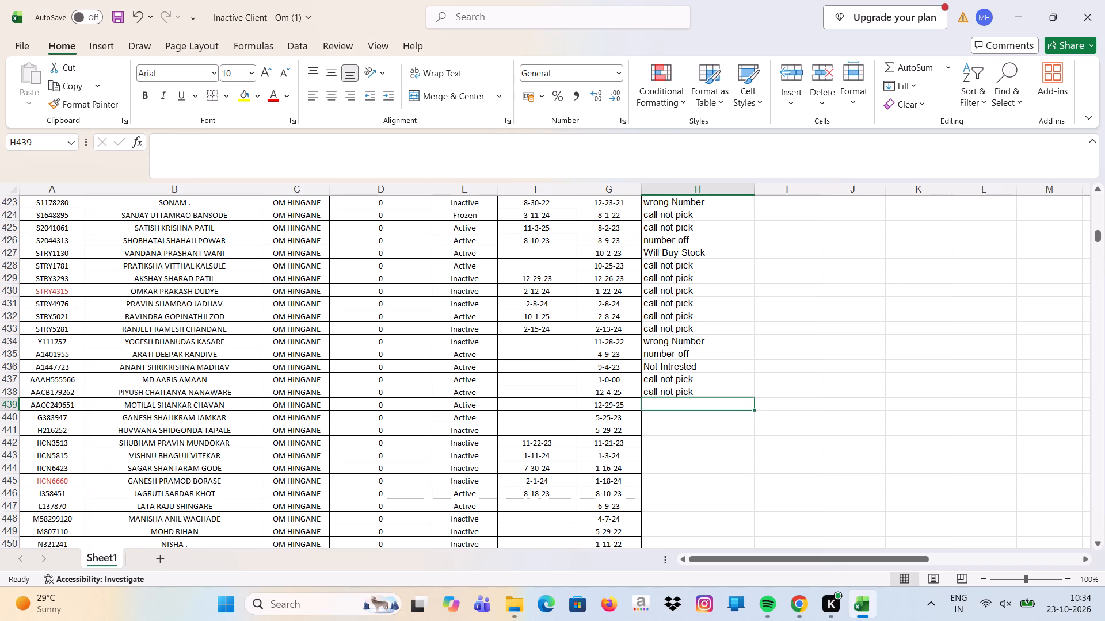
Copy the client code from row 439, switch to the AngelOne Partner Platform and open that client's overview by searching the code.
key("Left")
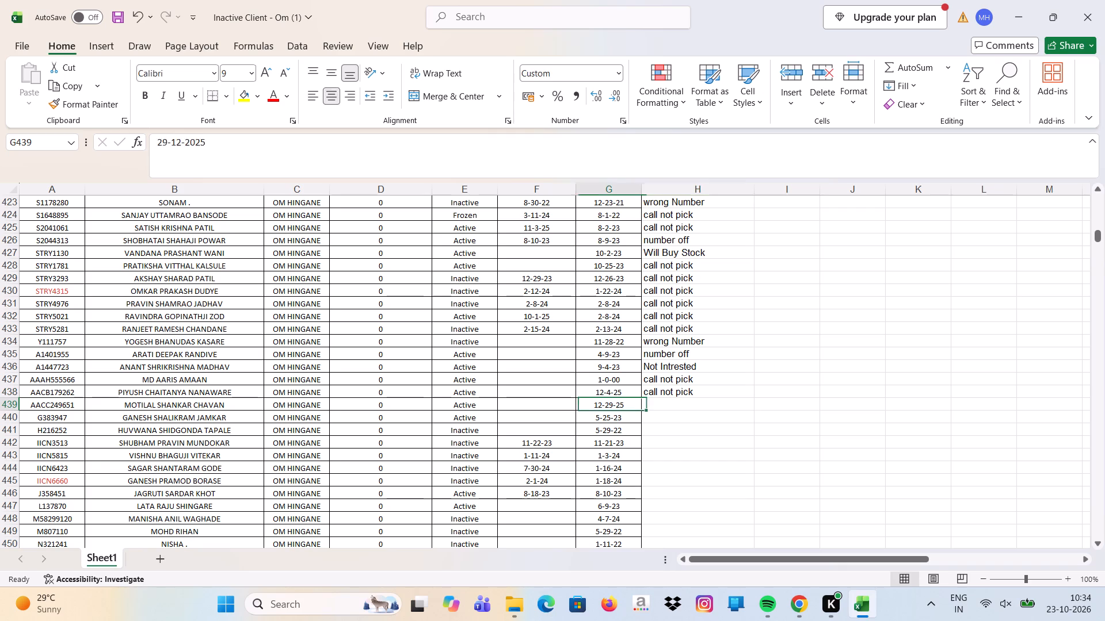
key("Left")
key("Left")
key("Left")
key("Left")
key("Left")
key("Left")
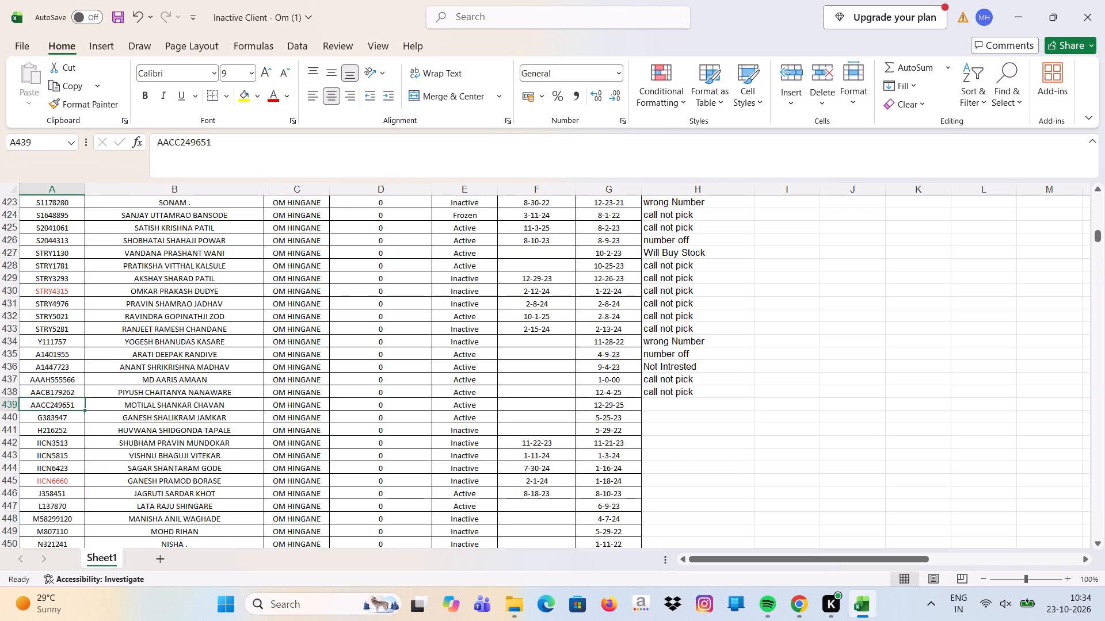
key("ctrl+c")
key("alt+Tab")
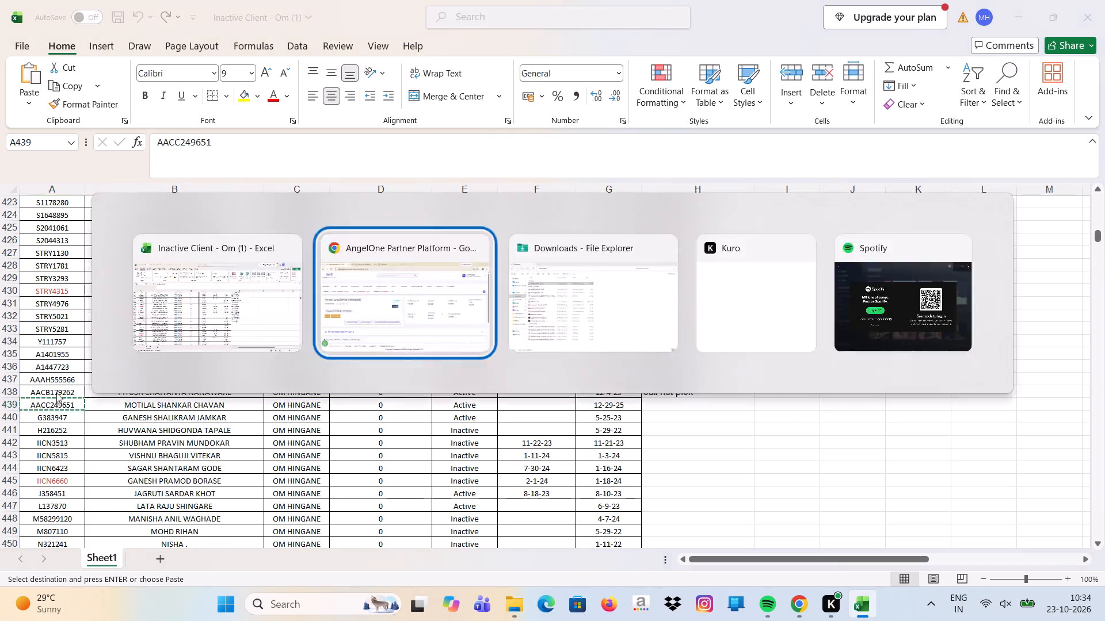
left_click(415, 83)
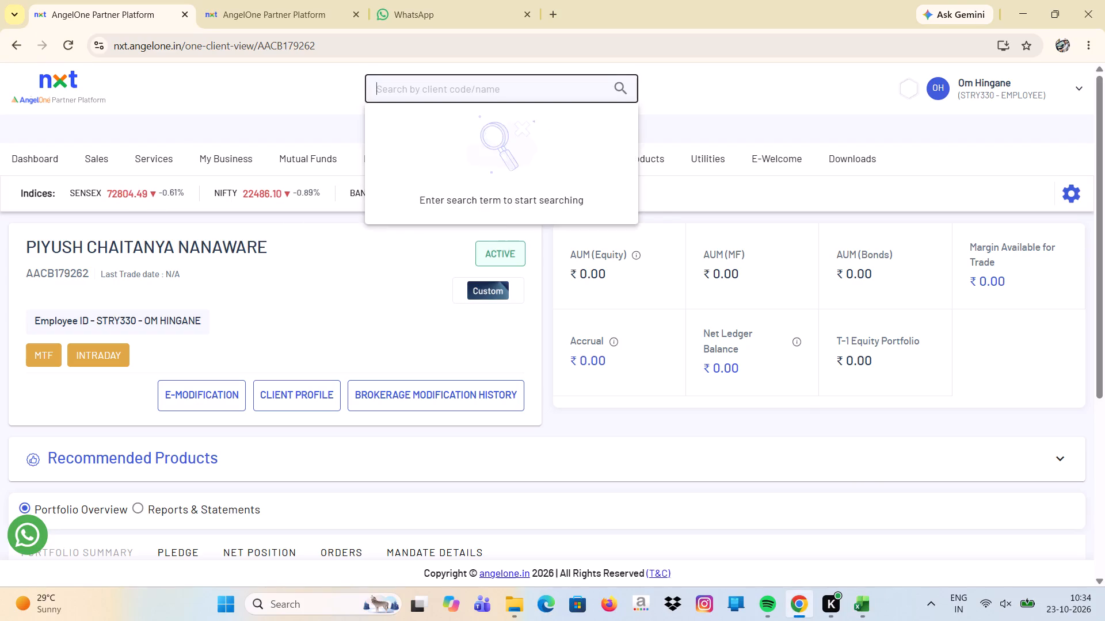
key("ctrl+v")
left_click(458, 148)
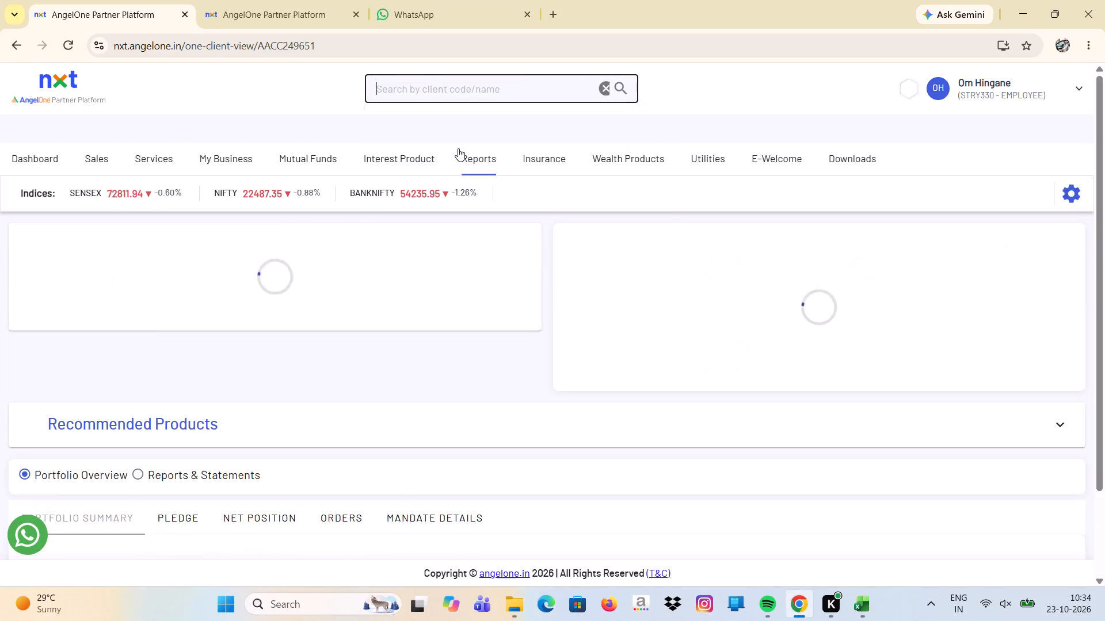
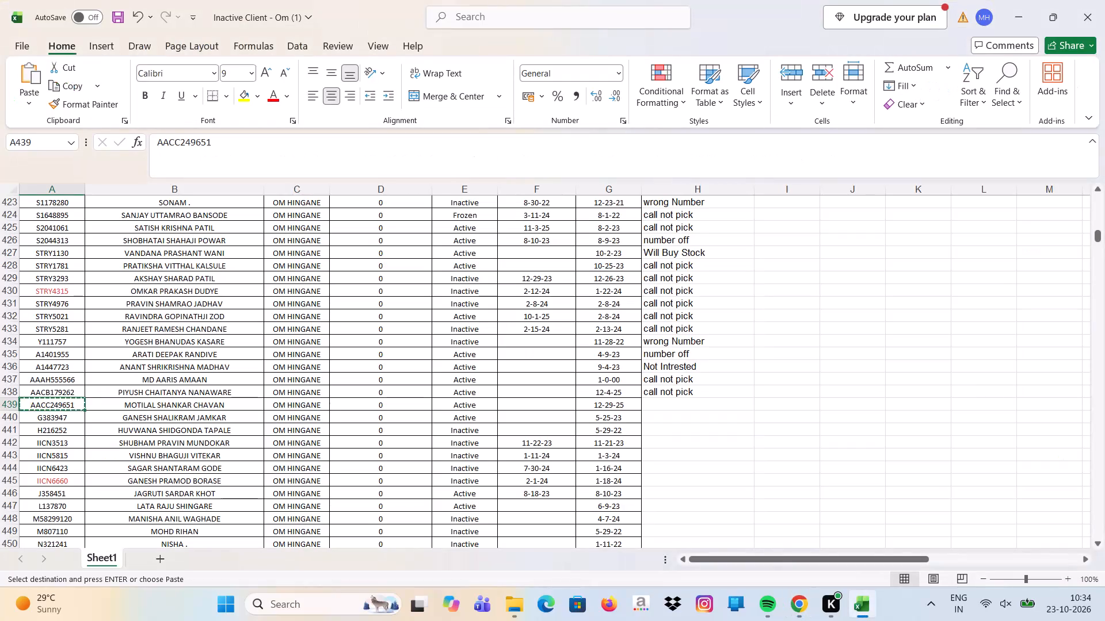
Select the empty remark cell in column H for the row 439 client.
key("Right")
key("Right")
key("Right")
key("Right")
key("Right")
key("Right")
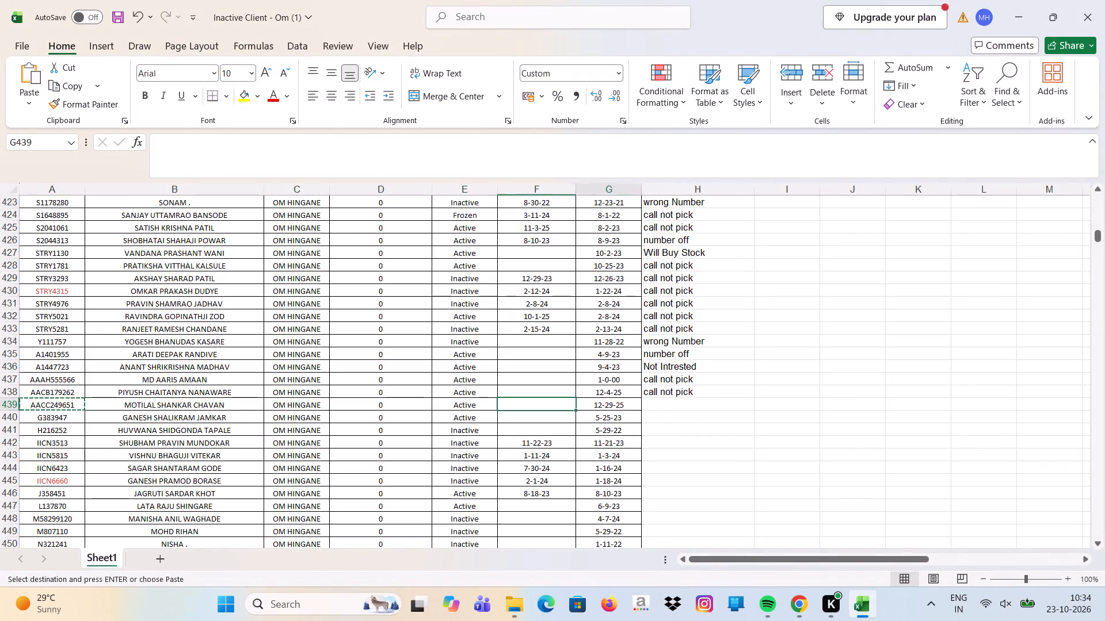
key("Right")
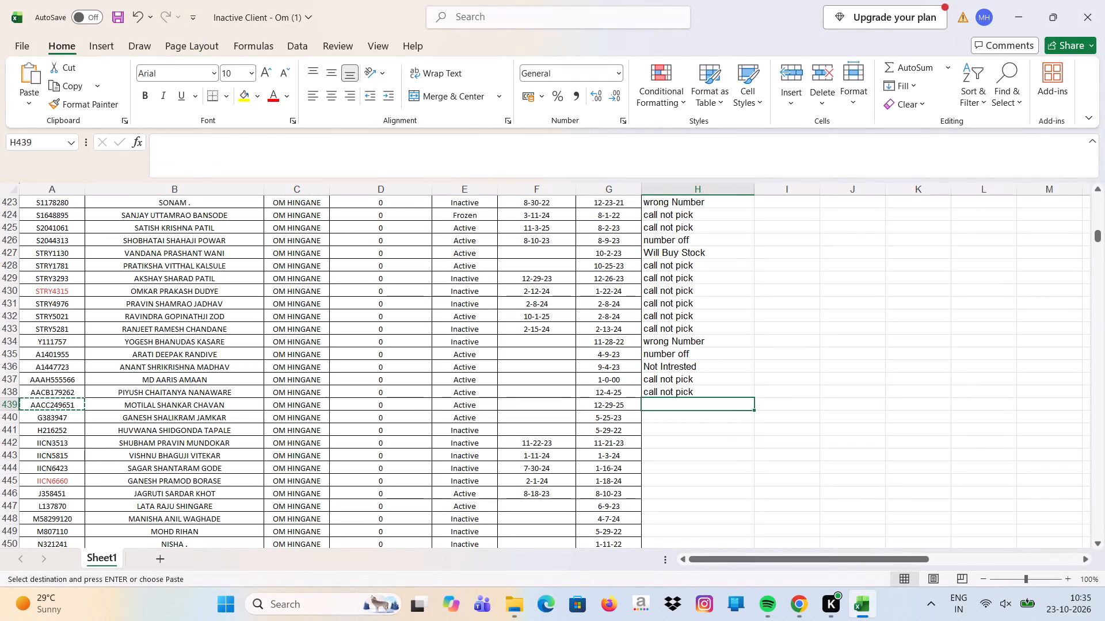
scroll(458, 148, "down", 2)
key("alt+Tab")
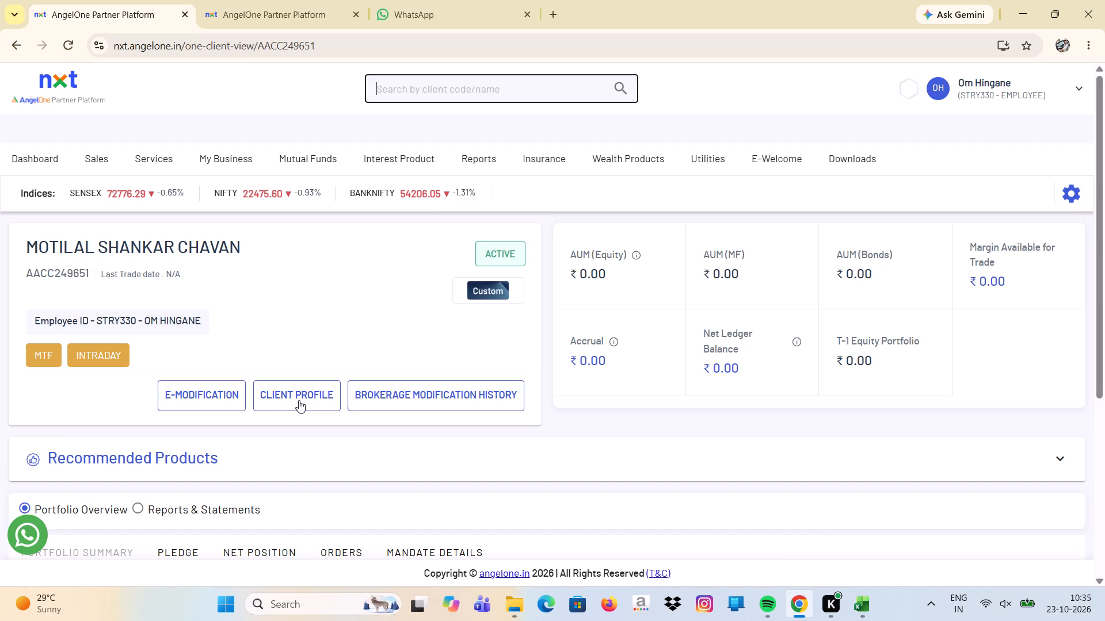
left_click(299, 400)
scroll(914, 379, "down", 1)
left_click_drag(914, 379, 1029, 469)
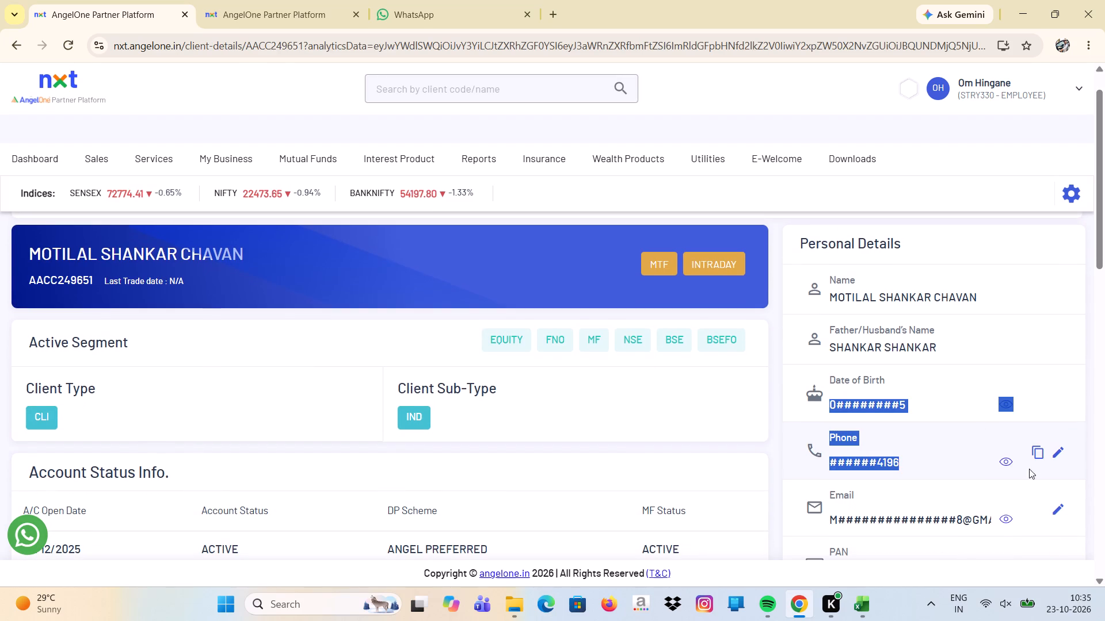
left_click_drag(1029, 469, 1034, 456)
left_click(1005, 460)
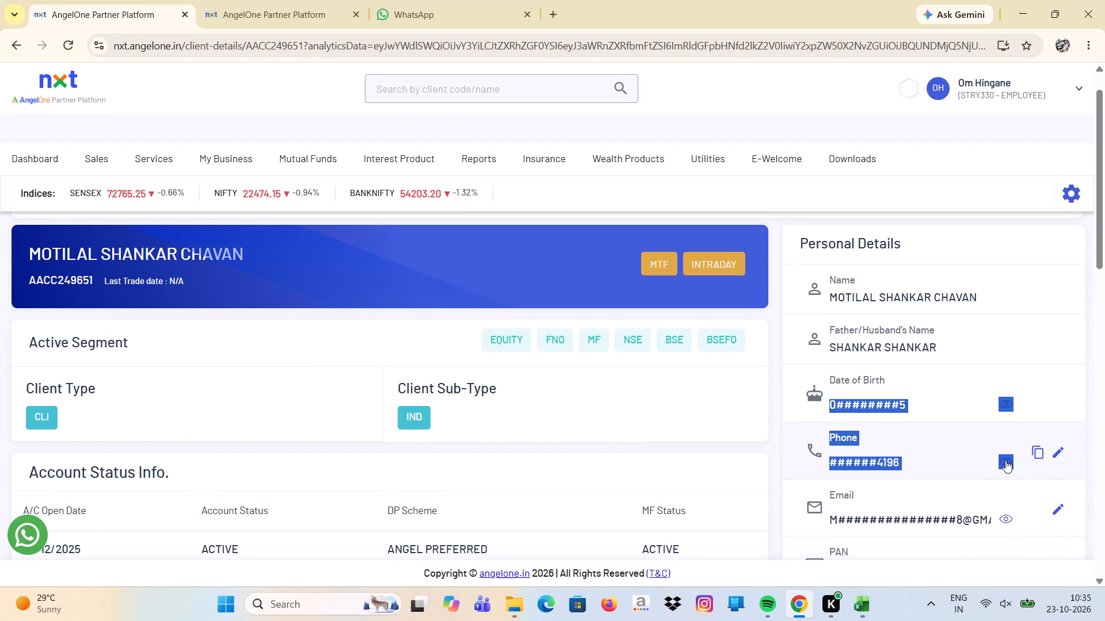
left_click(682, 423)
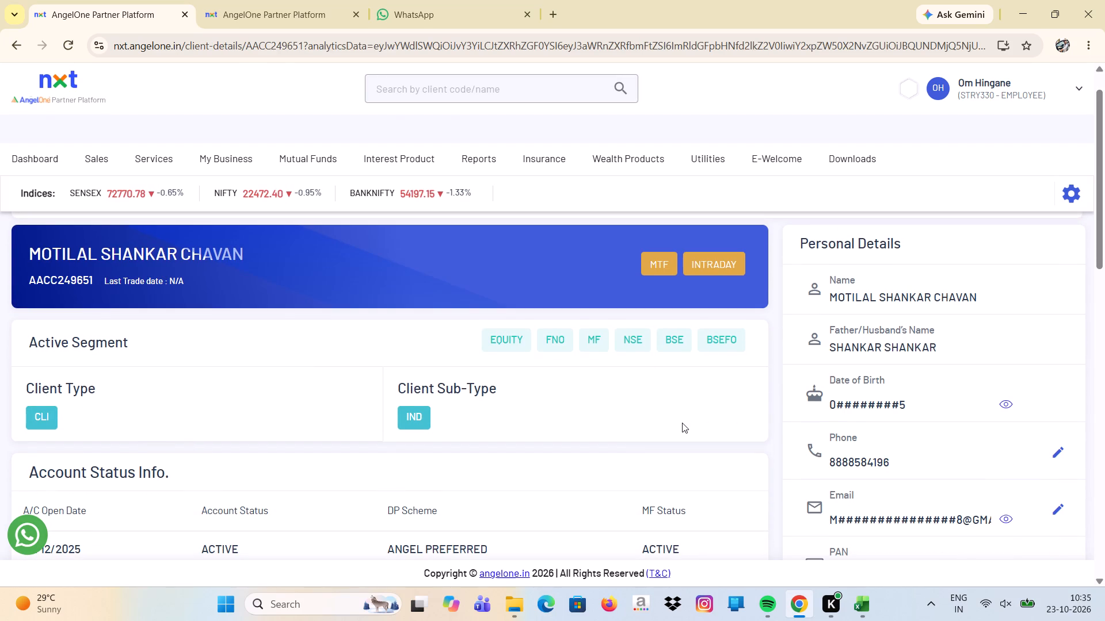
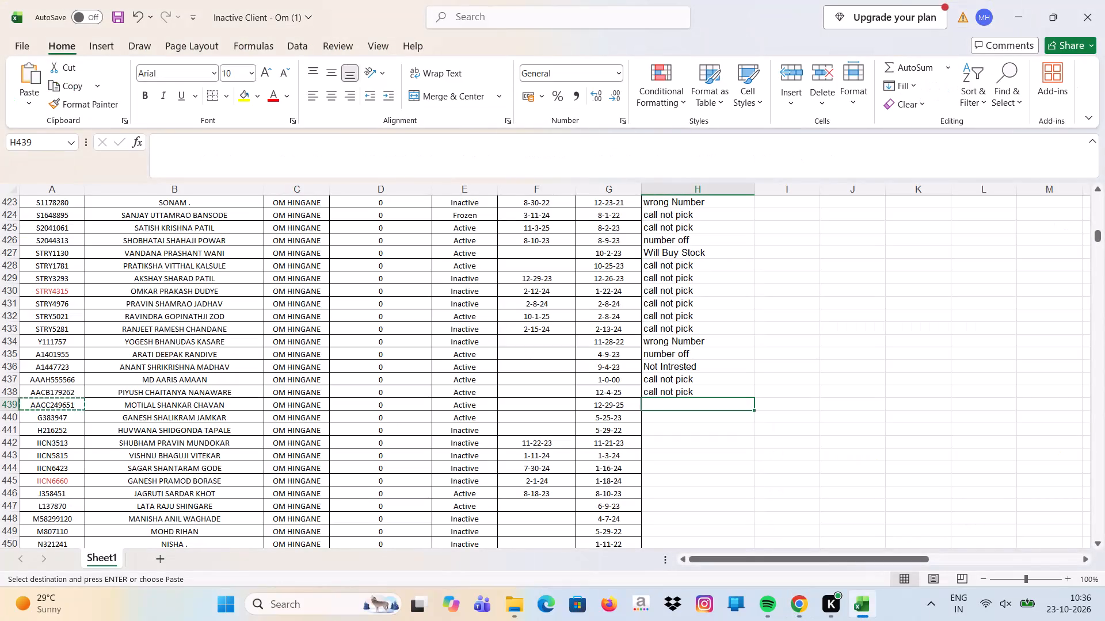
Enter the remark "call not pick" in column H for the row 439 client.
key("Right")
key("Right")
key("Right")
key("Right")
key("Left")
key("Left")
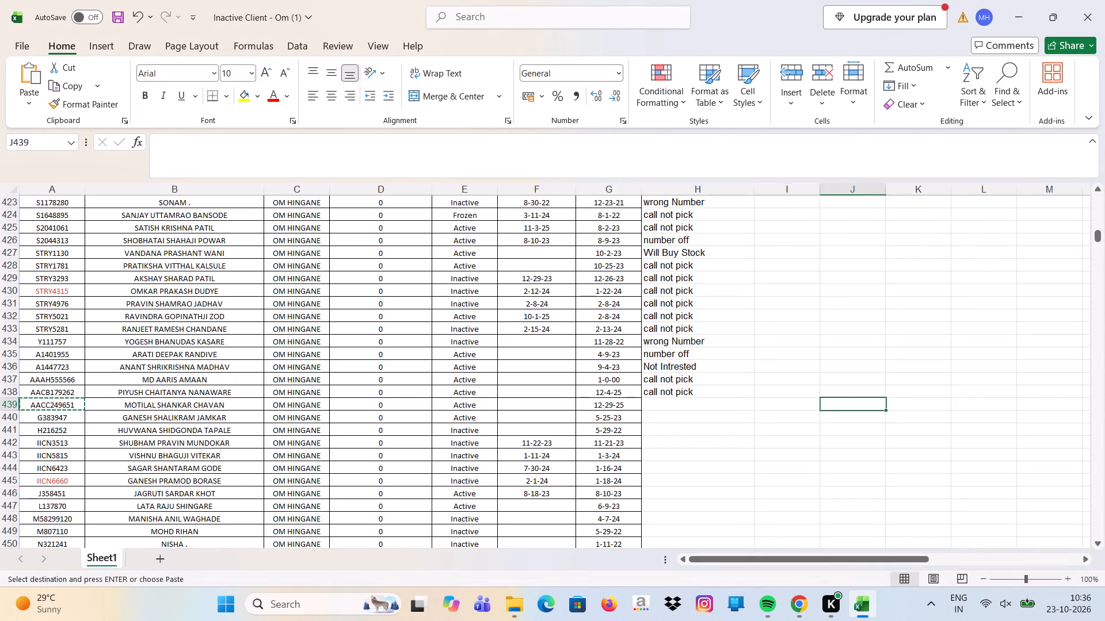
key("Left")
key("Left")
key("Left")
key("Right")
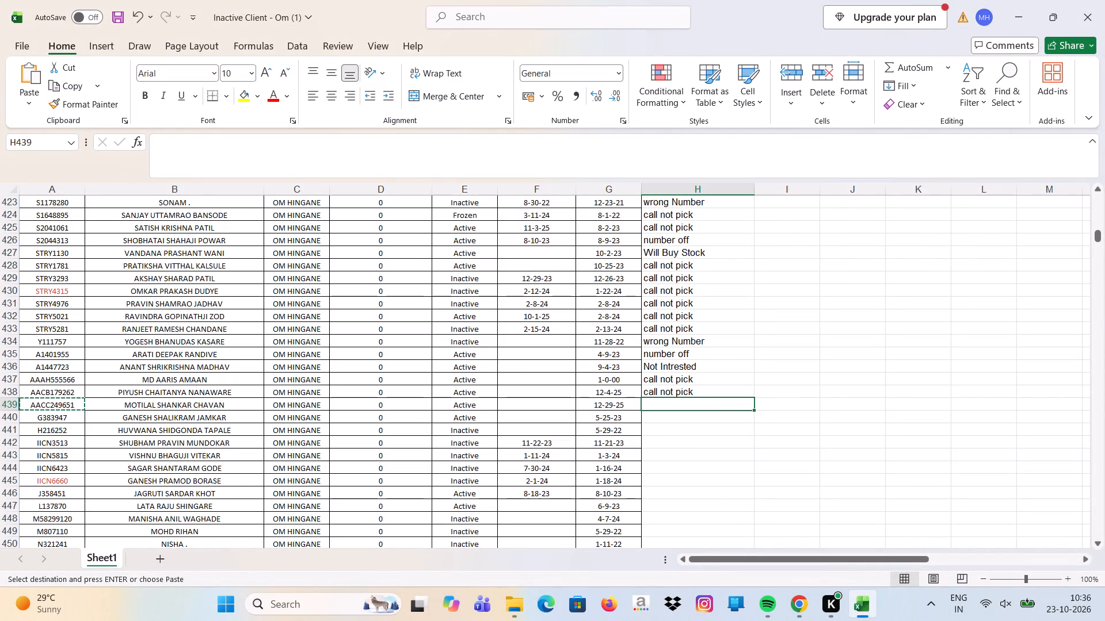
type("calkl")
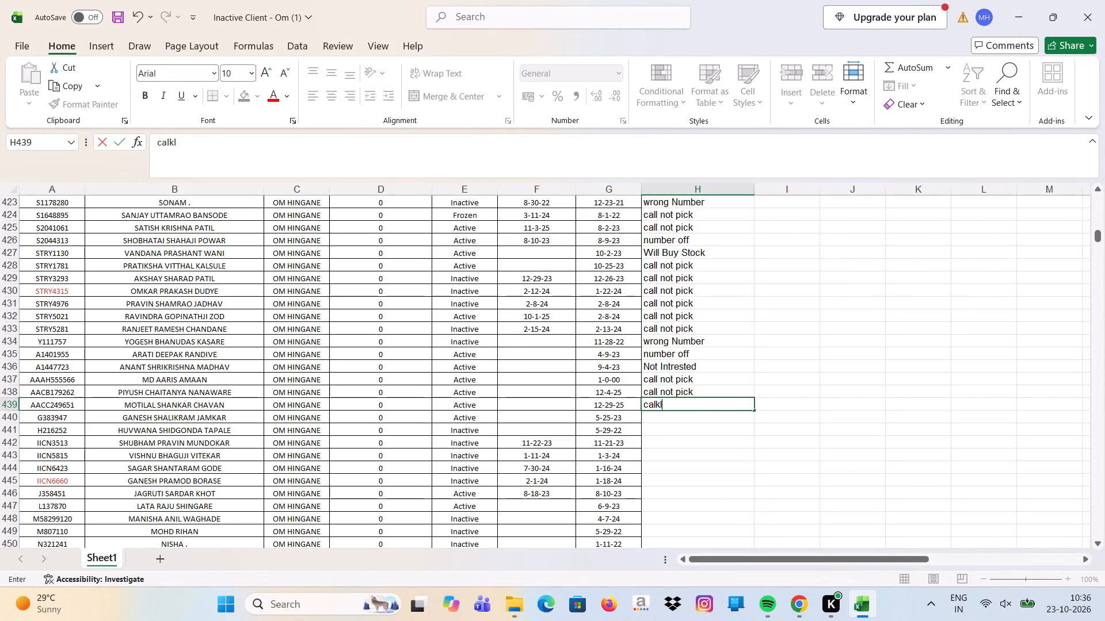
key("BackSpace")
key("BackSpace")
type("l")
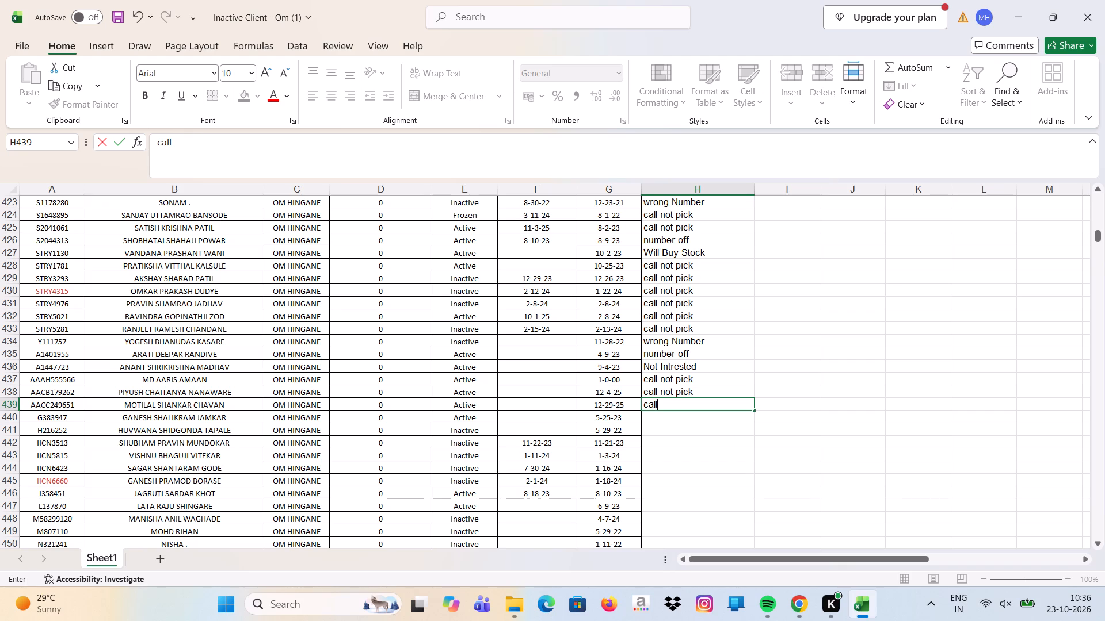
key("space")
type("Not")
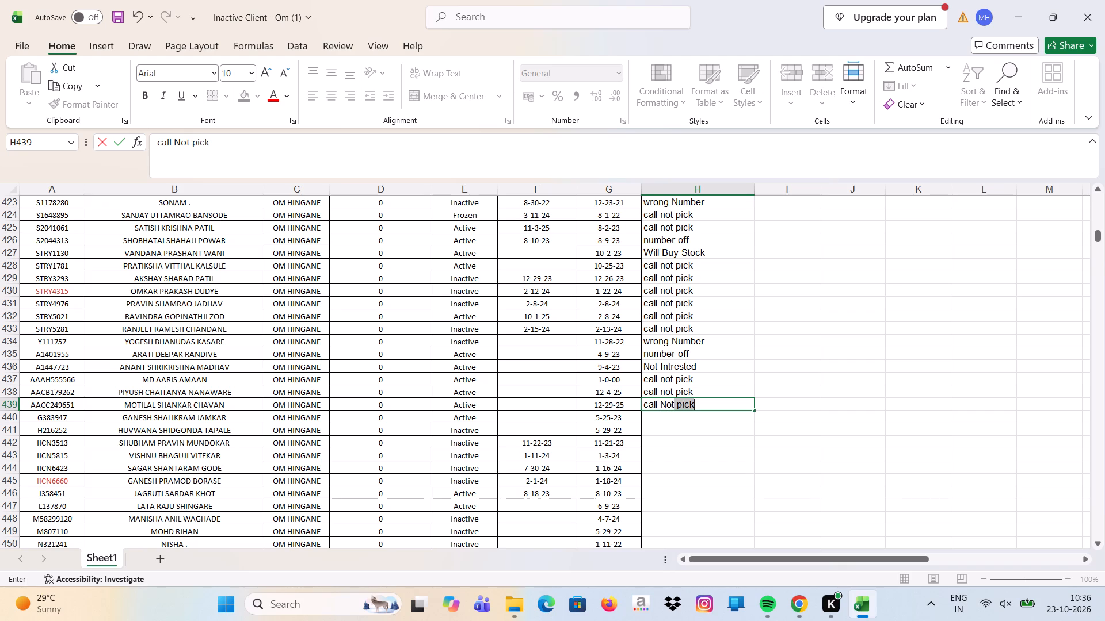
key("space")
key("Return")
Copy the client code from column A of row 440.
key("Left")
key("Left")
key("Left")
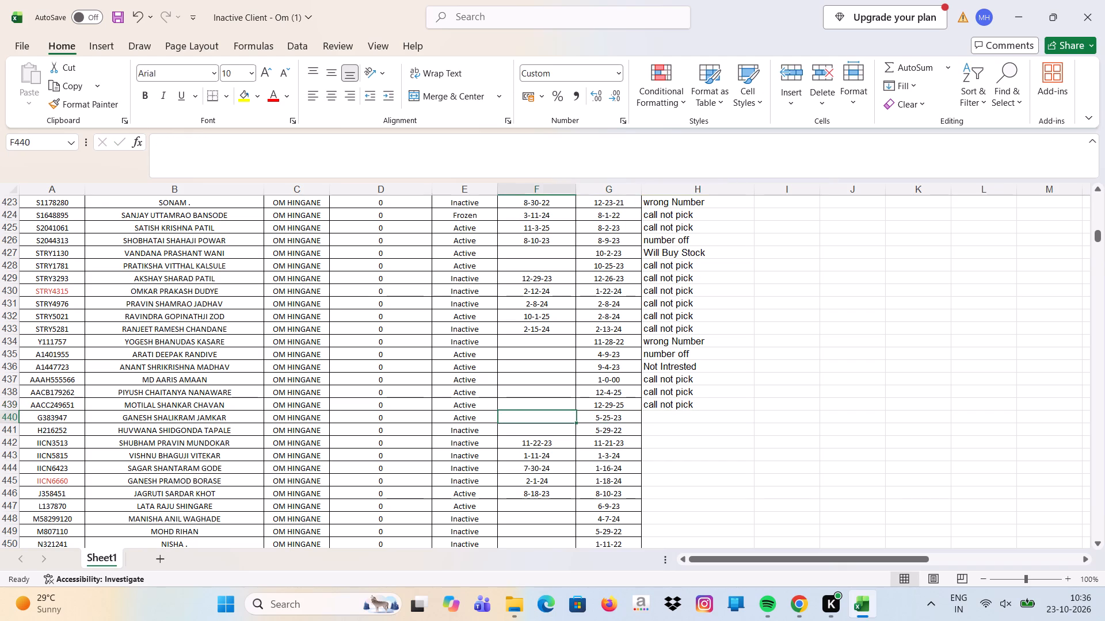
key("Left")
key("Left")
key("Left")
key("Left")
key("Left")
key("ctrl+c")
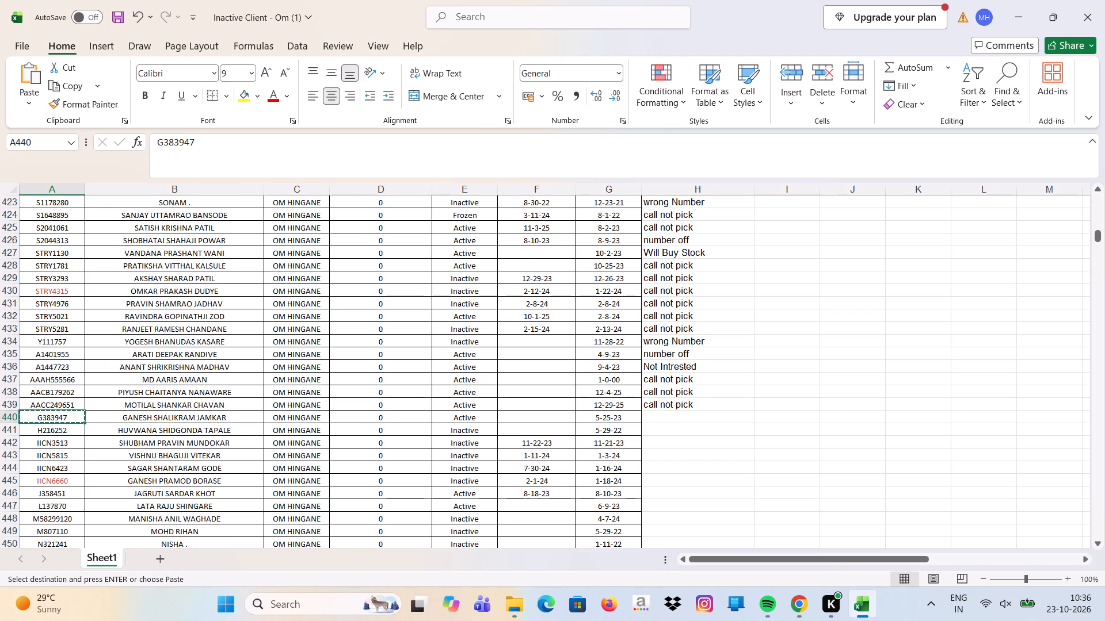
Switch to the AngelOne Partner Platform, open the row 440 client's profile using the copied code and reveal the masked phone number.
key("alt+Tab")
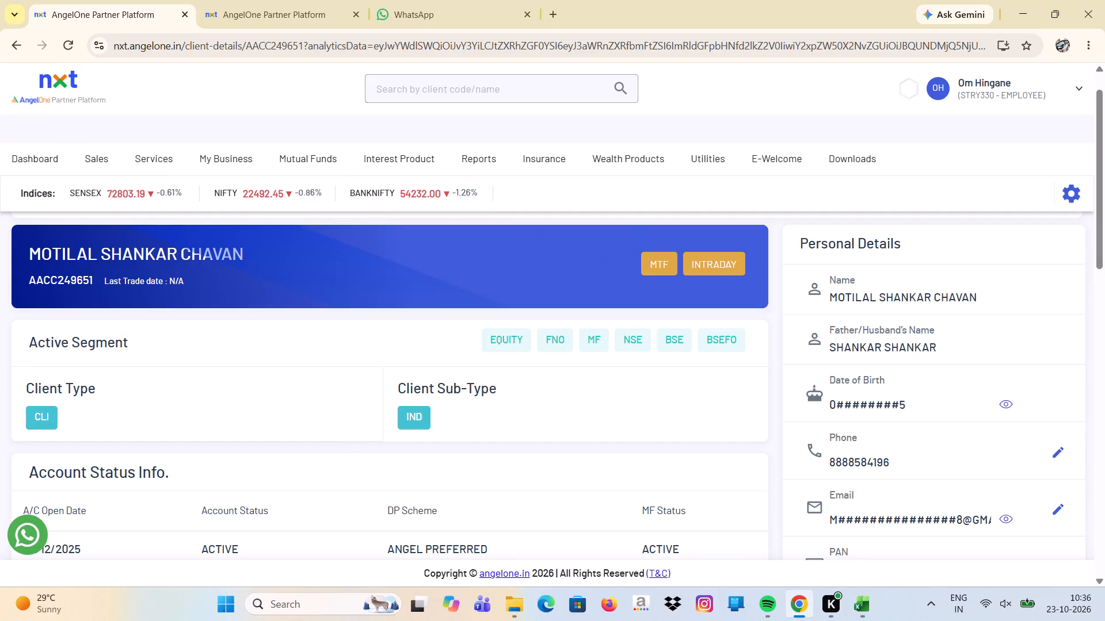
left_click(407, 75)
key("ctrl+v")
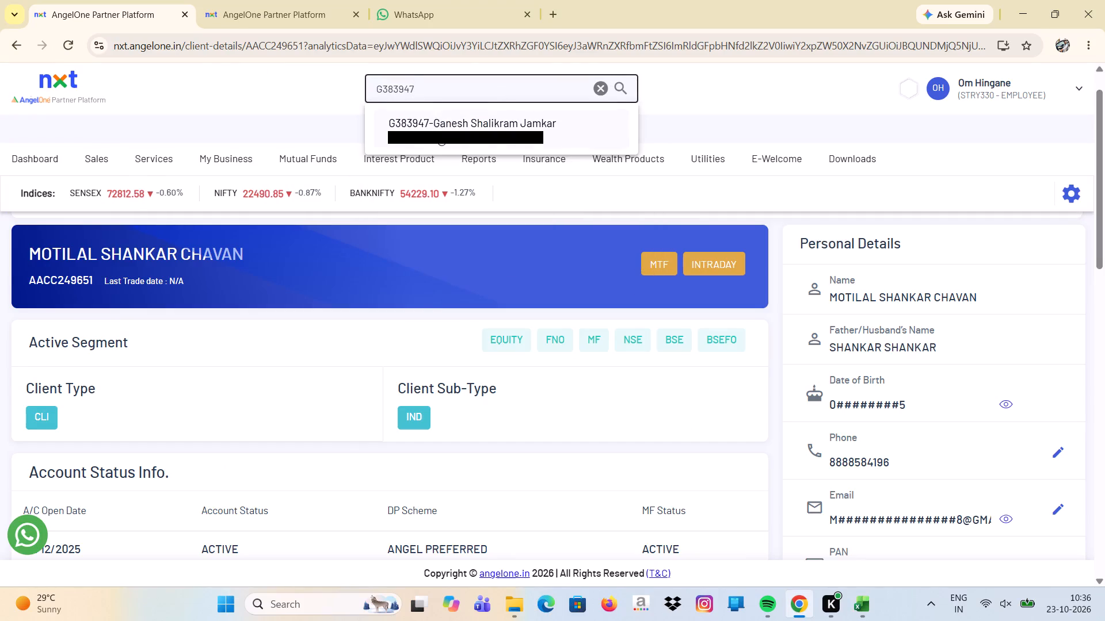
left_click(439, 132)
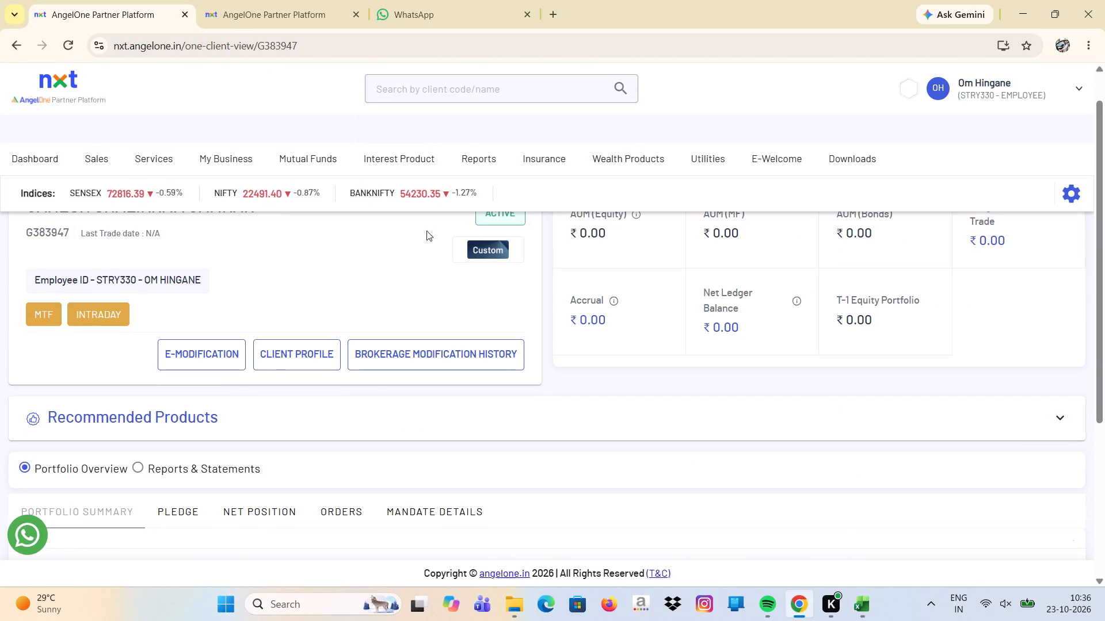
scroll(418, 257, "up", 1)
left_click(311, 393)
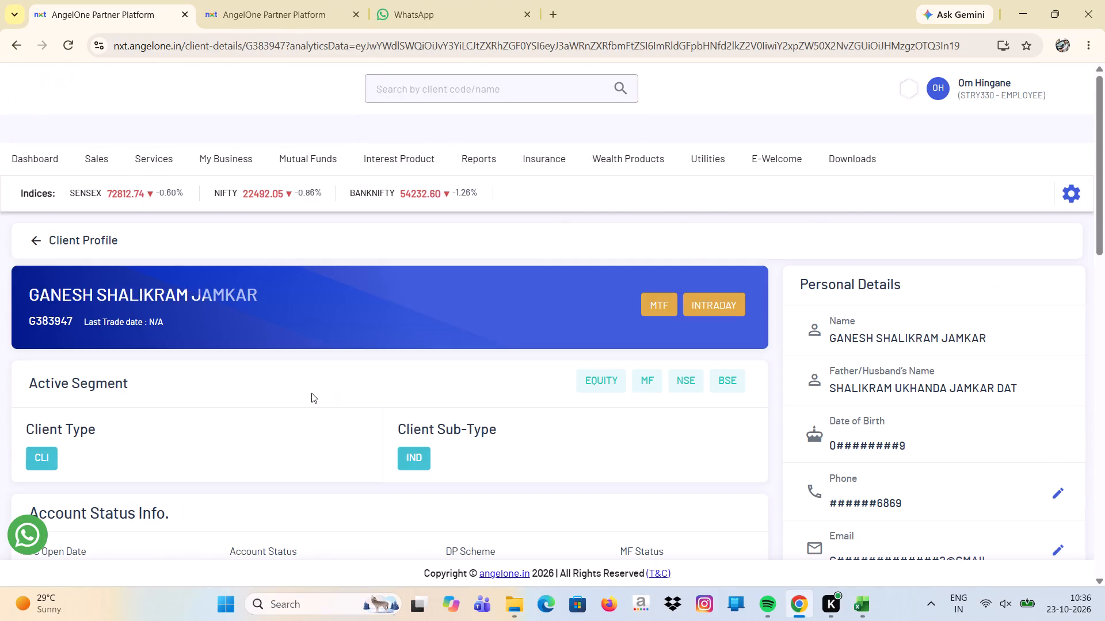
scroll(824, 397, "down", 1)
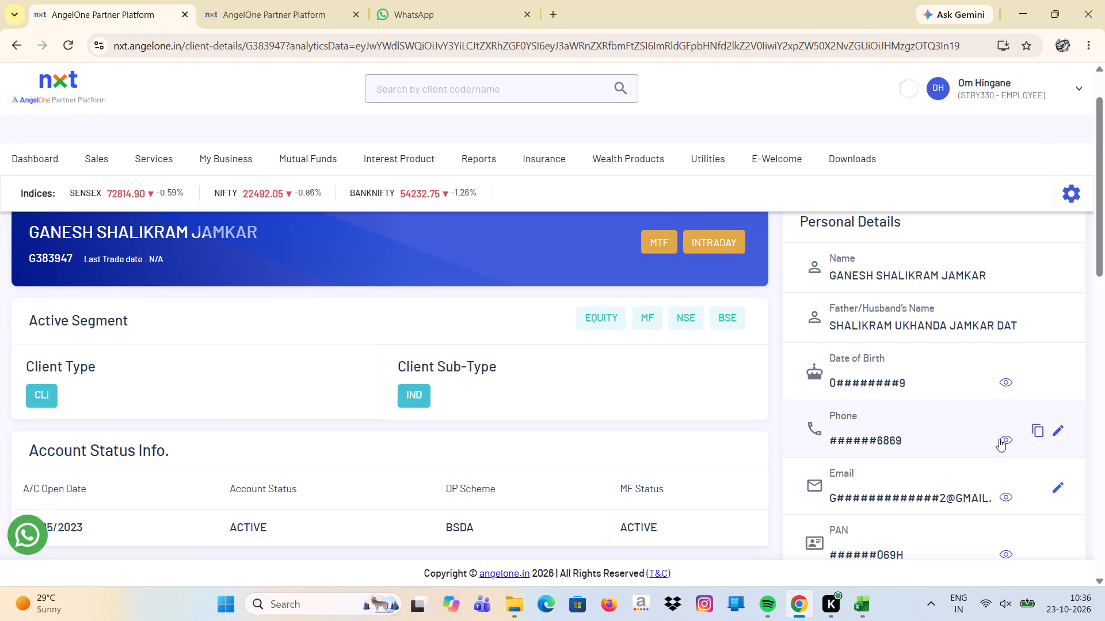
left_click(999, 439)
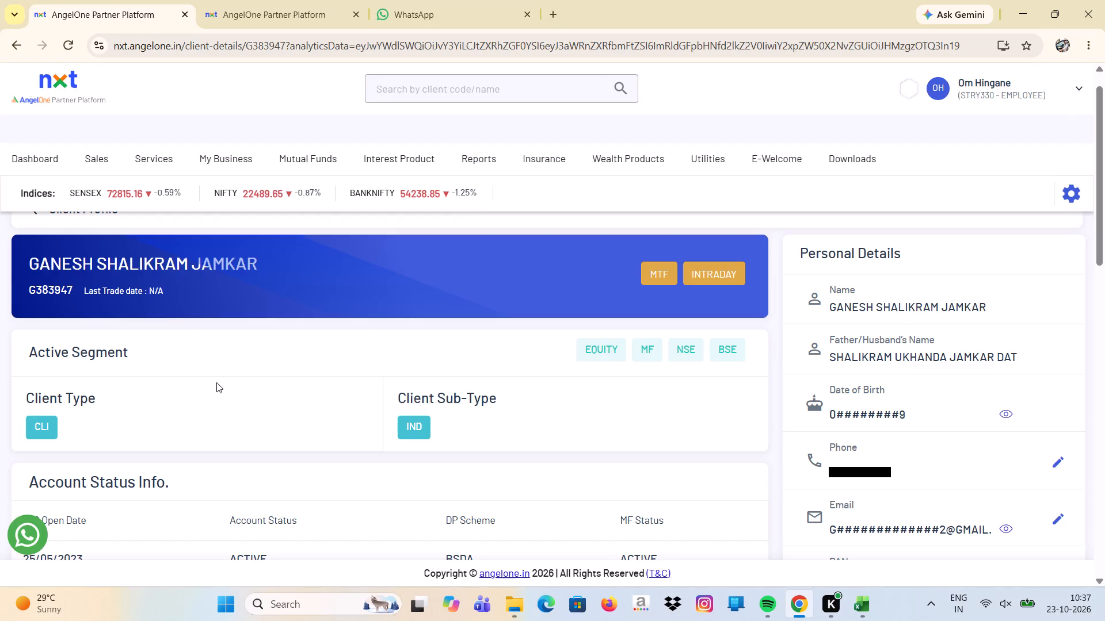
Switch back to the Excel workbook and enter the remark "call not pick" in column H for the row 440 client.
key("alt+Tab")
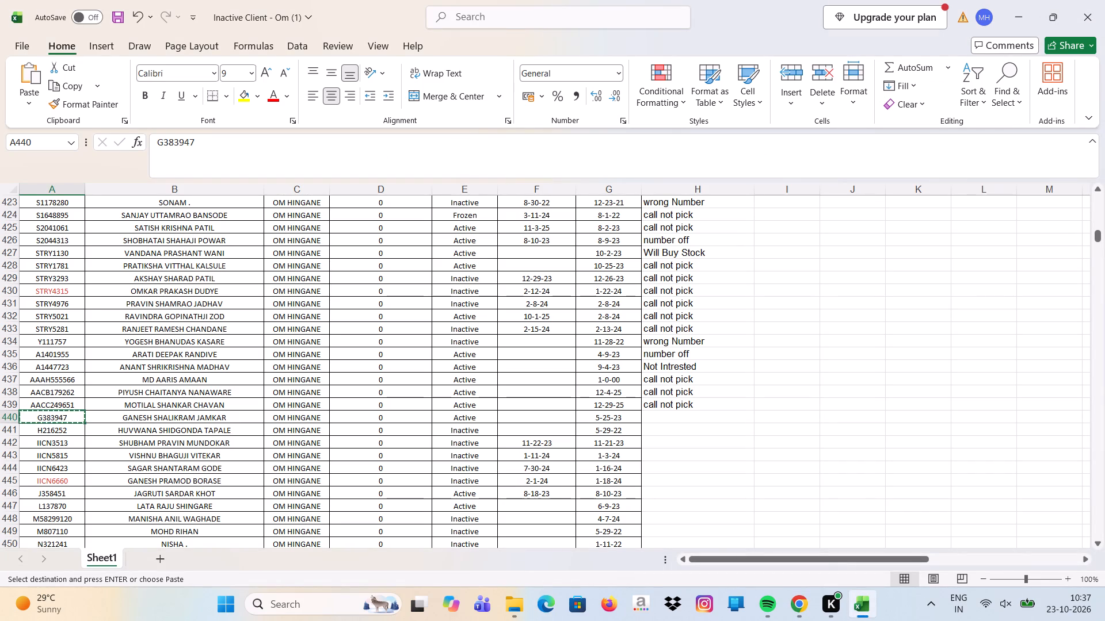
key("Right")
key("Right")
key("Right")
key("Right")
key("Right")
key("Right")
key("Right")
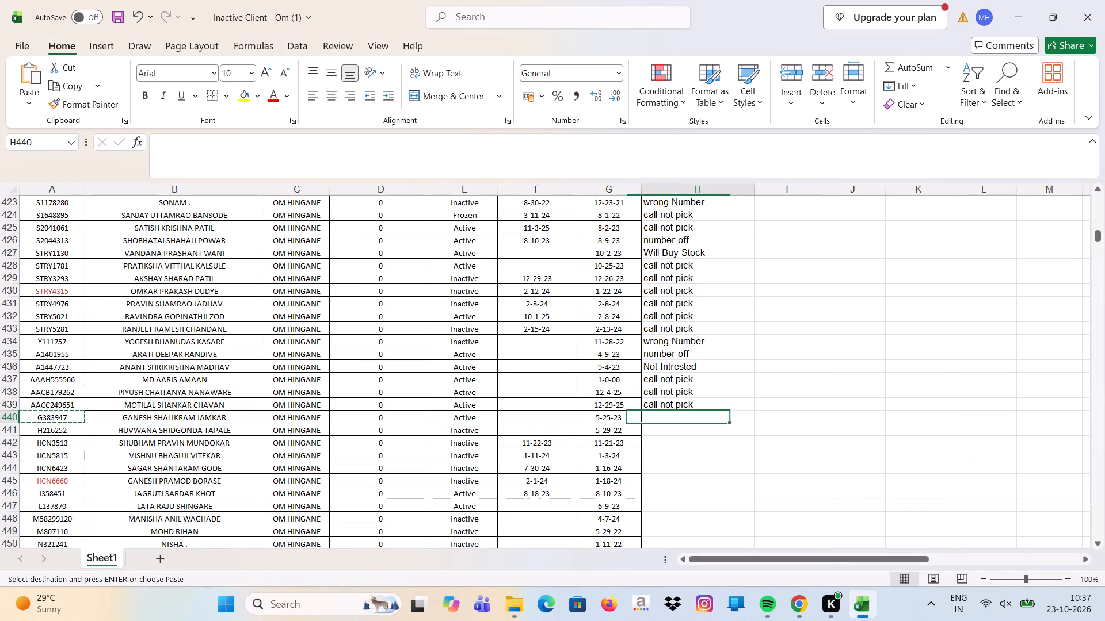
type("call")
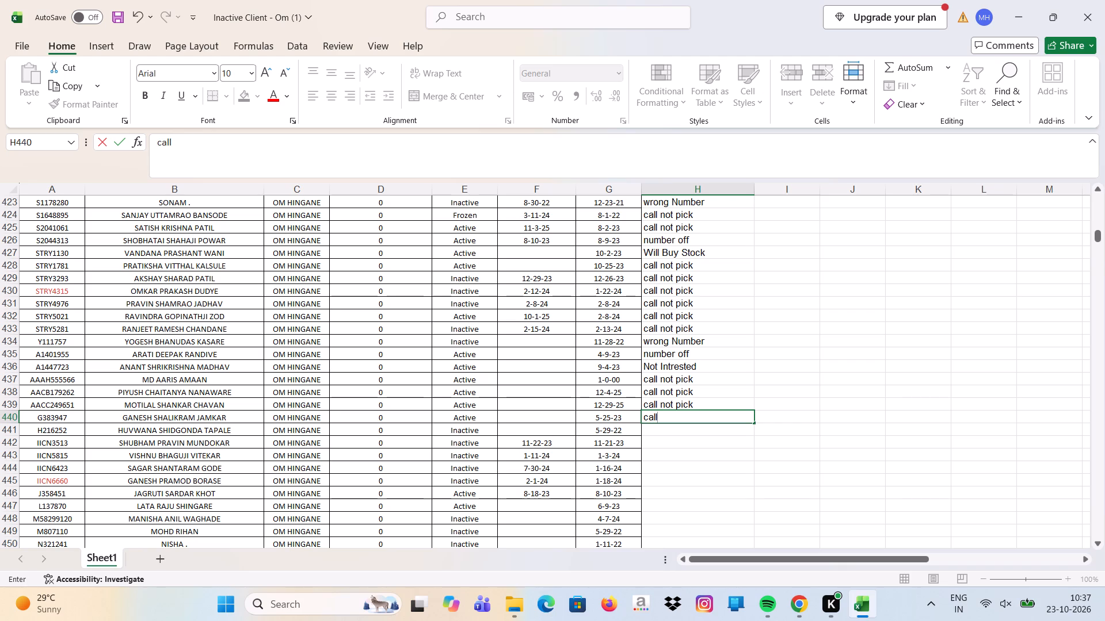
key("space")
type("niot")
key("BackSpace")
key("BackSpace")
key("BackSpace")
type("ot")
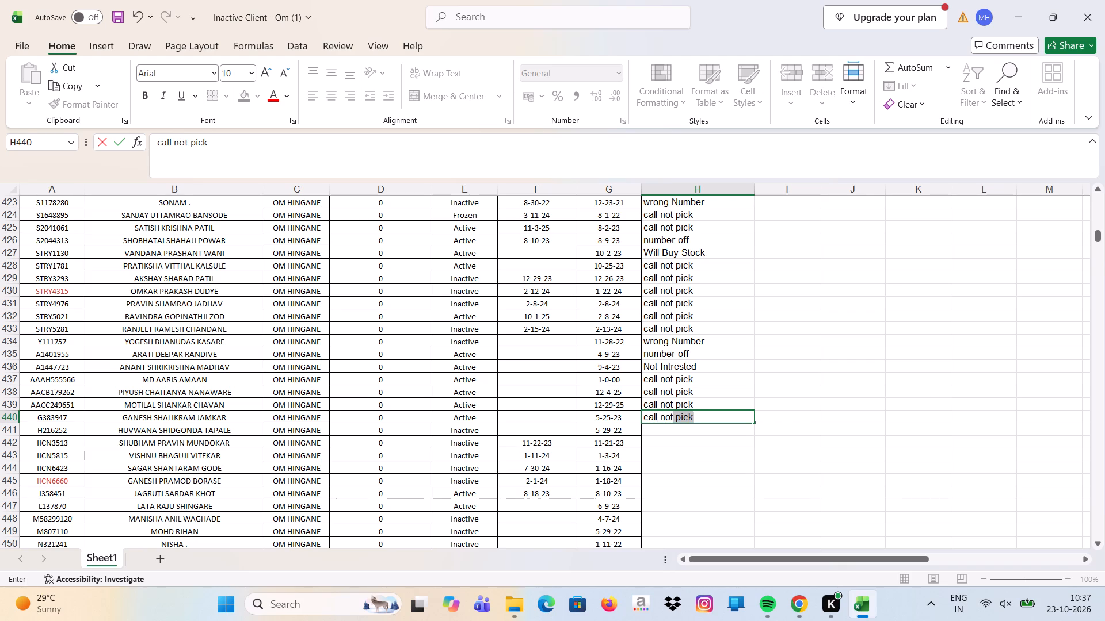
key("Return")
Copy the client code from column A of row 441.
key("Left")
key("Left")
key("Left")
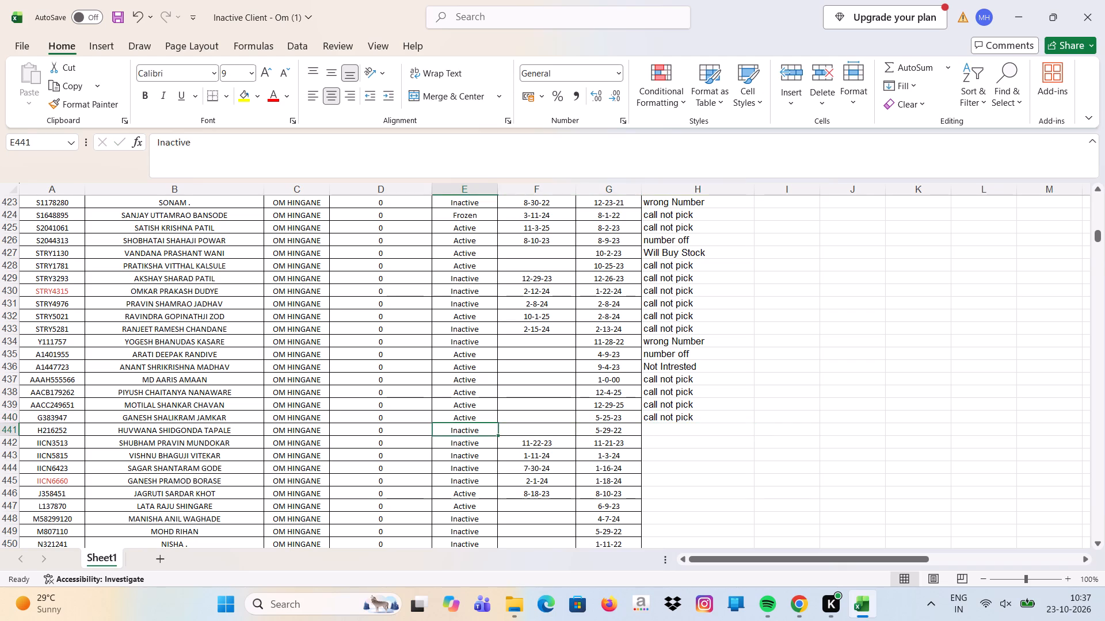
key("Left")
key("Left")
key("Left")
key("Left")
key("Left")
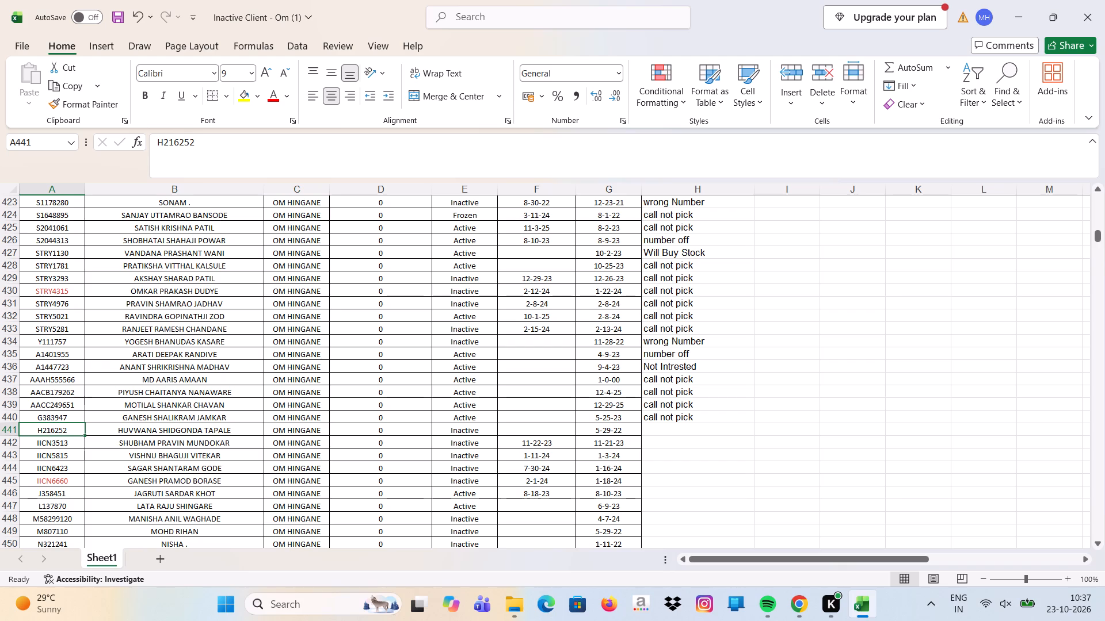
key("ctrl+c")
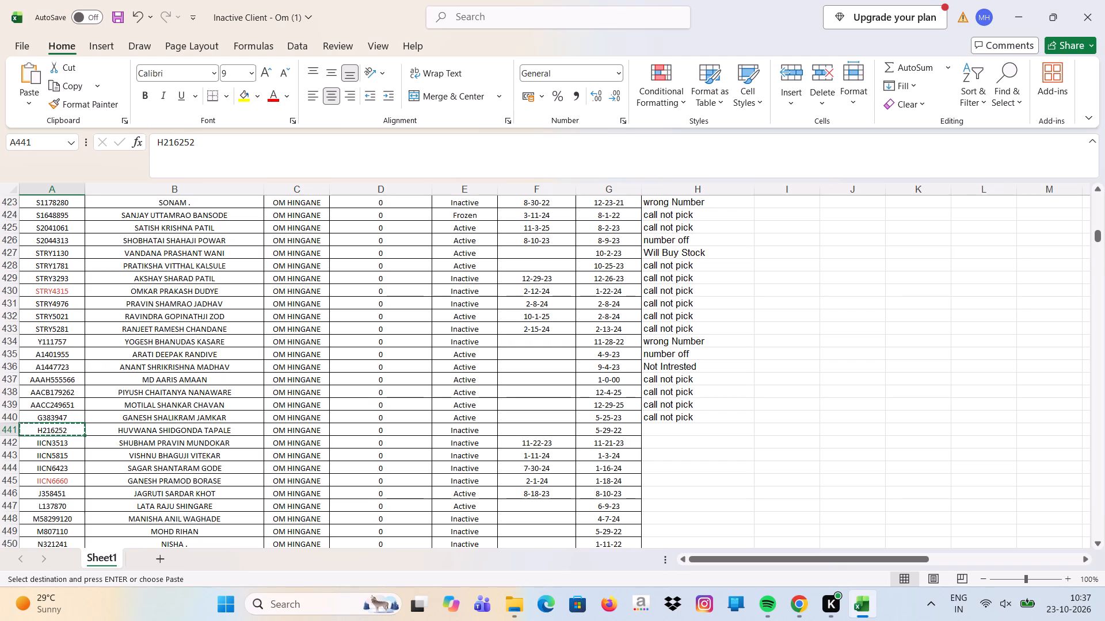
Switch to the AngelOne Partner Platform, open the row 441 client's profile using the copied code and reveal the masked phone number.
key("alt+Tab")
left_click(414, 92)
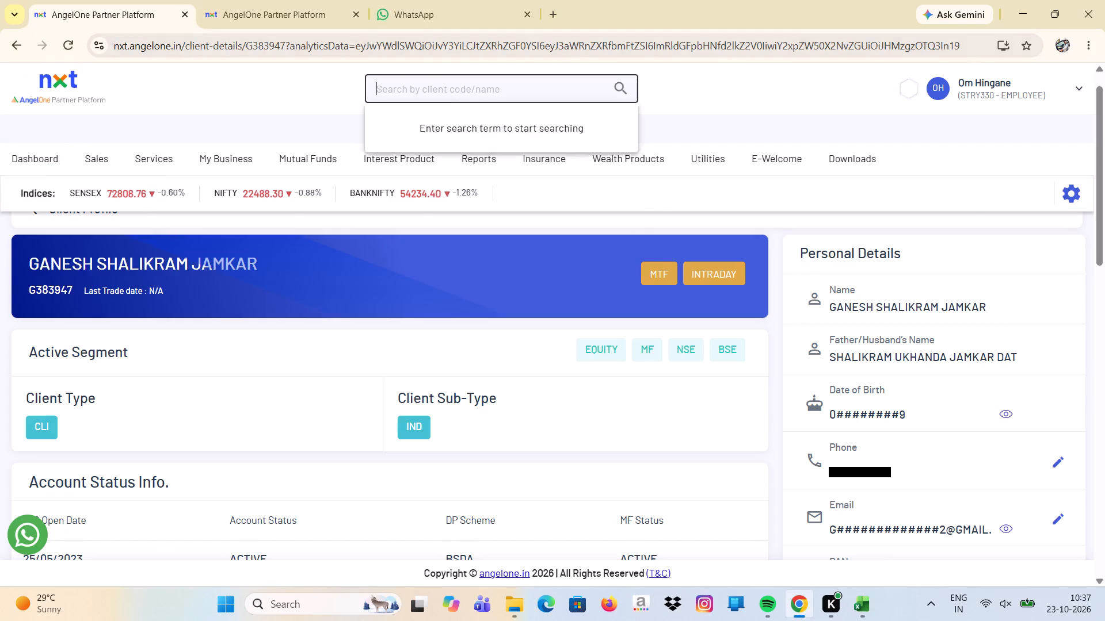
key("ctrl+v")
left_click(438, 114)
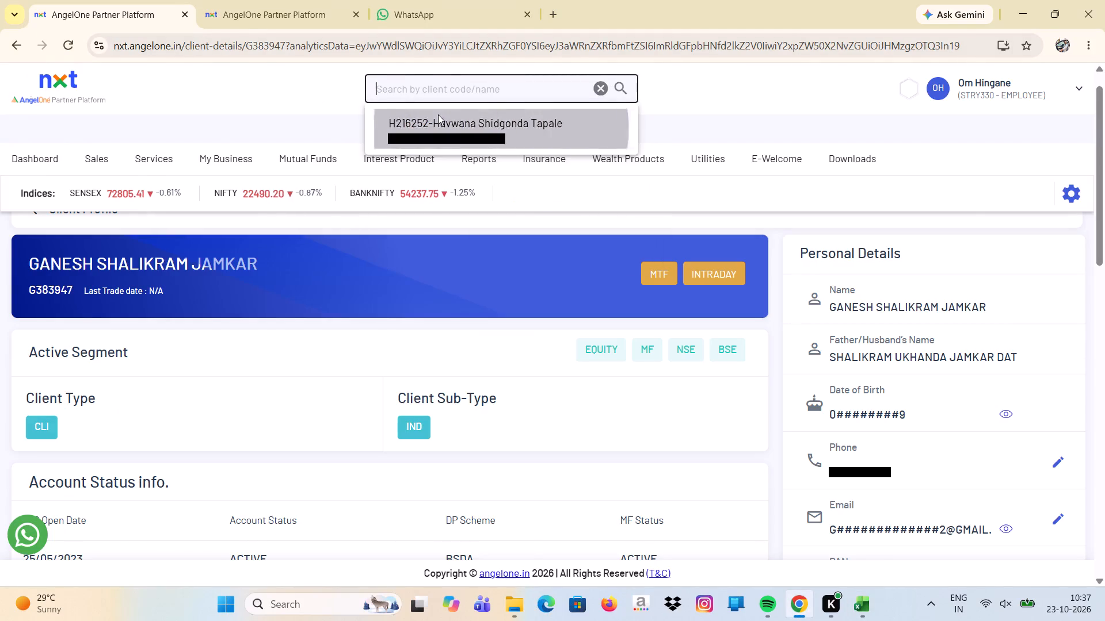
scroll(403, 274, "up", 1)
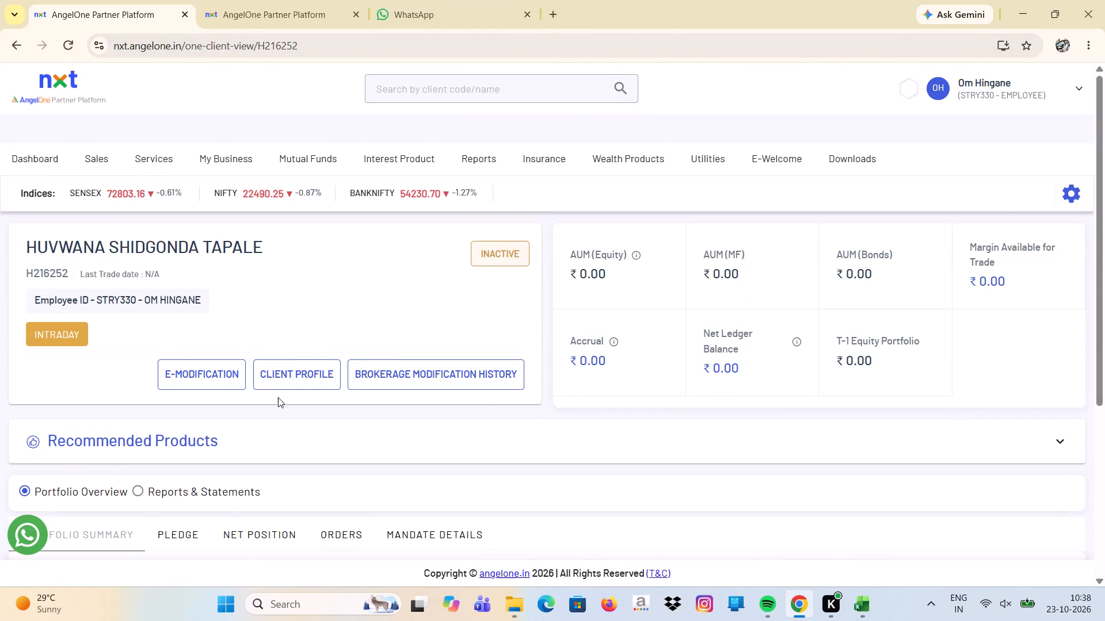
left_click(280, 378)
scroll(773, 389, "down", 1)
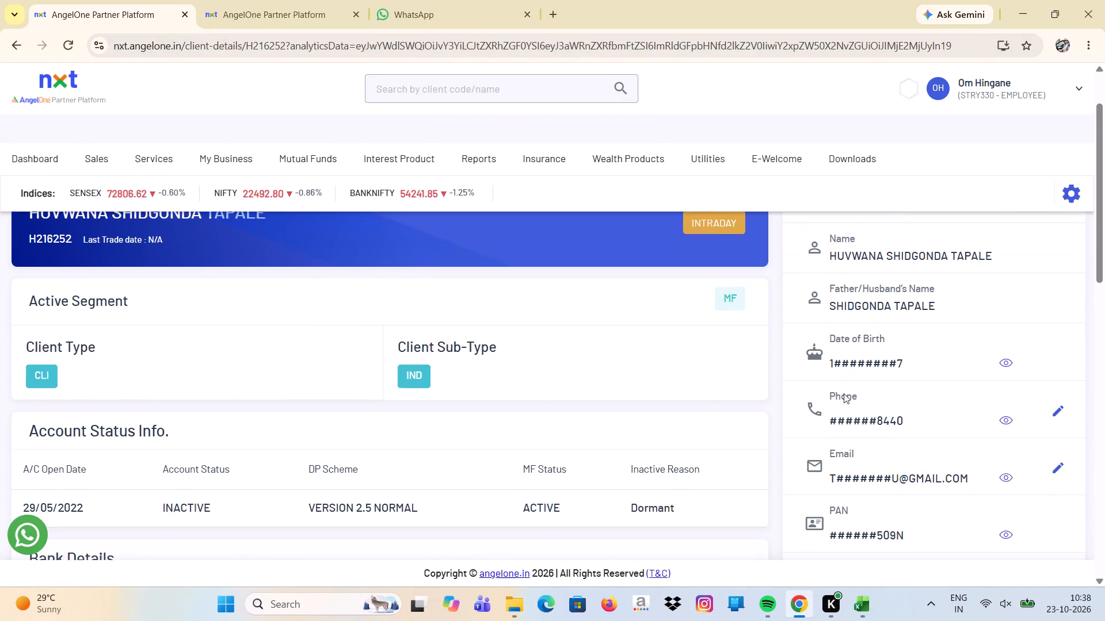
left_click(1007, 417)
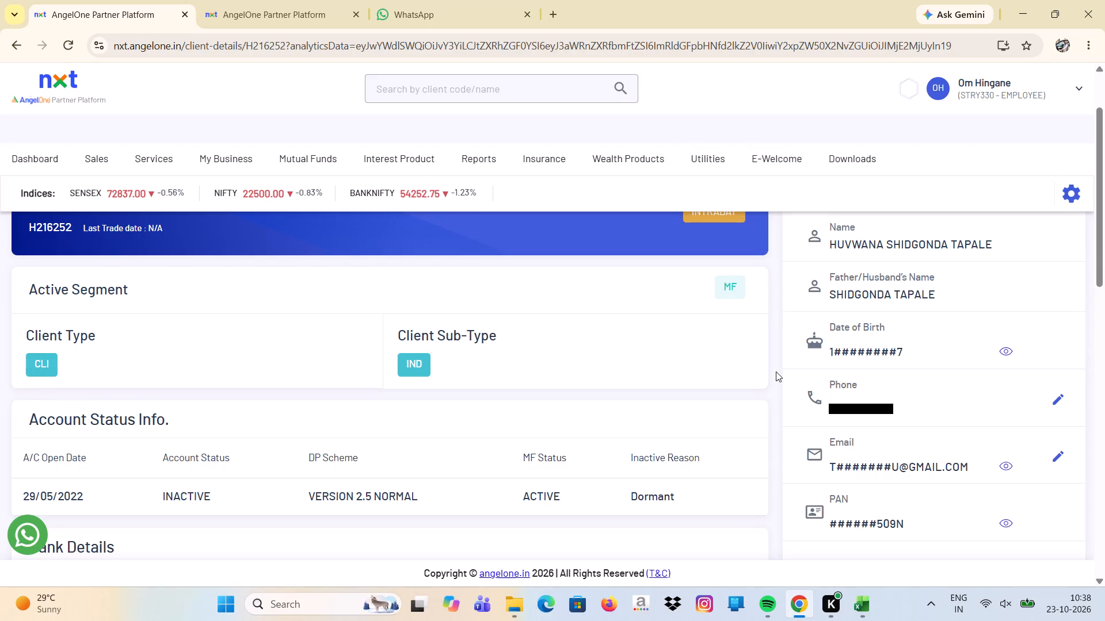
scroll(776, 371, "up", 2)
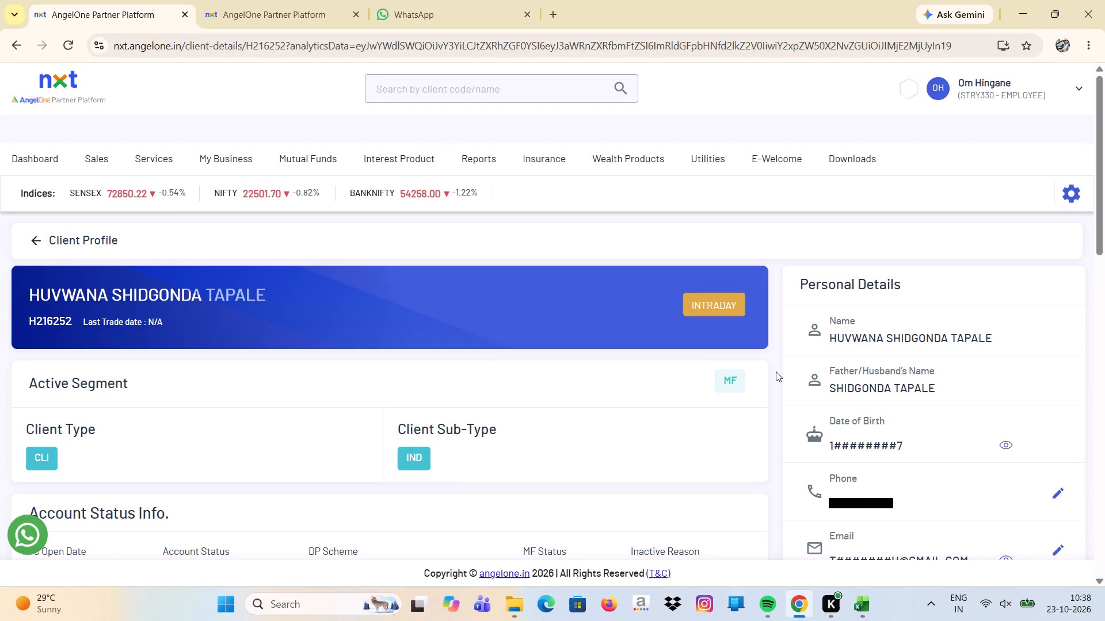
Switch back to the Excel workbook and select the empty remark cell in column H for the row 441 client.
key("alt+Tab")
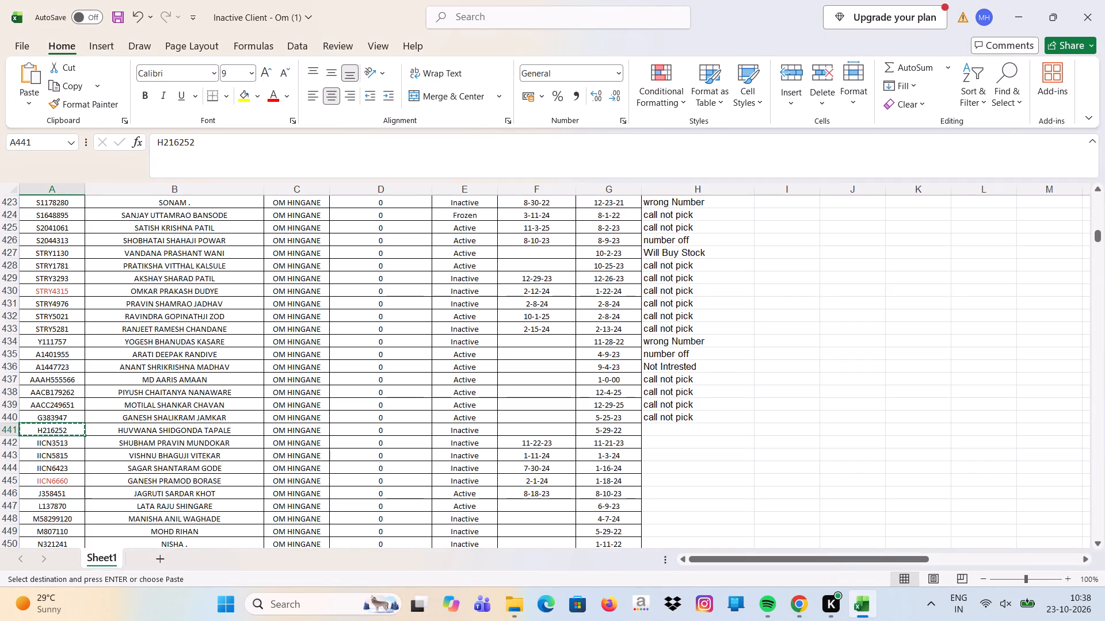
key("Right")
key("Right")
key("Right")
key("Right")
key("Right")
key("Right")
key("Right")
key("Right")
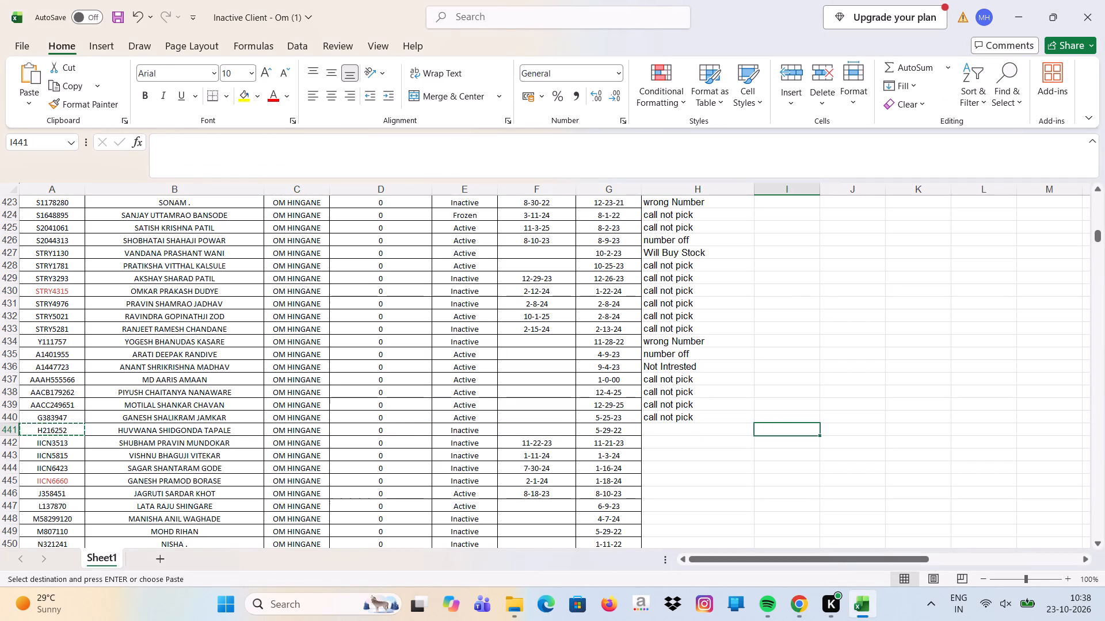
key("Left")
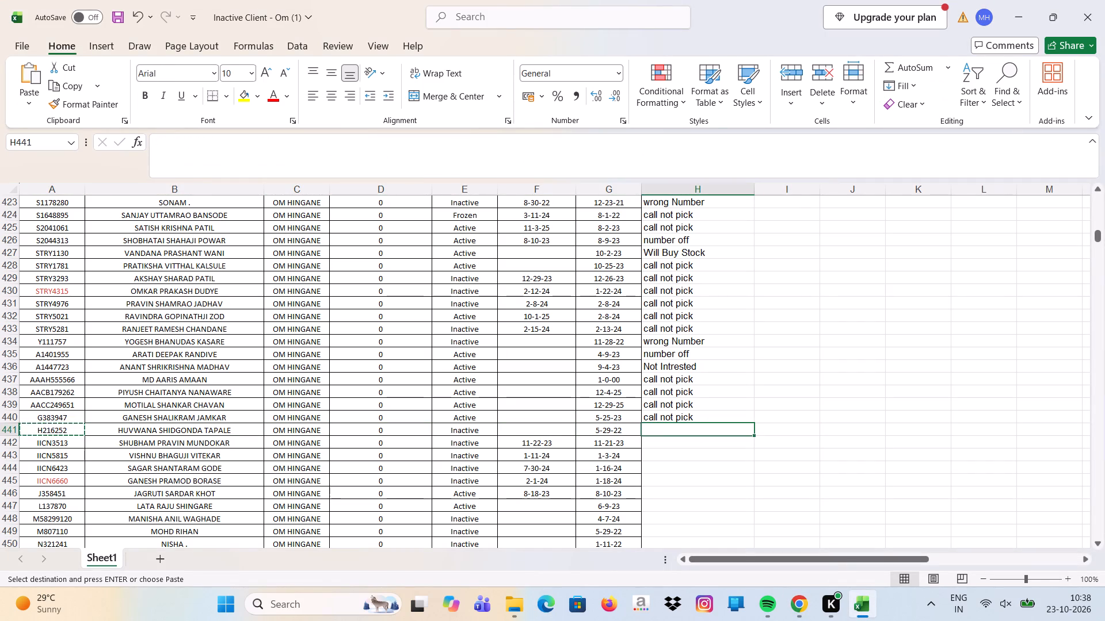
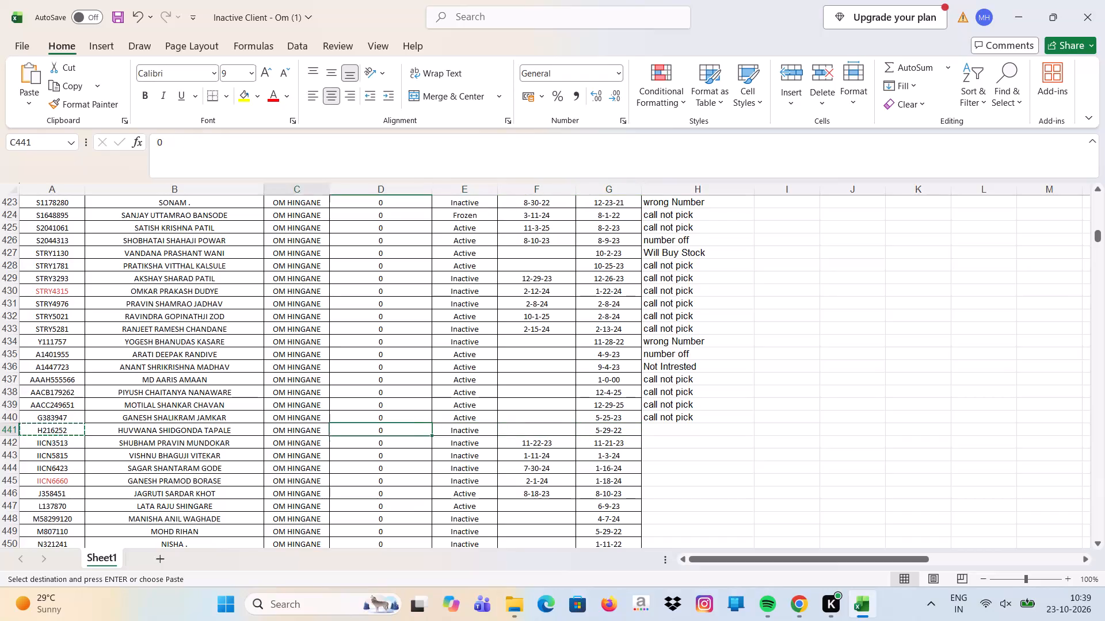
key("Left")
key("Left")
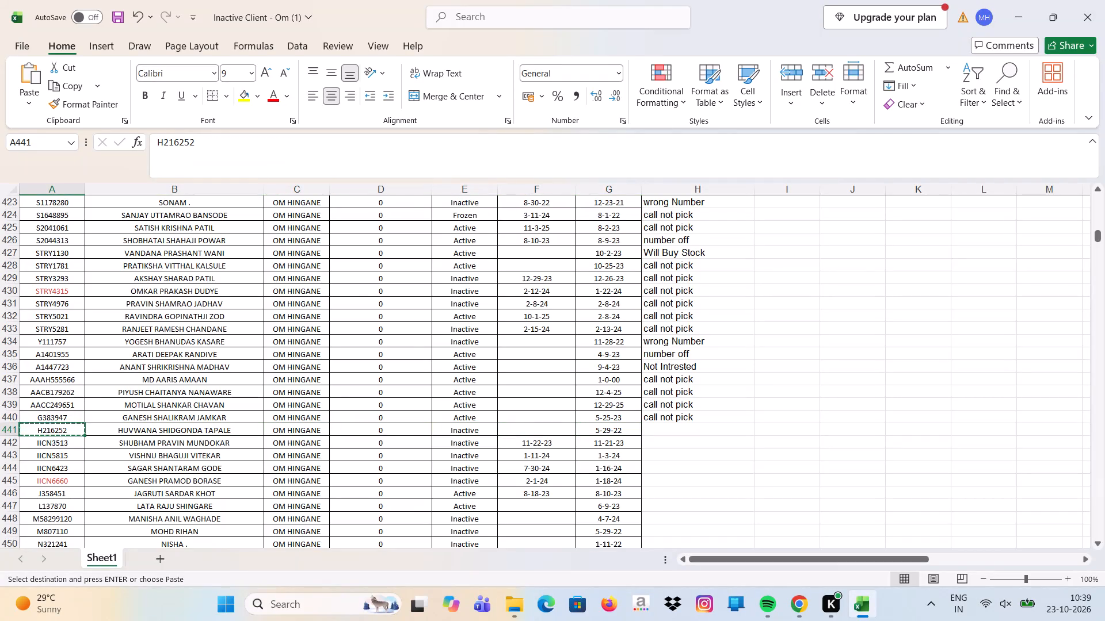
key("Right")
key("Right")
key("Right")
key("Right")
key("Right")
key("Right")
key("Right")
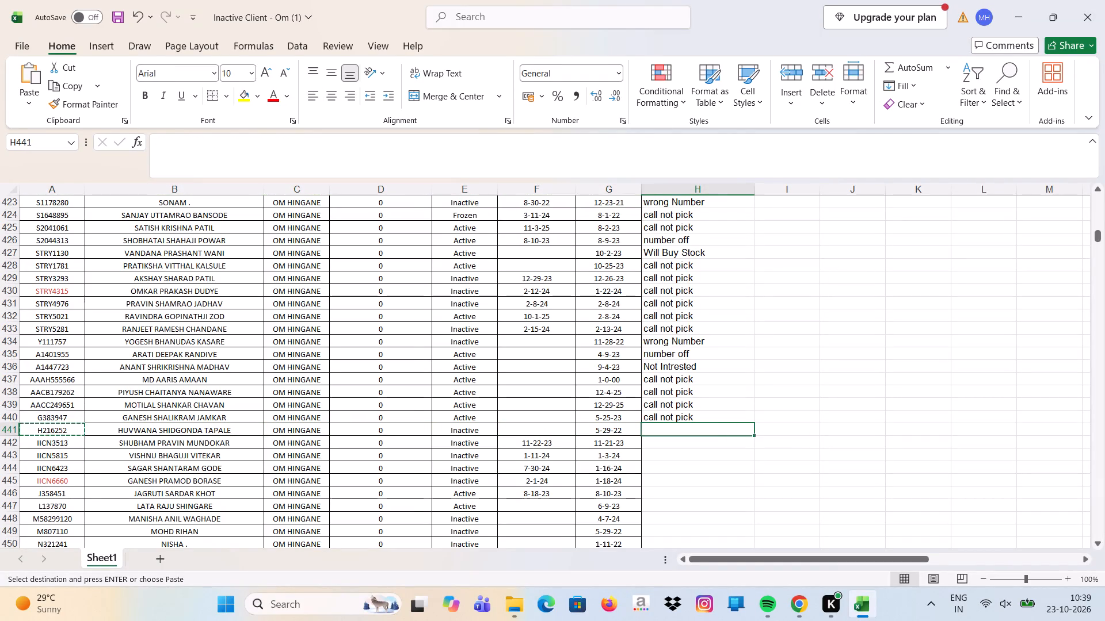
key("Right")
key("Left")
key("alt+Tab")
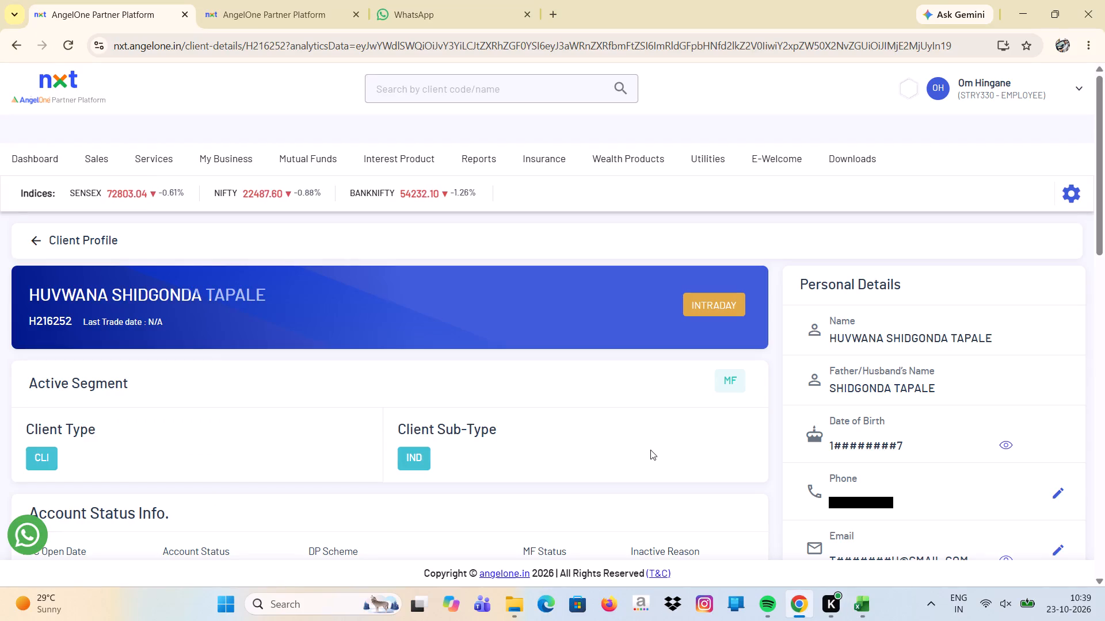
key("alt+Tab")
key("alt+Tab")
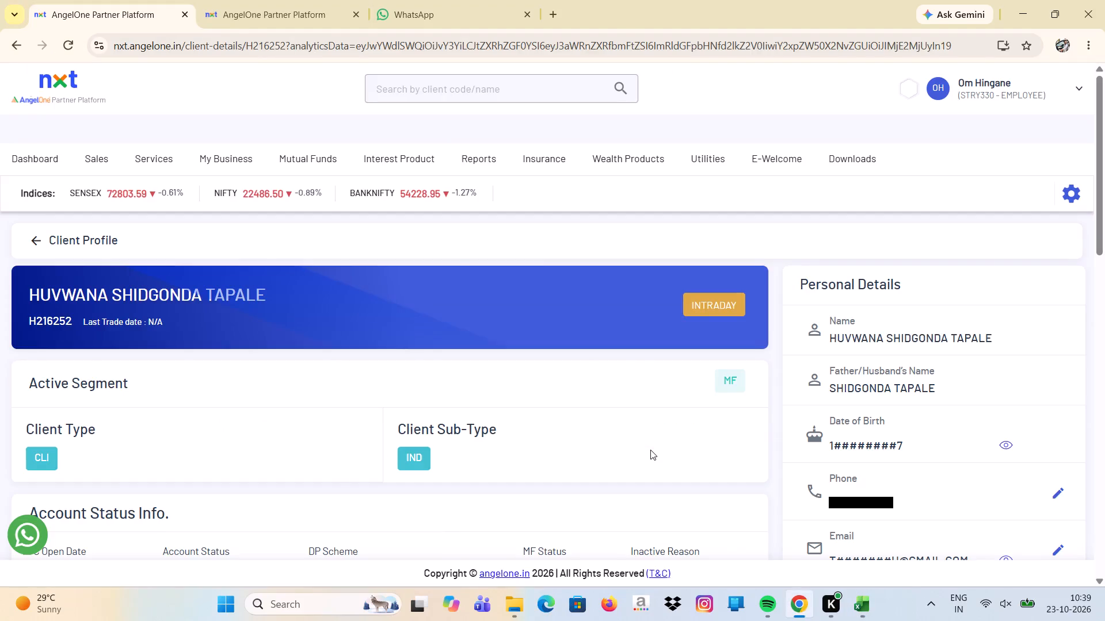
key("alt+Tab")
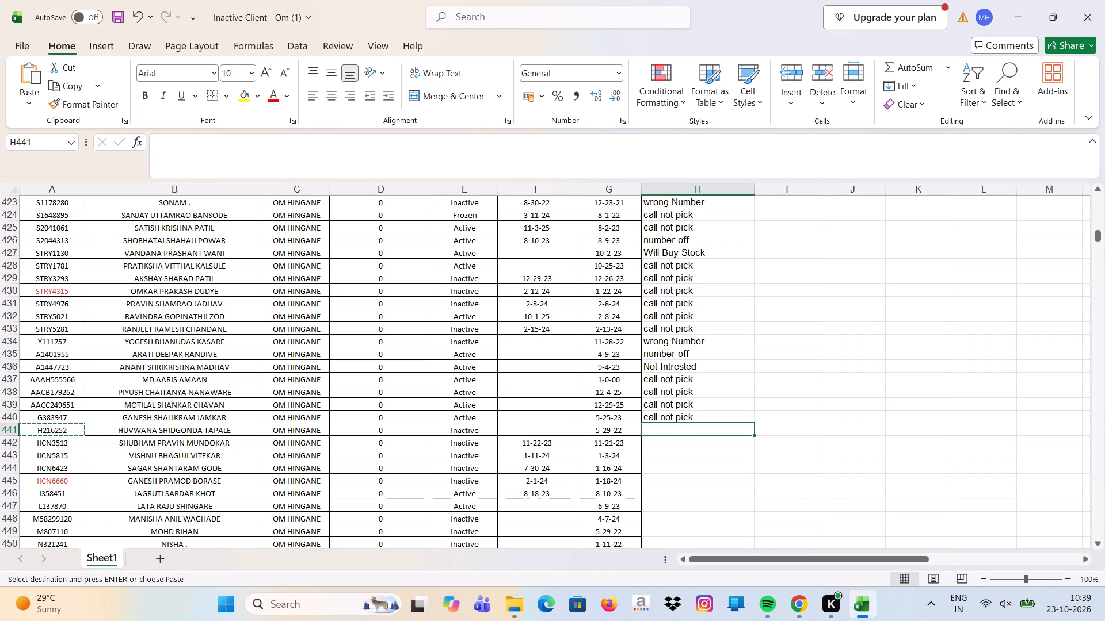
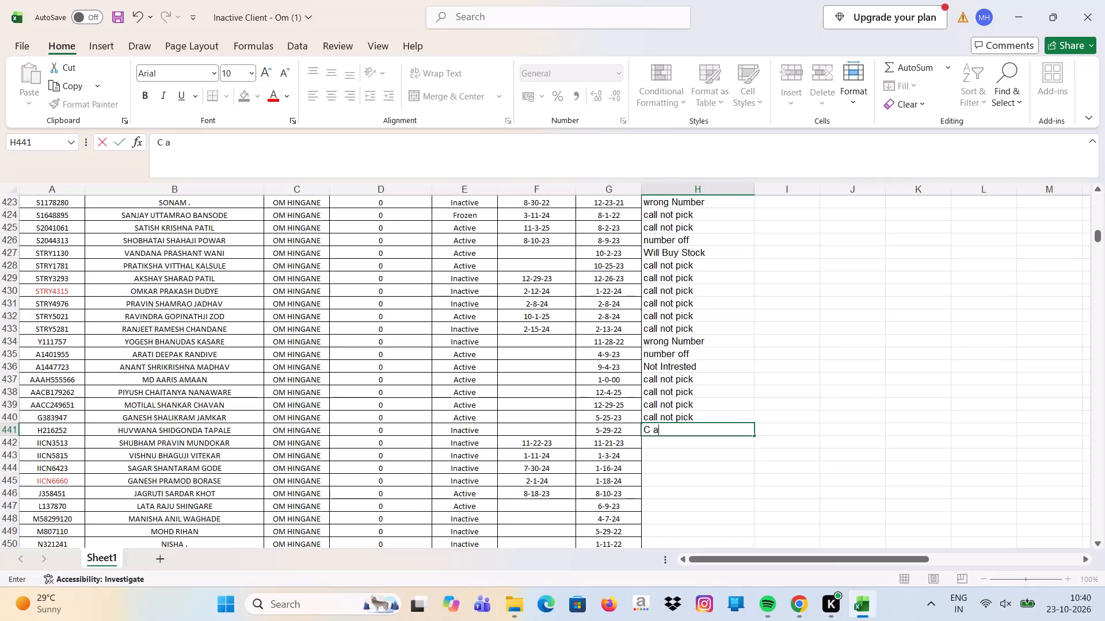
Enter the remark "call not pick" in column H for the client in row 441.
key("BackSpace")
key("BackSpace")
key("BackSpace")
type("ca")
type("lln")
key("space")
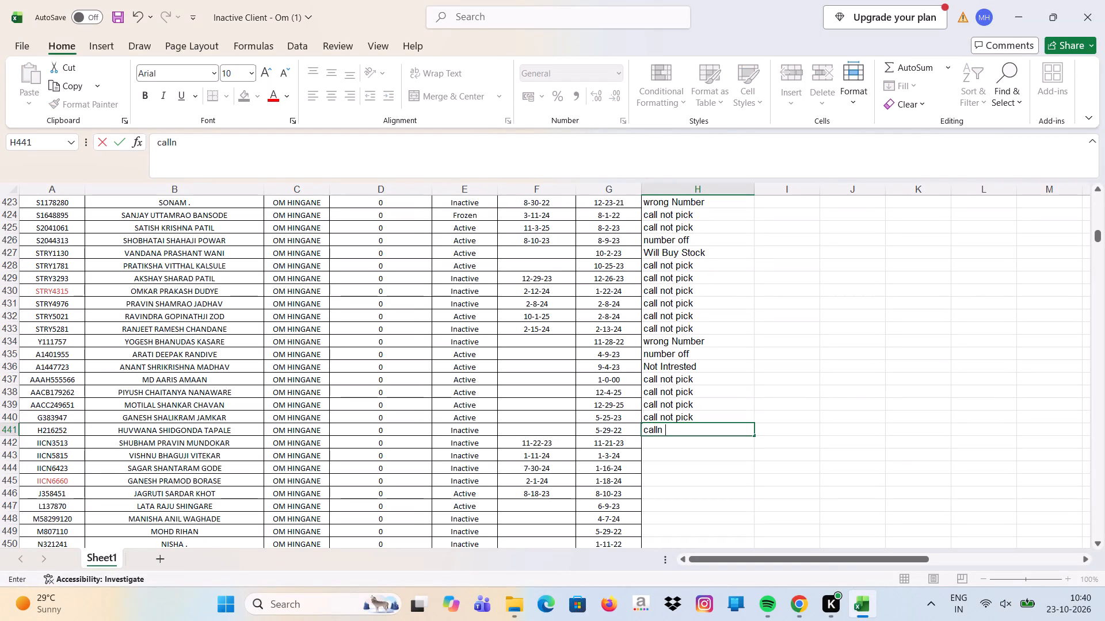
key("BackSpace")
key("n")
key("BackSpace")
key("BackSpace")
key("BackSpace")
type("ll")
key("BackSpace")
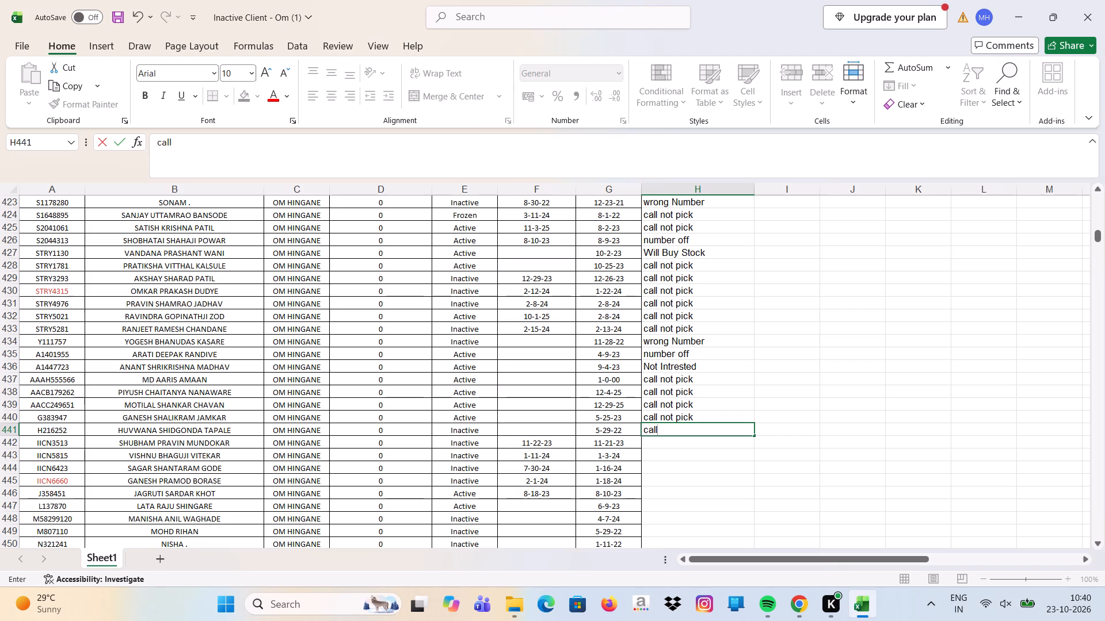
key("space")
type("No")
key("Return")
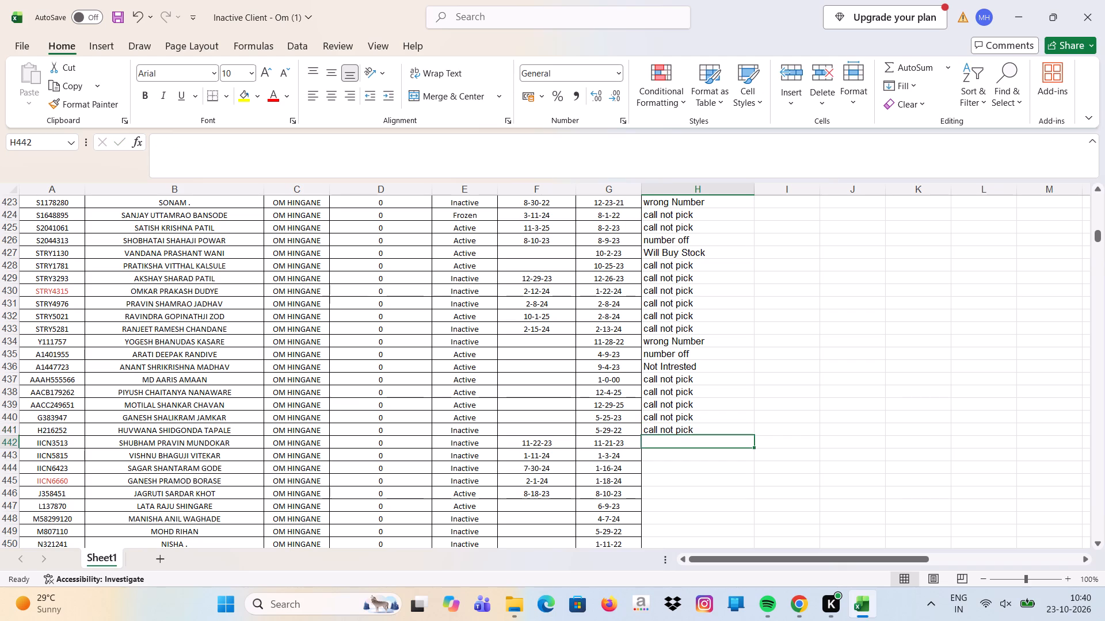
Copy the client code from row 442, switch to the AngelOne Partner Platform in Chrome, search for it and open the matching client.
key("Left")
key("Left")
key("Left")
key("Left")
key("Left")
key("Left")
key("Left")
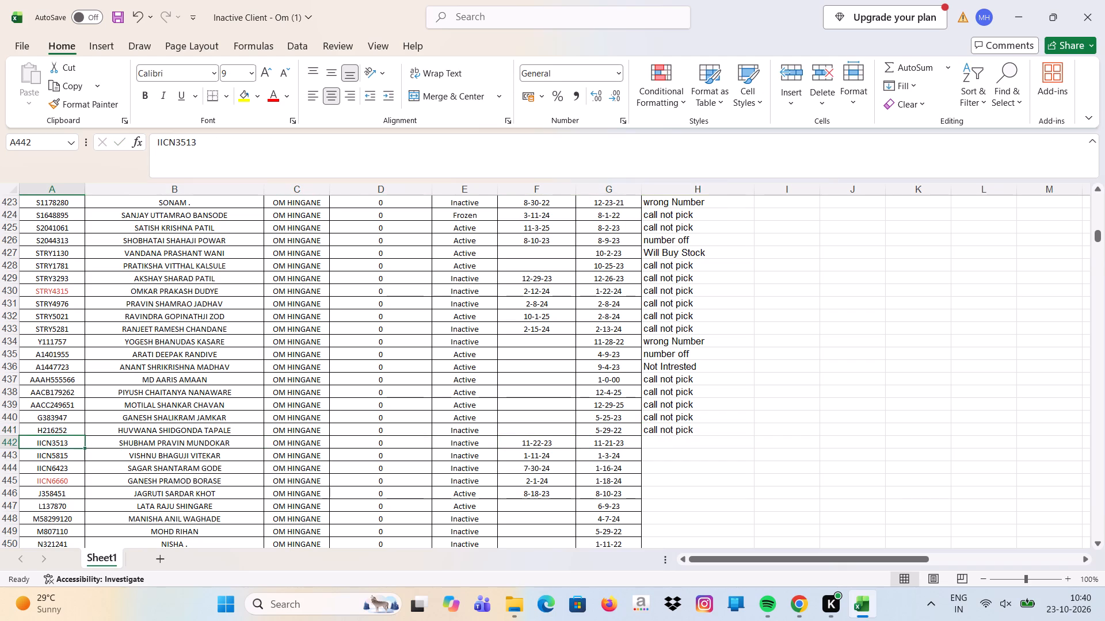
key("Left")
key("ctrl+c")
key("alt+Tab")
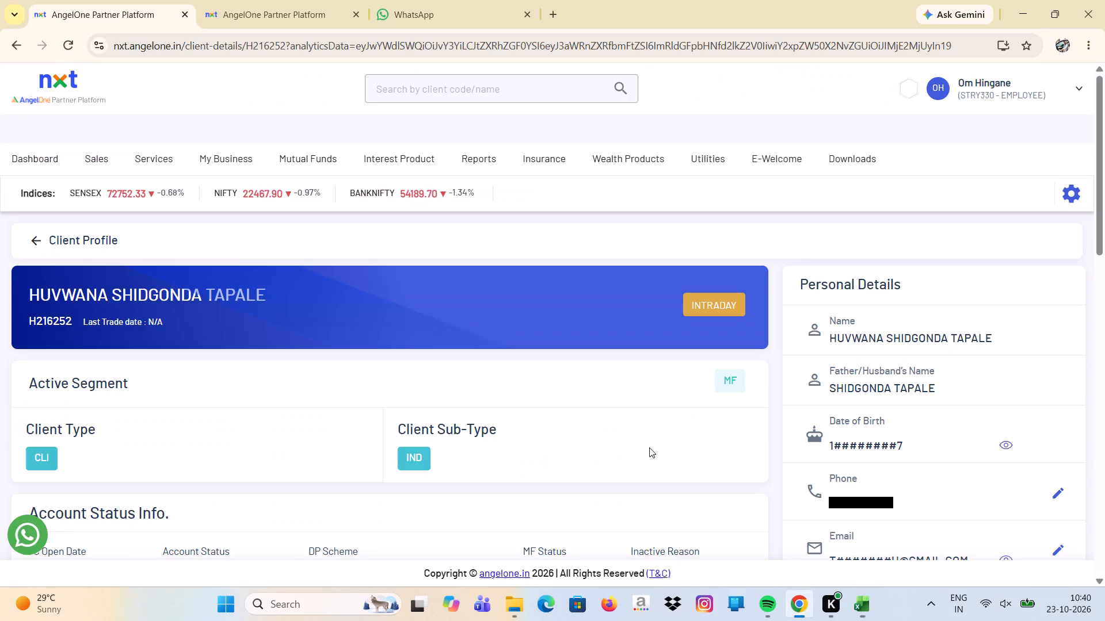
left_click_drag(405, 105, 408, 92)
left_click(408, 92)
key("ctrl+v")
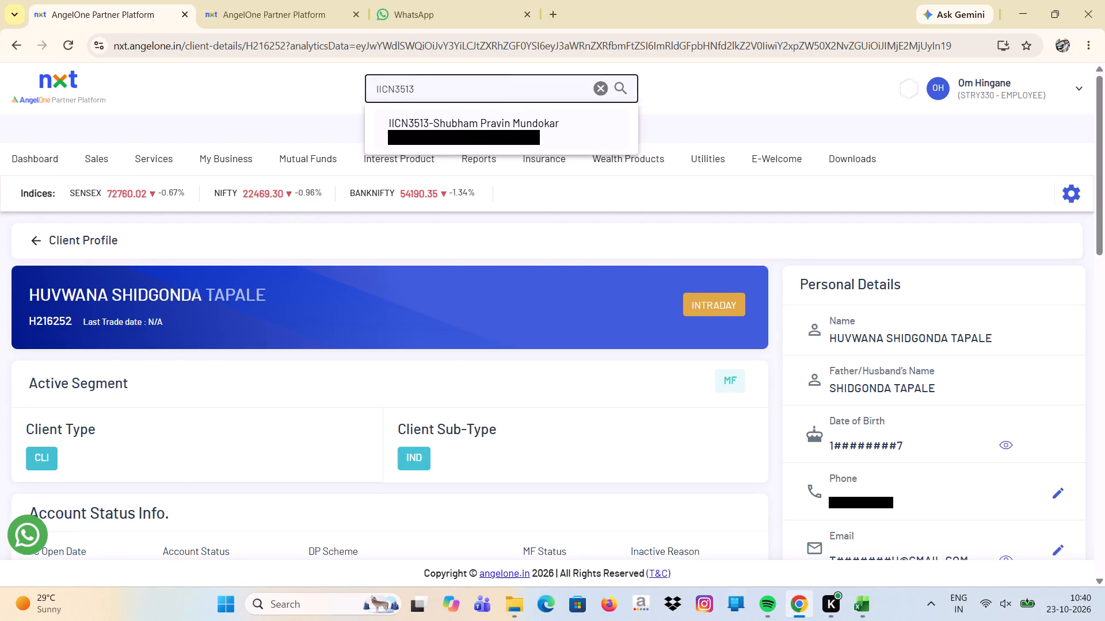
left_click(453, 130)
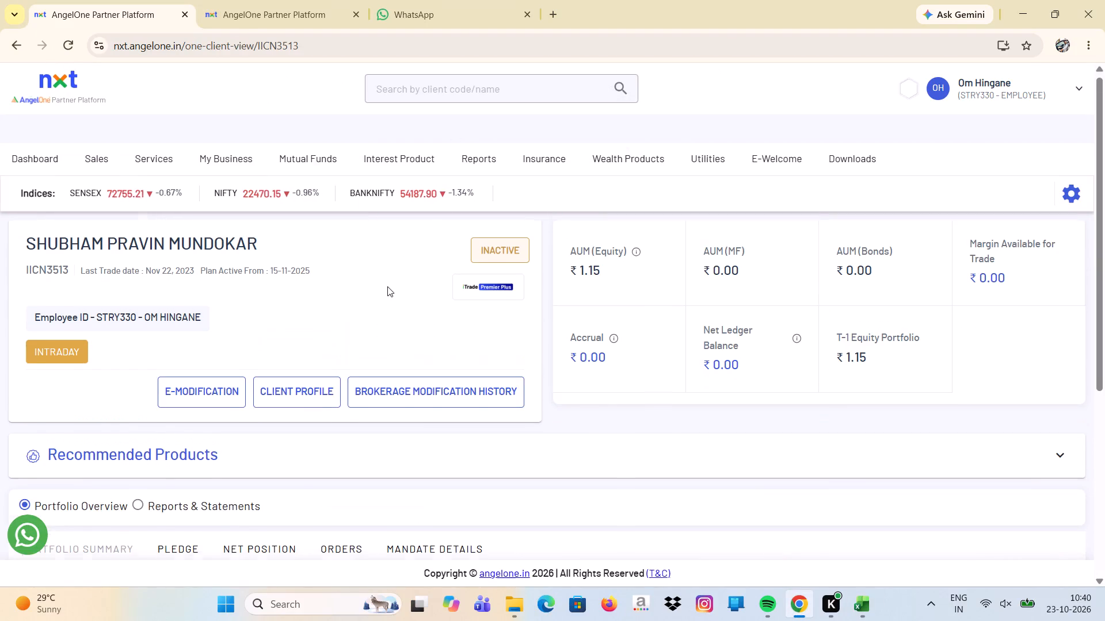
Open the client's profile and reveal the masked phone number in the personal details.
left_click(291, 388)
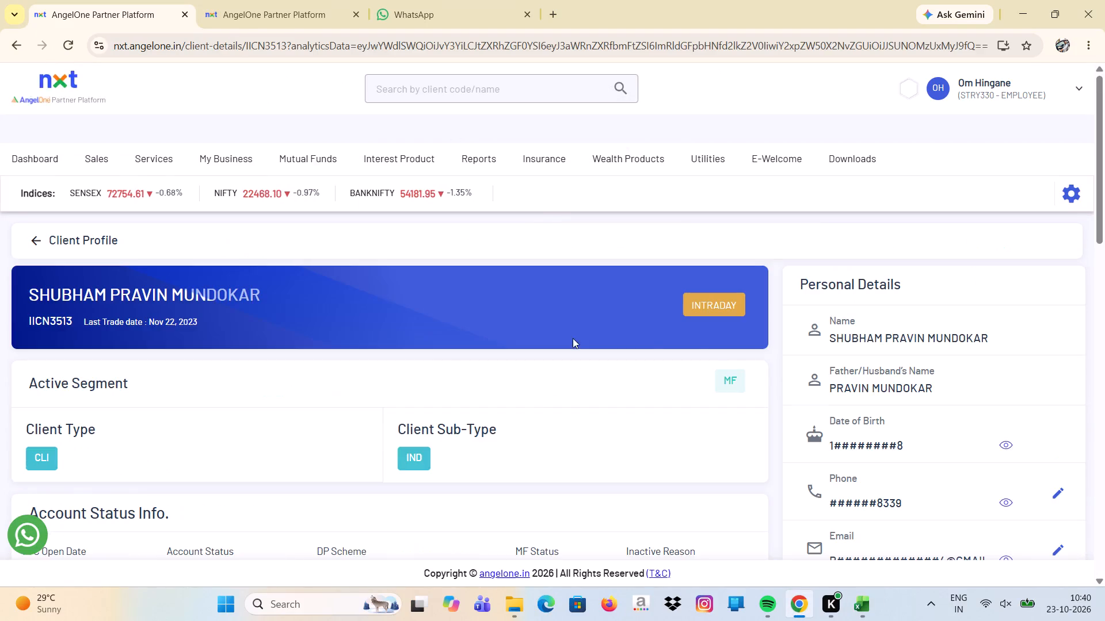
scroll(719, 353, "down", 1)
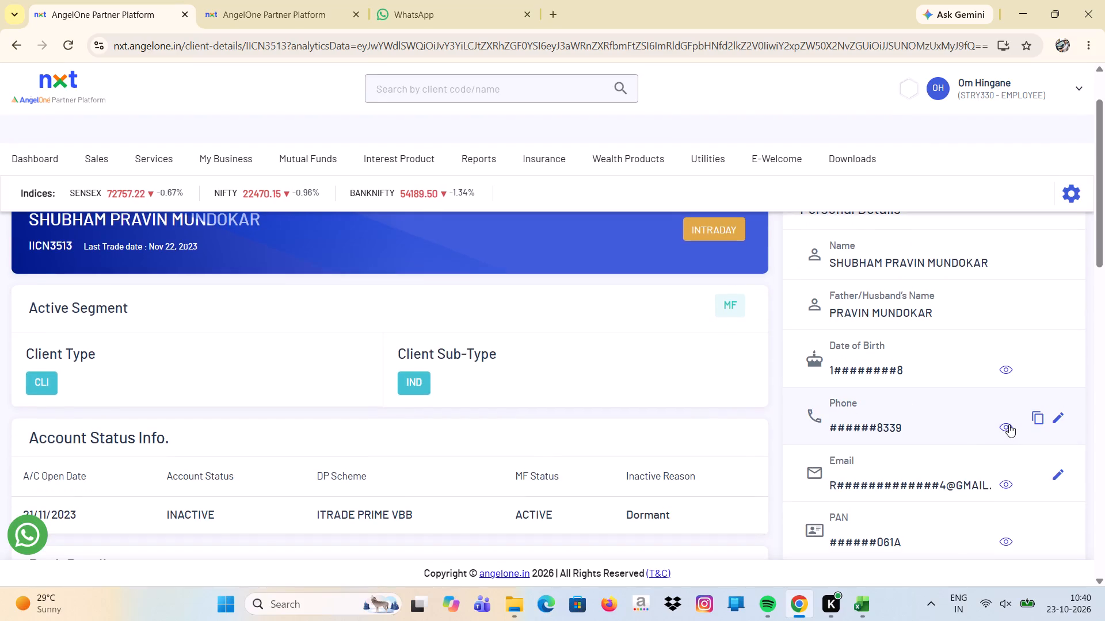
left_click(1009, 424)
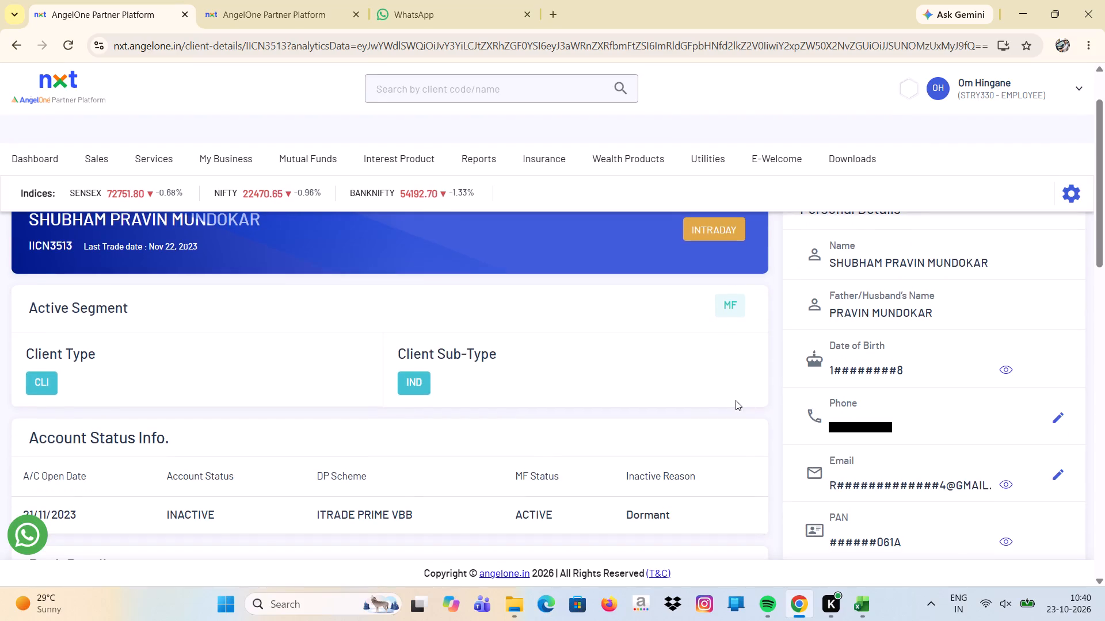
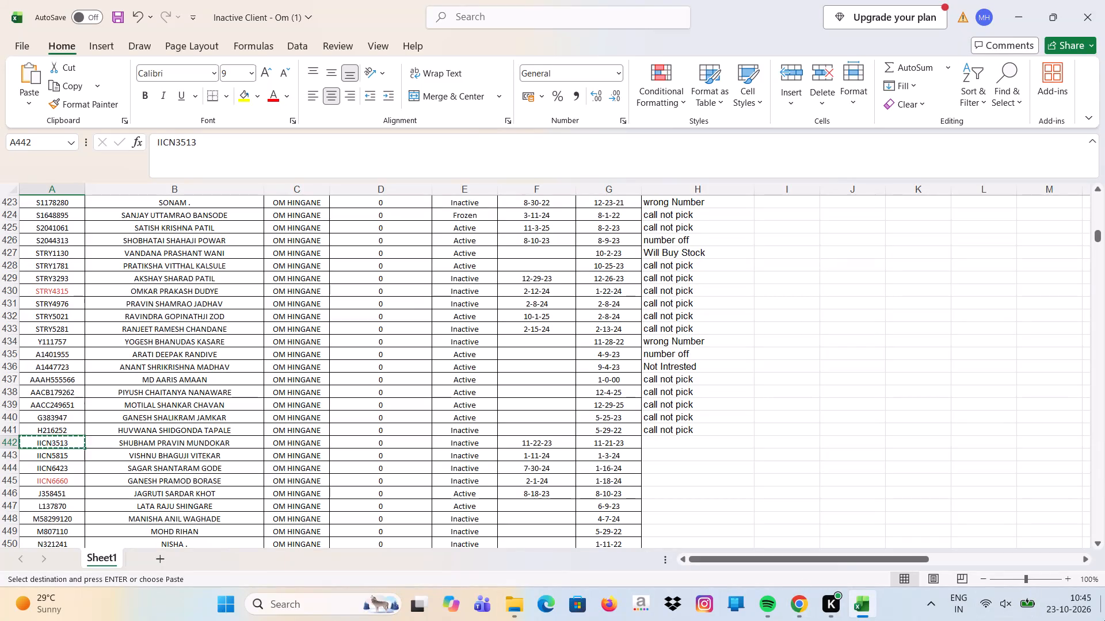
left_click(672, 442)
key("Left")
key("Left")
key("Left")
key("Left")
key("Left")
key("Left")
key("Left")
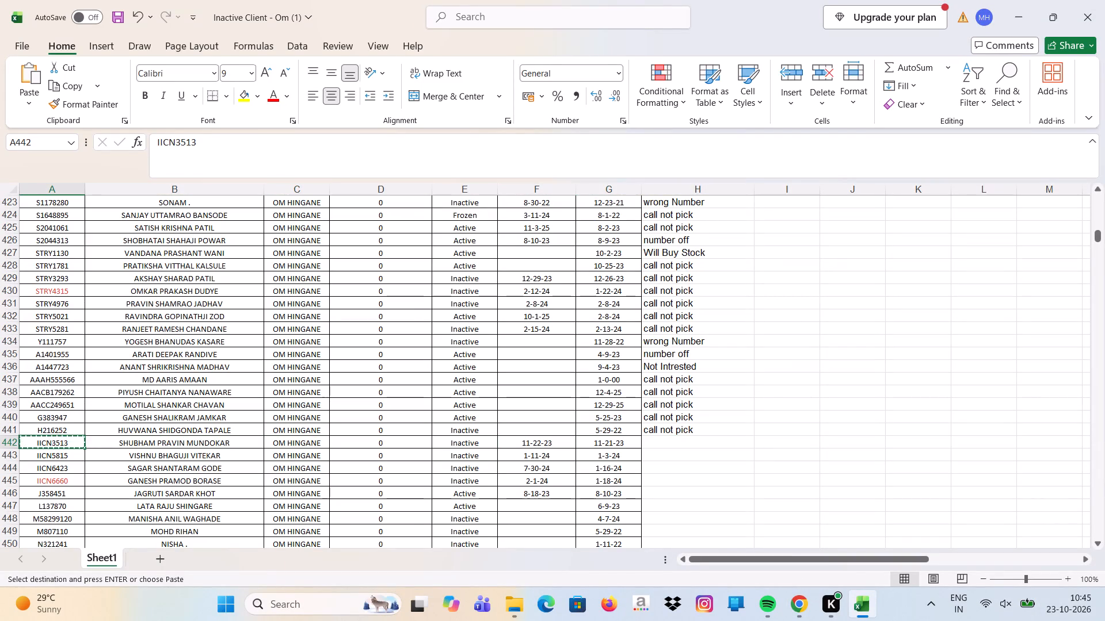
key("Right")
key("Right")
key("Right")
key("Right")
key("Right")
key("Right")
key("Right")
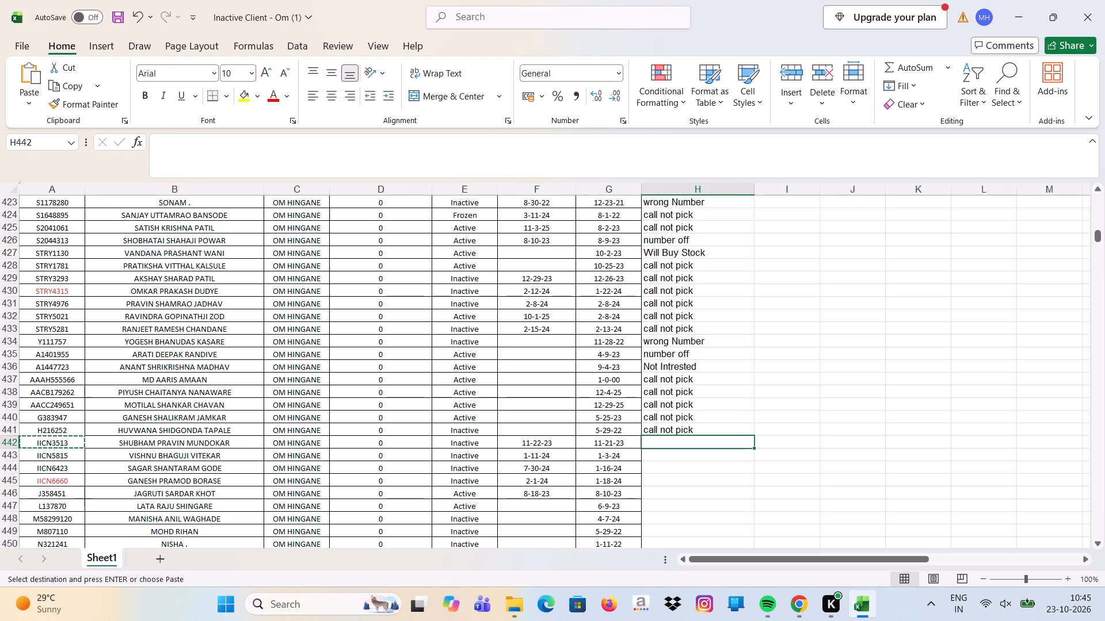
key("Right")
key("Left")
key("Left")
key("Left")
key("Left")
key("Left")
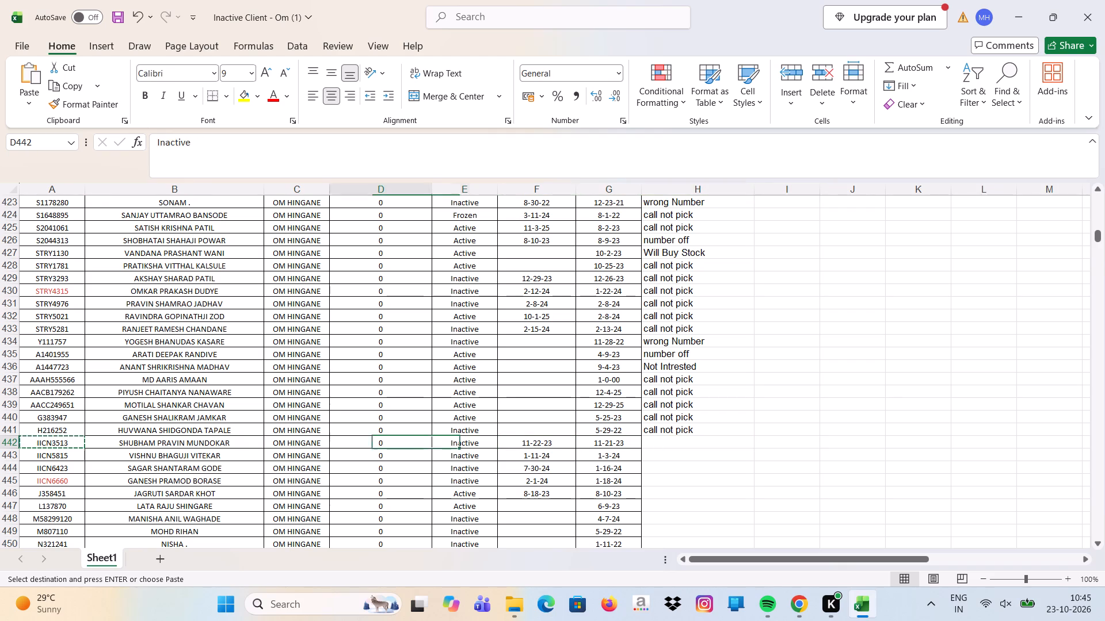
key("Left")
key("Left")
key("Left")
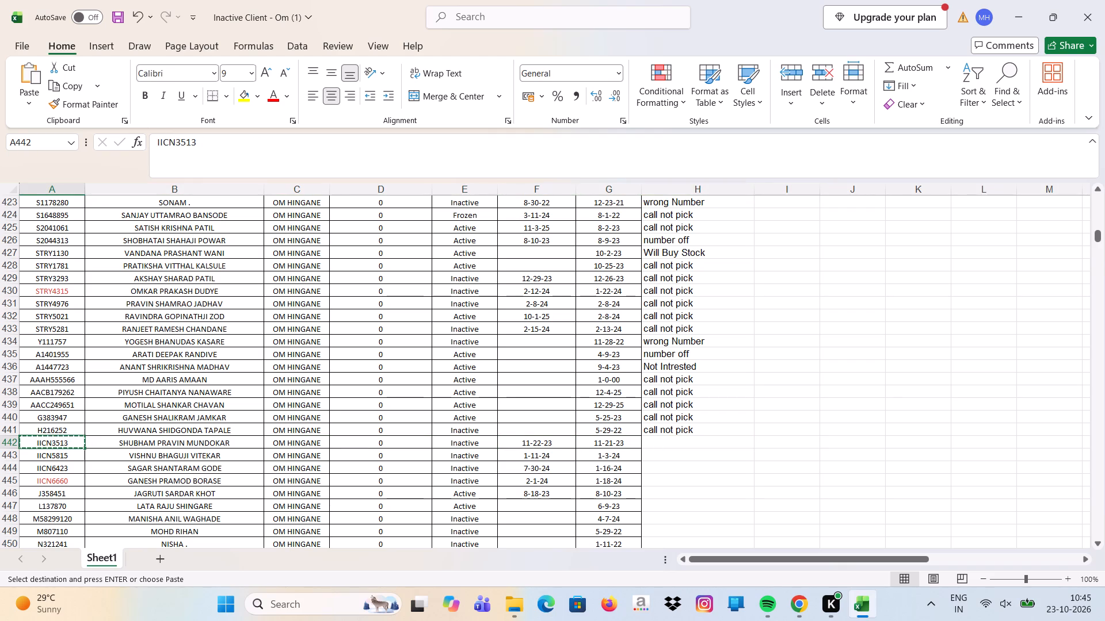
Switch to Chrome and check the open AngelOne client profile against the client's entry in row 442 of the Excel workbook.
key("alt+Tab")
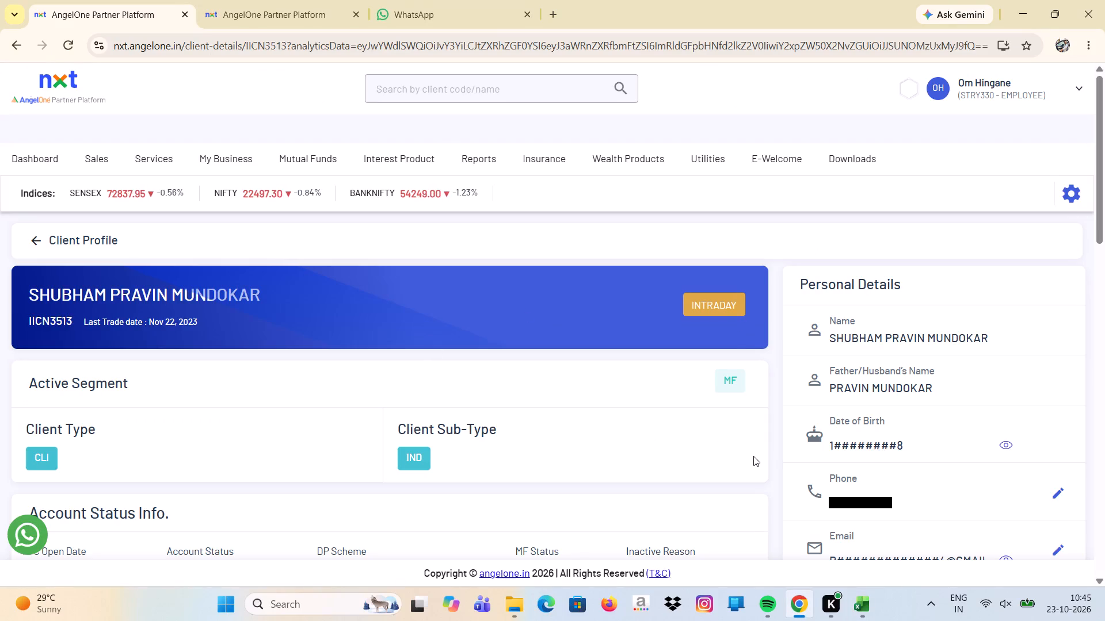
key("alt+Tab")
key("alt+Tab")
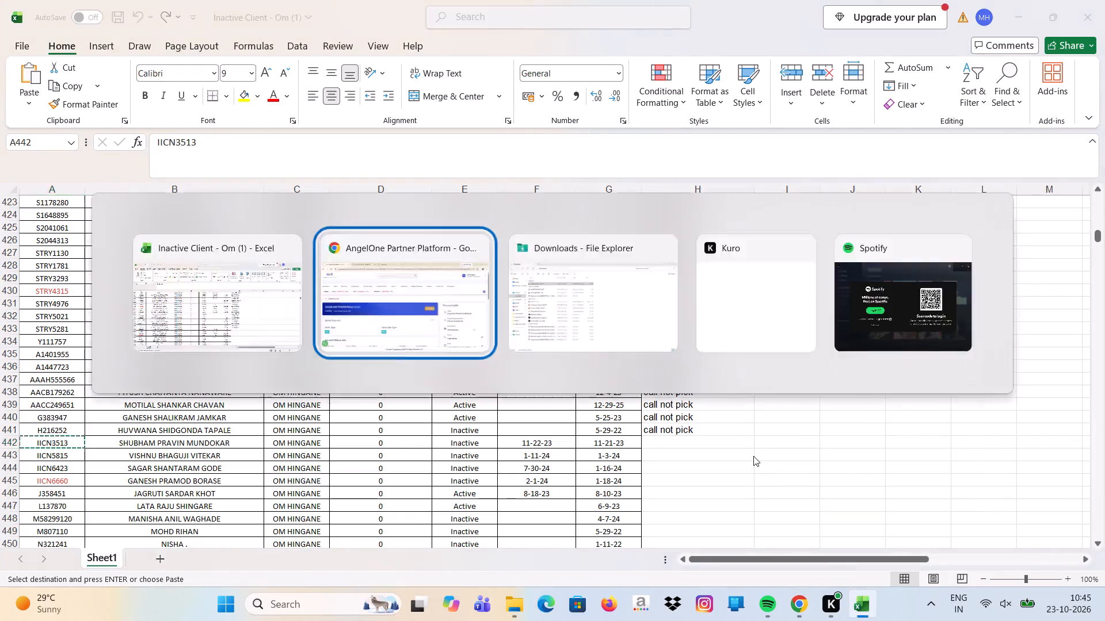
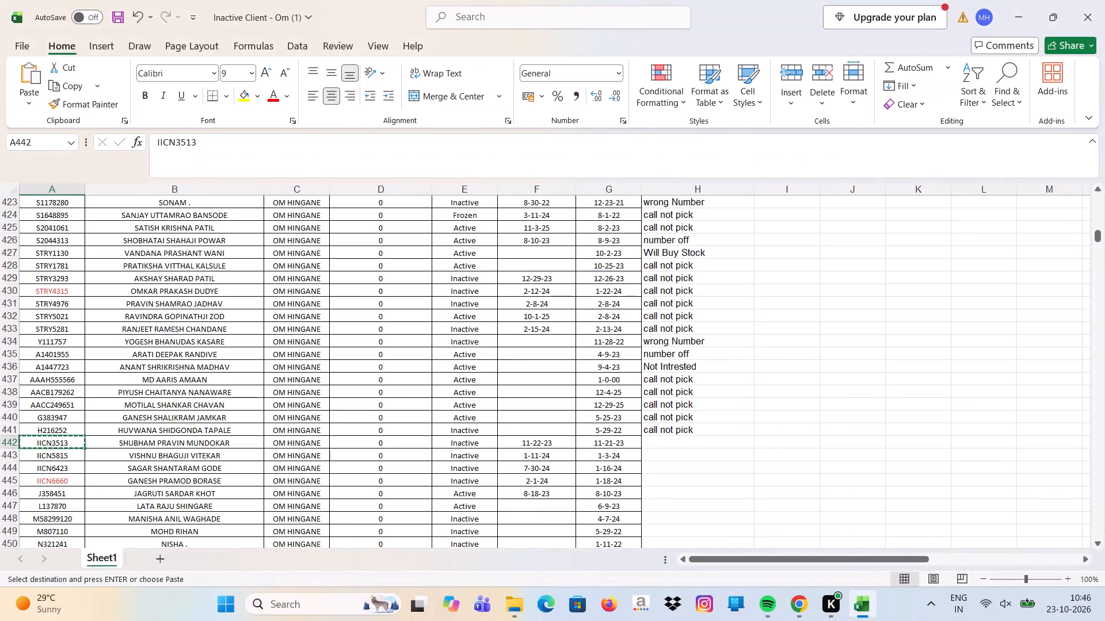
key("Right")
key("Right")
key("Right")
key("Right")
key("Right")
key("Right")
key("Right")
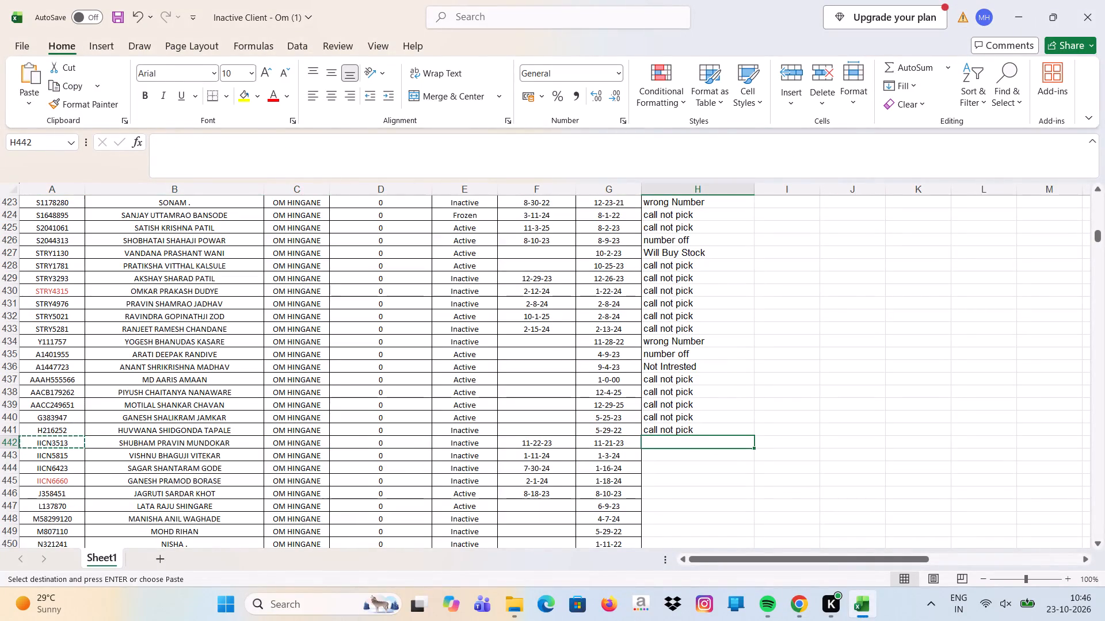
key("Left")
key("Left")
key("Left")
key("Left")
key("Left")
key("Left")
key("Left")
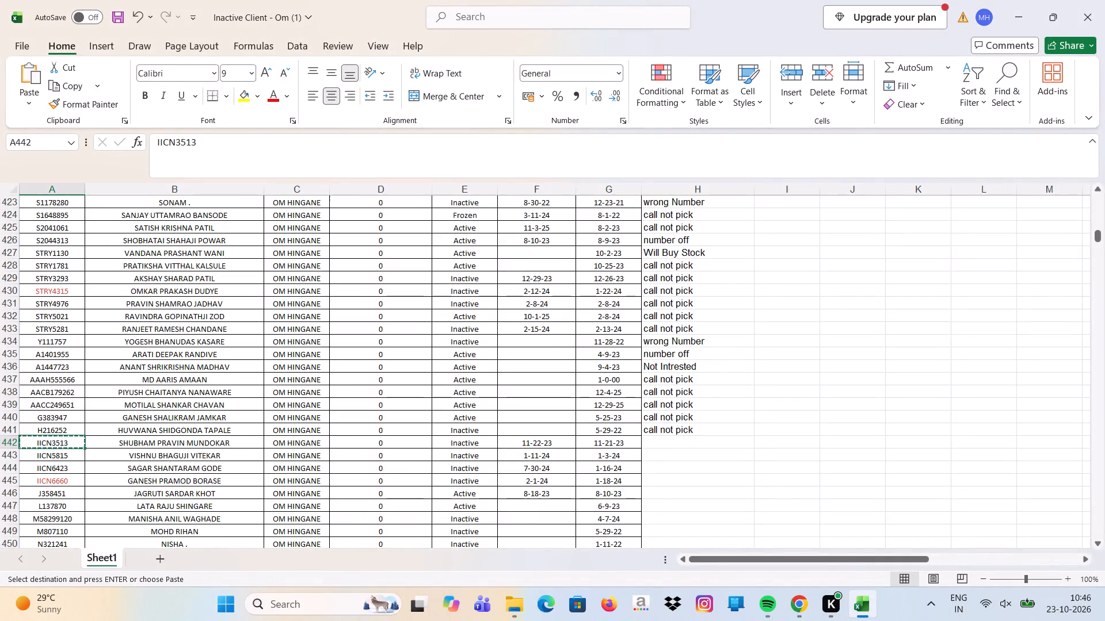
Enter the remark "call not pick" in column H for the client in row 442.
key("Right")
key("Right")
key("Right")
key("Right")
key("Right")
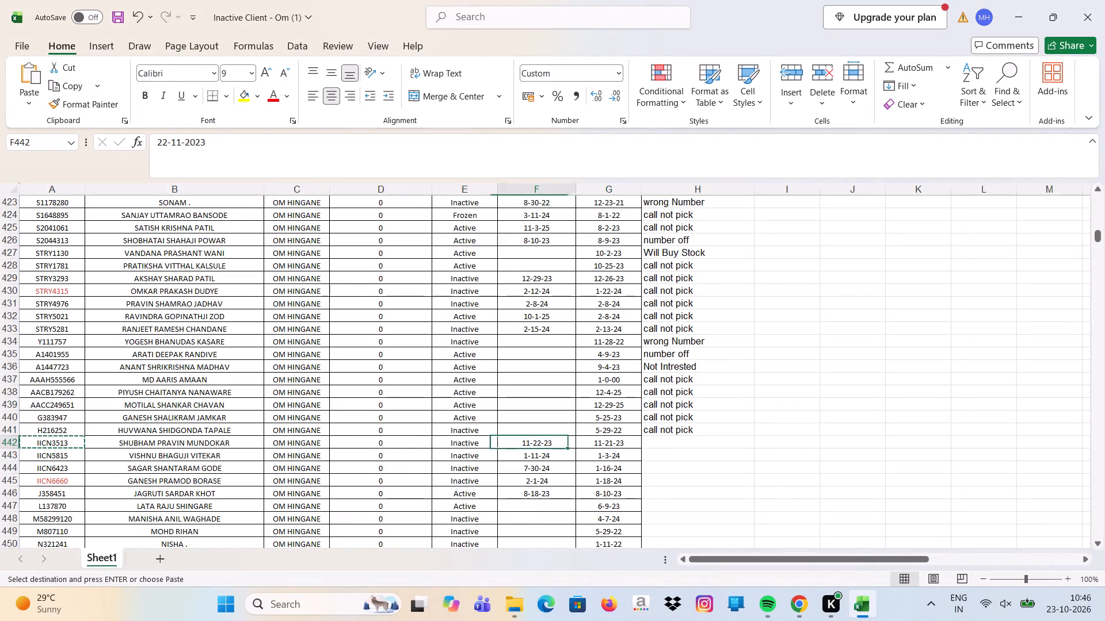
key("Right")
key("Right")
key("Right")
key("Left")
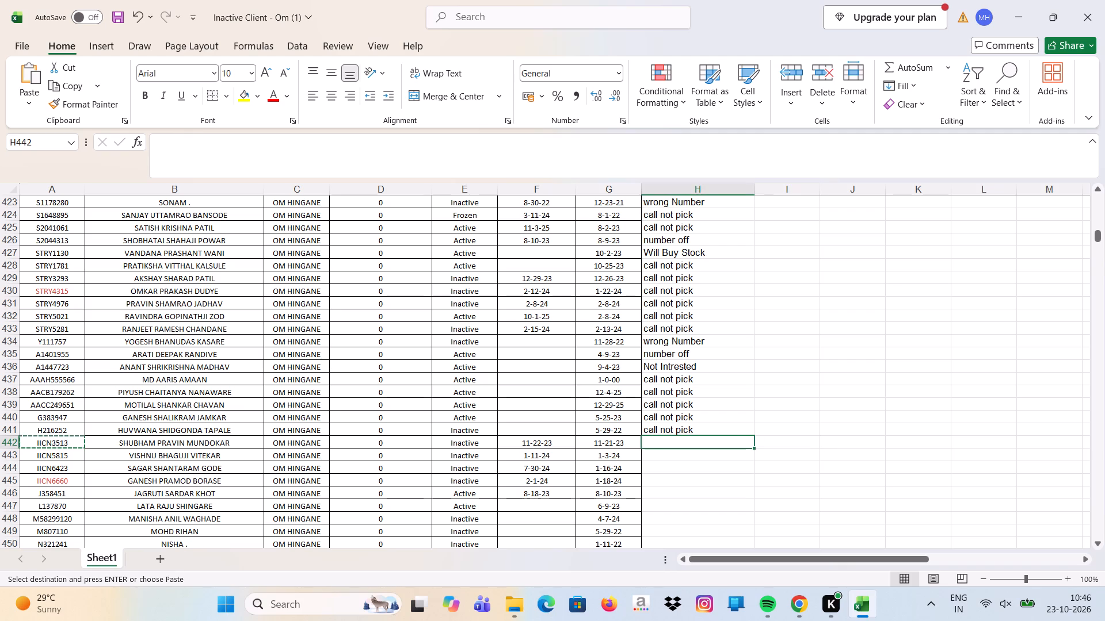
type("call")
key("space")
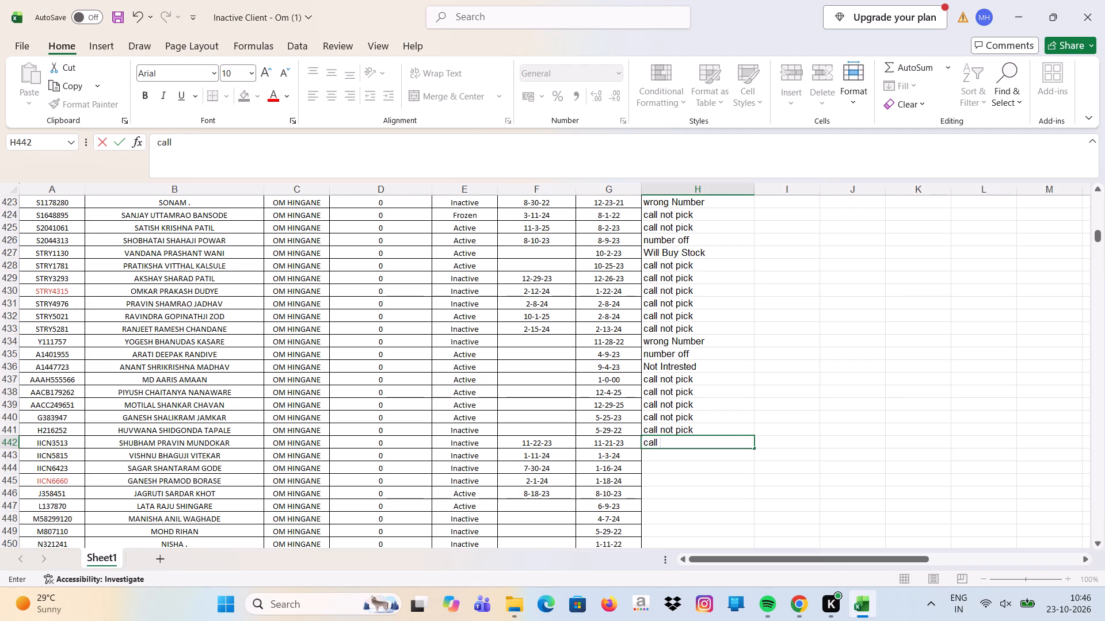
type("Not")
key("Return")
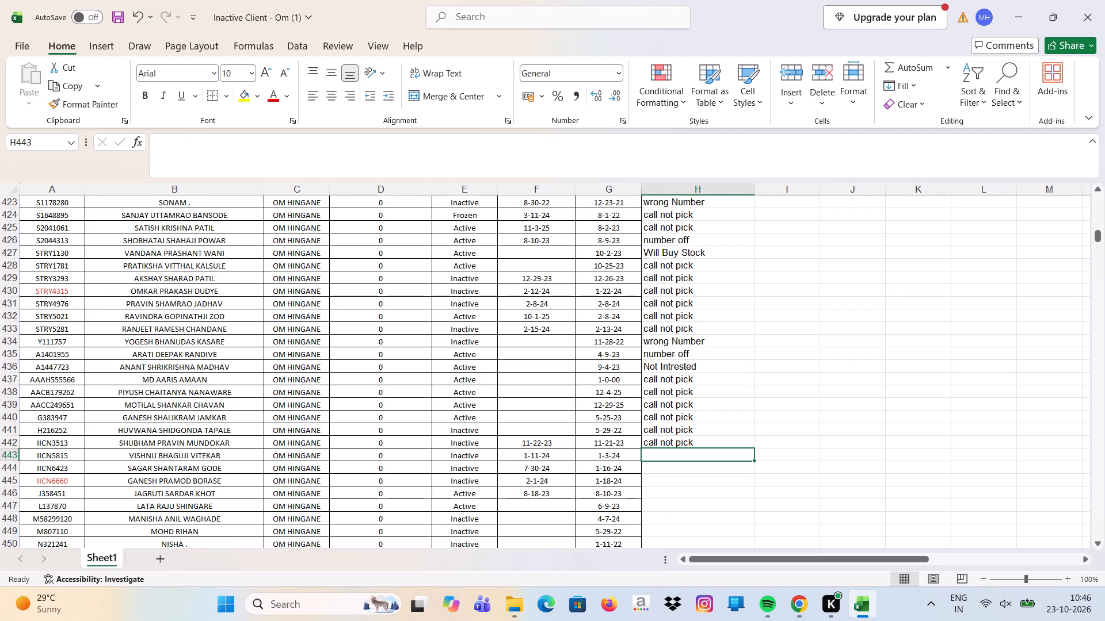
Look back through the call remarks in column H above row 442 for an earlier client to follow up.
key("Up")
key("Up")
key("Up")
key("Up")
key("Up")
key("Up")
key("Up")
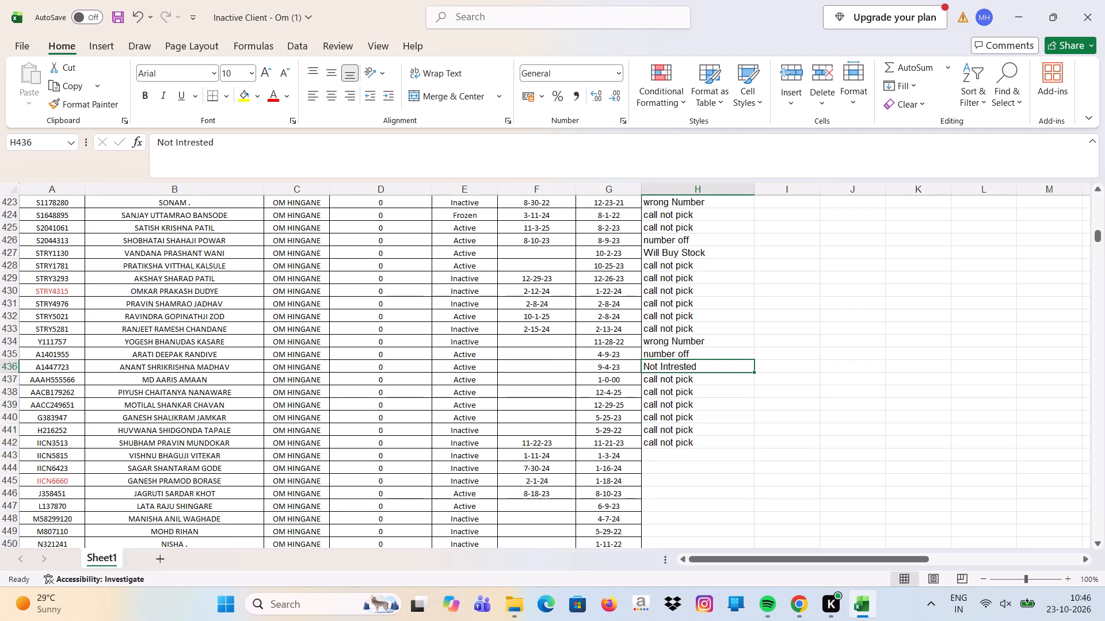
scroll(753, 456, "up", 3)
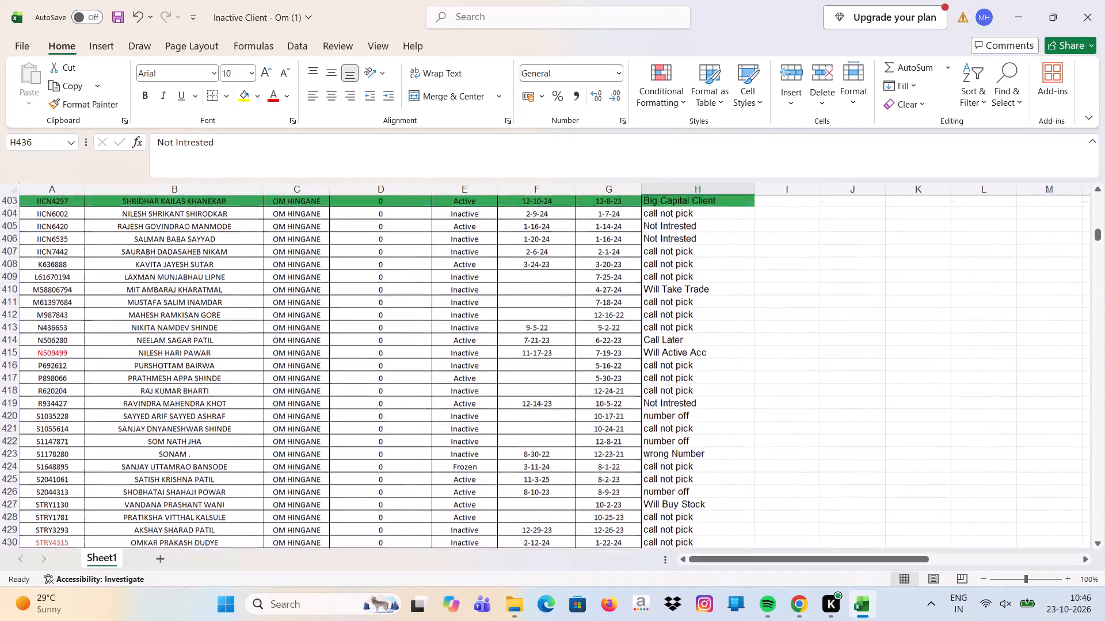
scroll(753, 456, "up", 1)
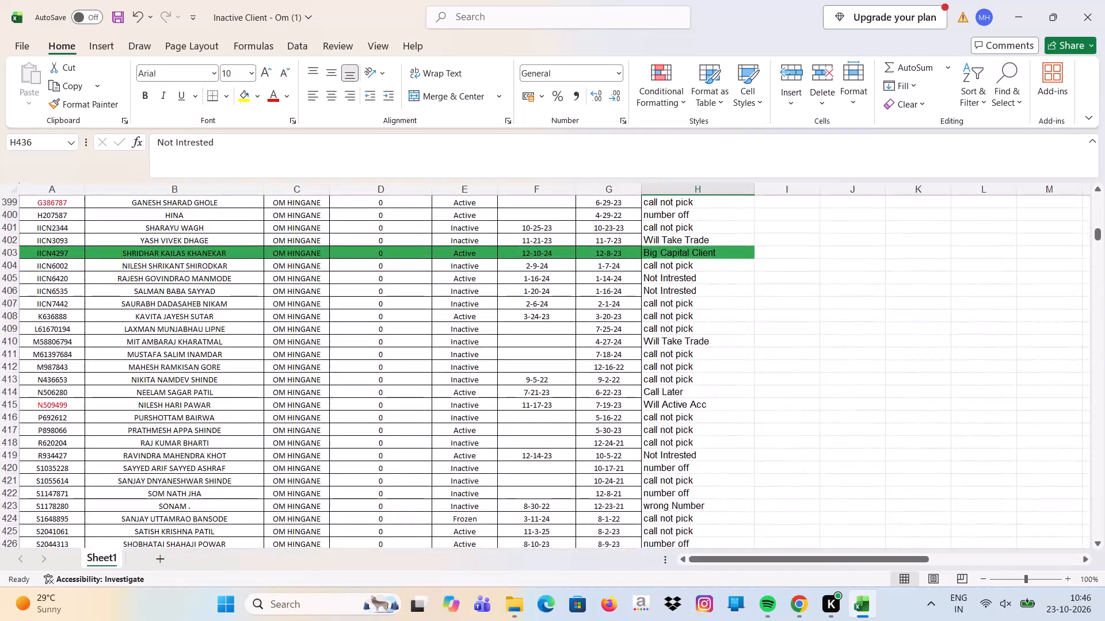
scroll(753, 456, "up", 1)
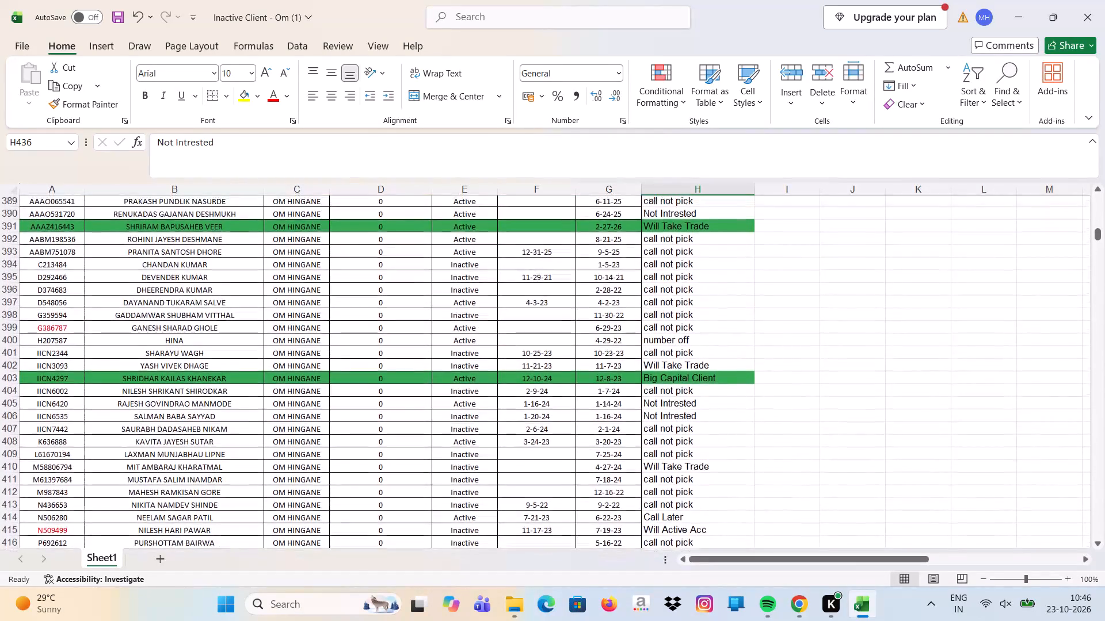
Copy the client code of the "Big Capital Client" in row 403, search for it in Chrome on the AngelOne Partner Platform, and open the client profile.
left_click(55, 381)
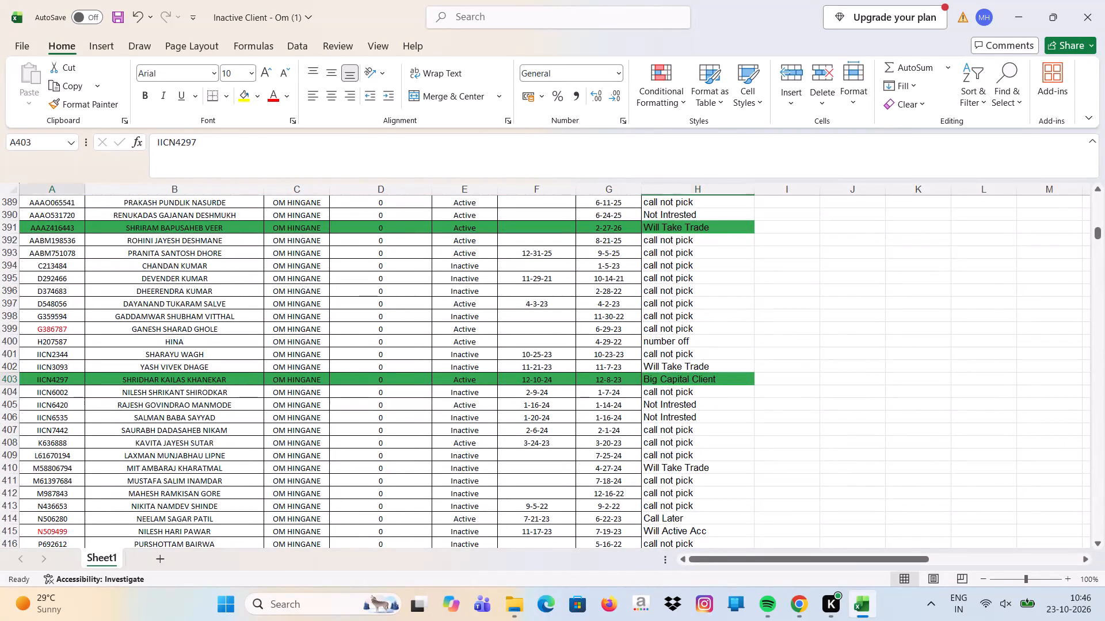
key("ctrl+c")
key("alt+Tab")
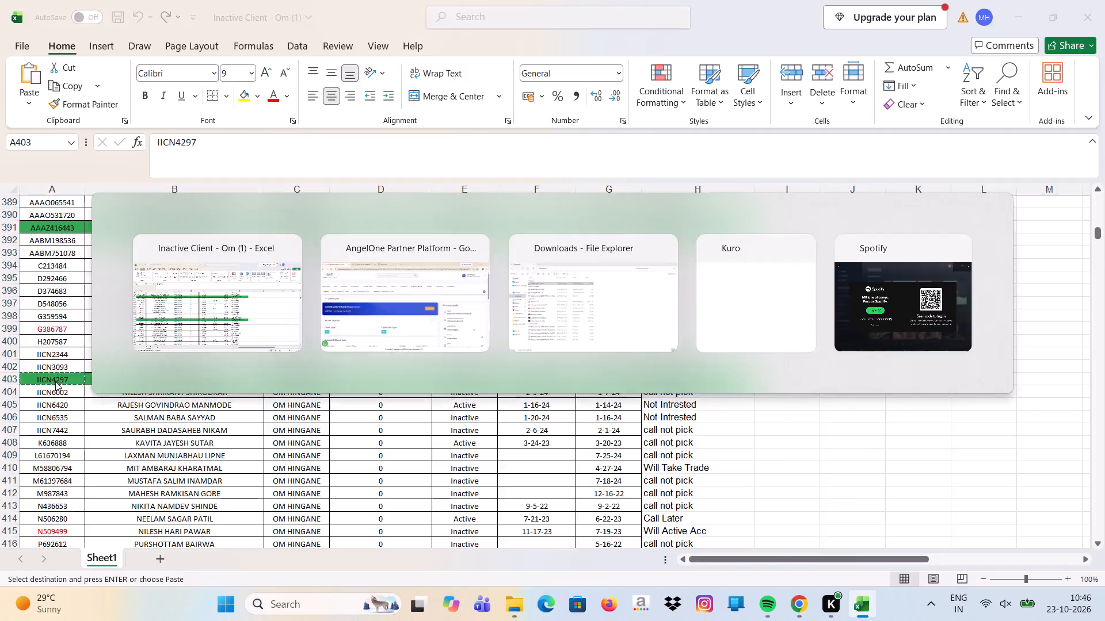
left_click(460, 87)
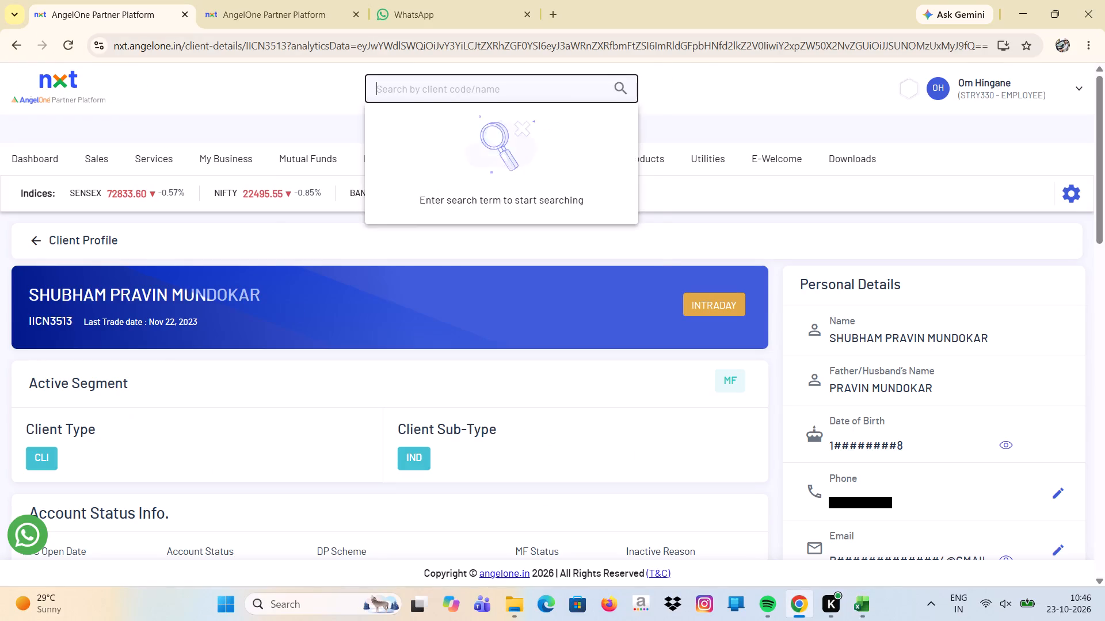
key("ctrl+v")
left_click(457, 123)
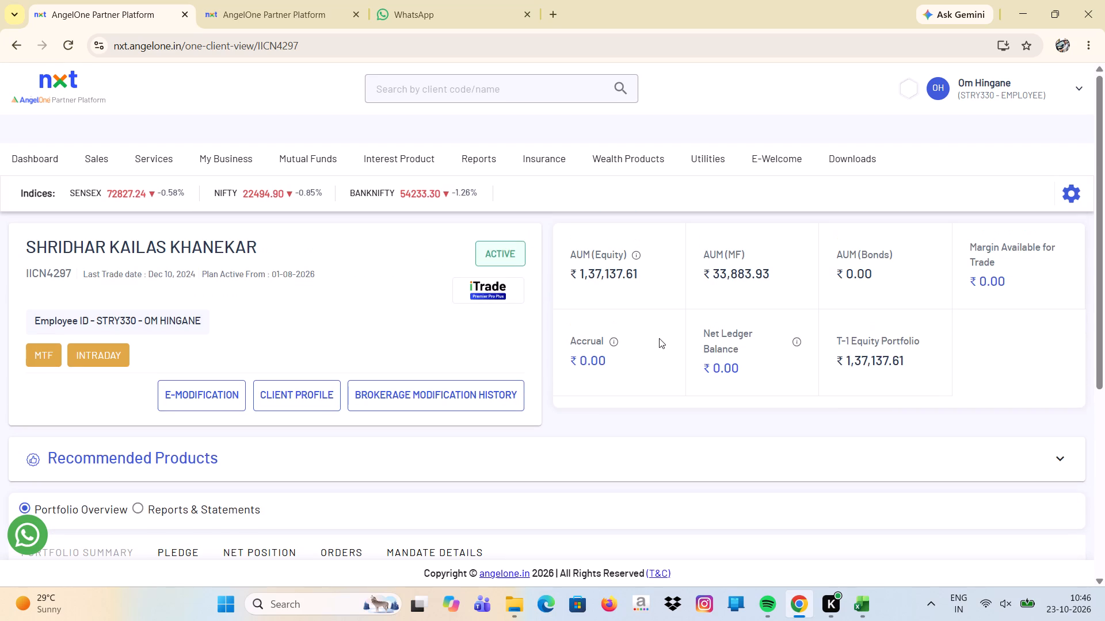
left_click(332, 394)
Reveal the client's masked phone number in the Personal Details of the opened profile.
key("alt+Tab")
key("alt+Tab")
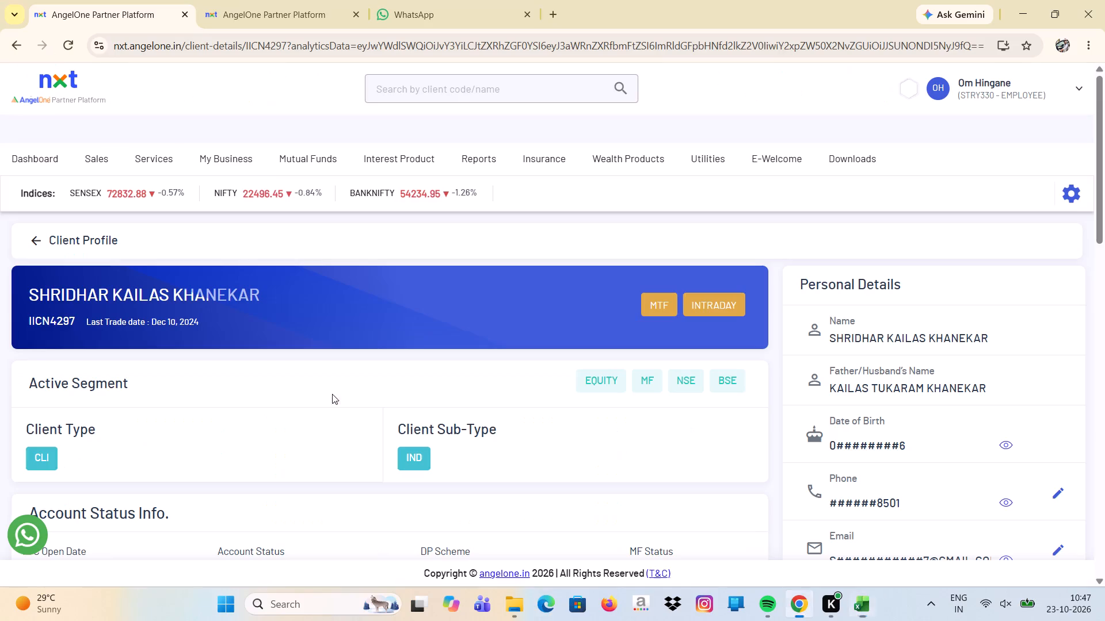
scroll(916, 429, "down", 1)
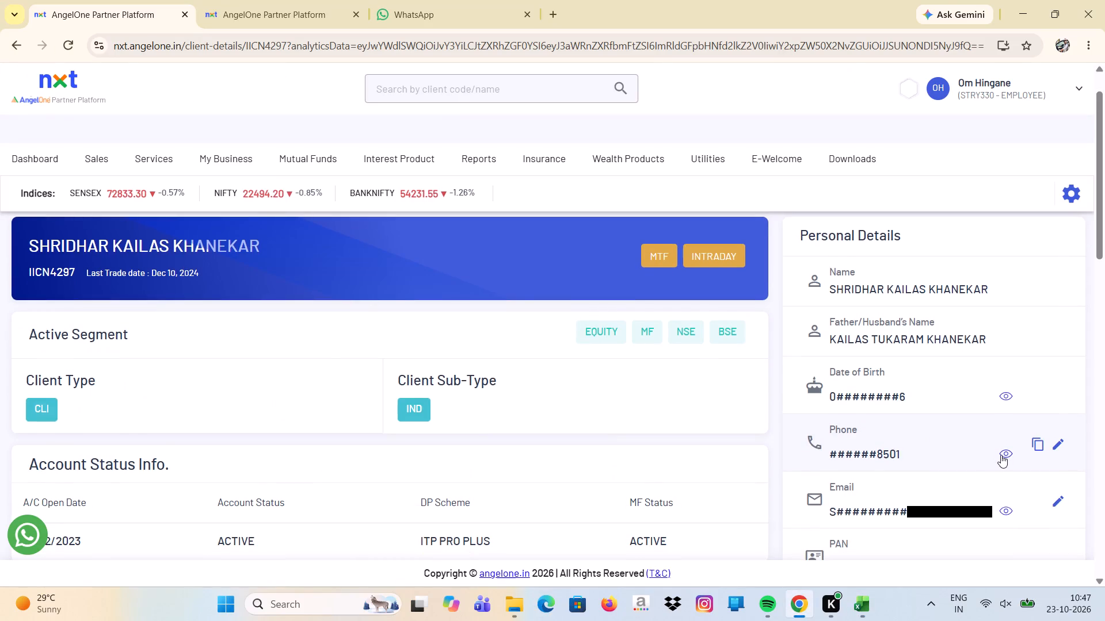
left_click(1001, 454)
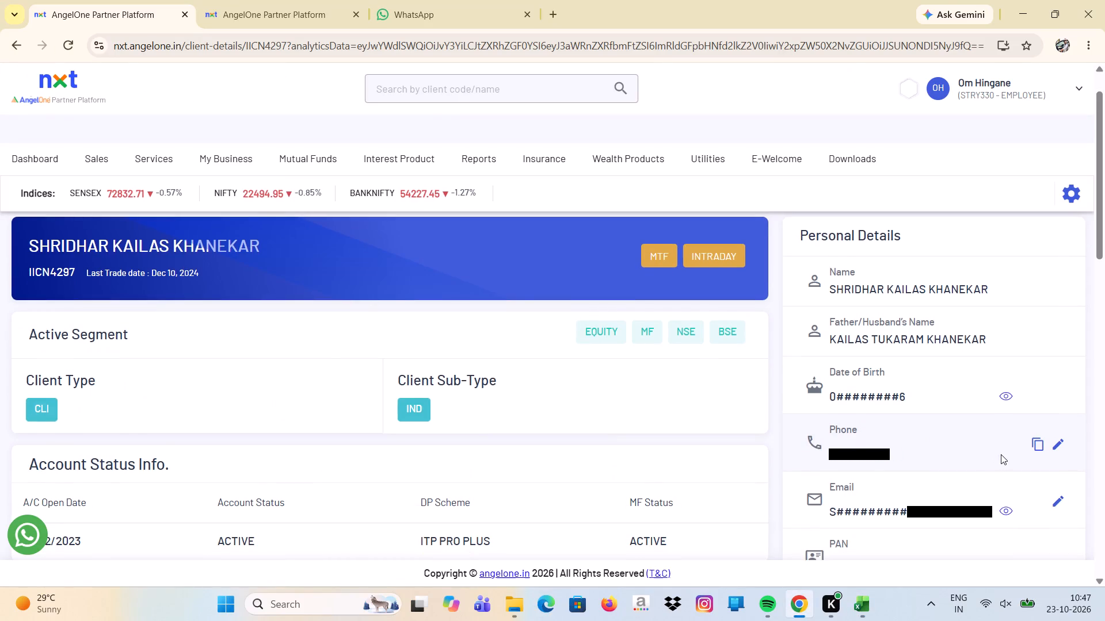
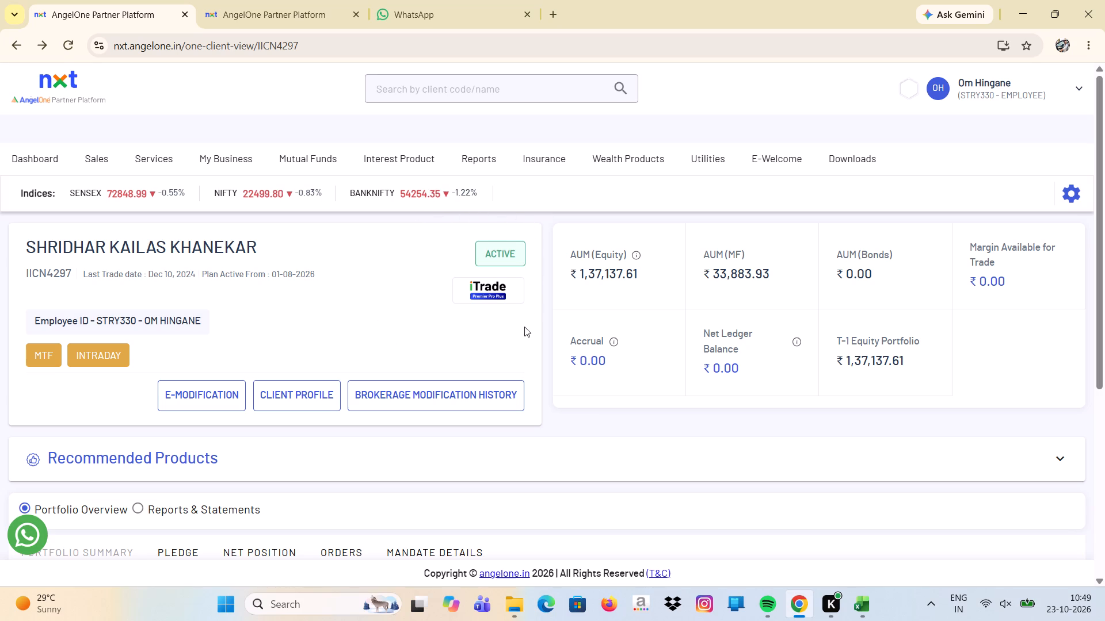
Return to the Excel workbook and change the column H remark for the client in row 403 to "Not Intrested".
scroll(596, 368, "down", 3)
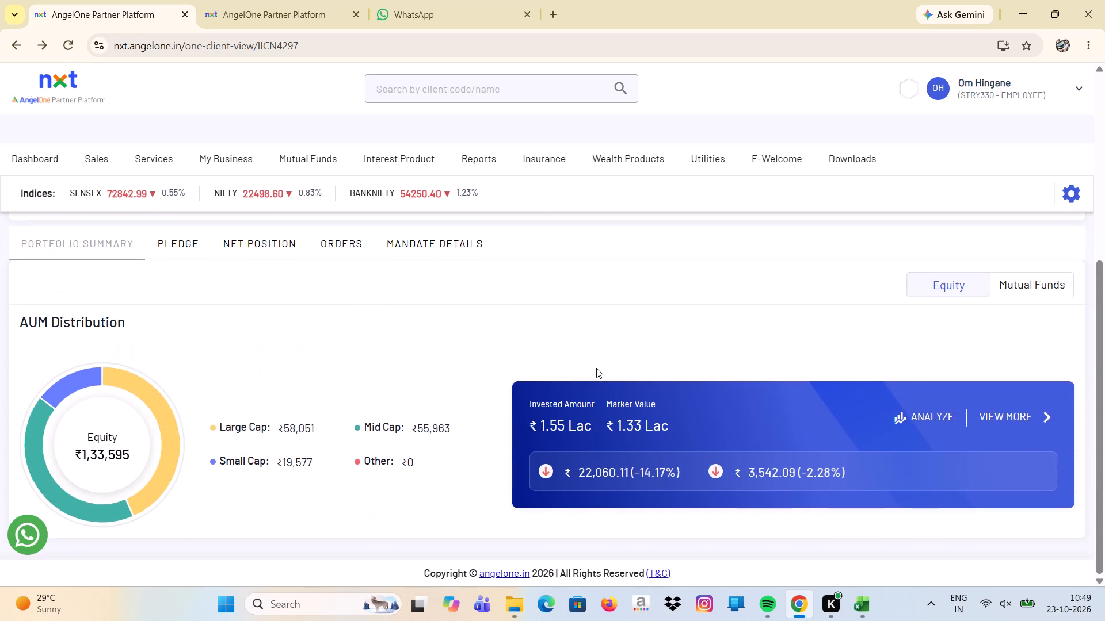
scroll(596, 368, "up", 2)
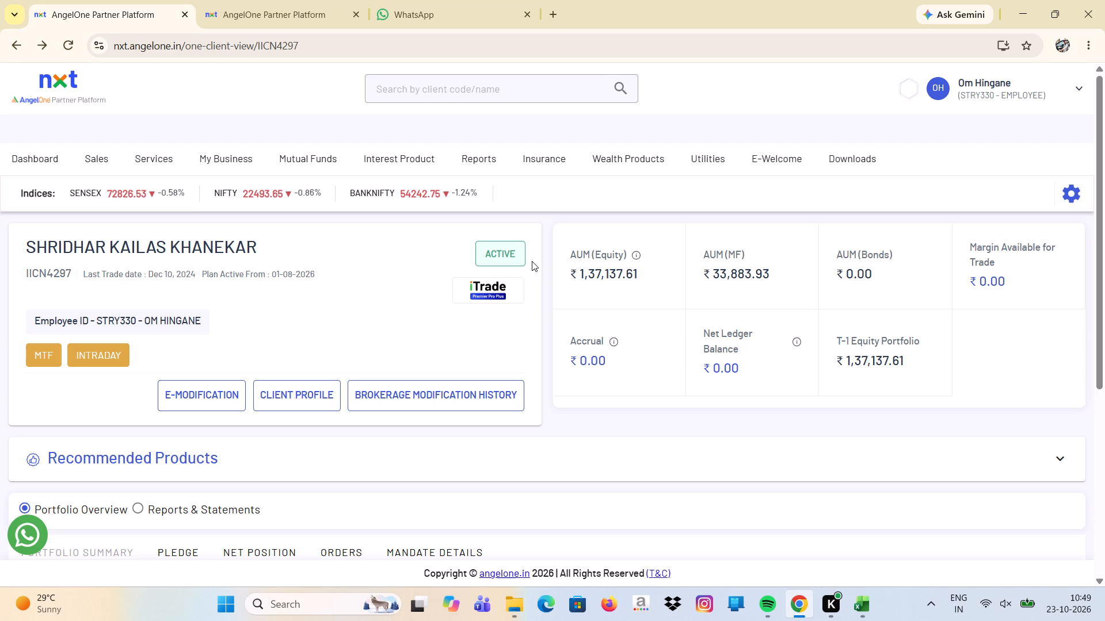
key("alt+Tab")
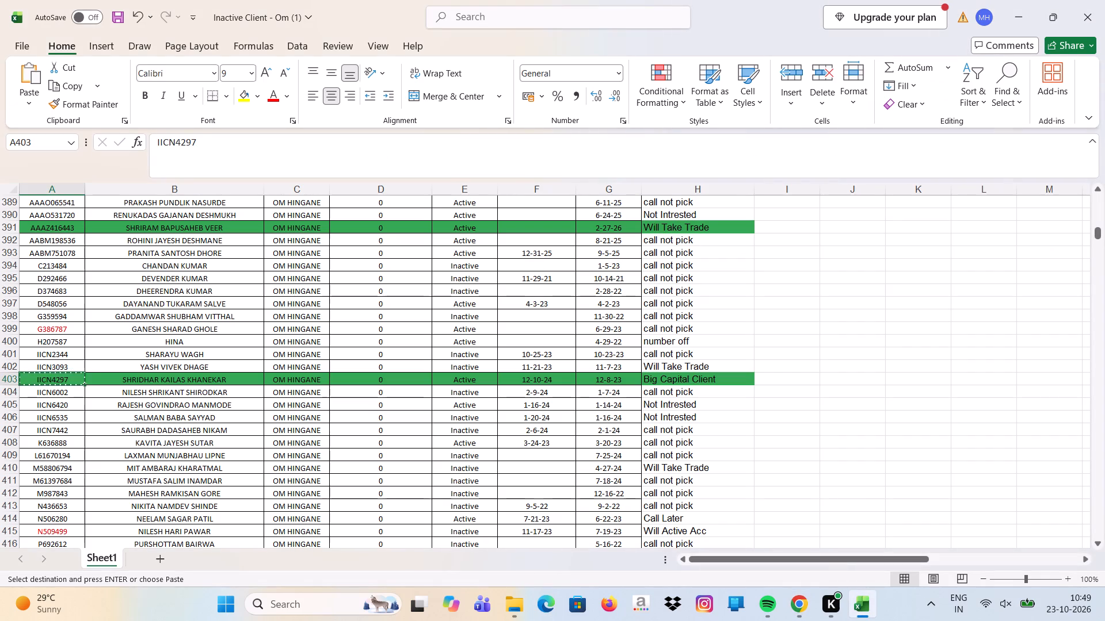
left_click(672, 383)
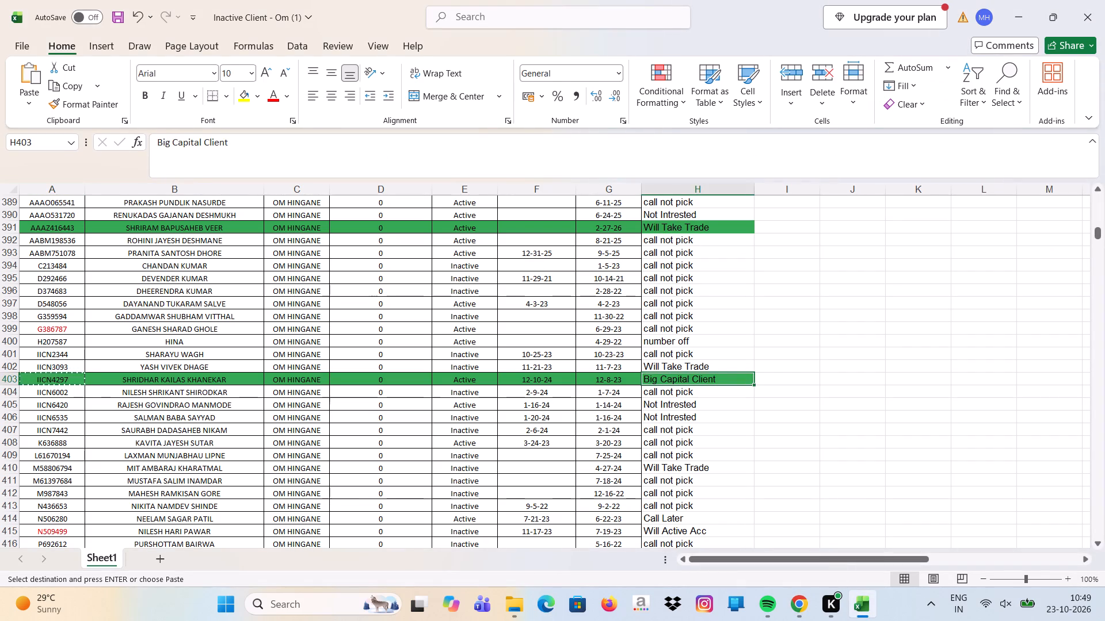
type("NOt")
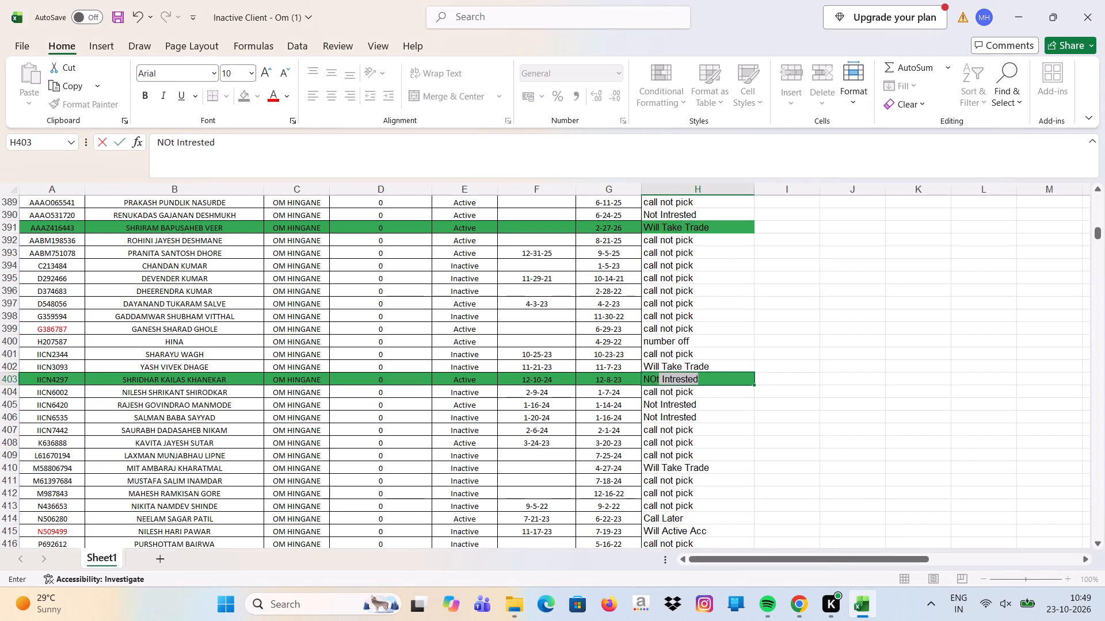
key("Return")
key("Up")
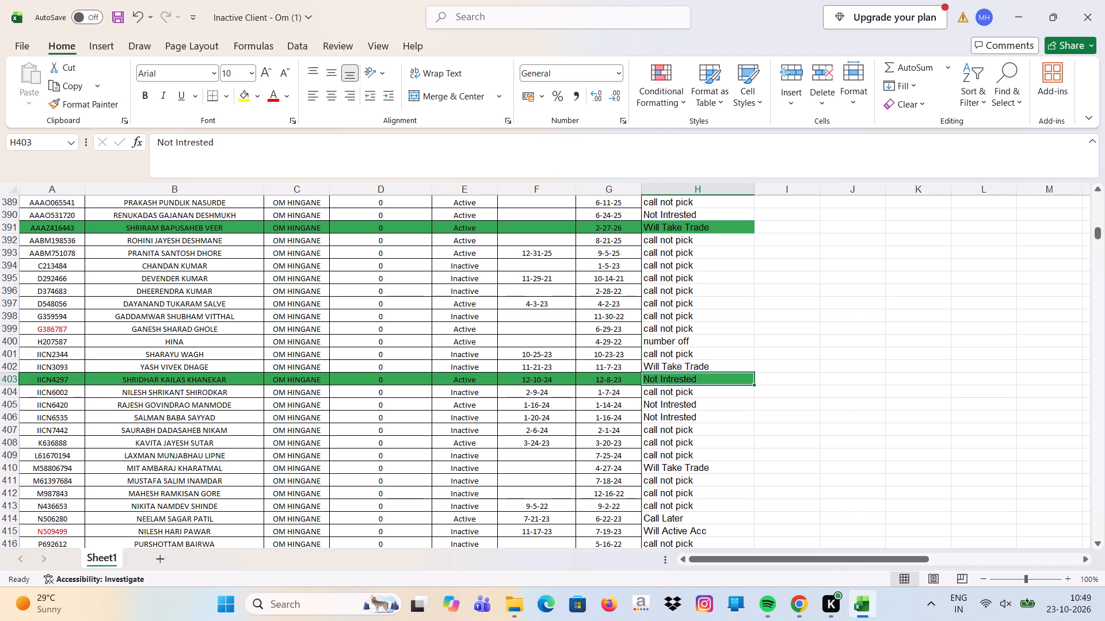
Fill row 403 from column A to column H with the standard red colour.
key("shift+Left")
key("shift+Left")
key("shift+Left")
key("shift+Left")
key("shift+Left")
key("shift+Left")
key("shift+Left")
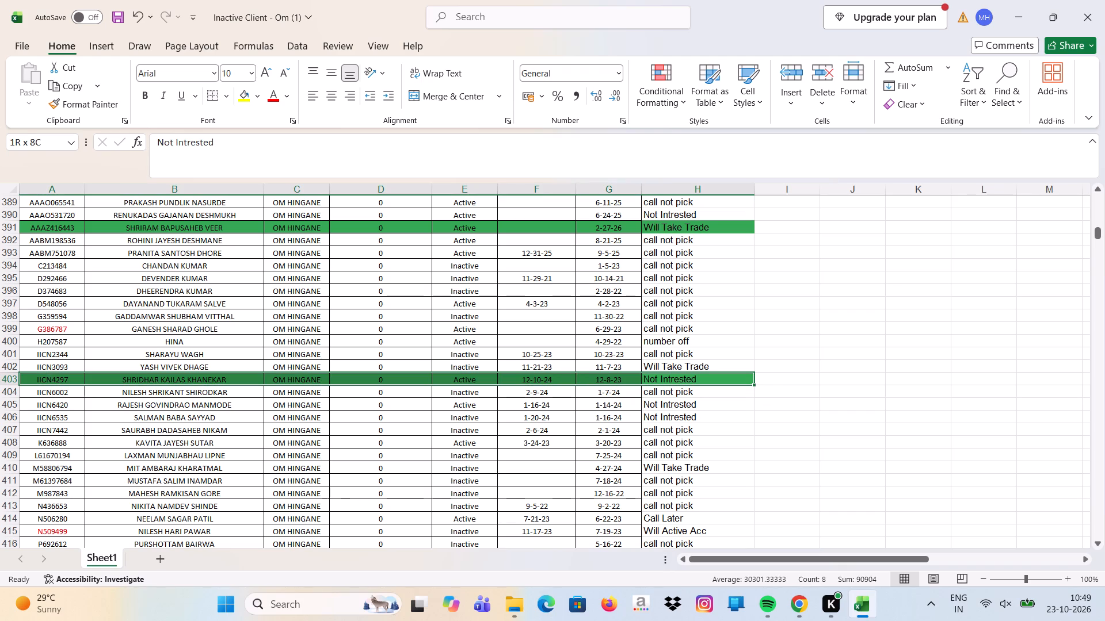
left_click(258, 101)
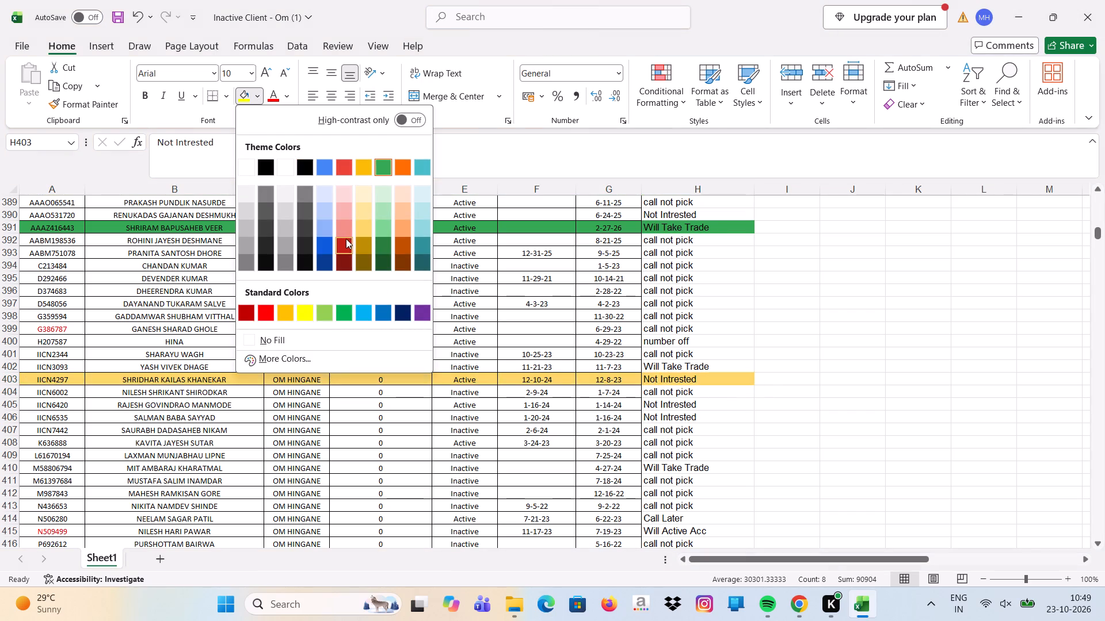
left_click(261, 308)
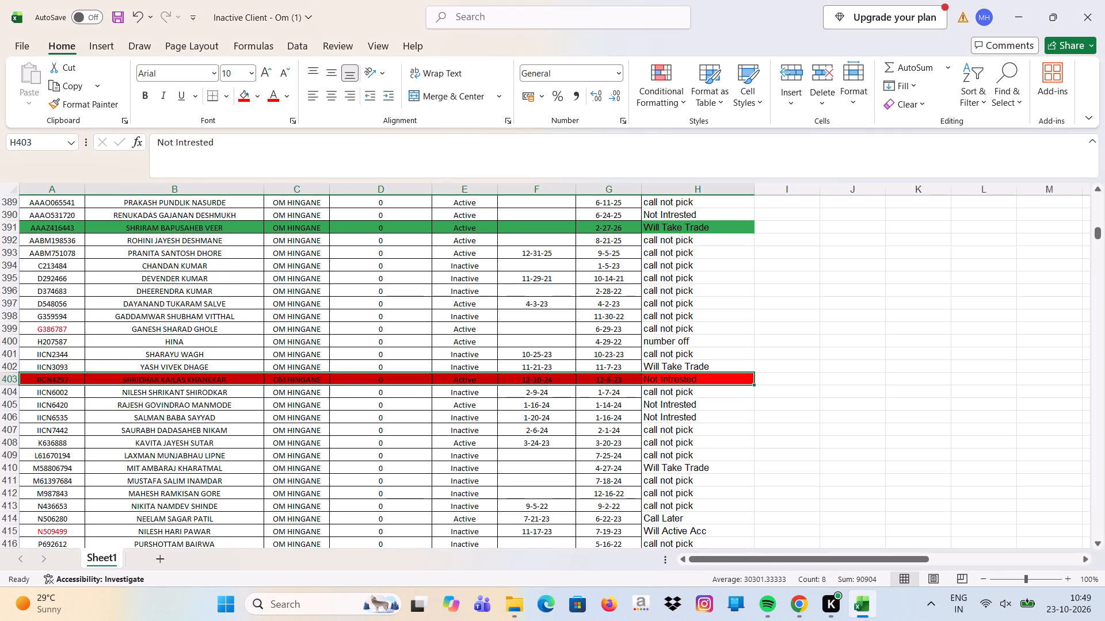
double_click(417, 343)
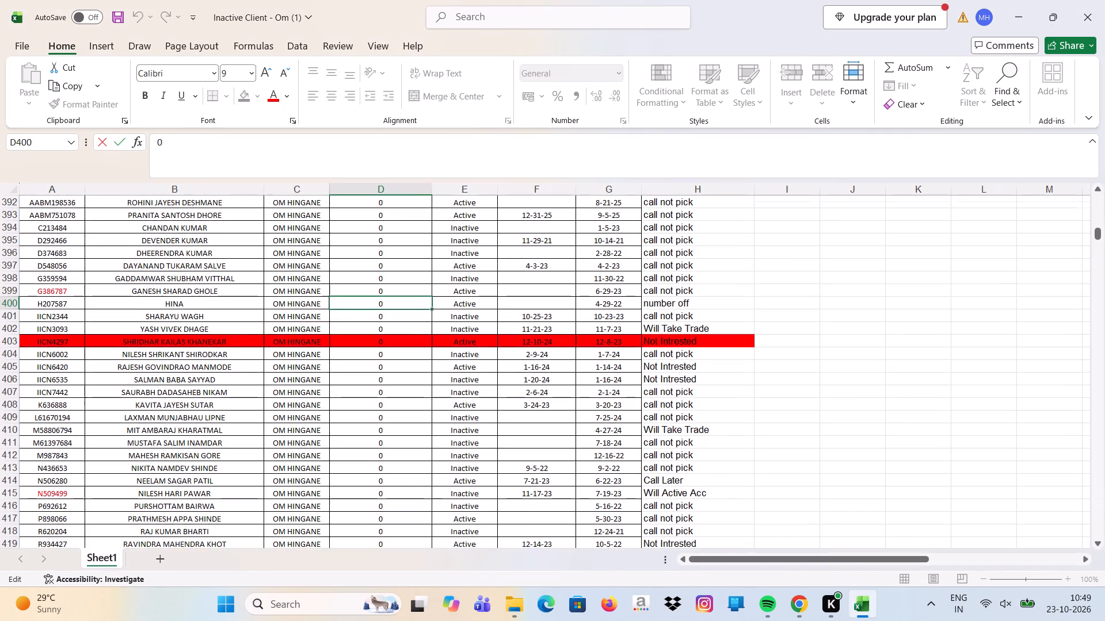
left_click(205, 343)
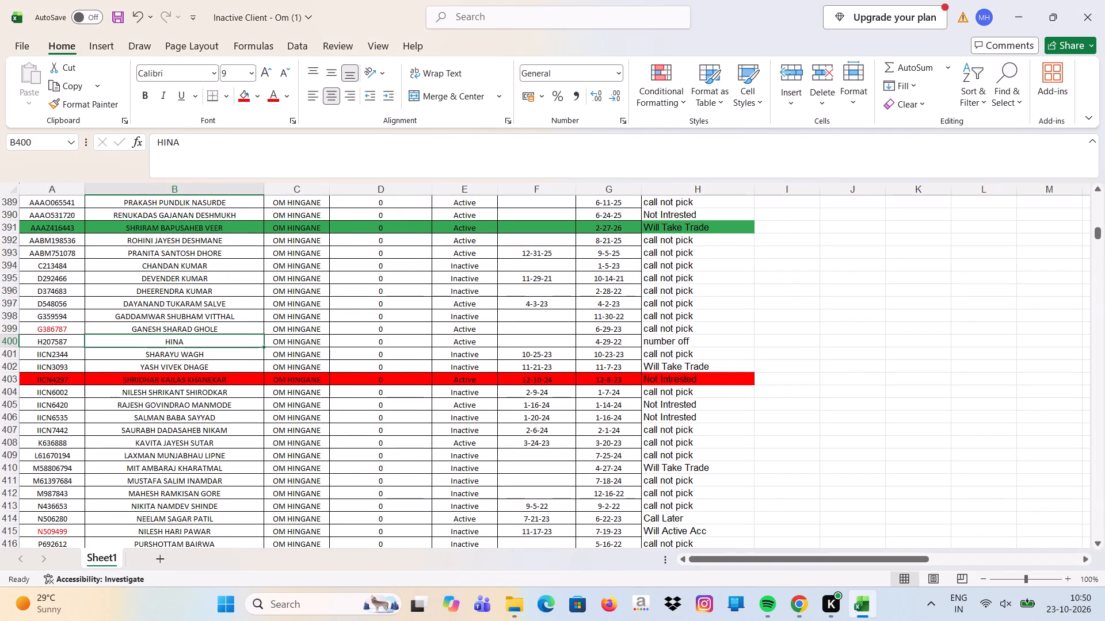
left_click(197, 356)
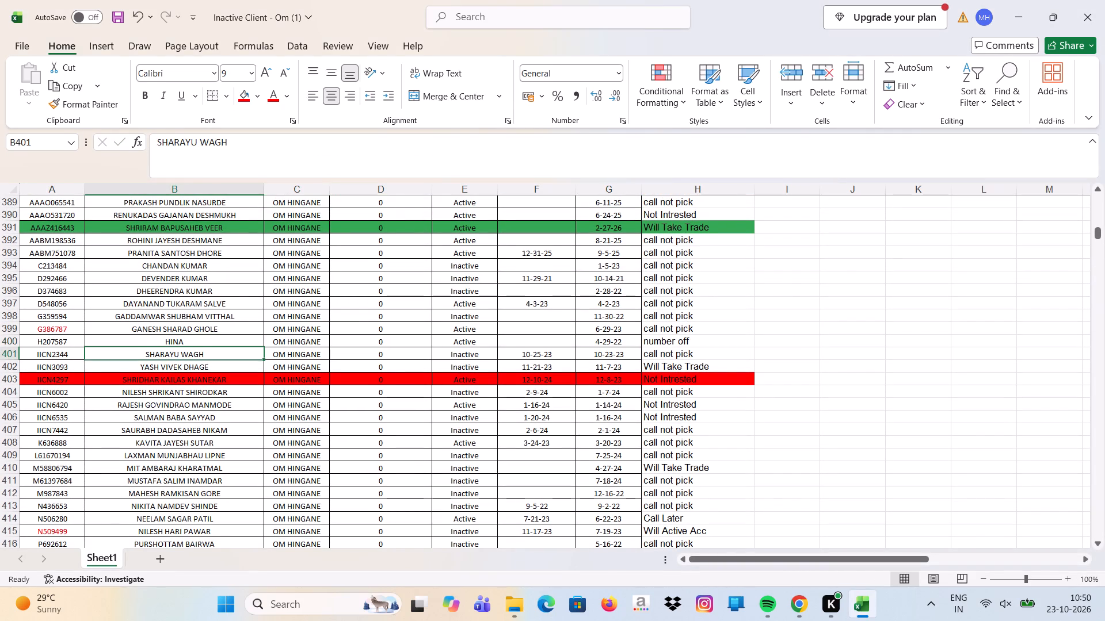
Copy the client code from row 391, search for it in Chrome on the AngelOne Partner Platform, and open the client profile.
scroll(563, 385, "up", 1)
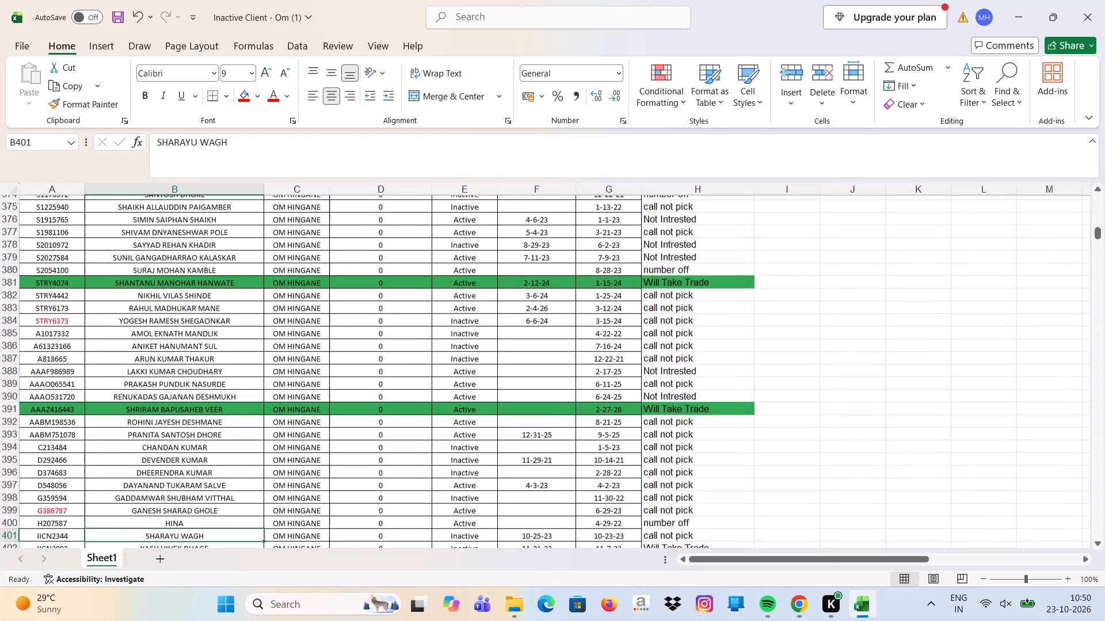
left_click(53, 404)
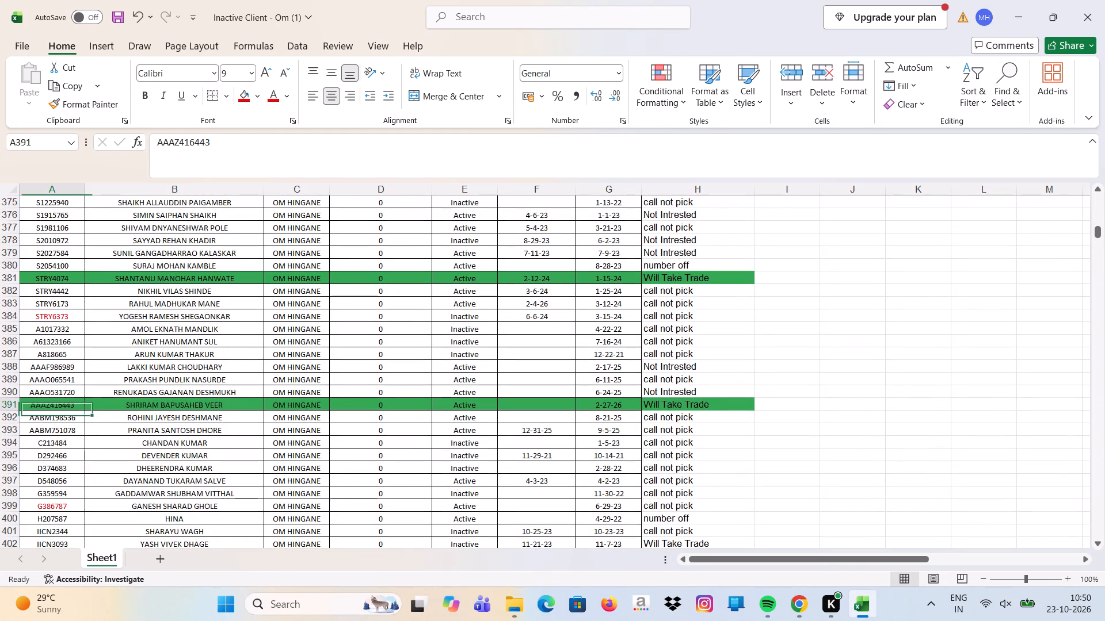
key("ctrl+c")
key("alt+Tab")
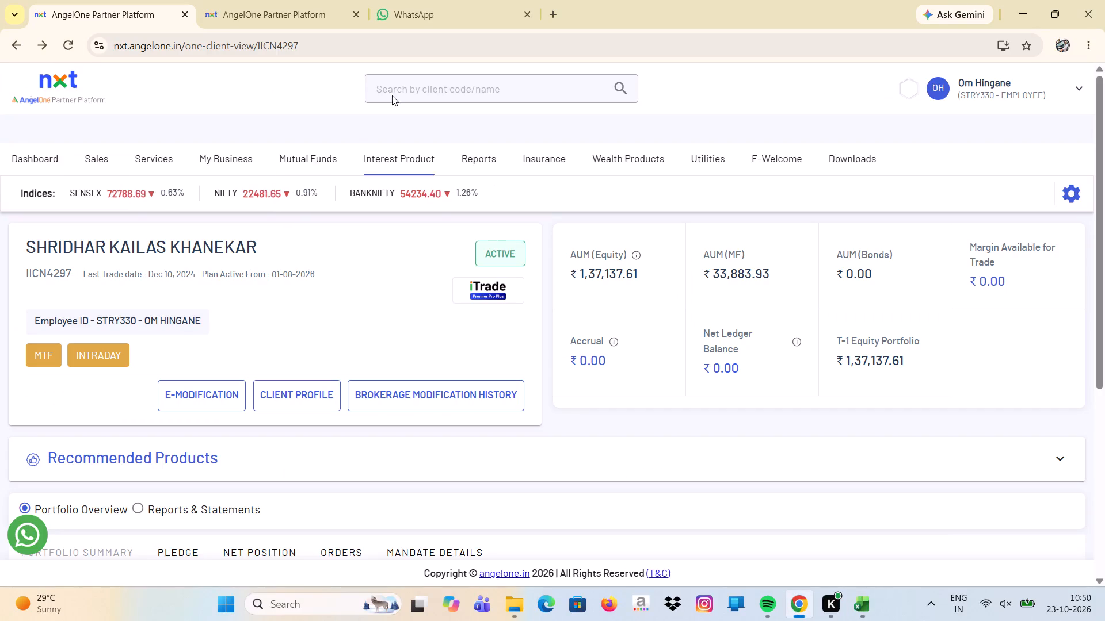
left_click(409, 83)
key("ctrl+v")
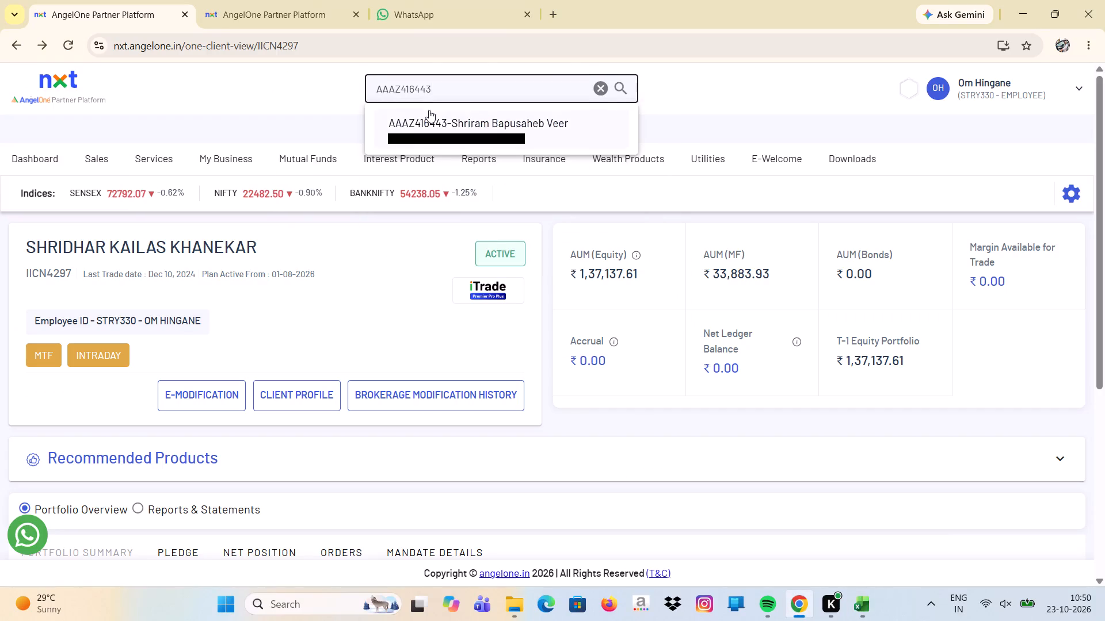
left_click(429, 110)
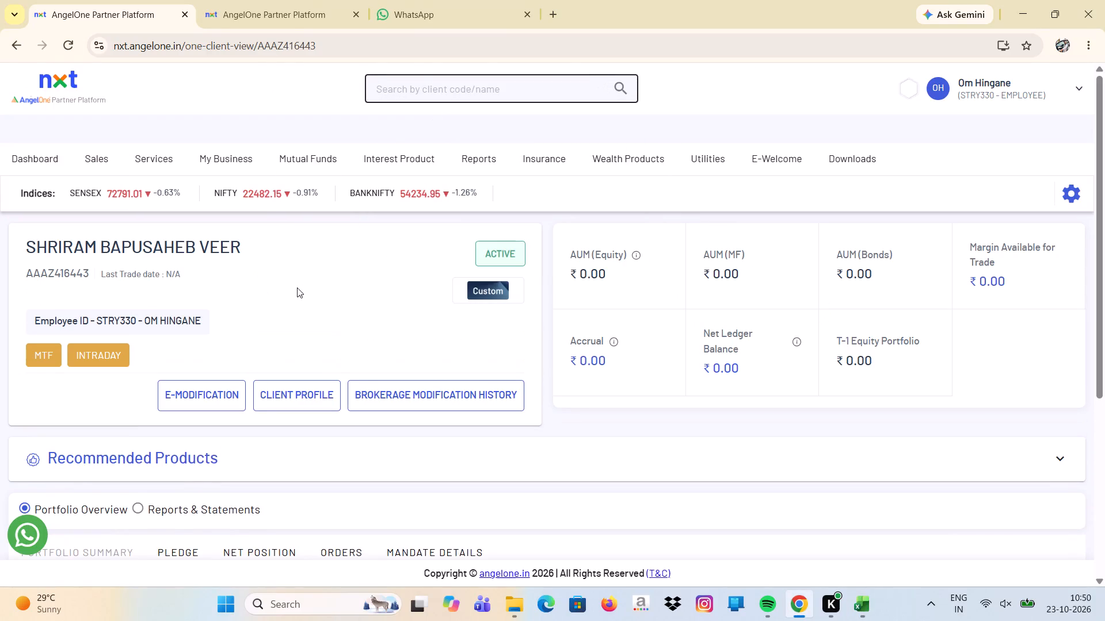
left_click(276, 391)
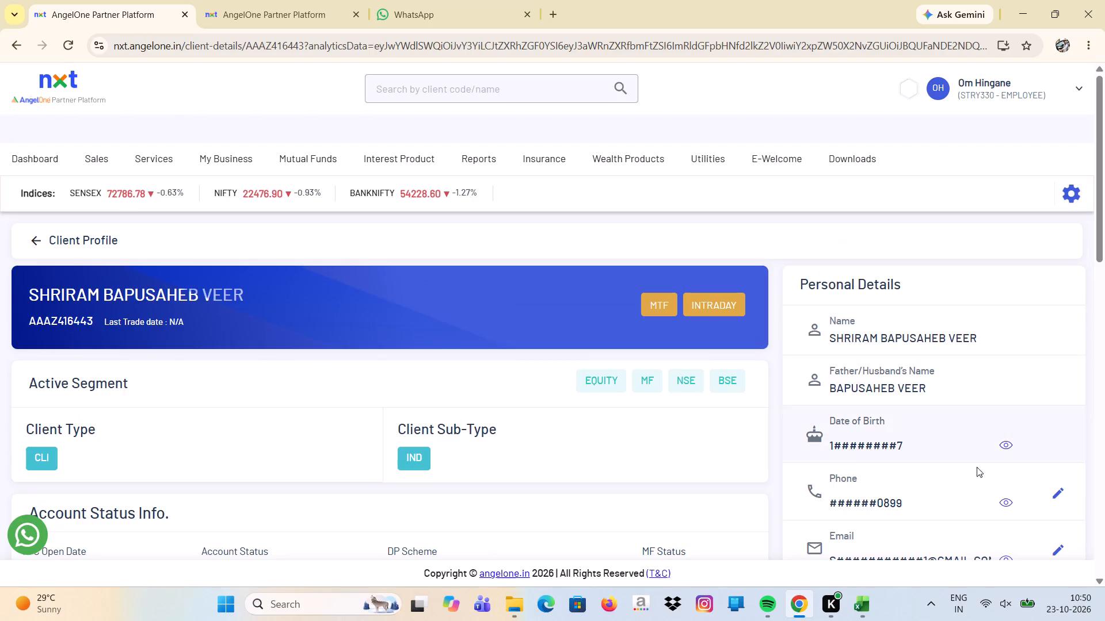
Reveal the masked phone number in the Personal Details of the row 391 client's profile.
left_click(1008, 502)
scroll(843, 455, "down", 1)
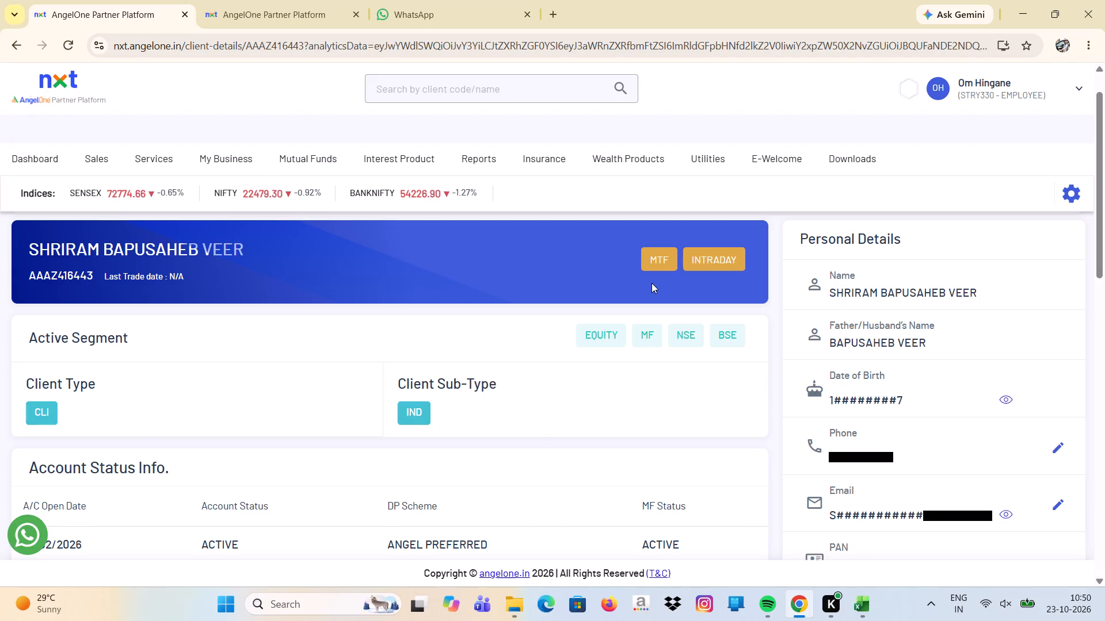
Switch to the Excel workbook and review the client name, column G date and call remark in row 391.
key("alt+Tab")
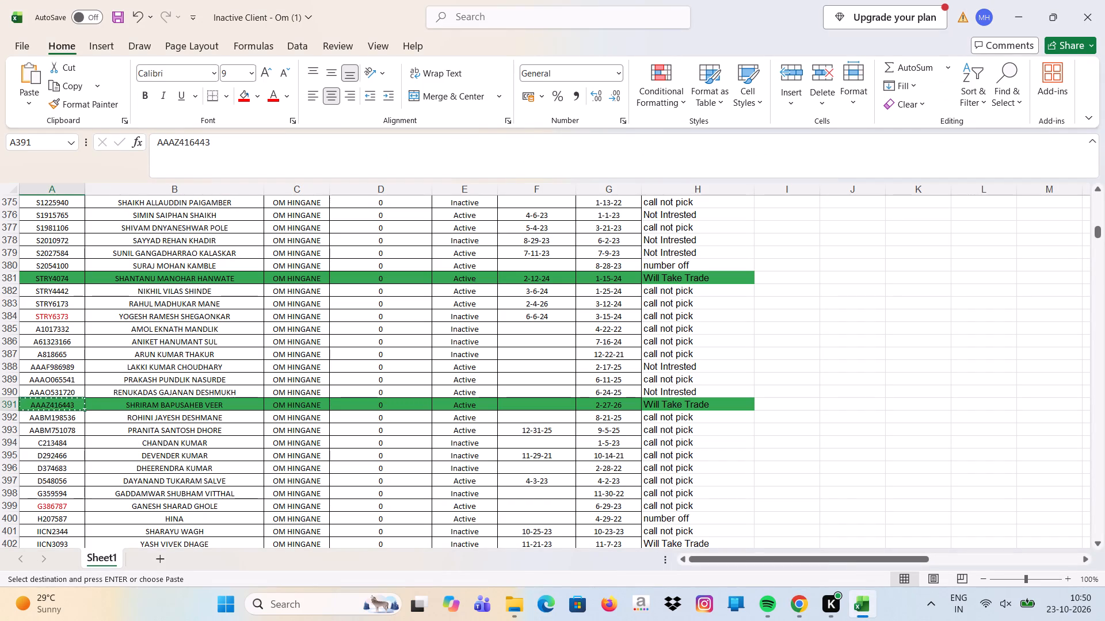
left_click(666, 401)
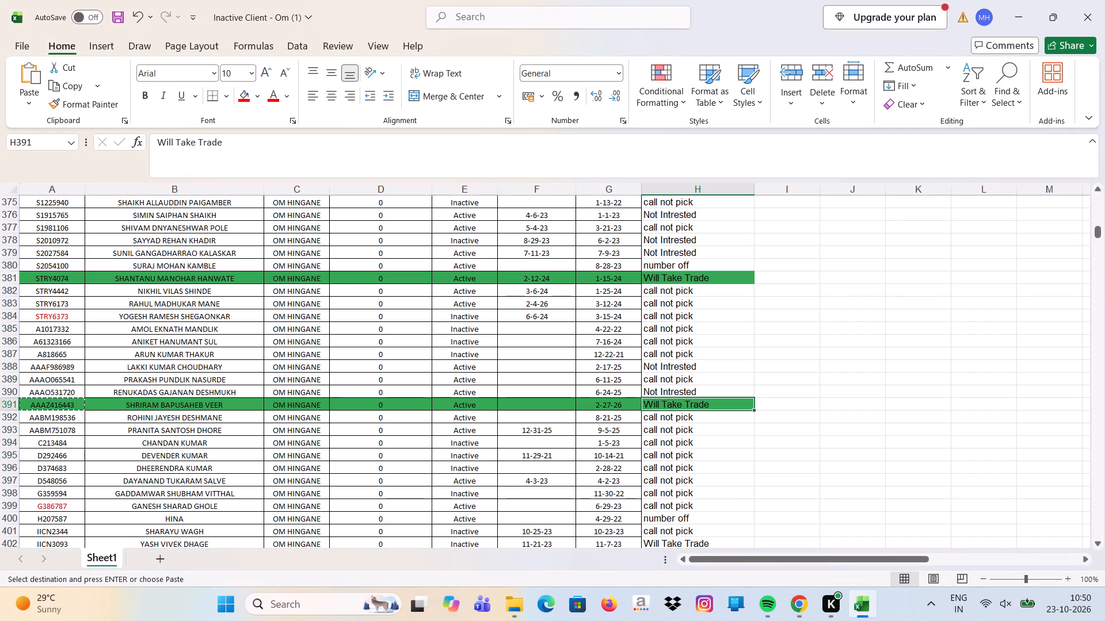
left_click(235, 401)
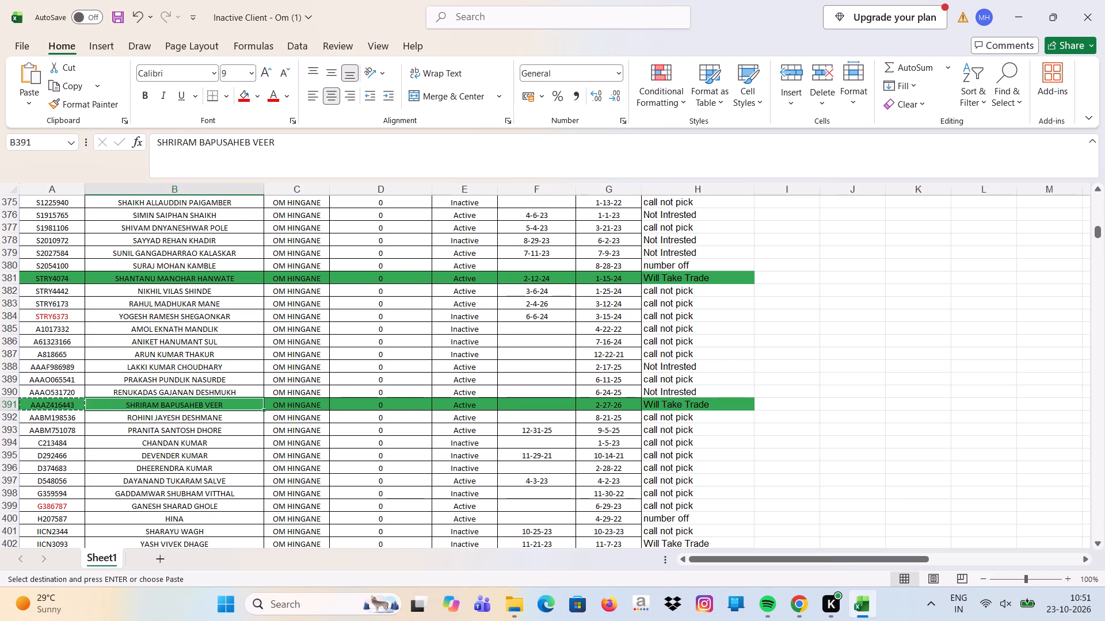
left_click(659, 399)
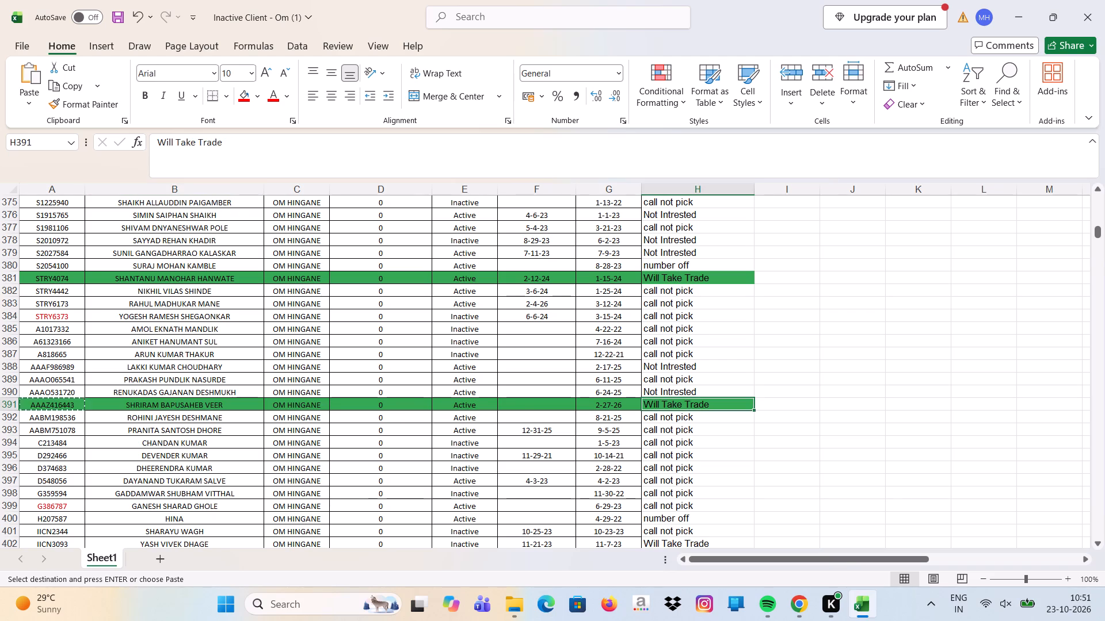
left_click(612, 402)
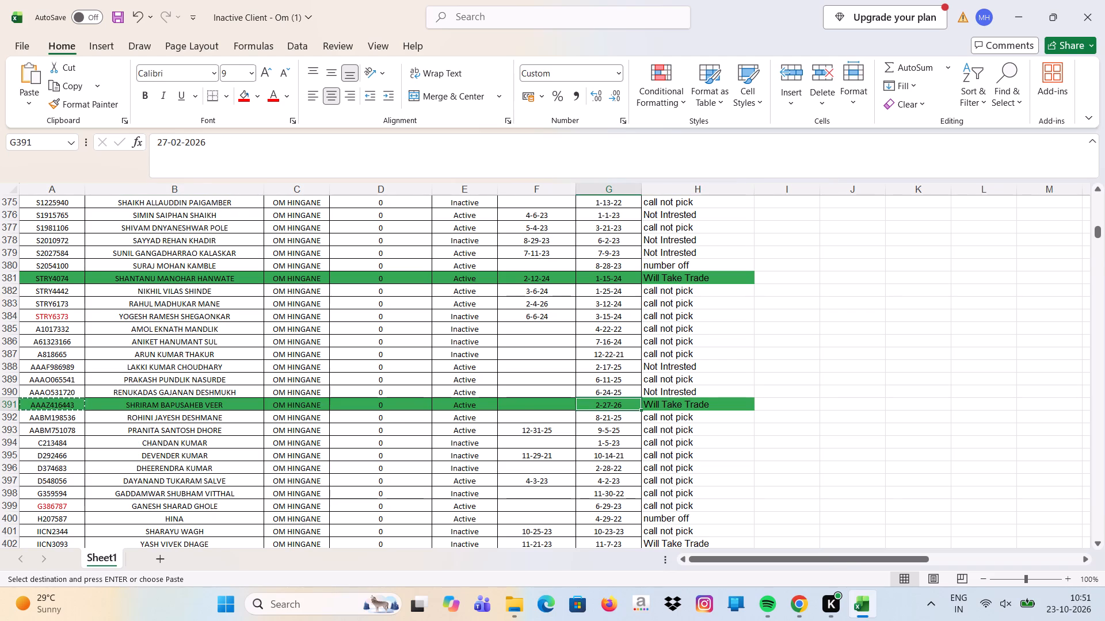
left_click(678, 401)
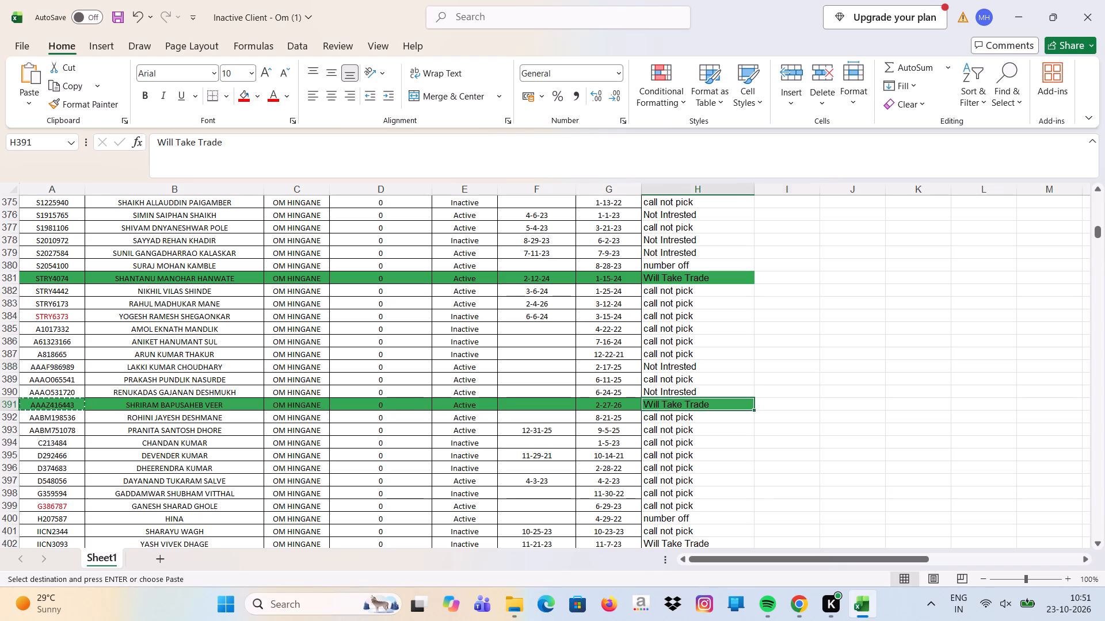
left_click(783, 361)
left_click(782, 412)
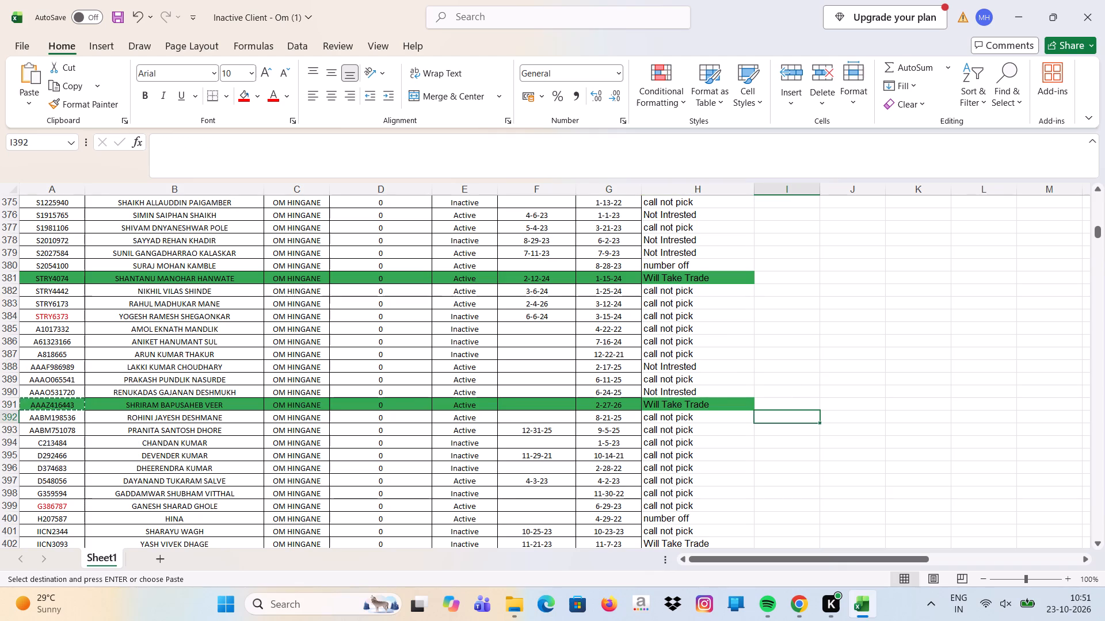
left_click(783, 406)
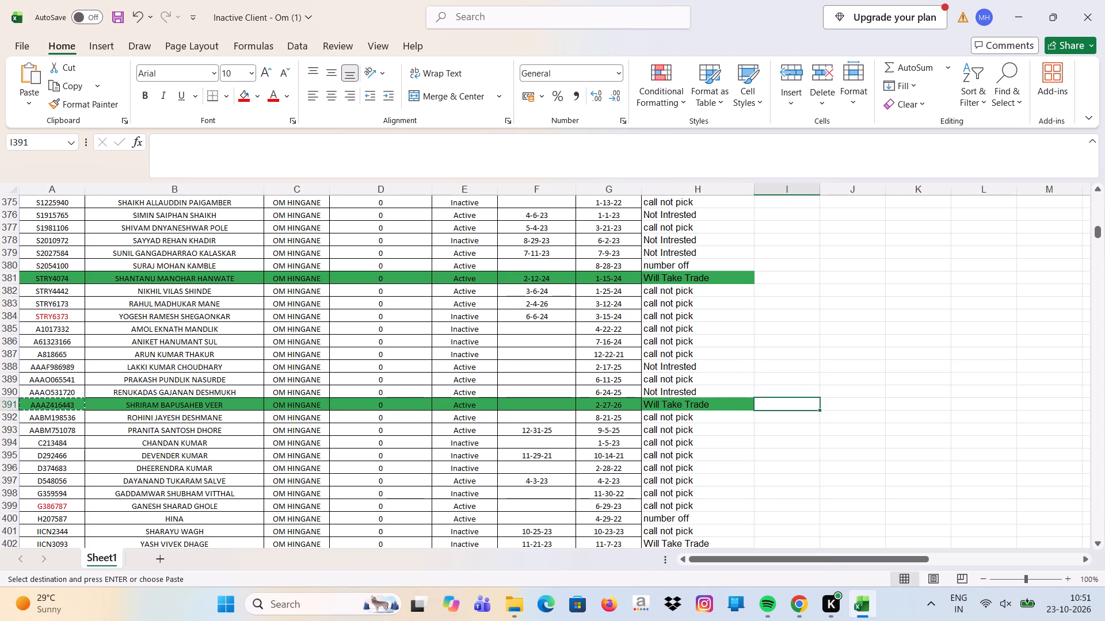
left_click(720, 403)
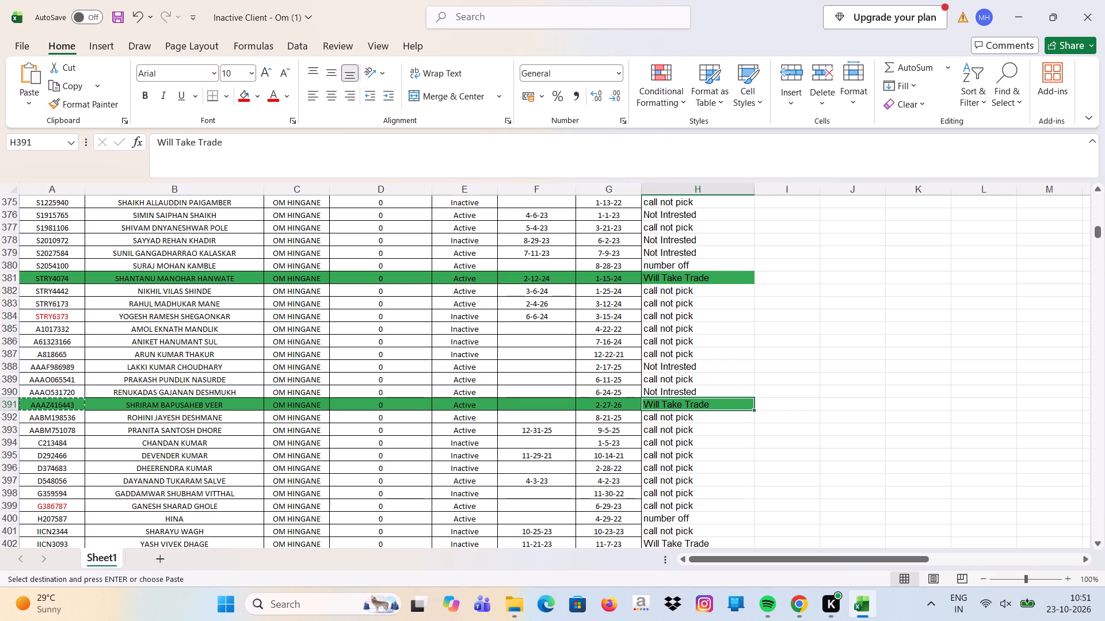
Copy the client code from row 381, search for it in Chrome on the AngelOne Partner Platform, and open the client profile.
left_click(73, 277)
key("ctrl+c")
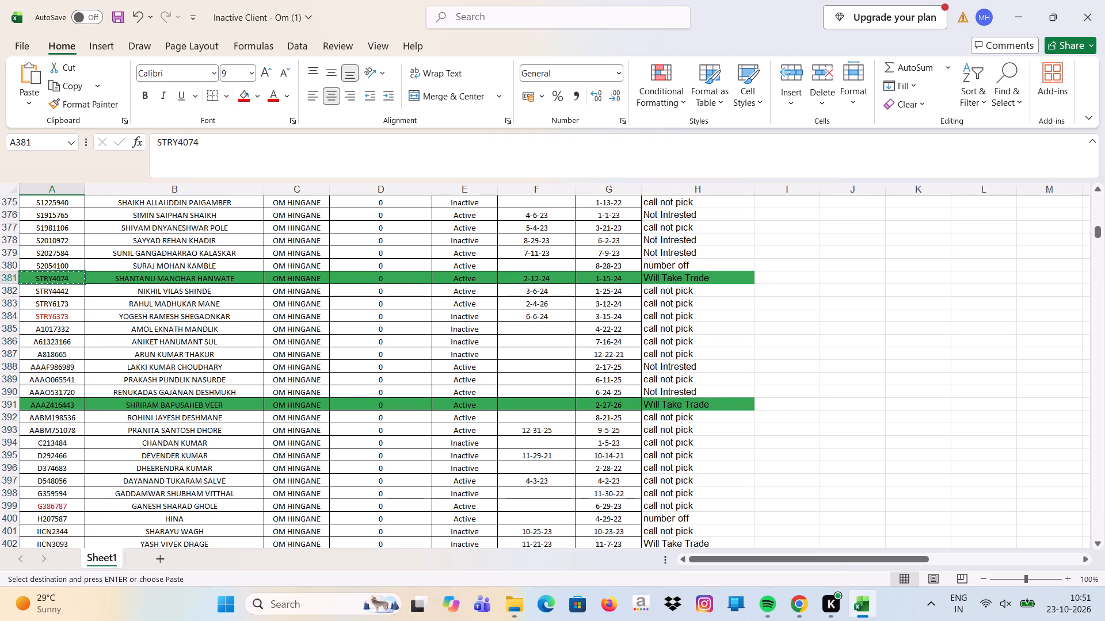
key("alt+Tab")
left_click(490, 86)
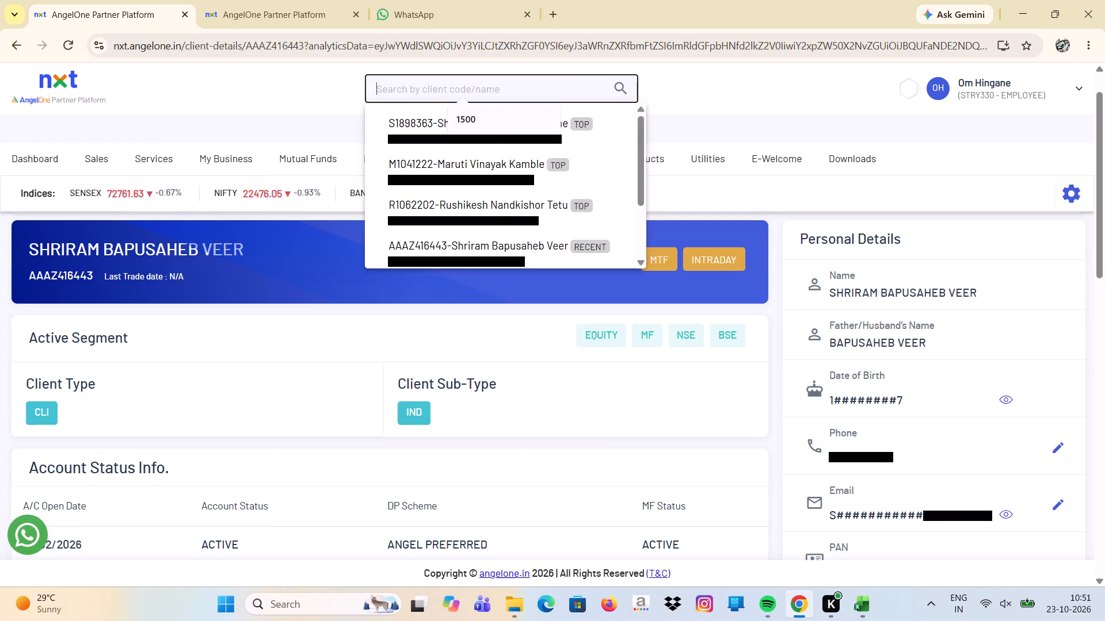
key("ctrl+v")
left_click(479, 121)
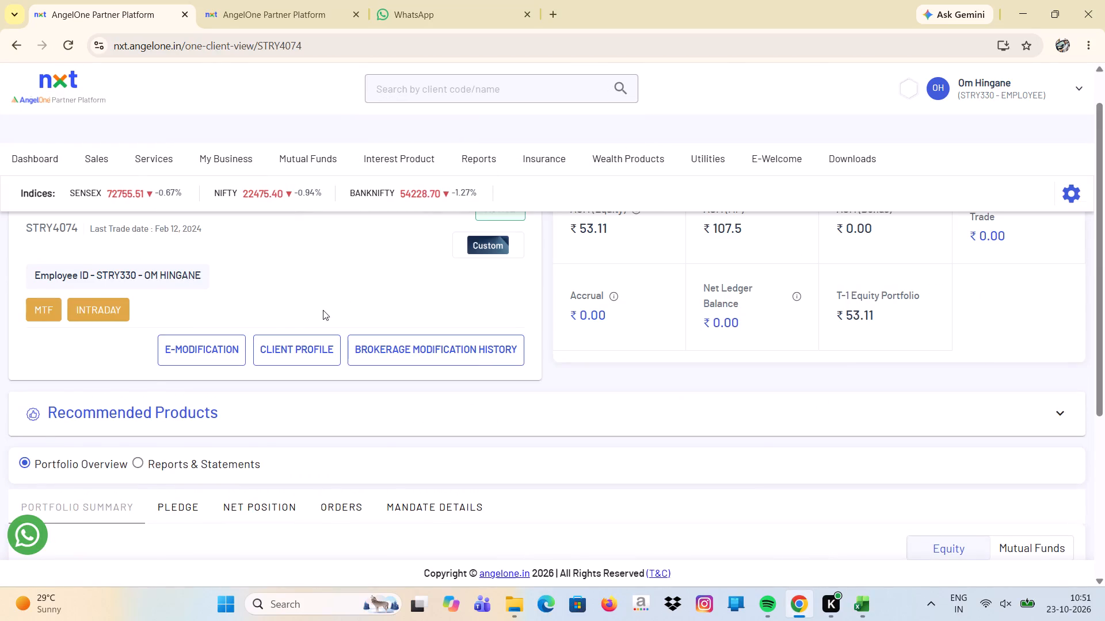
scroll(323, 310, "up", 2)
key("alt+Tab")
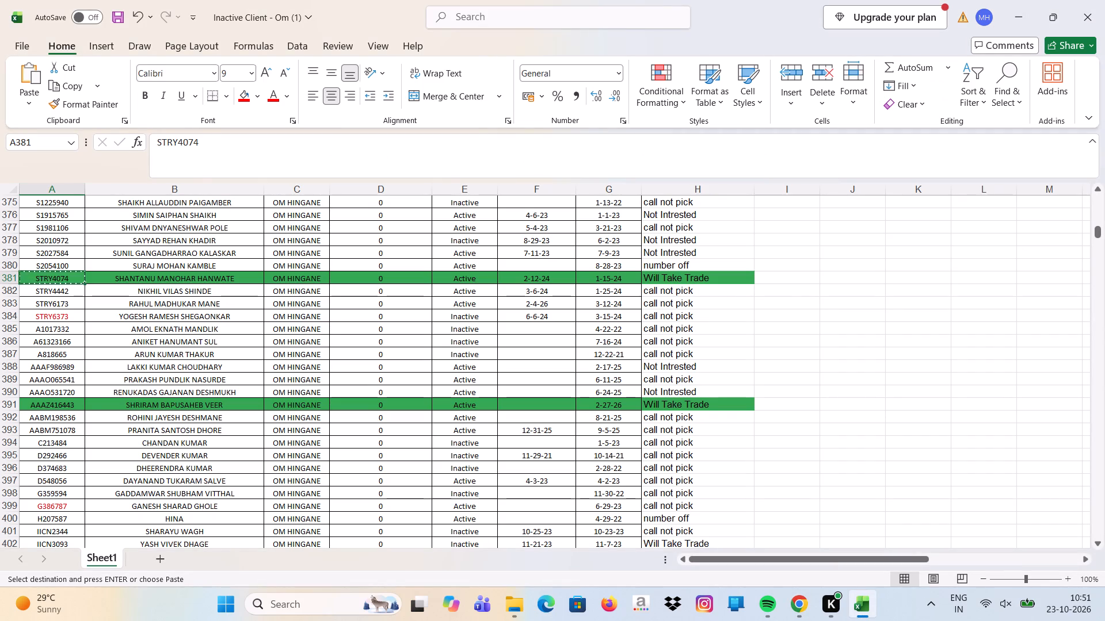
key("alt+Tab")
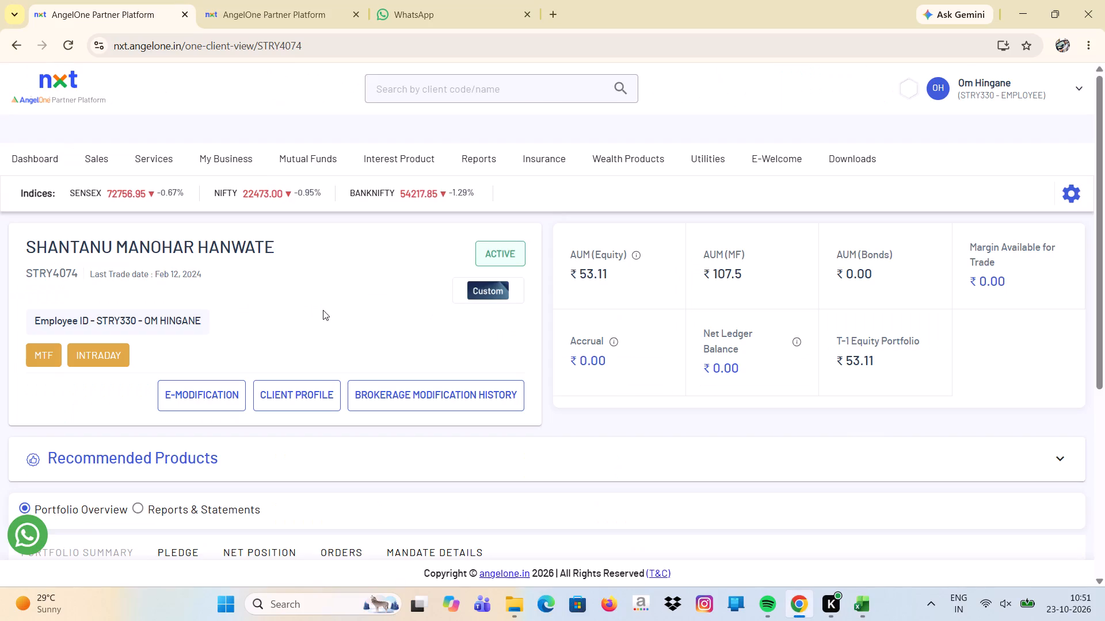
left_click(305, 381)
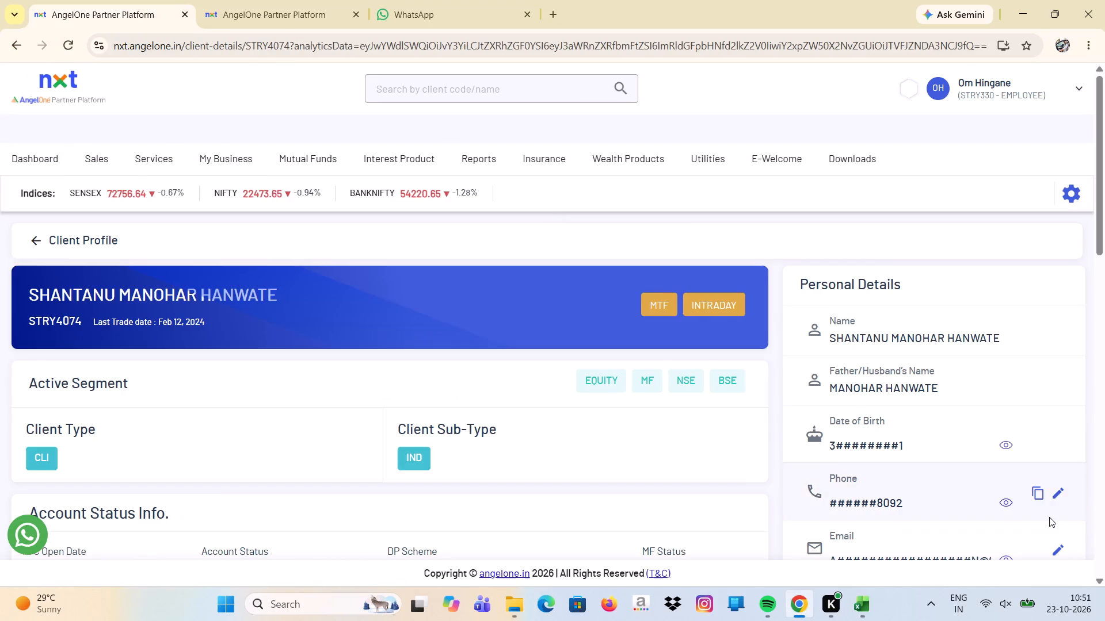
Reveal the masked phone number in the Personal Details of the row 381 client's profile.
scroll(1049, 517, "down", 1)
left_click(1000, 393)
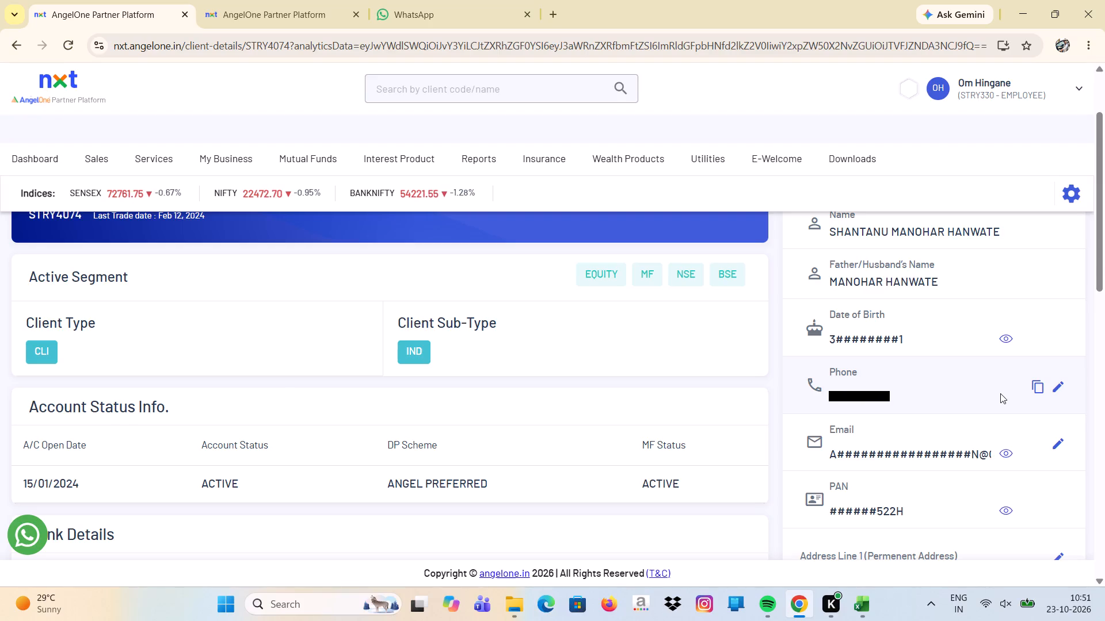
Switch to the Excel workbook, copy the client code from row 341, search for it on the AngelOne Partner Platform in Chrome, and open the client profile.
scroll(1000, 393, "up", 3)
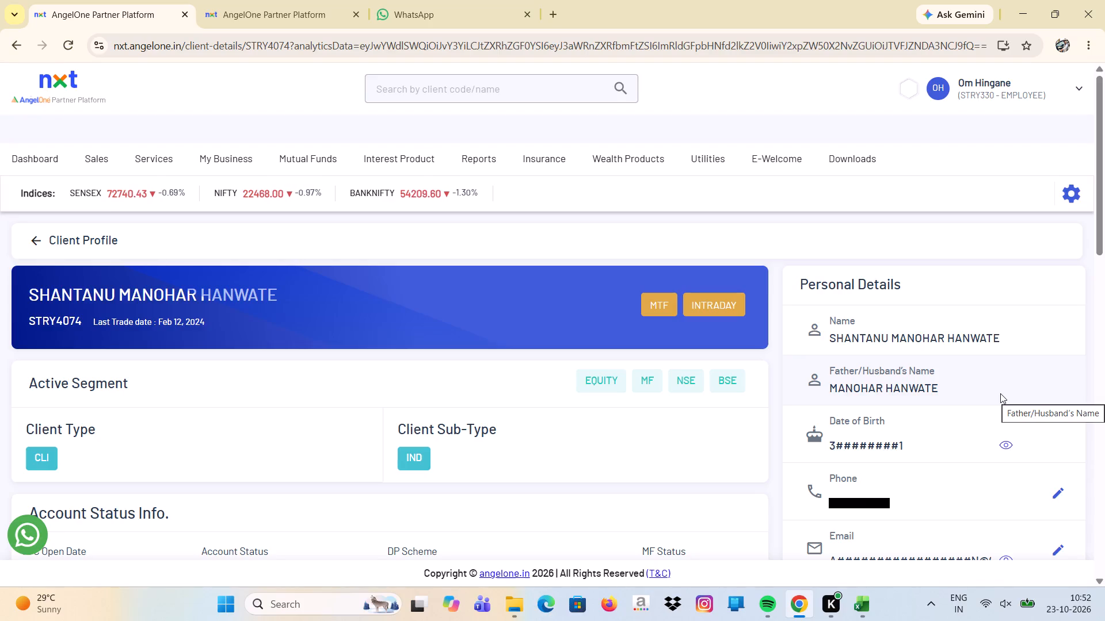
key("alt+Tab")
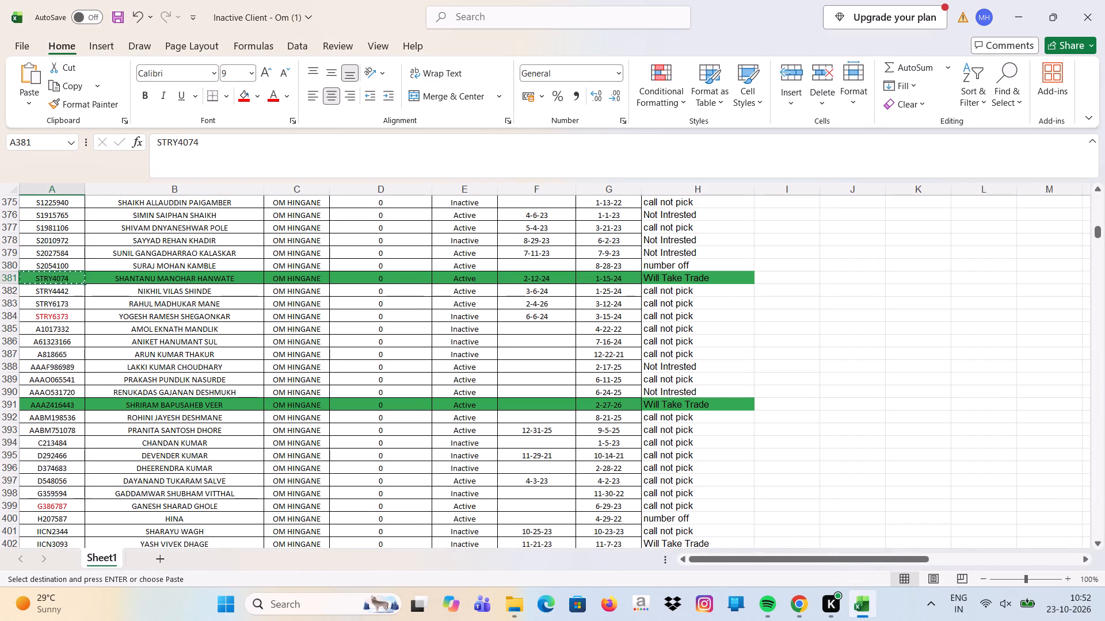
scroll(57, 320, "up", 4)
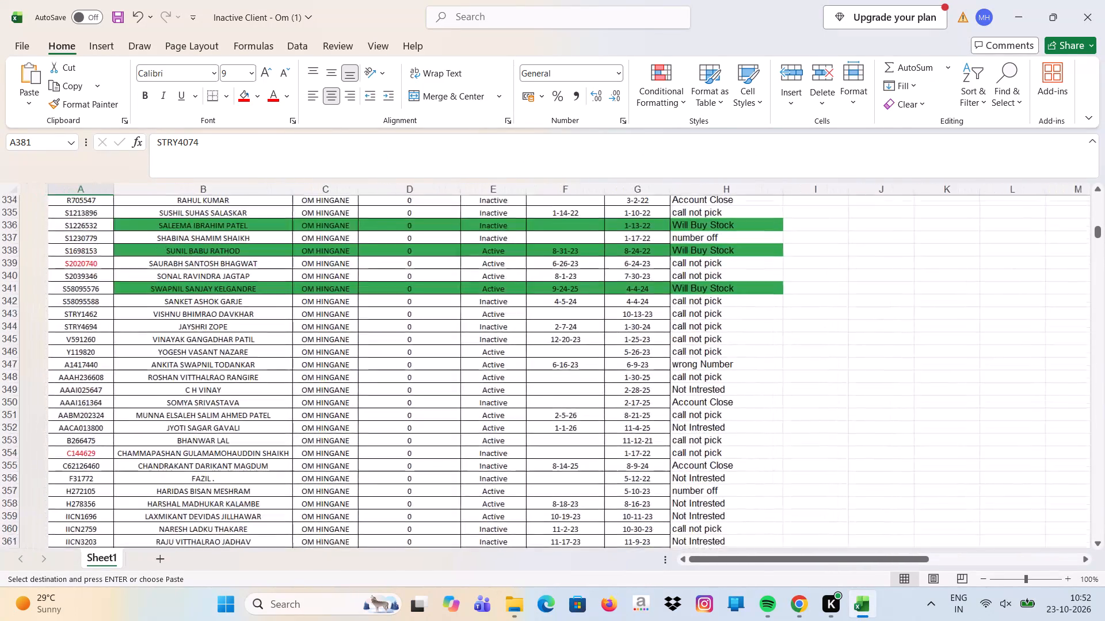
scroll(57, 320, "up", 1)
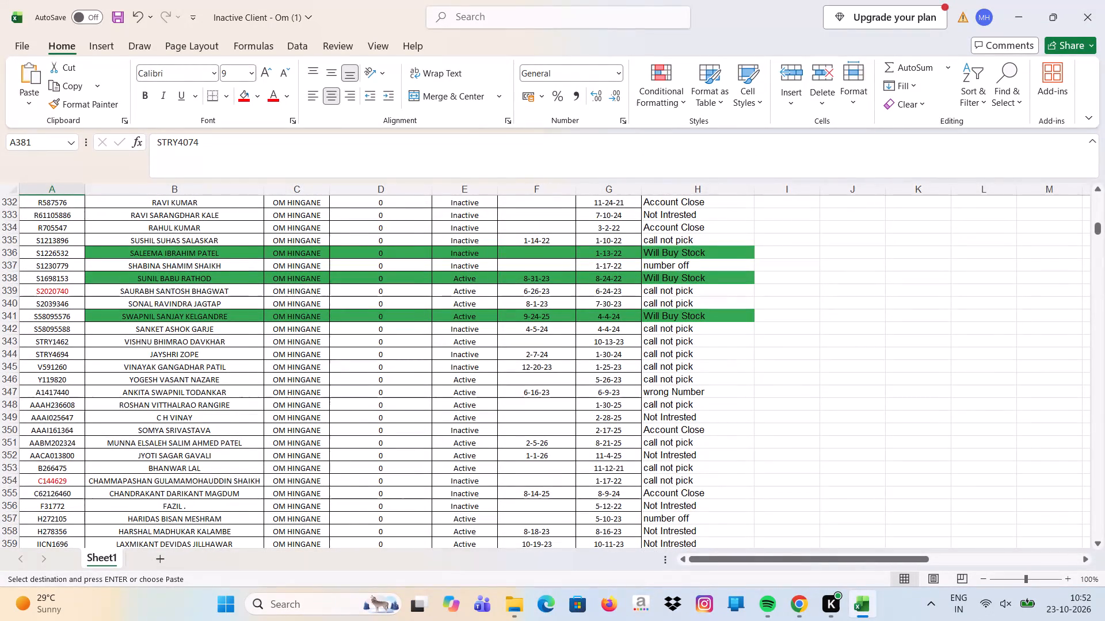
left_click(48, 312)
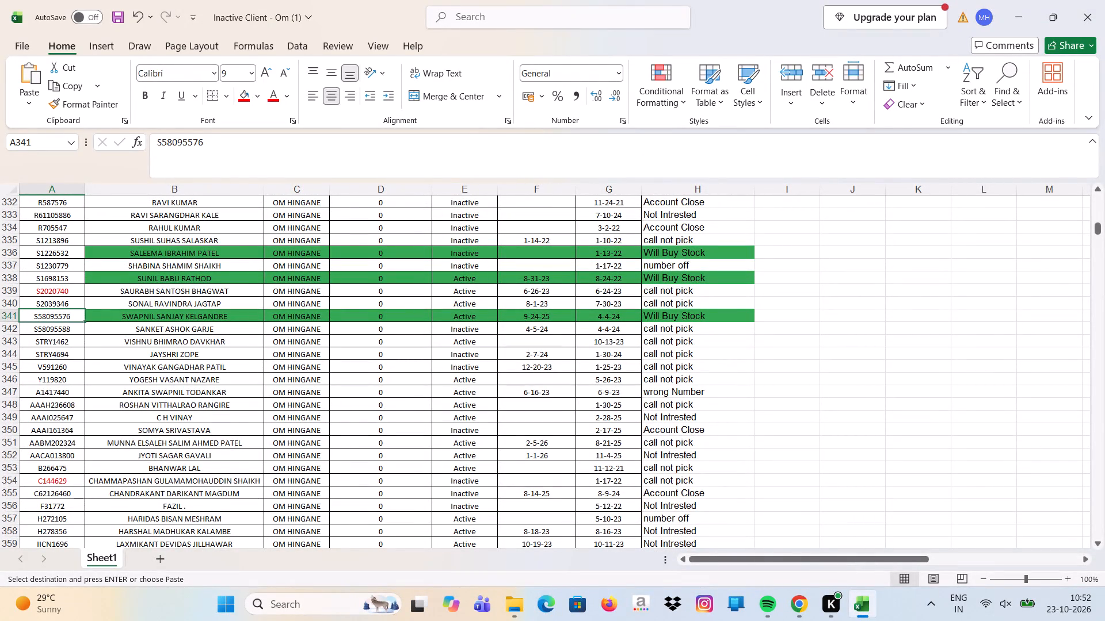
key("ctrl+c")
key("alt+Tab")
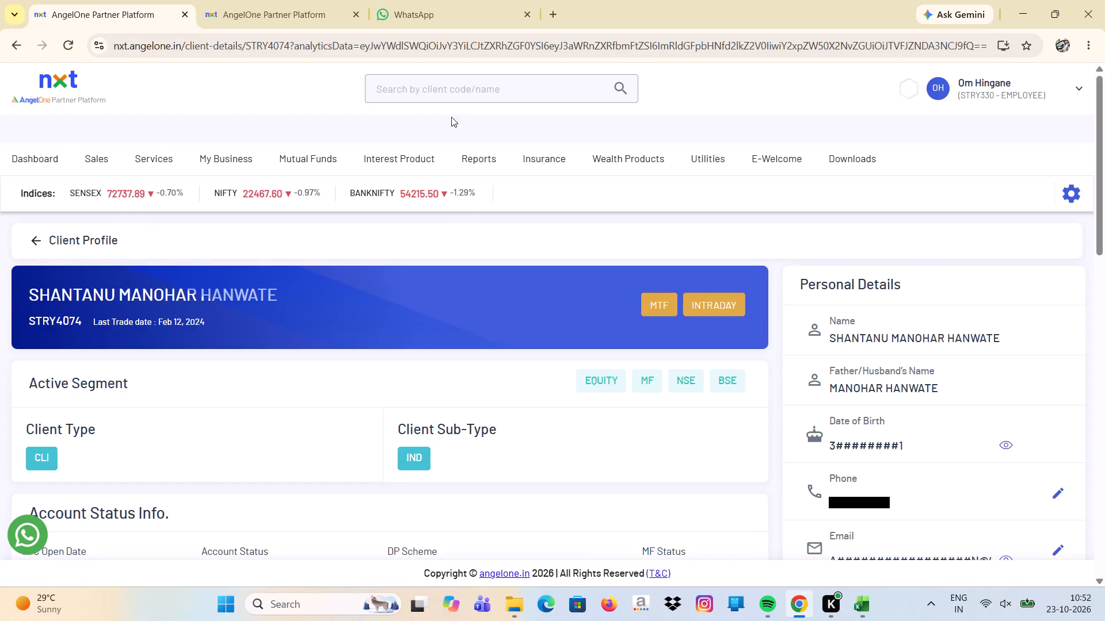
left_click(462, 91)
key("ctrl+v")
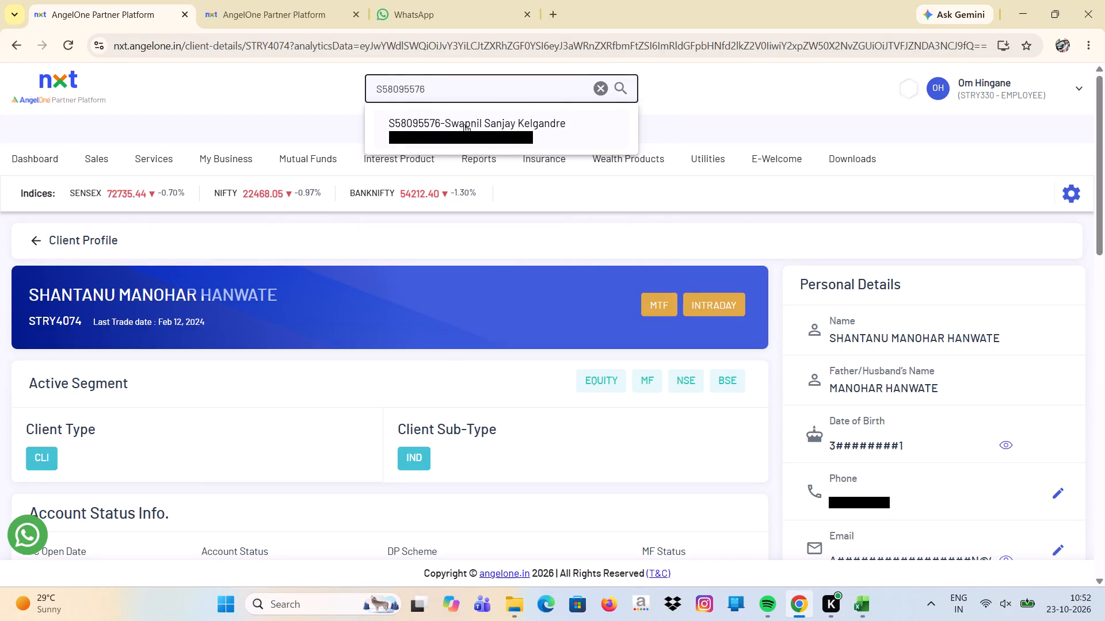
left_click(464, 124)
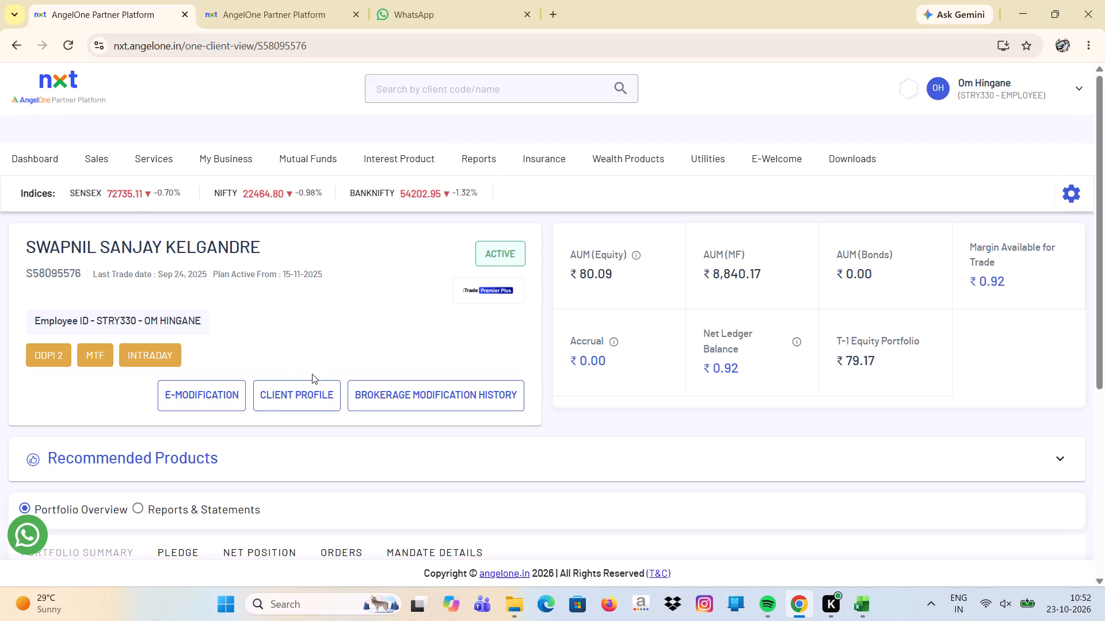
left_click(261, 392)
Reveal the masked phone number in the Personal Details of the row 341 client's profile.
scroll(619, 408, "down", 1)
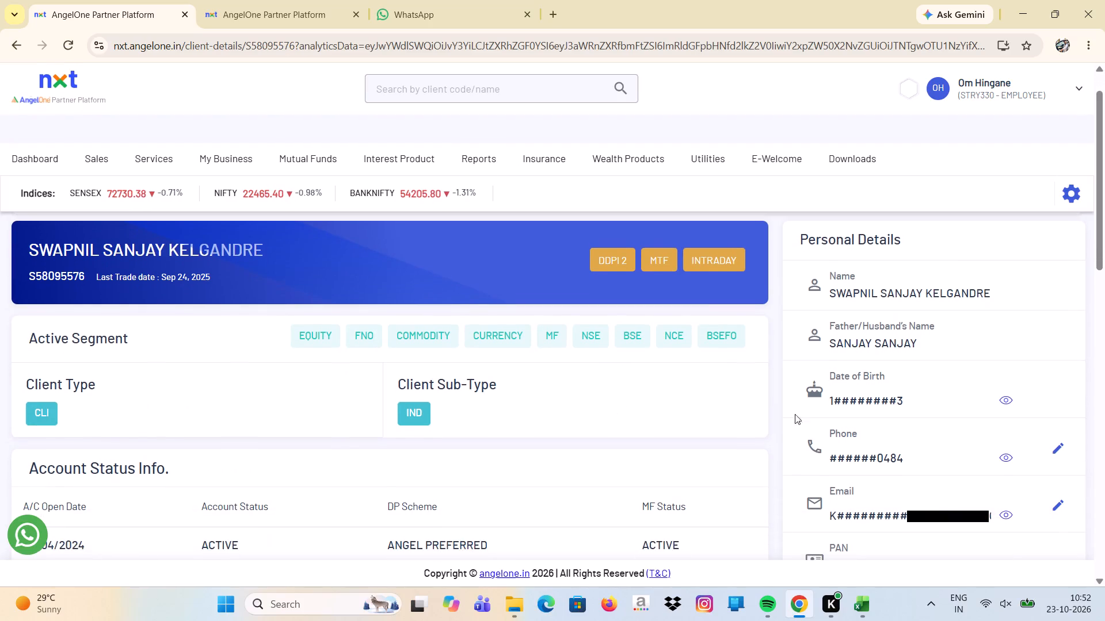
left_click(1006, 453)
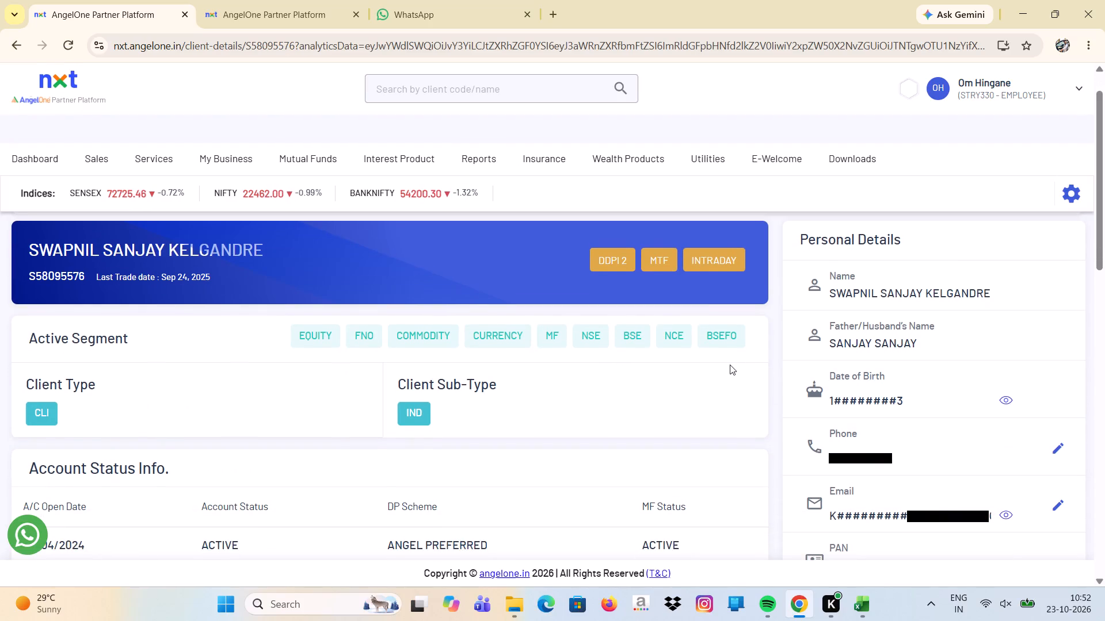
scroll(730, 365, "up", 1)
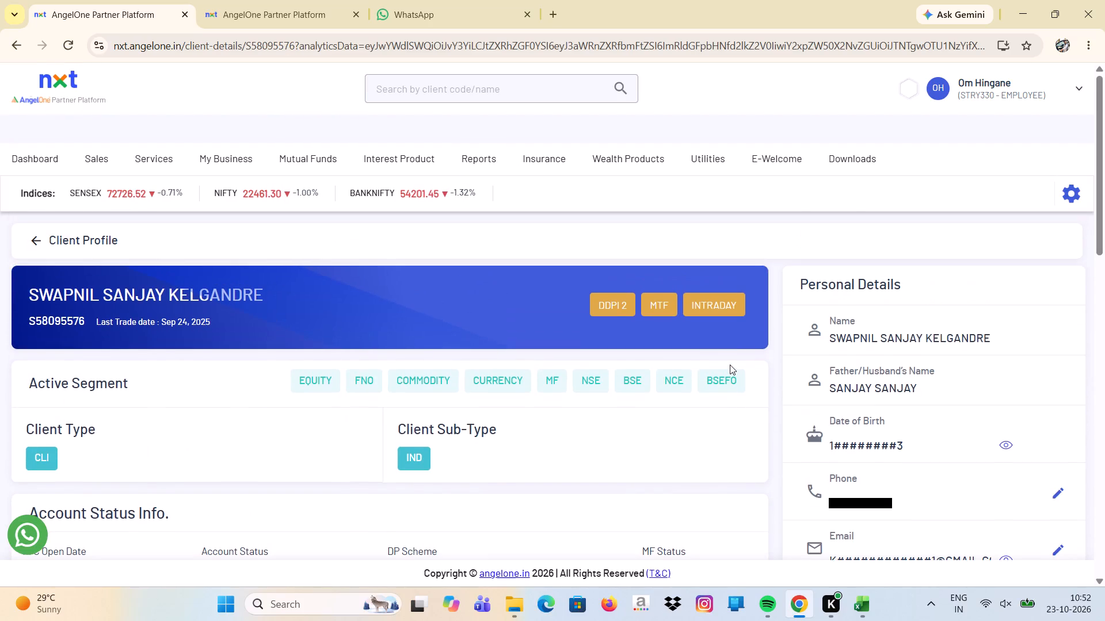
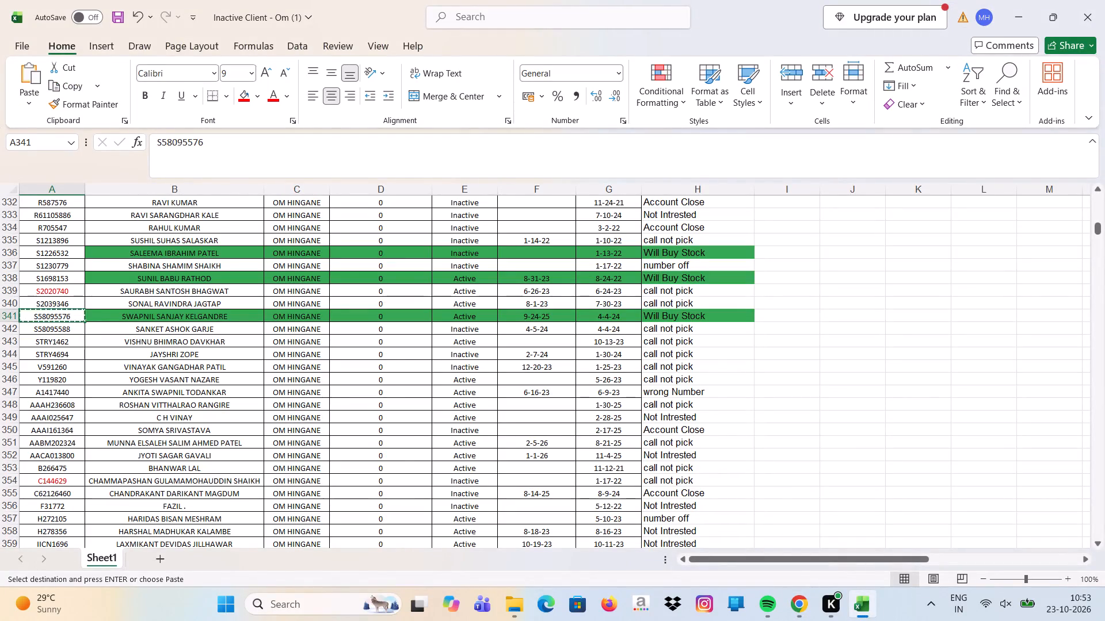
Copy the client code from row 338, search for it on the AngelOne Partner Platform in Chrome, and open that client's overview.
left_click(65, 278)
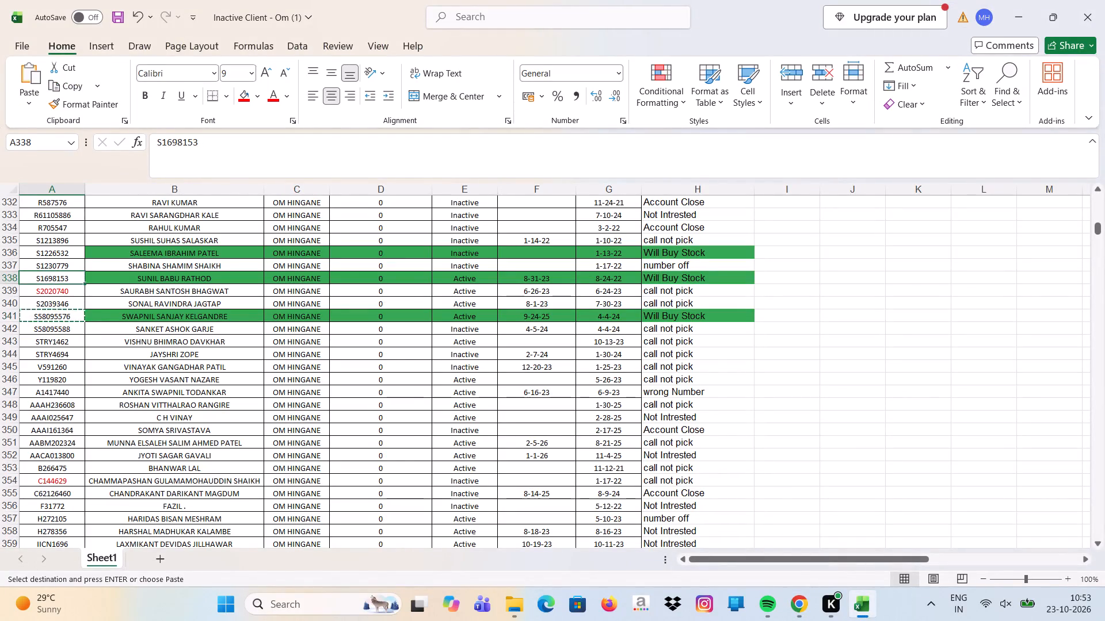
key("ctrl+c")
key("alt+Tab")
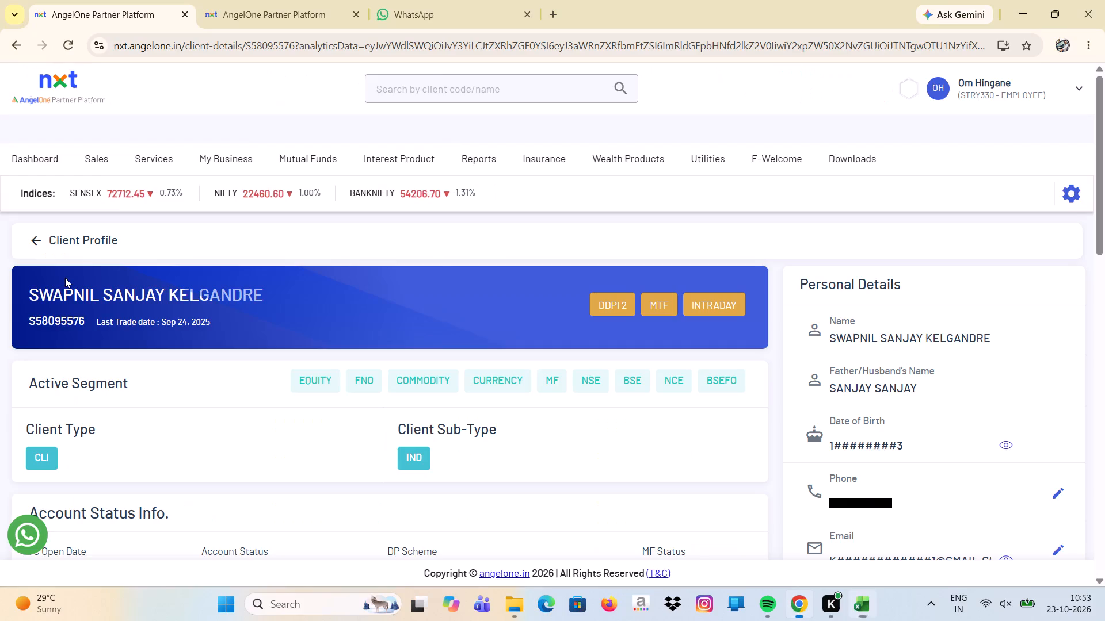
left_click(429, 70)
left_click(420, 81)
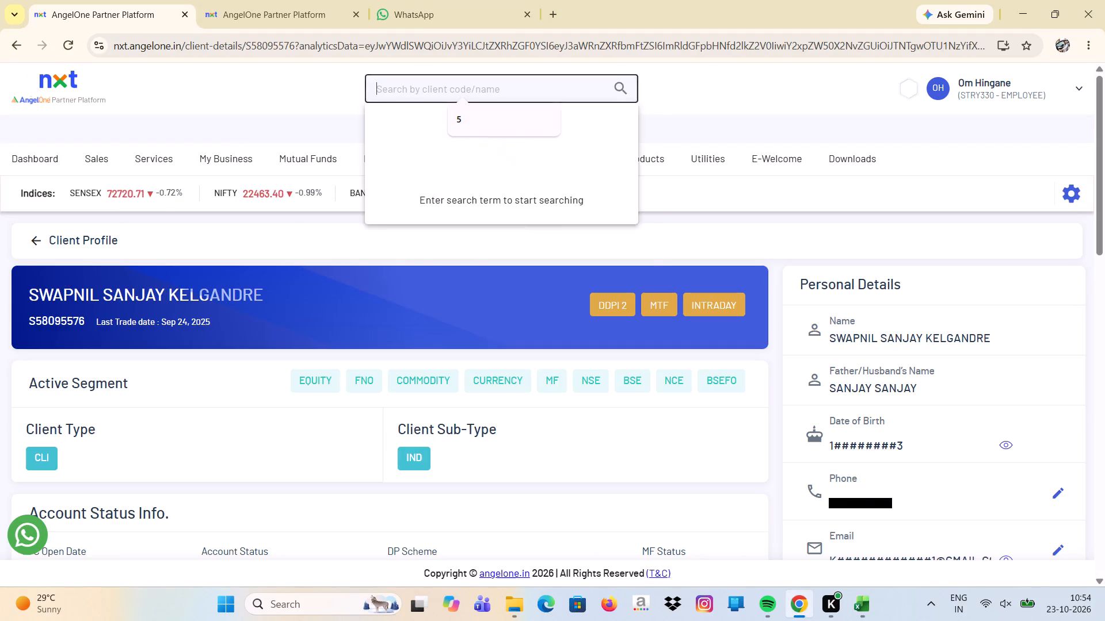
key("ctrl+v")
left_click(432, 122)
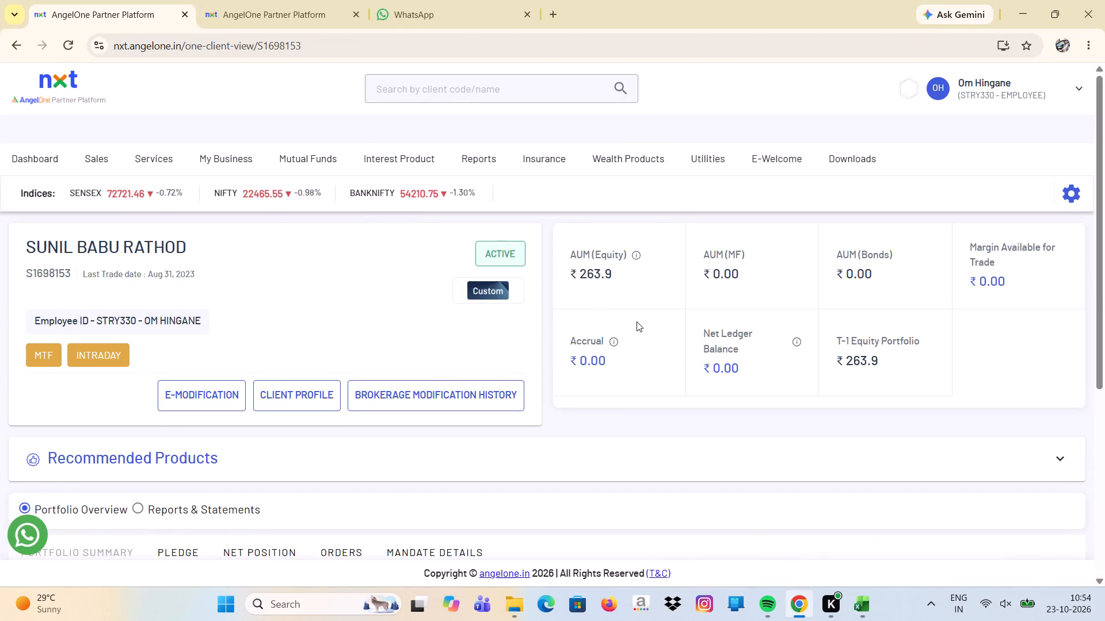
Return to the Excel workbook, copy the client code from row 336, and open that client's overview on the AngelOne Partner Platform in Chrome.
key("alt+Tab")
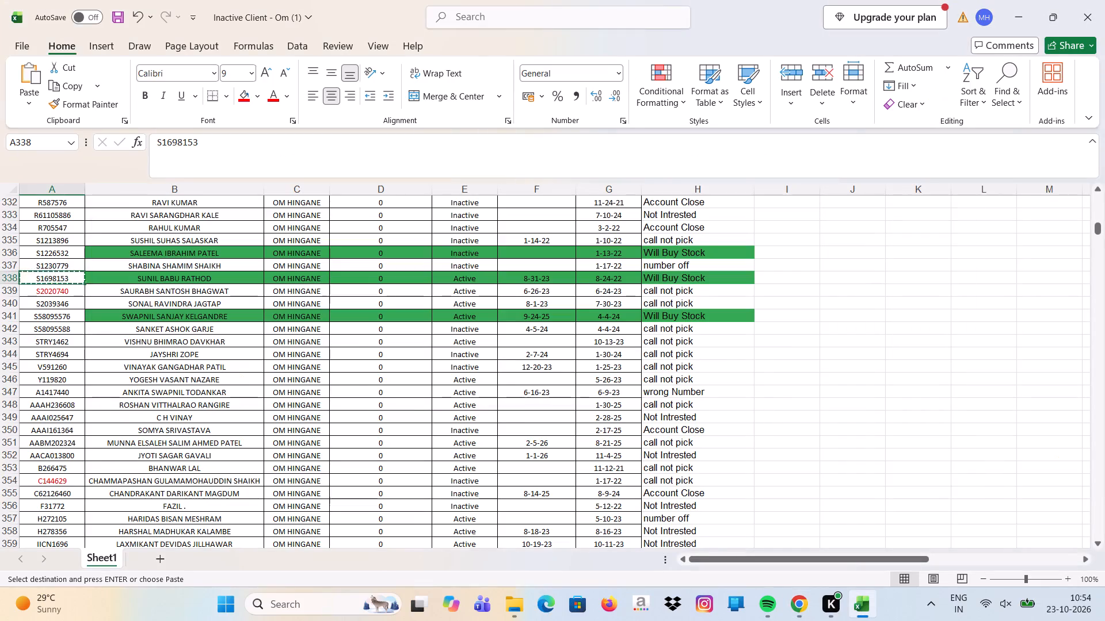
left_click(70, 254)
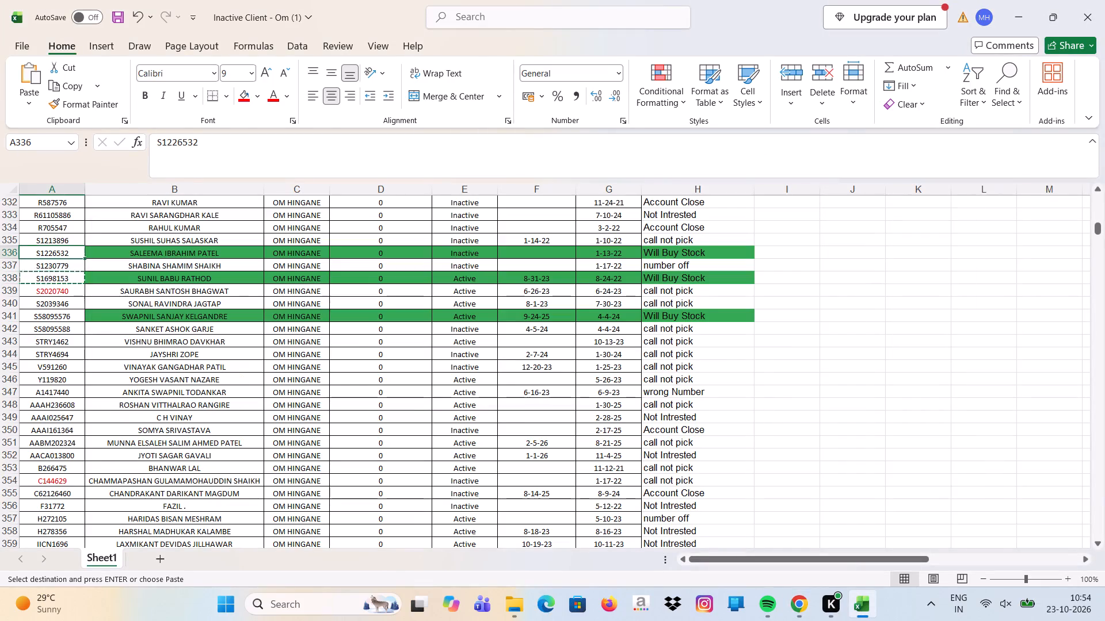
key("ctrl+c")
key("alt+Tab")
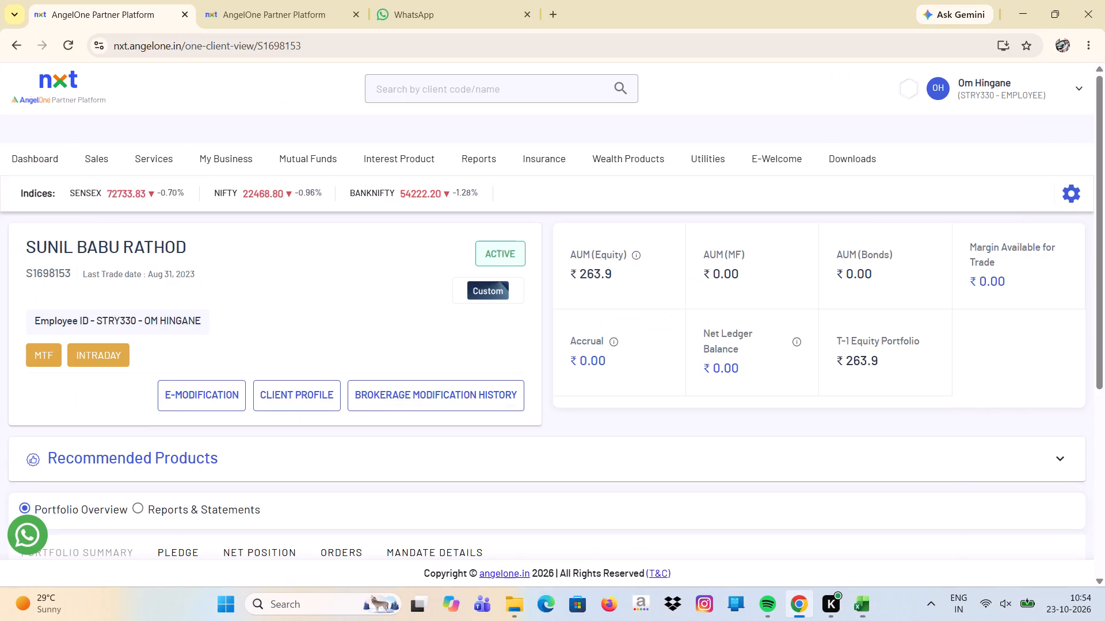
left_click(386, 76)
key("ctrl+v")
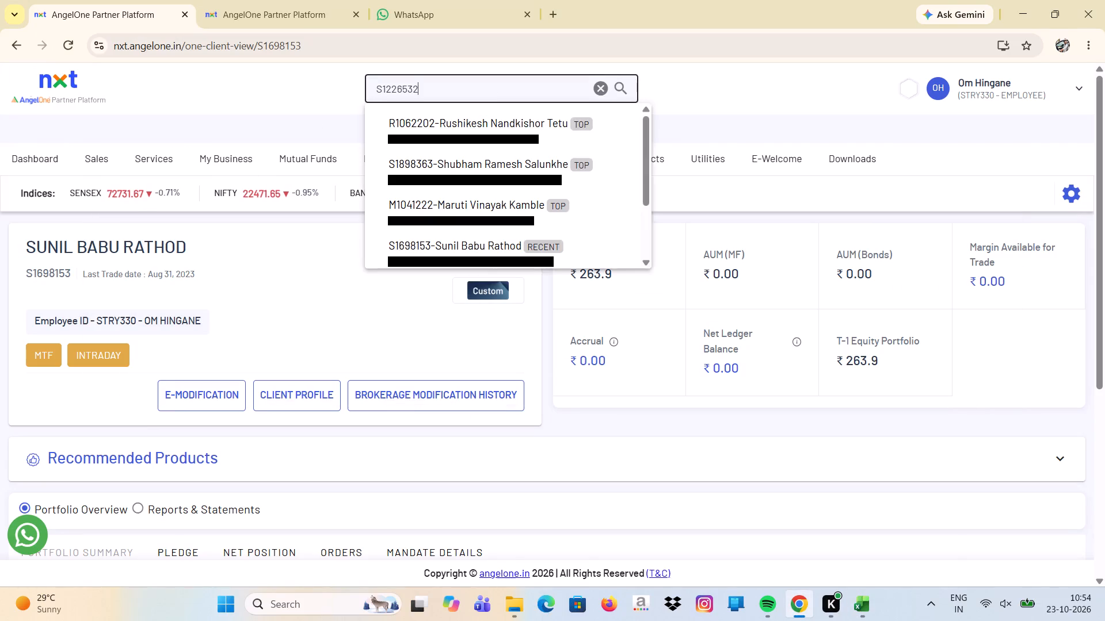
left_click(444, 128)
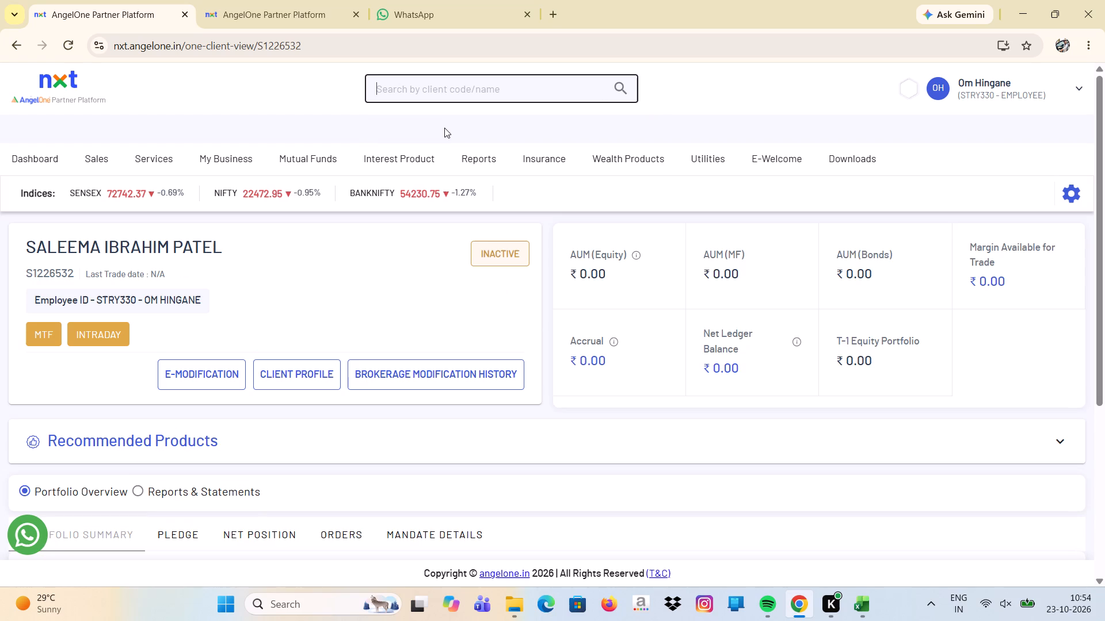
Return to the Excel workbook, copy the client code from row 326, and open that client's overview on the AngelOne Partner Platform in Chrome.
key("alt+Tab")
scroll(291, 271, "up", 1)
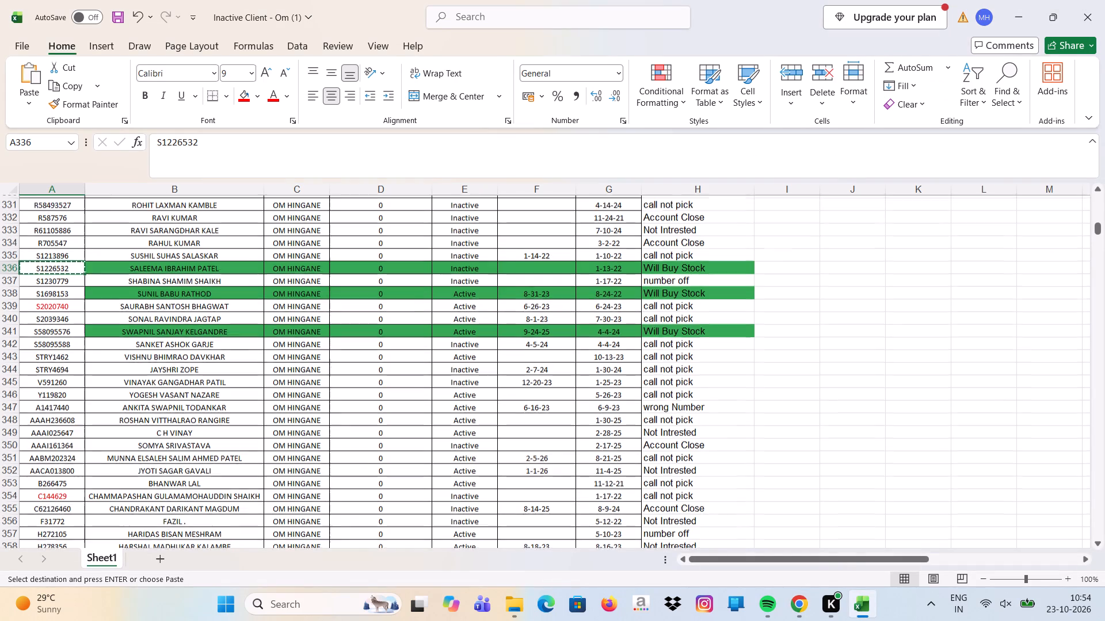
scroll(291, 271, "up", 2)
scroll(291, 271, "down", 1)
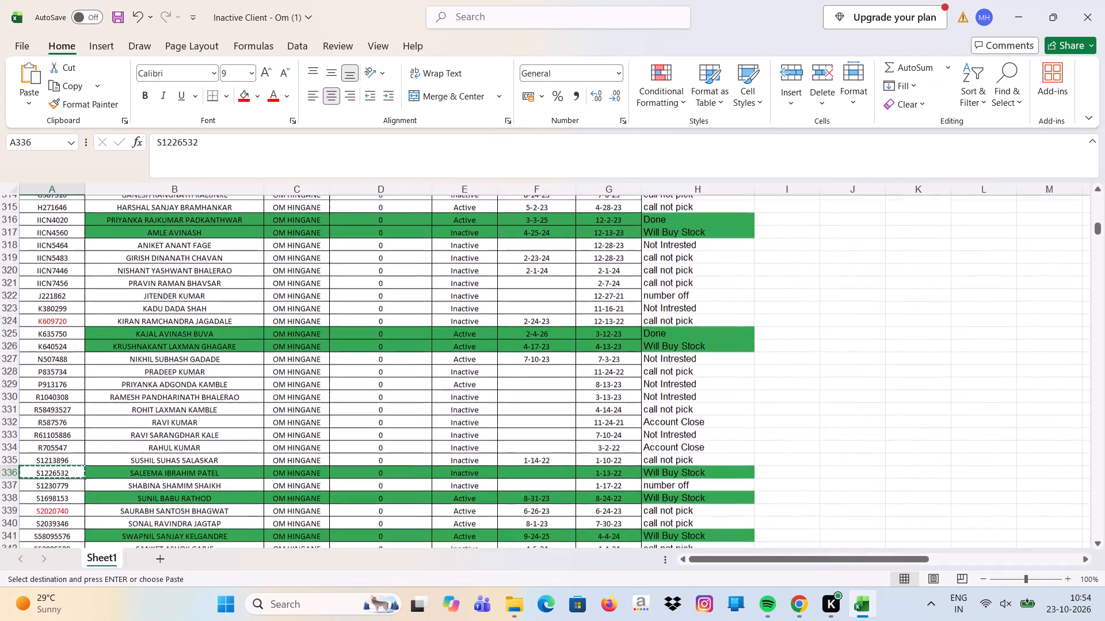
left_click(81, 331)
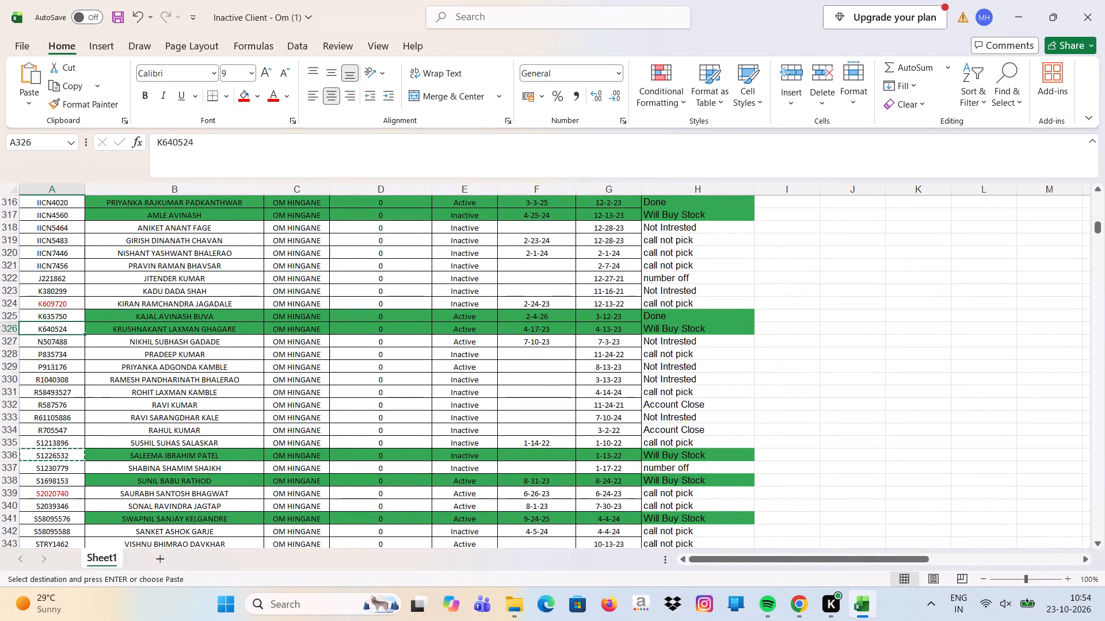
key("ctrl+c")
key("alt+Tab")
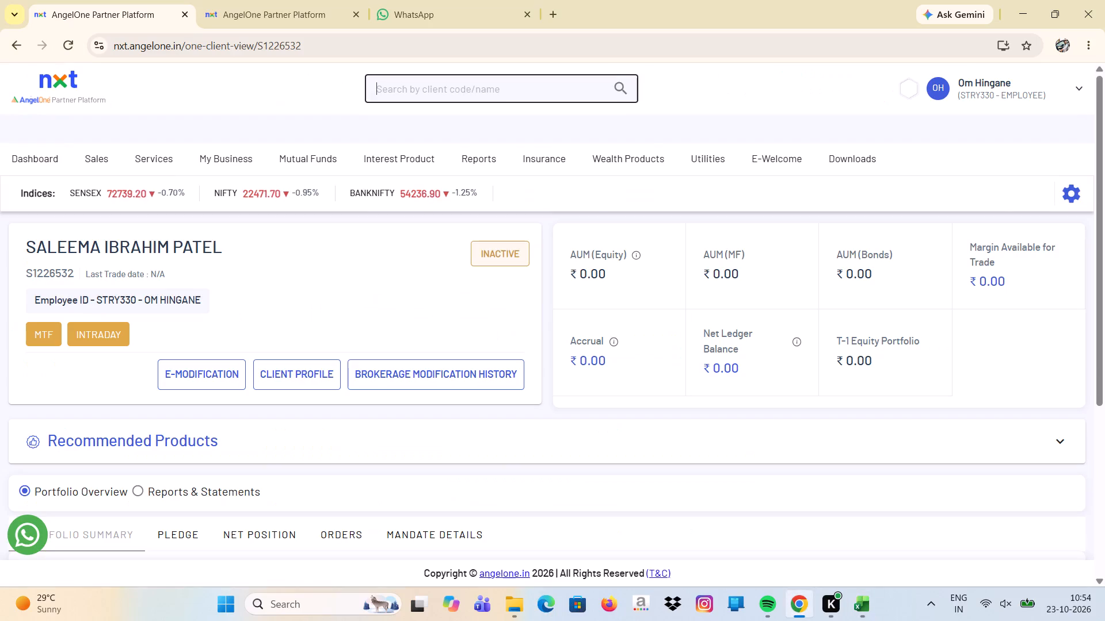
left_click(376, 93)
key("ctrl+v")
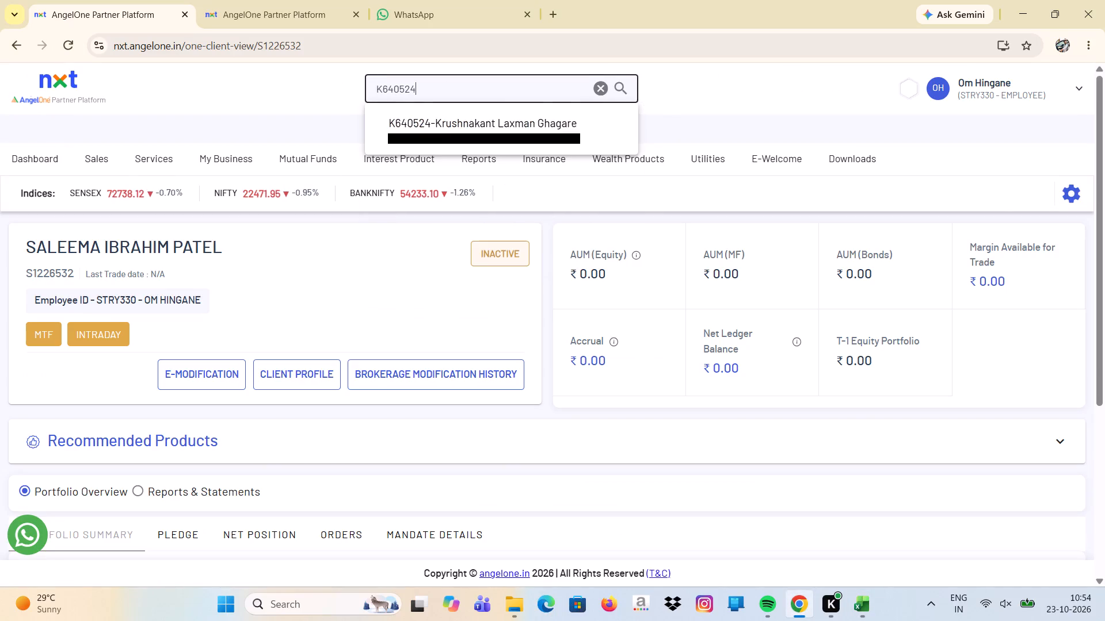
left_click(446, 122)
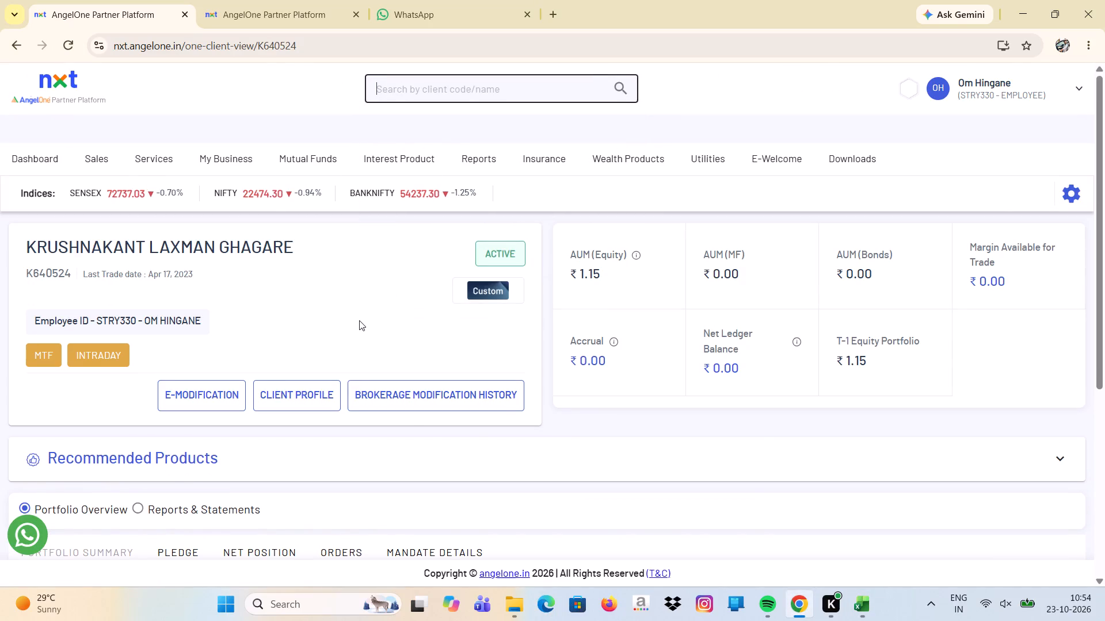
Return to the Excel workbook, copy the client code from row 341 again, and reopen that client's overview on the AngelOne Partner Platform in Chrome.
key("alt+Tab")
scroll(119, 287, "down", 3)
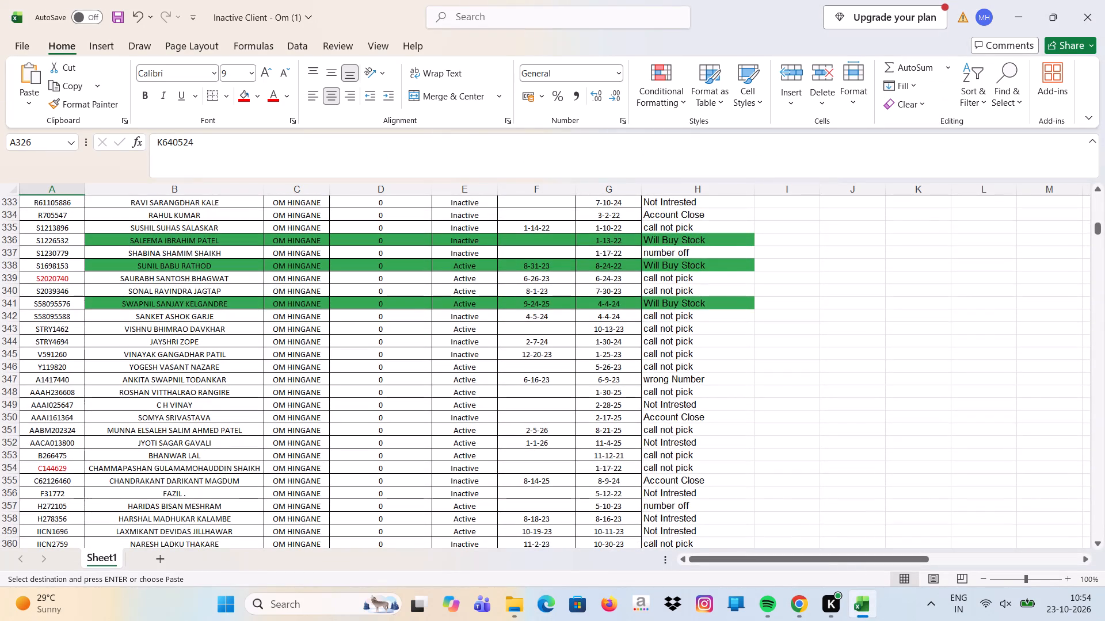
left_click(67, 300)
key("ctrl+c")
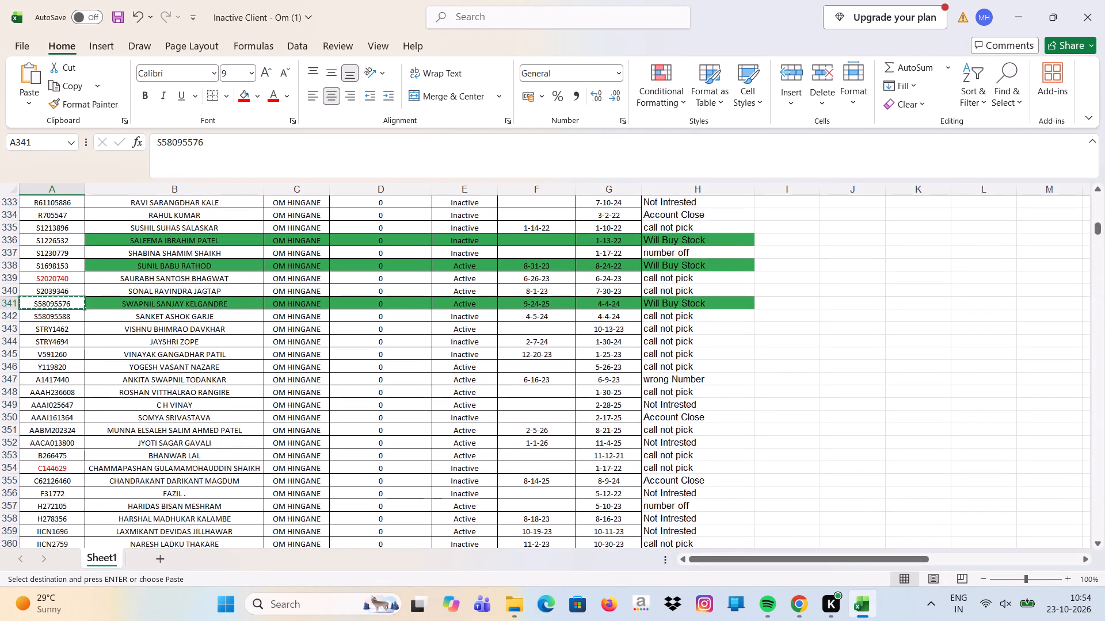
key("alt+Tab")
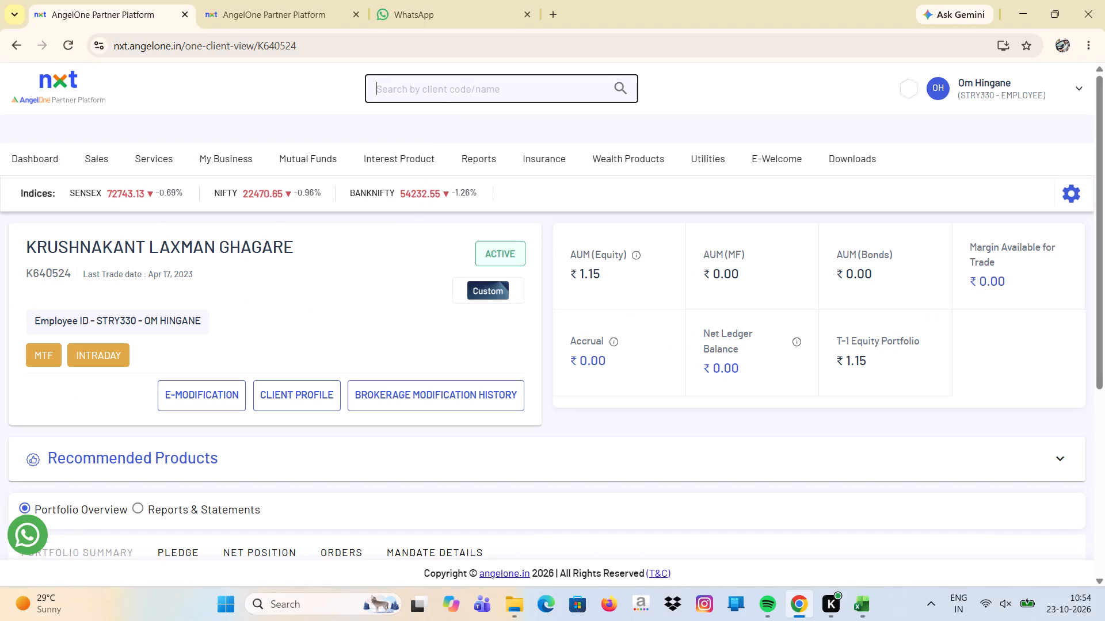
left_click(443, 93)
key("ctrl+v")
left_click(443, 93, "ctrl")
left_click(459, 137)
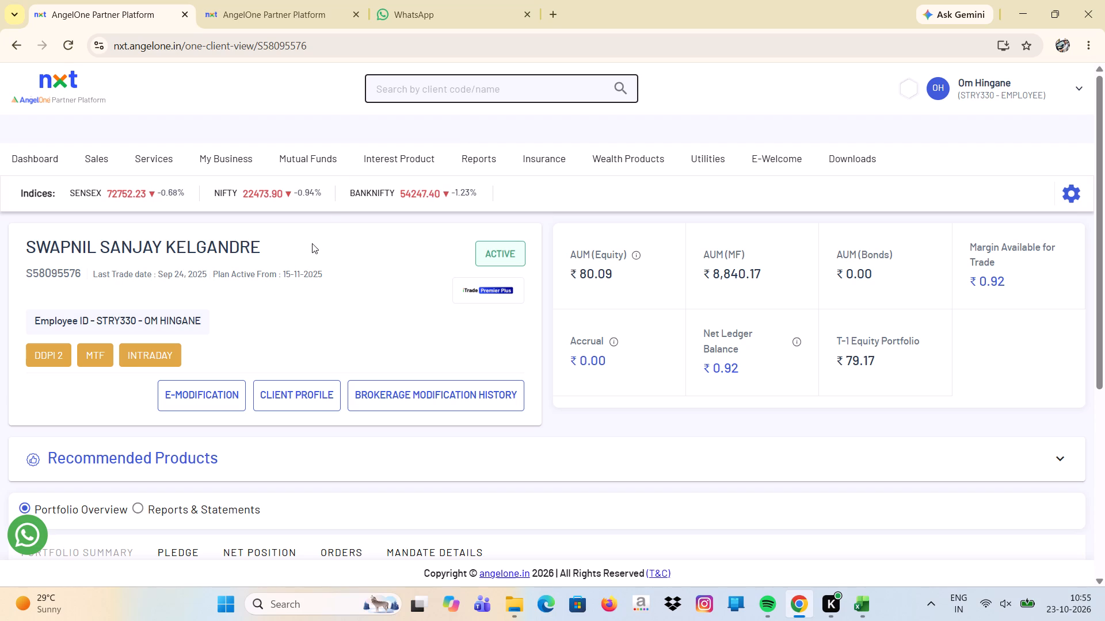
Examine the net position and pending orders of the row 341 client in the portfolio overview.
scroll(300, 269, "down", 2)
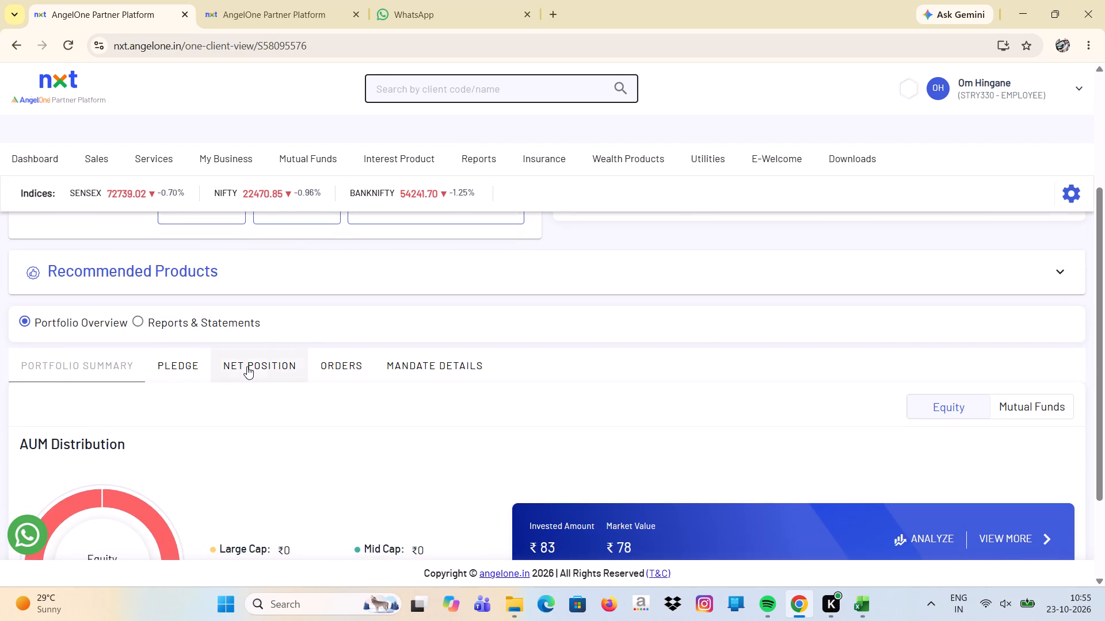
left_click(247, 366)
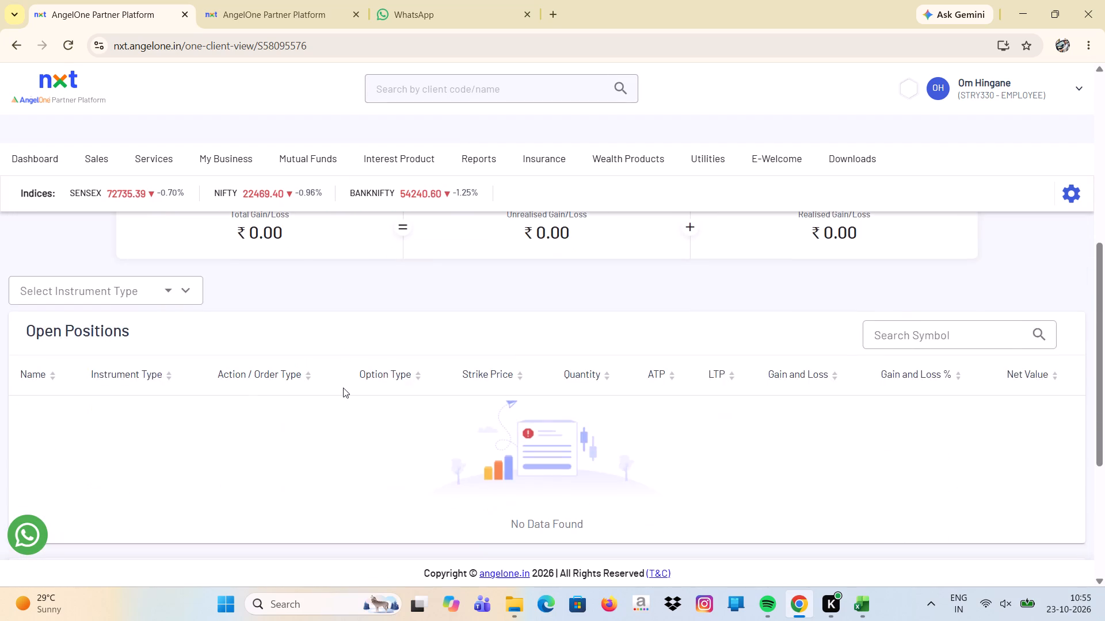
left_click(344, 310)
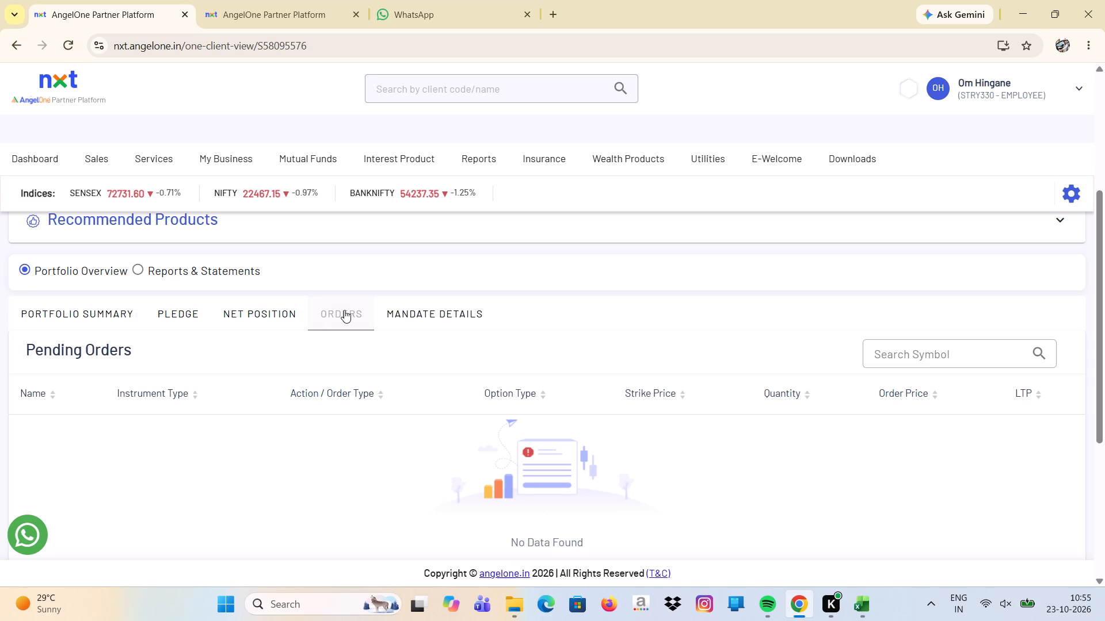
left_click(268, 302)
Open the client profile of the row 341 client from the overview page.
scroll(268, 302, "up", 9)
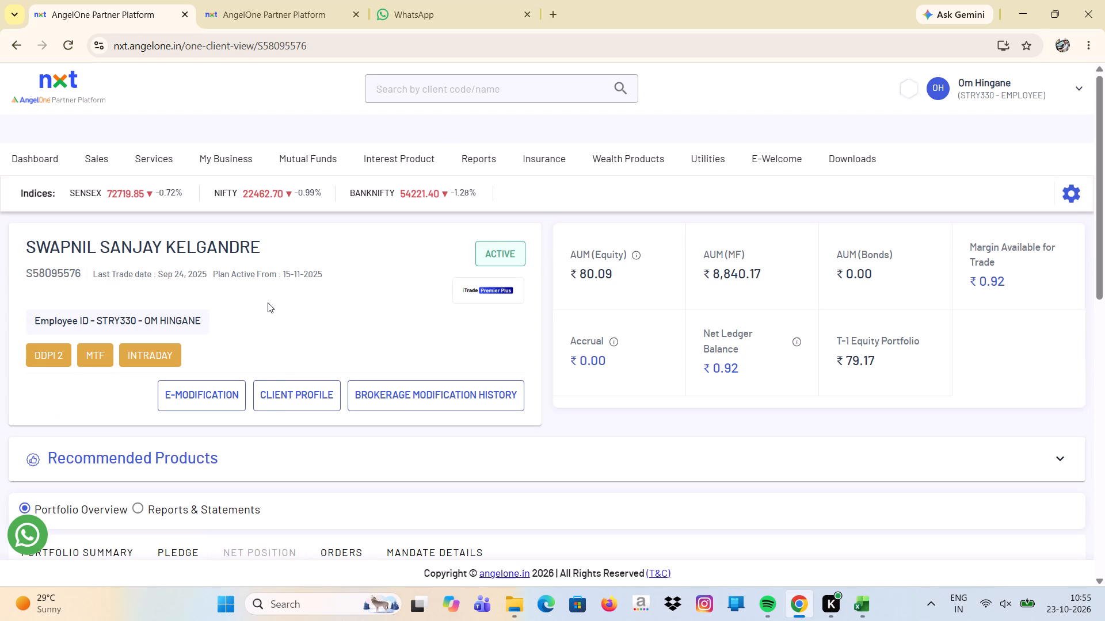
left_click(270, 399)
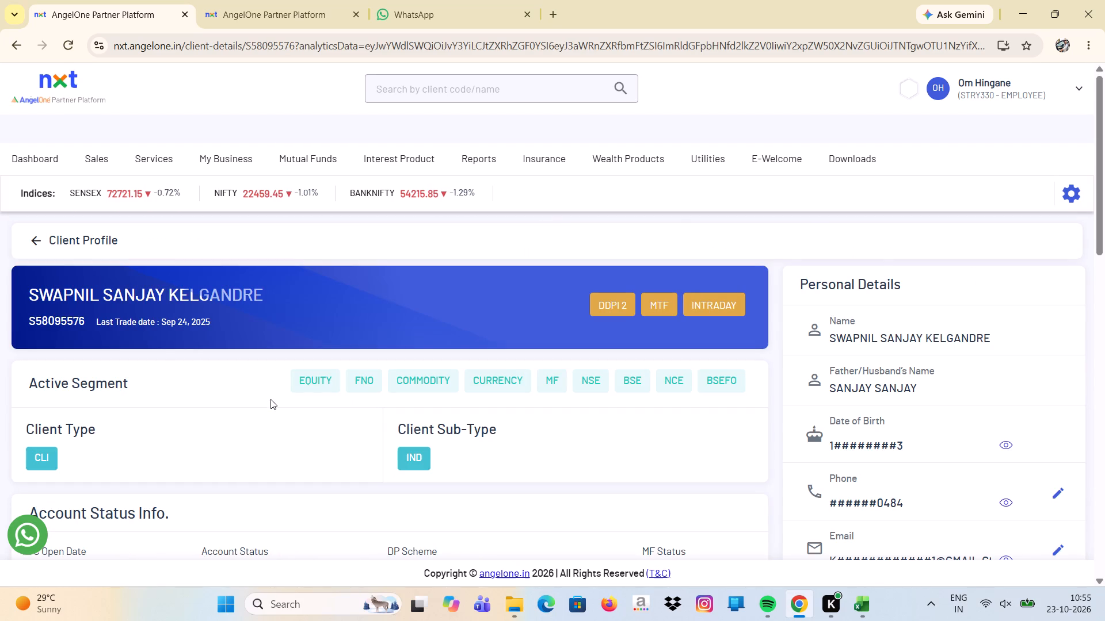
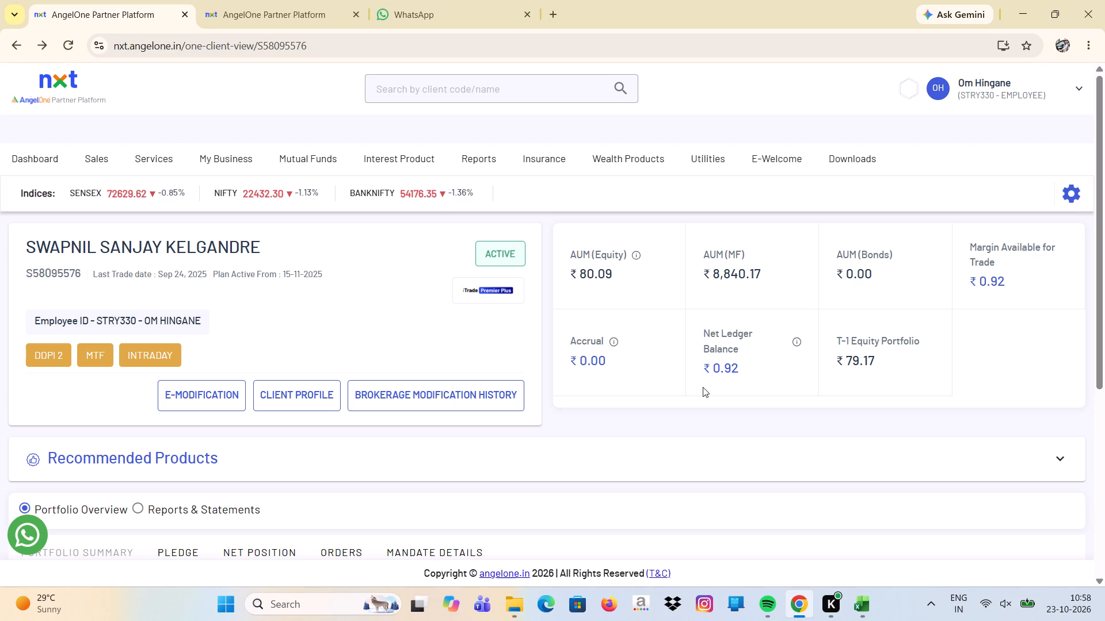
Return to the Excel workbook, copy the client code from row 292, and open that client's profile on the AngelOne Partner Platform in Chrome.
key("alt+Tab")
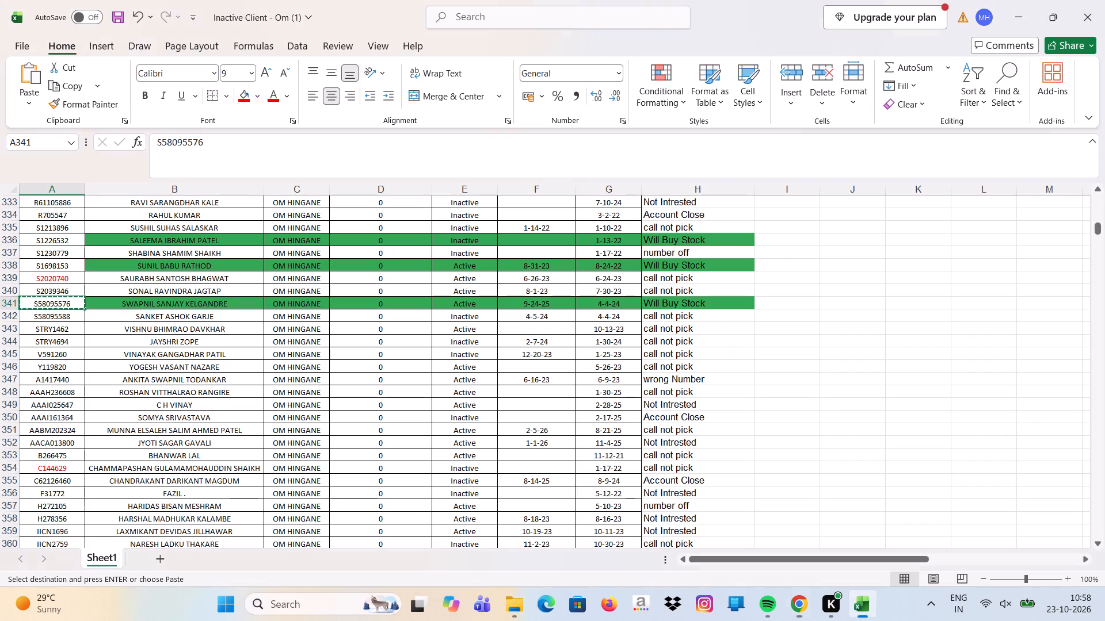
scroll(139, 321, "up", 3)
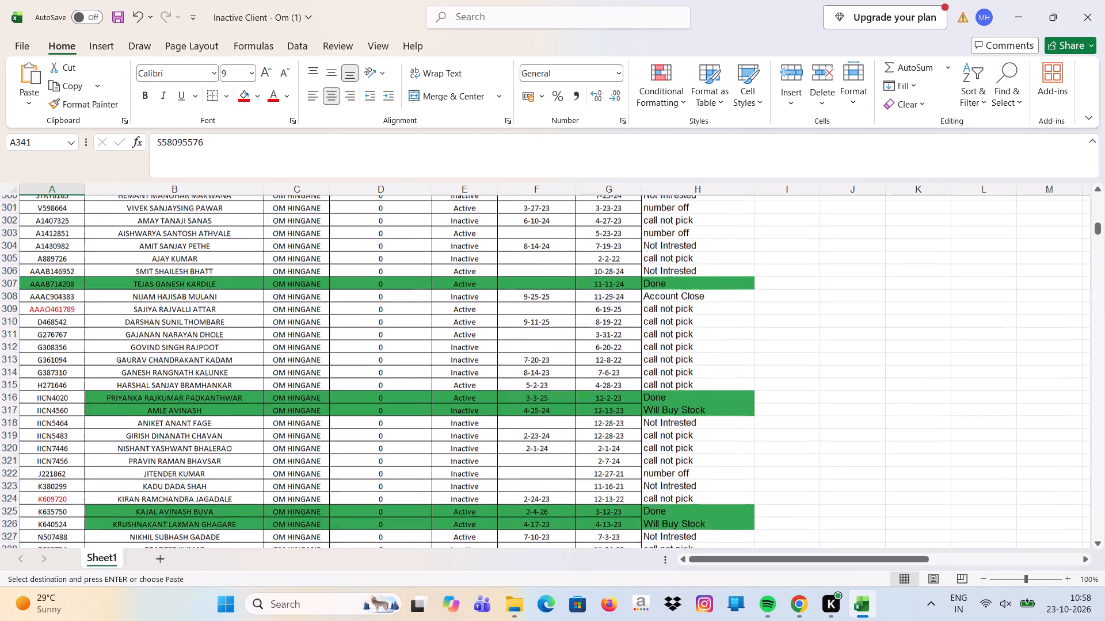
scroll(139, 321, "up", 2)
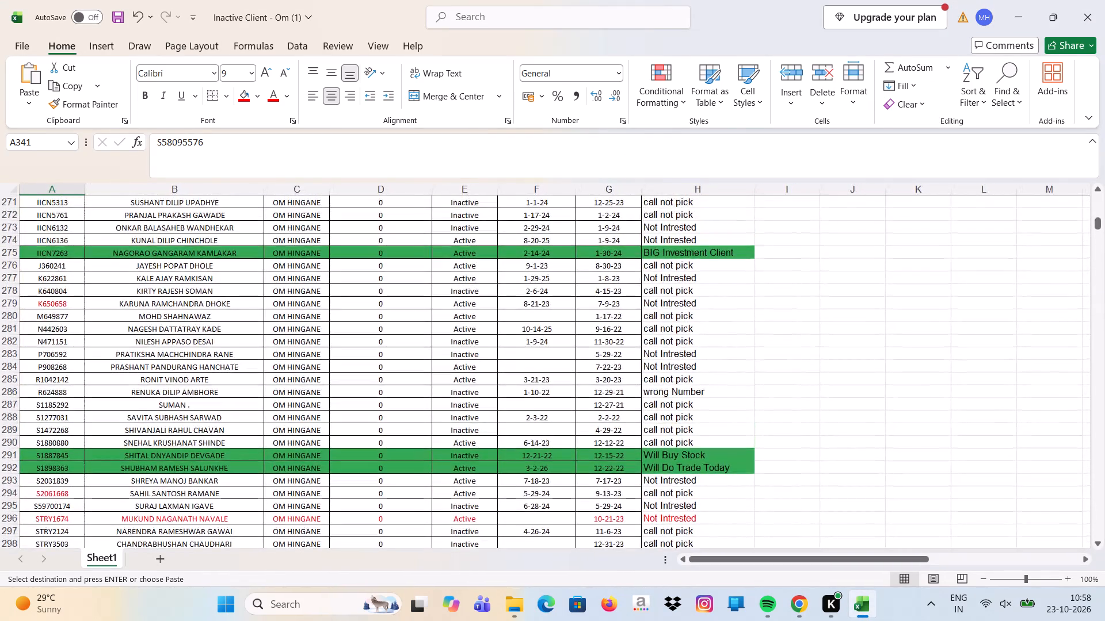
scroll(139, 321, "down", 1)
left_click(60, 364)
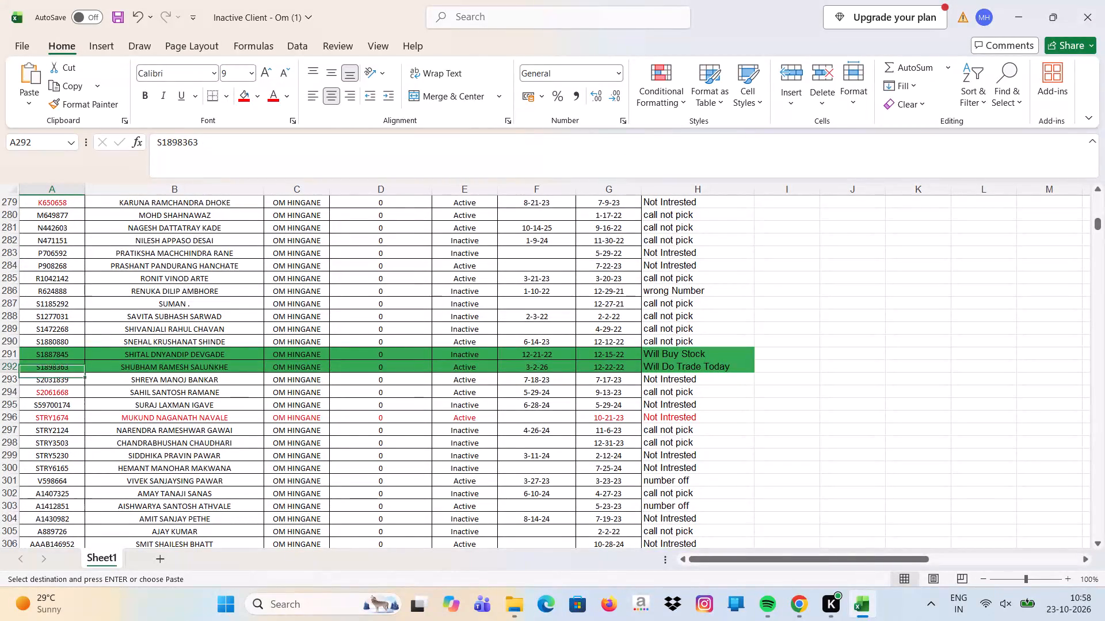
key("ctrl+c")
key("alt+Tab")
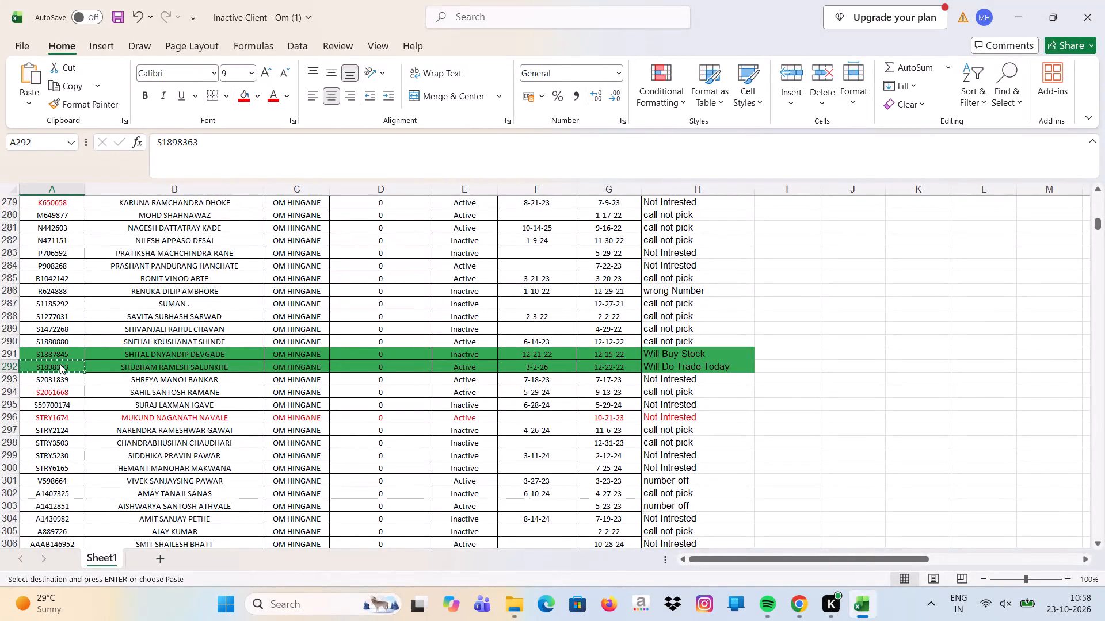
left_click(377, 90)
key("ctrl+v")
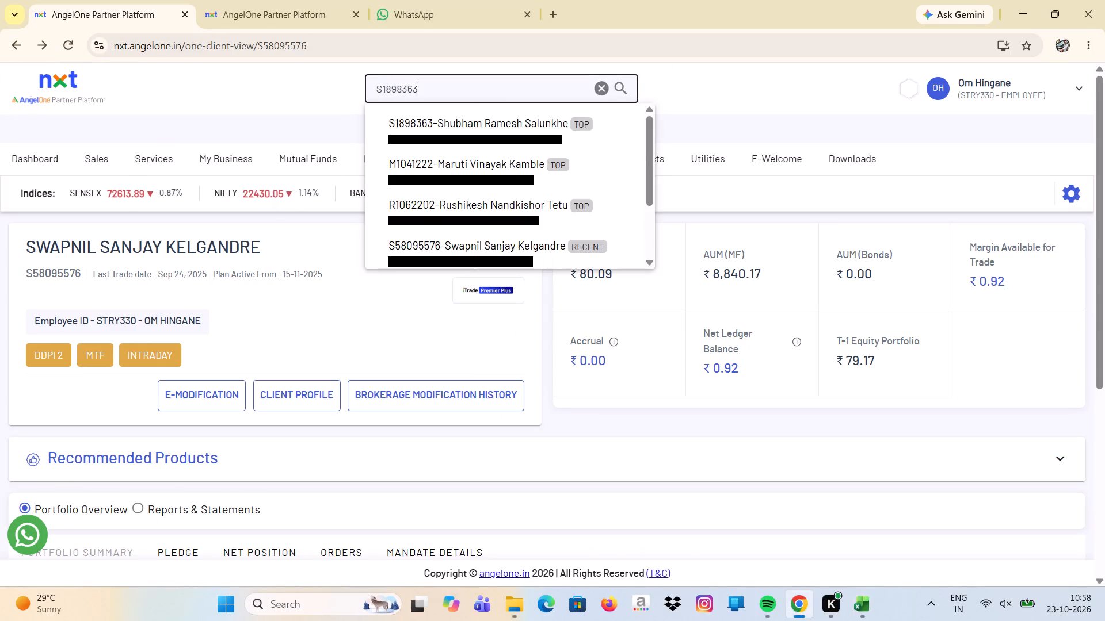
left_click(389, 114)
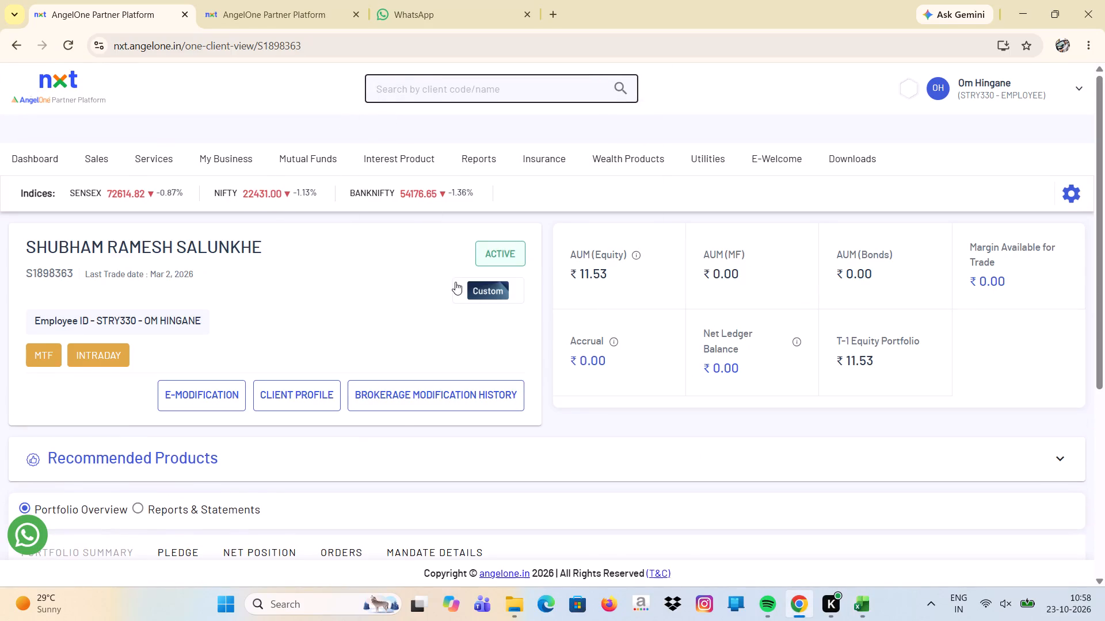
left_click(310, 391)
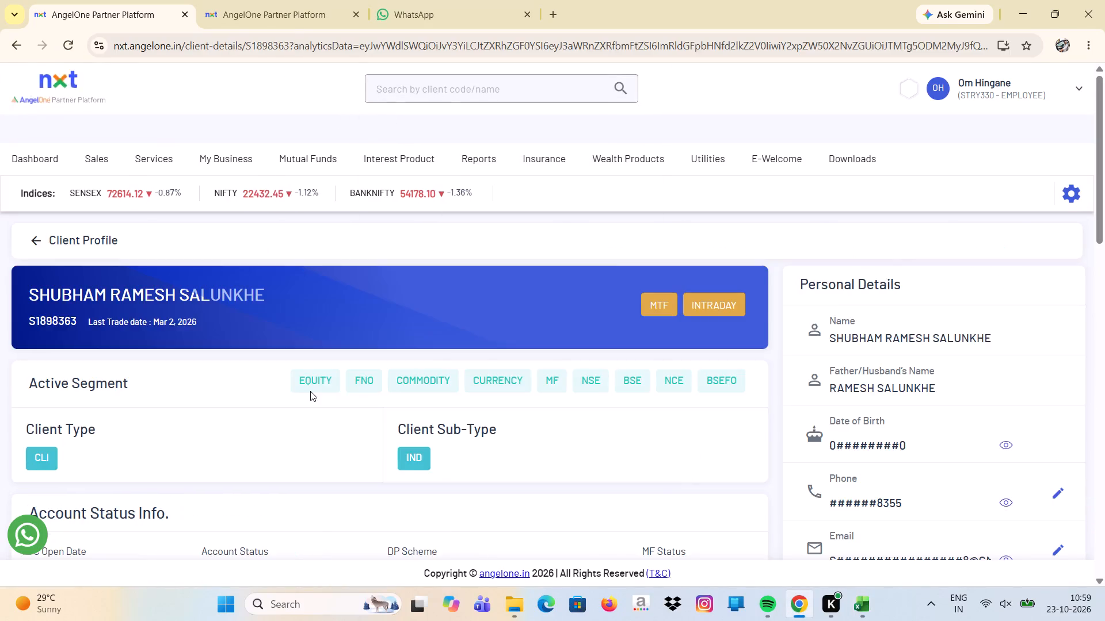
Return to the Excel workbook, copy the client code from row 338, and open that client's profile on the AngelOne Partner Platform in Chrome.
key("alt+Tab")
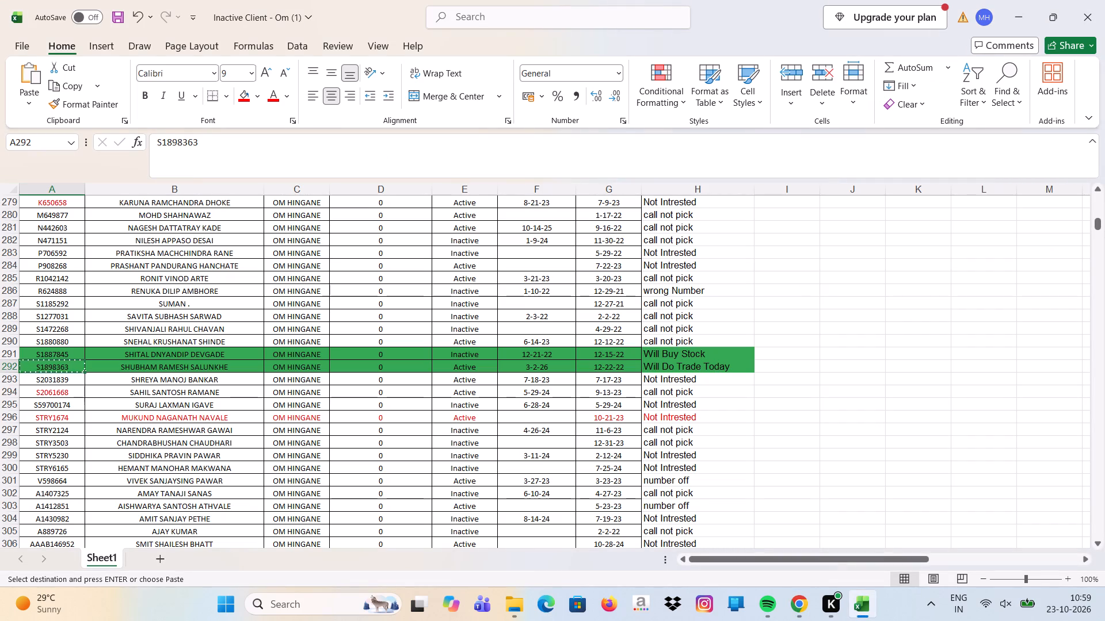
key("alt+Tab")
key("alt+Tab")
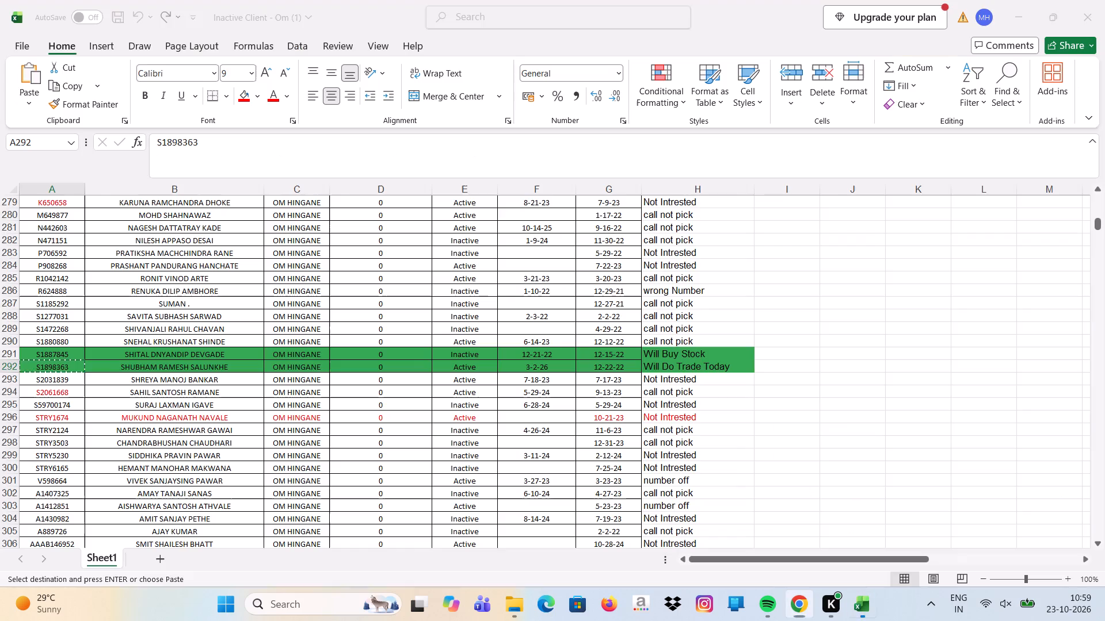
scroll(103, 432, "down", 4)
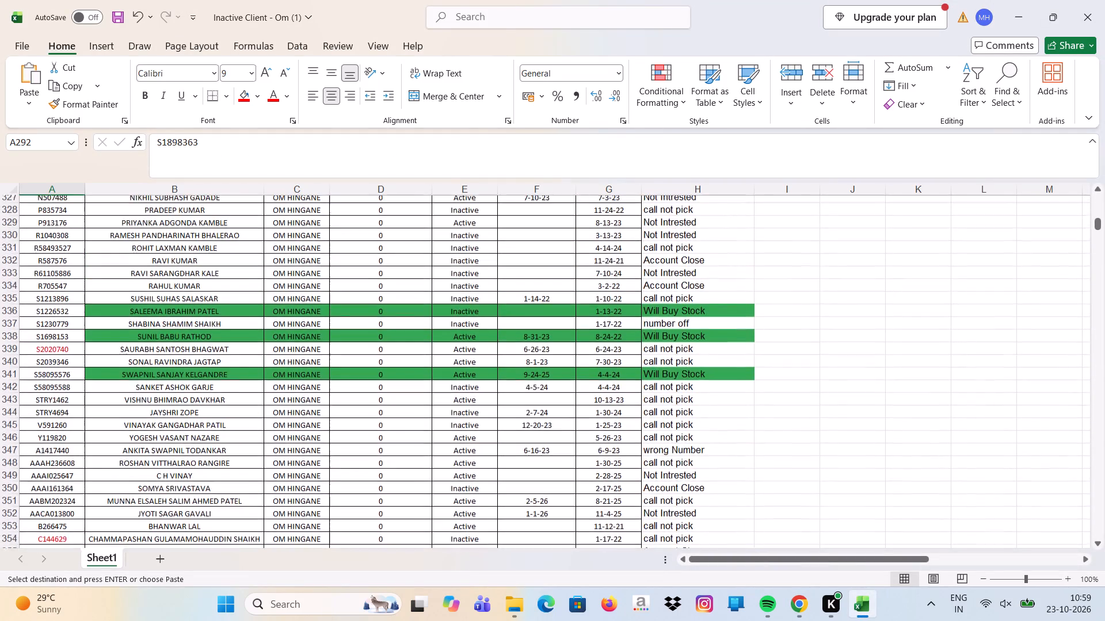
scroll(108, 412, "up", 1)
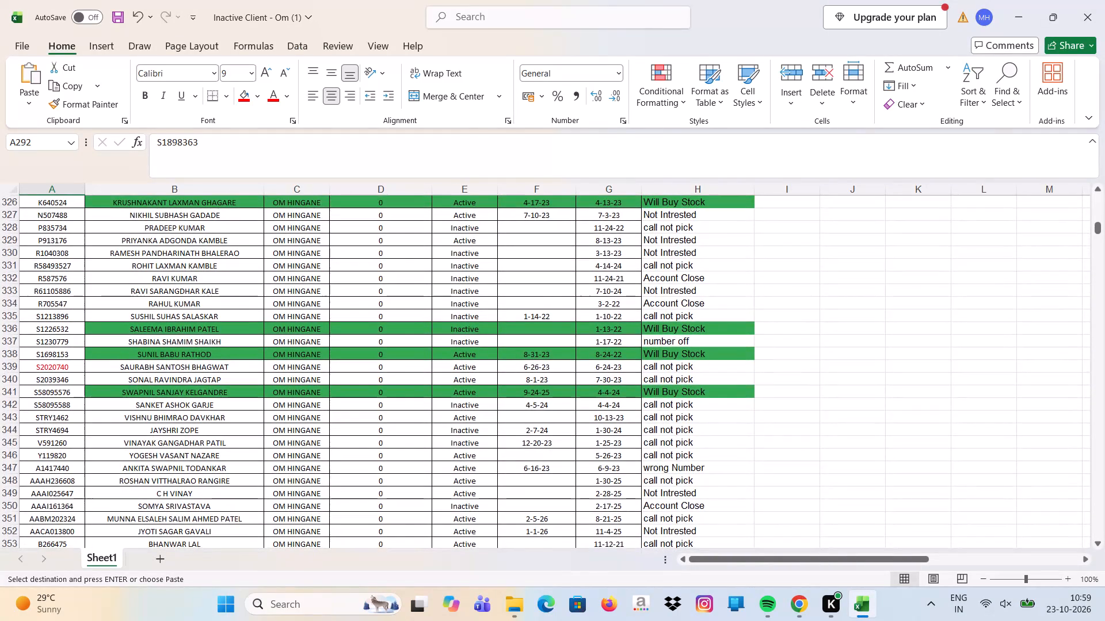
left_click(75, 354)
key("ctrl+c")
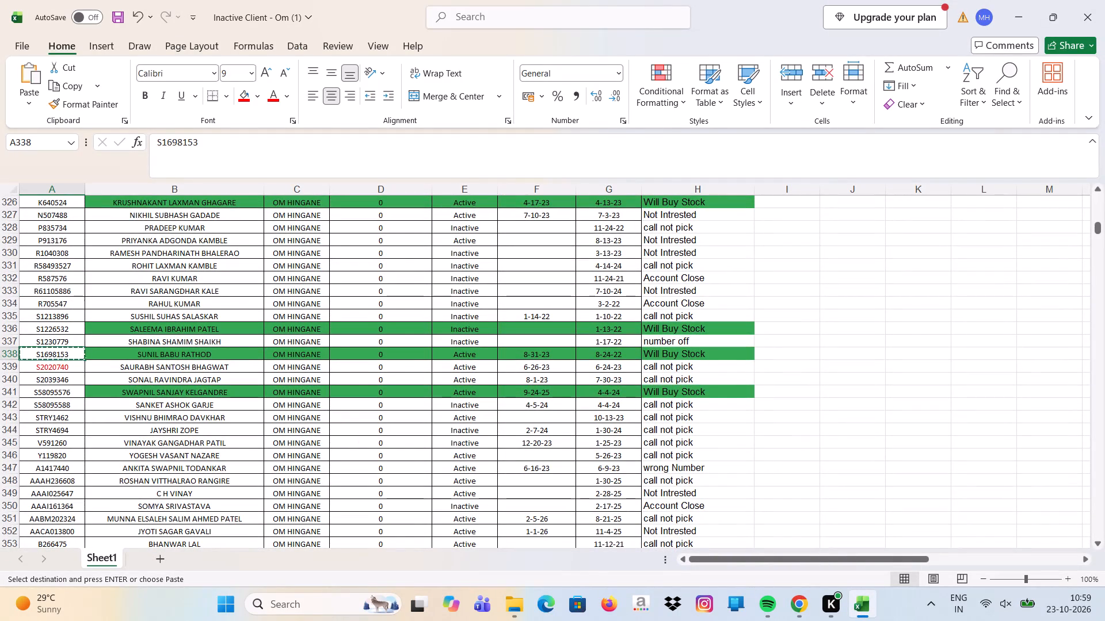
key("alt+Tab")
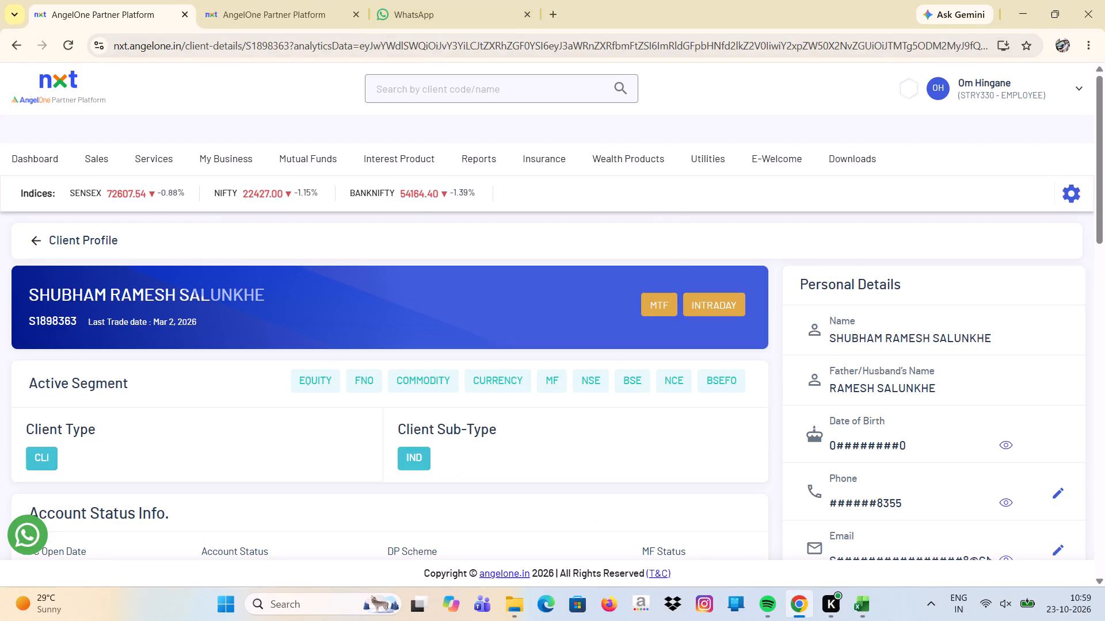
left_click(418, 84)
key("ctrl+v")
left_click(432, 125)
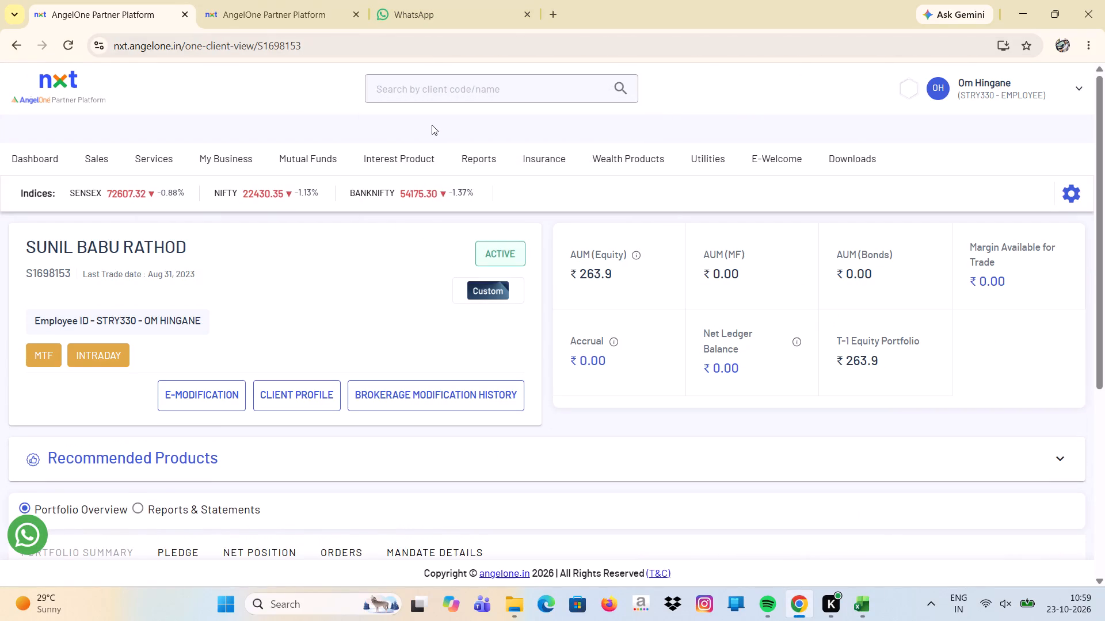
left_click(269, 402)
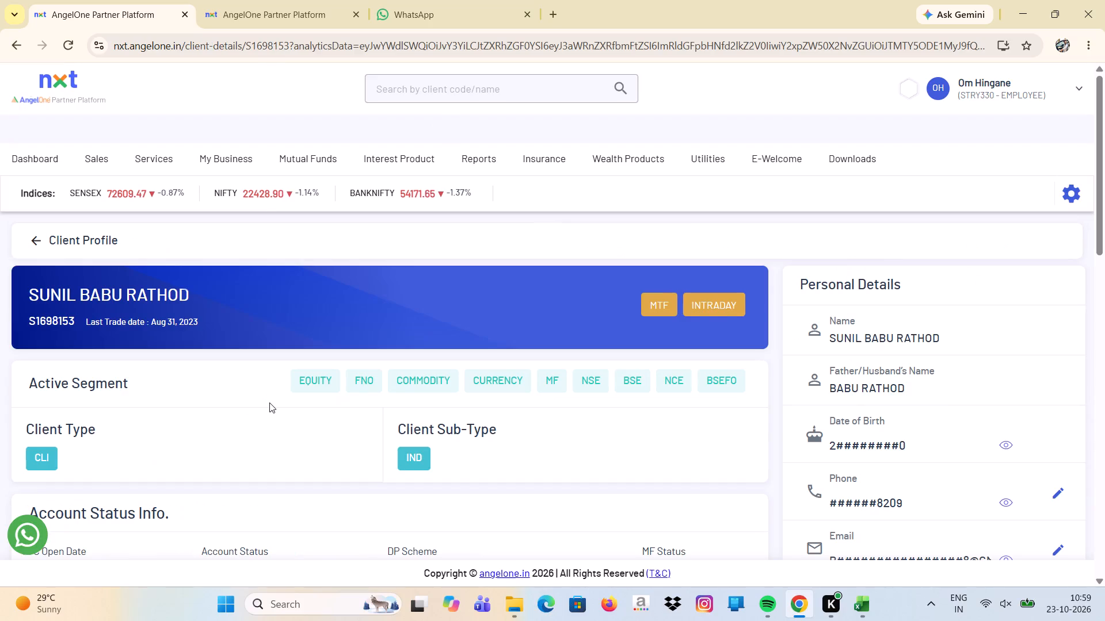
Reveal the row 338 client's phone number in the personal details and glance back at the client's row in the Excel workbook.
scroll(764, 409, "down", 1)
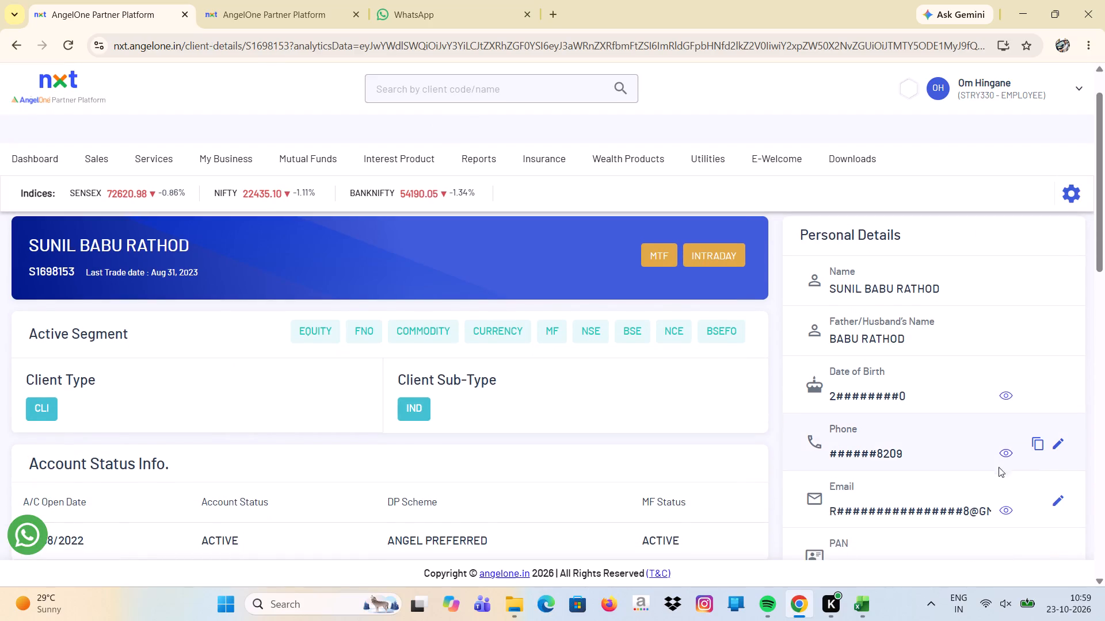
left_click(1003, 445)
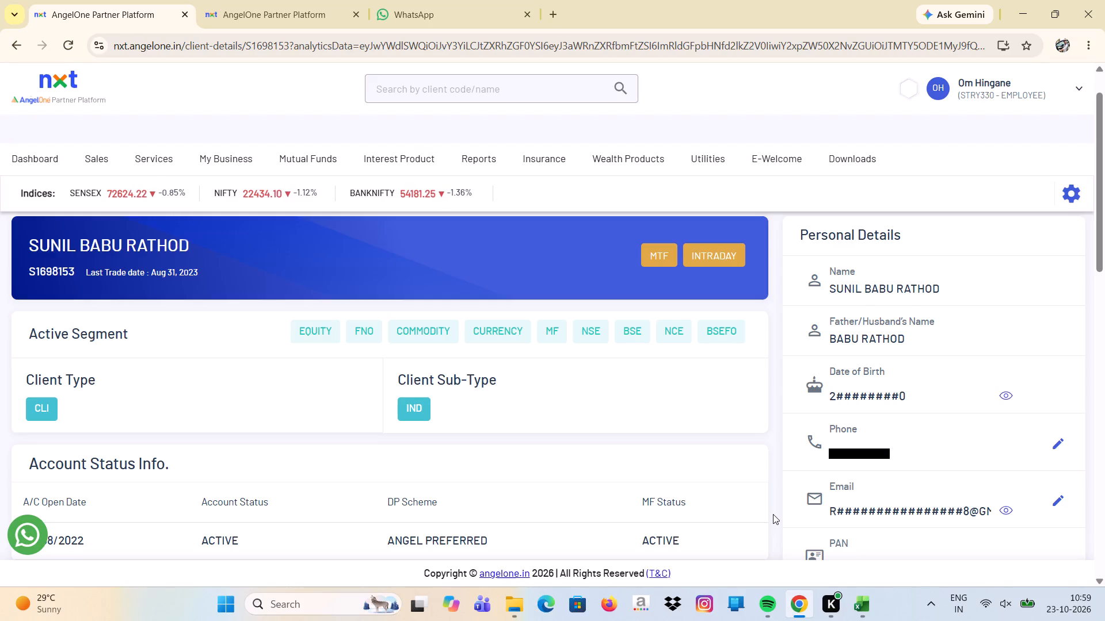
key("alt+Tab")
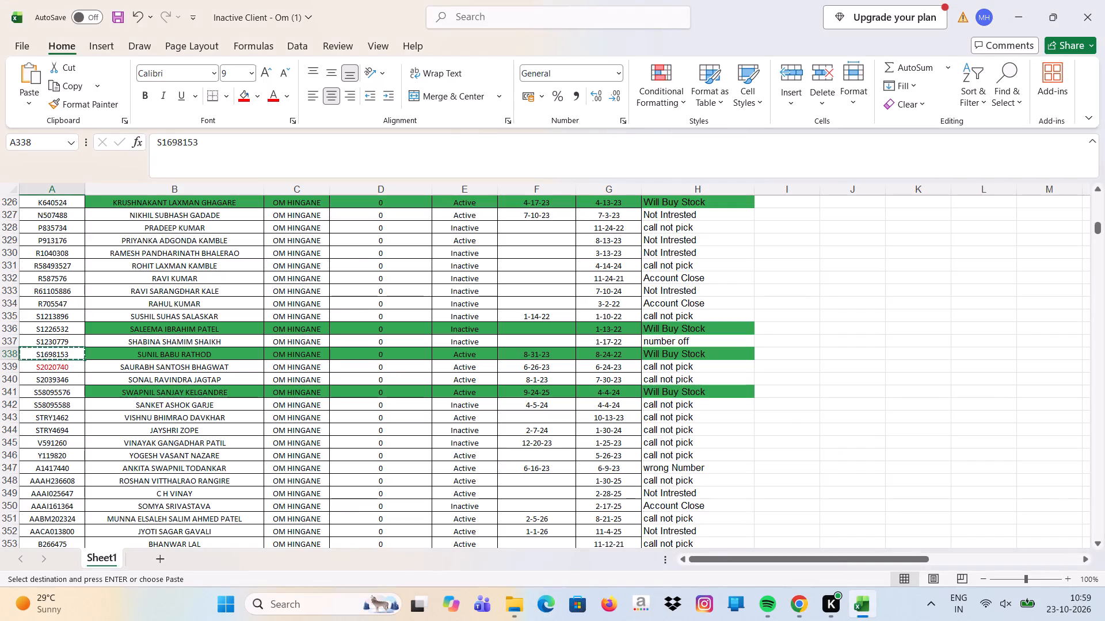
key("alt+Tab")
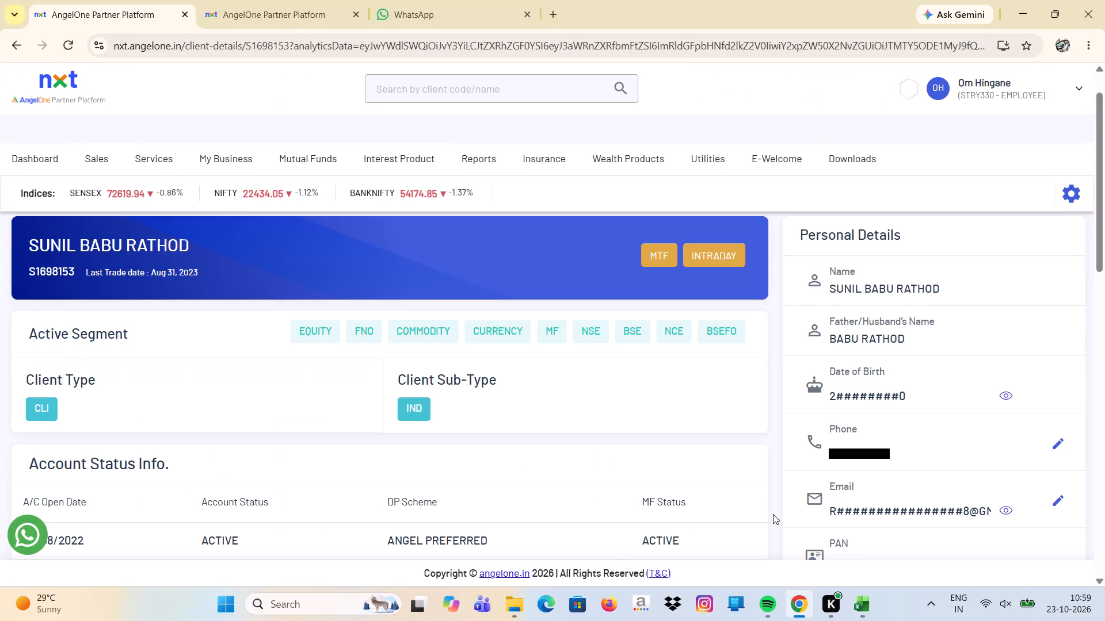
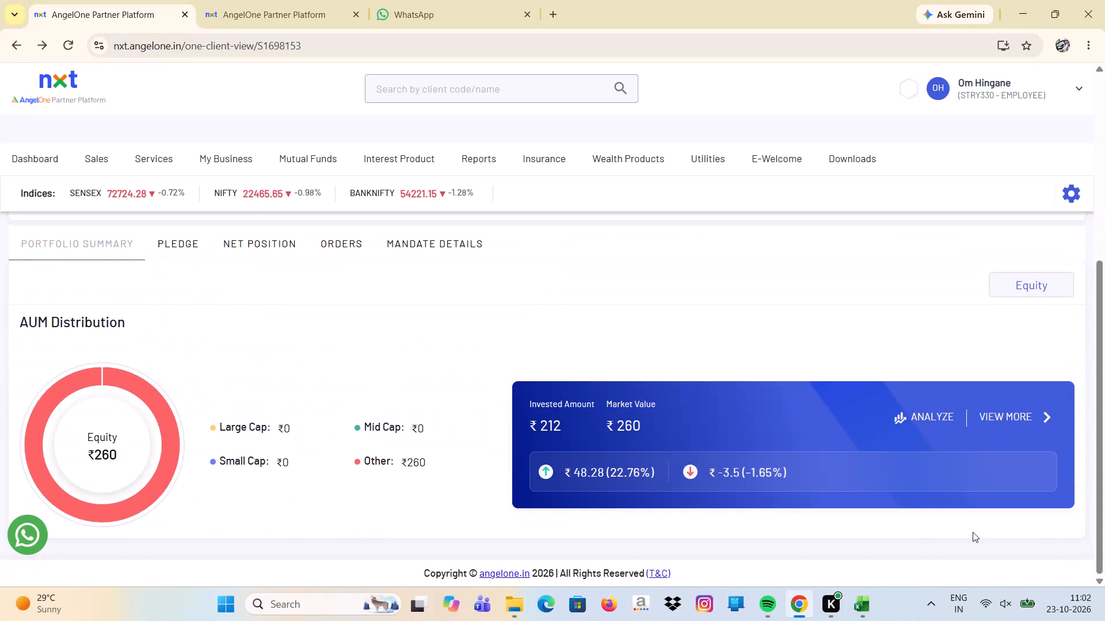
Open the client's detailed equity portfolio from the portfolio summary and examine the holdings, invested value and market value.
left_click(989, 420)
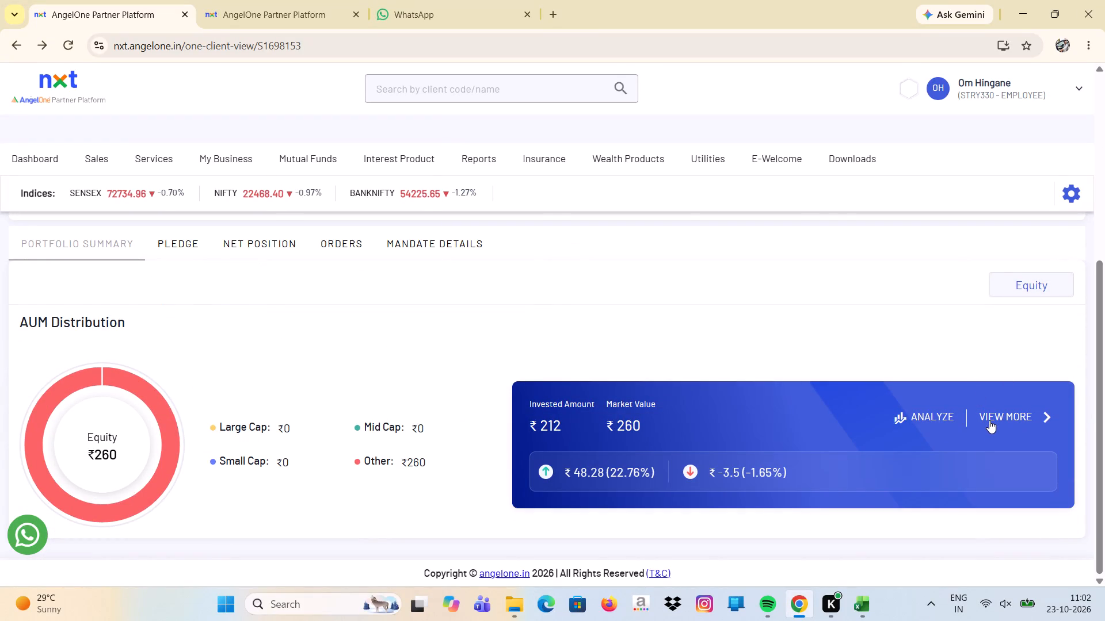
scroll(865, 386, "down", 1)
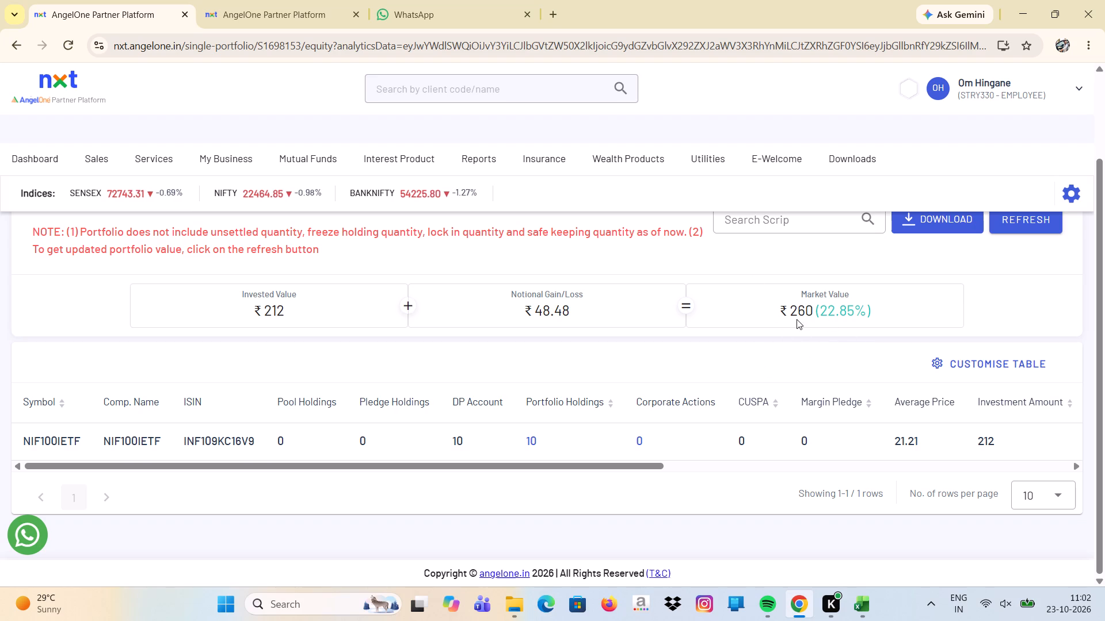
scroll(699, 390, "up", 1)
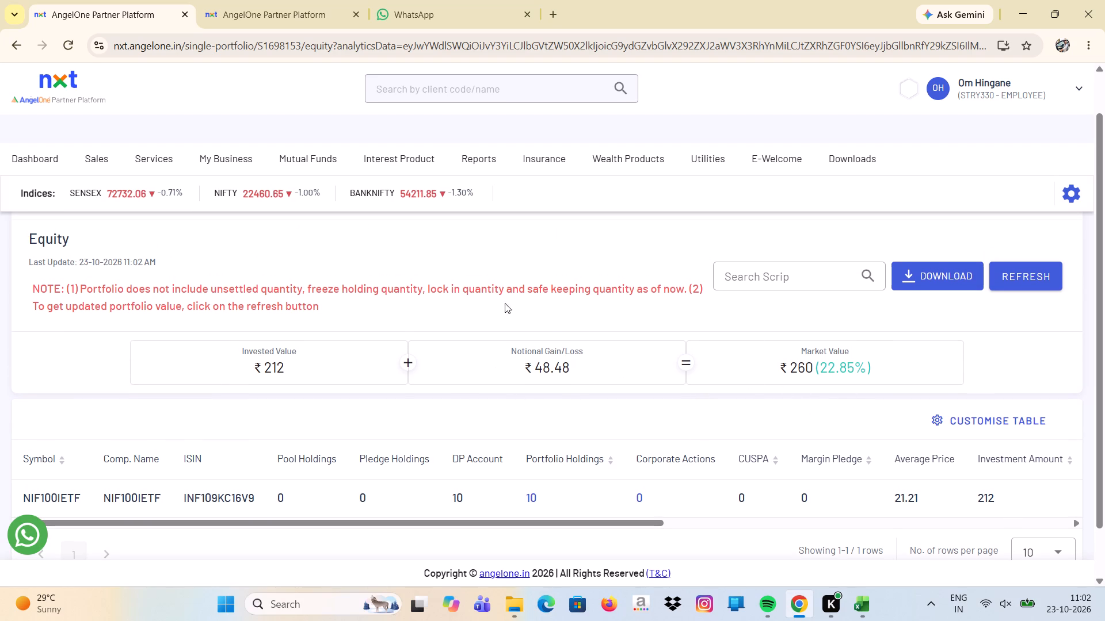
Go back to the client's overview and examine the account balances, trading status and AUM distribution.
scroll(390, 458, "down", 1)
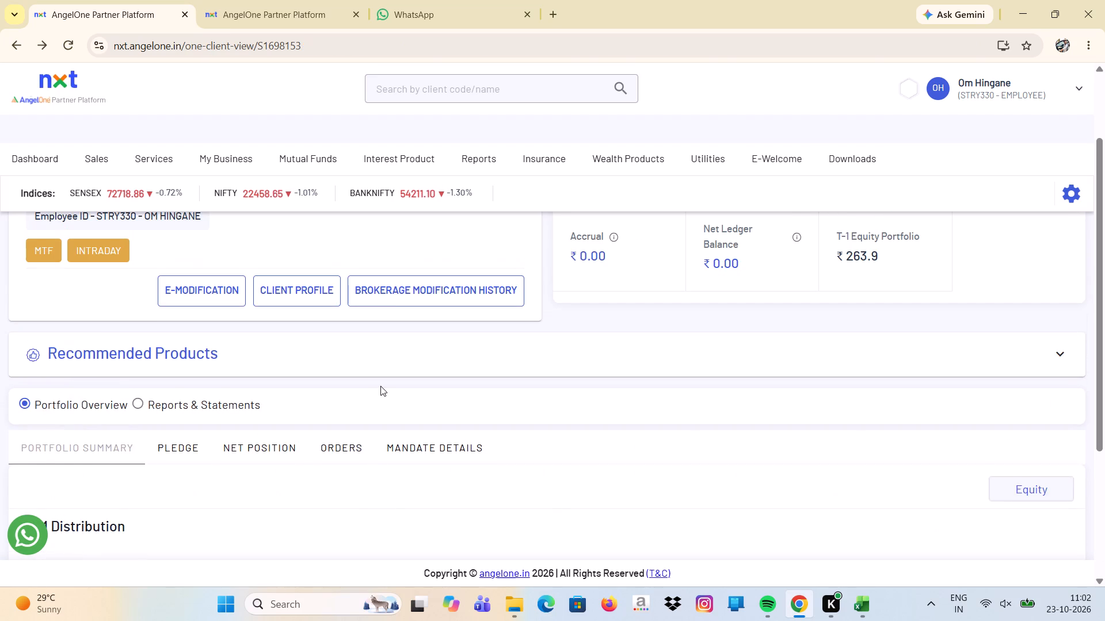
scroll(381, 383, "up", 4)
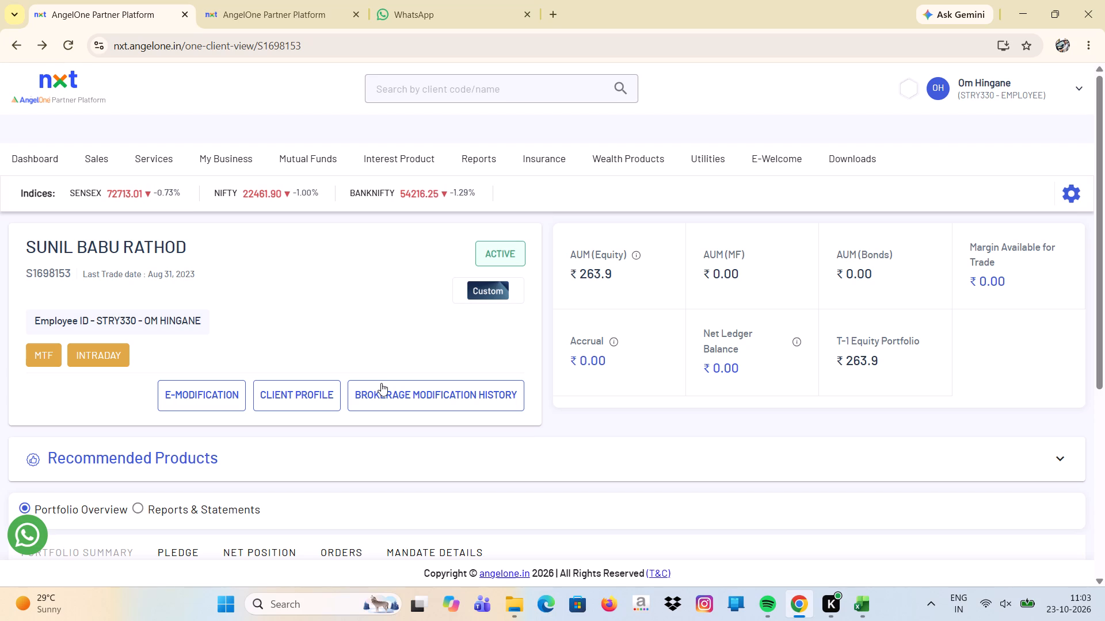
scroll(381, 383, "down", 3)
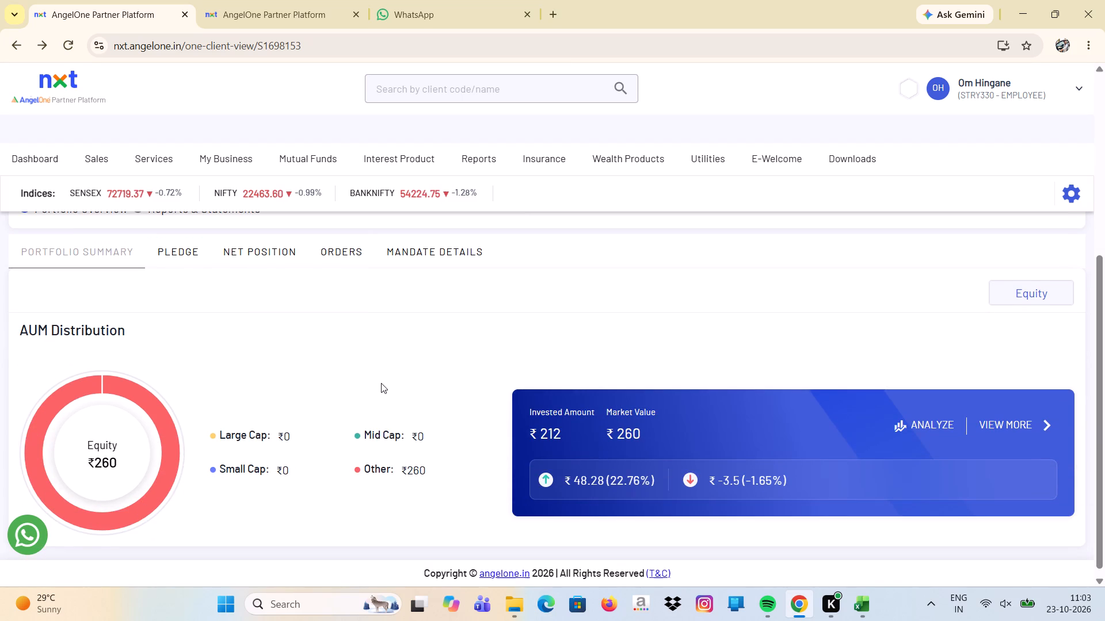
scroll(381, 383, "up", 1)
scroll(381, 383, "down", 1)
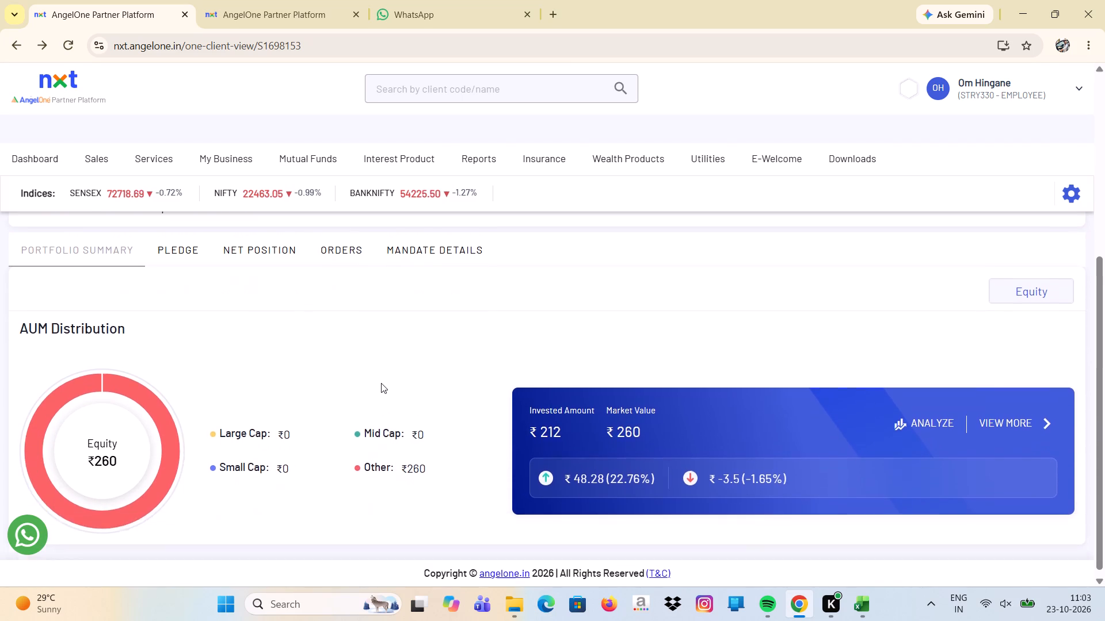
scroll(381, 383, "down", 1)
scroll(381, 383, "up", 3)
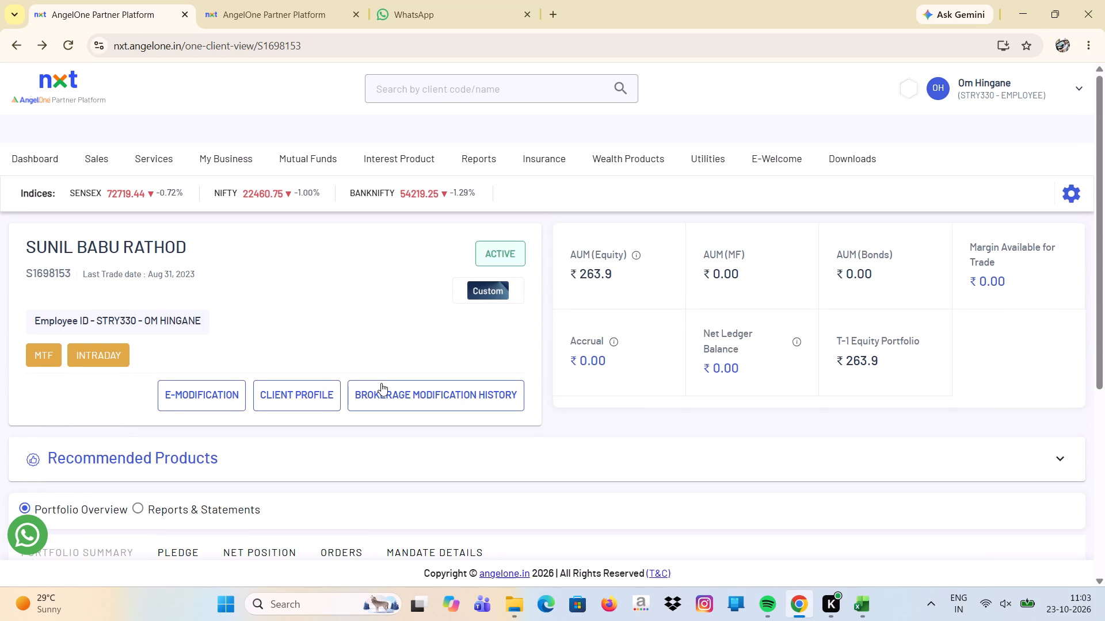
View the client's custom brokerage plan twice, closing it each time.
left_click(473, 293)
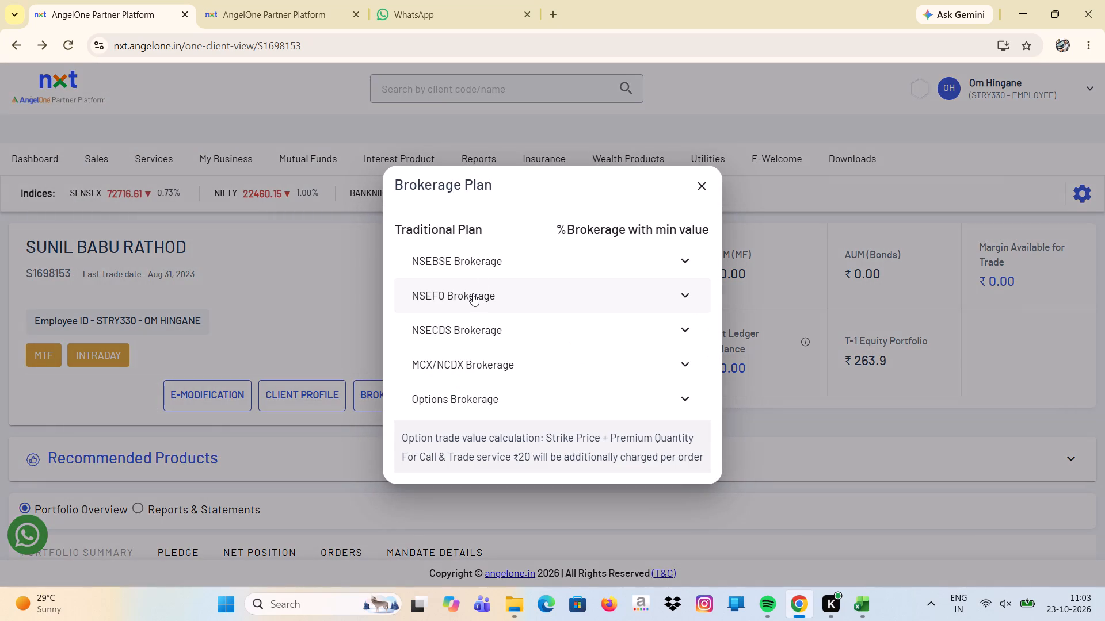
left_click(699, 185)
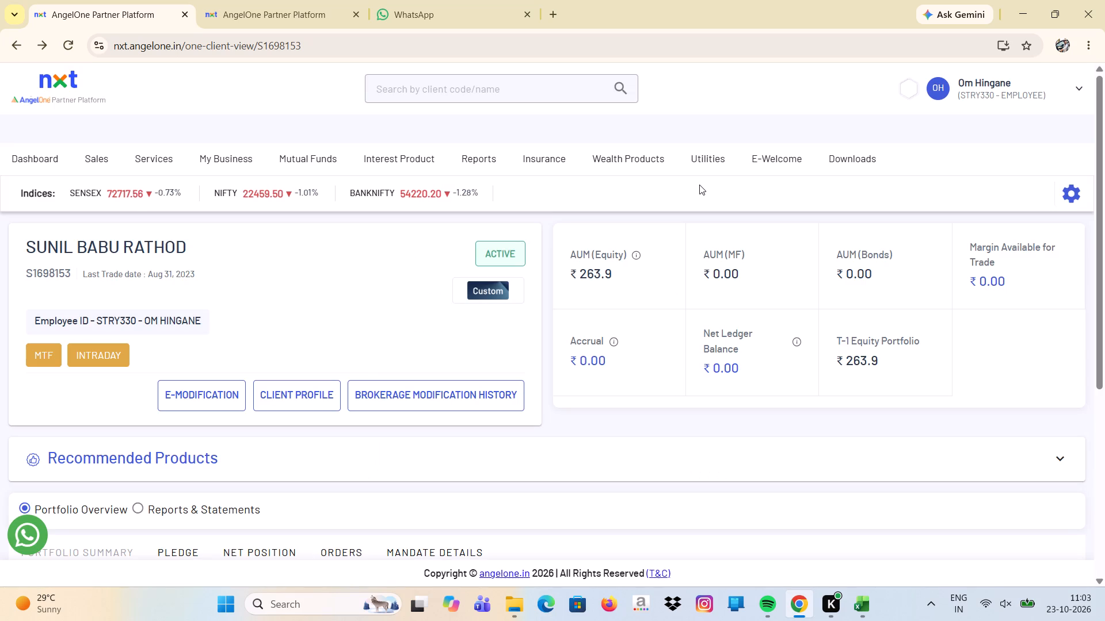
left_click(494, 289)
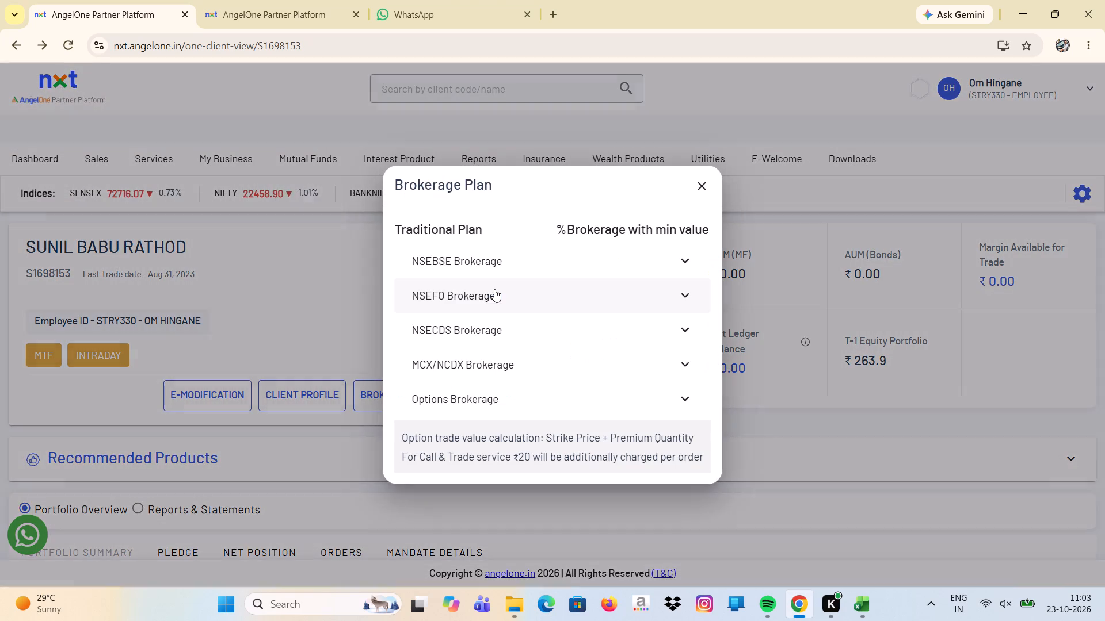
left_click(705, 183)
Review the portfolio summary, check the ledger behind the client's net ledger balance, and return to the client's overview.
scroll(574, 359, "down", 2)
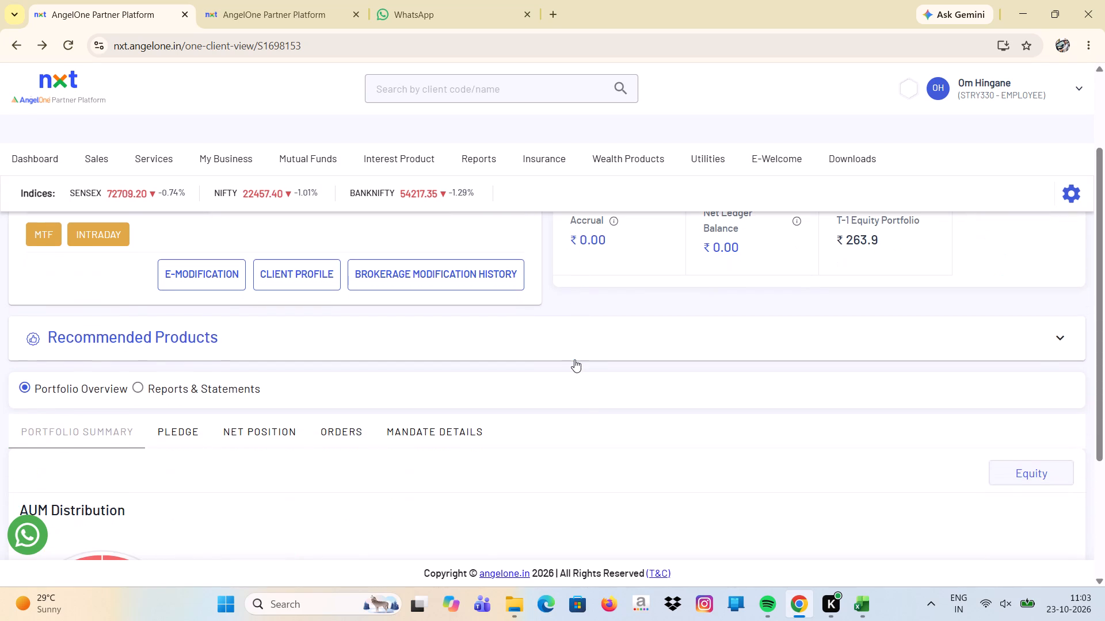
scroll(574, 359, "down", 2)
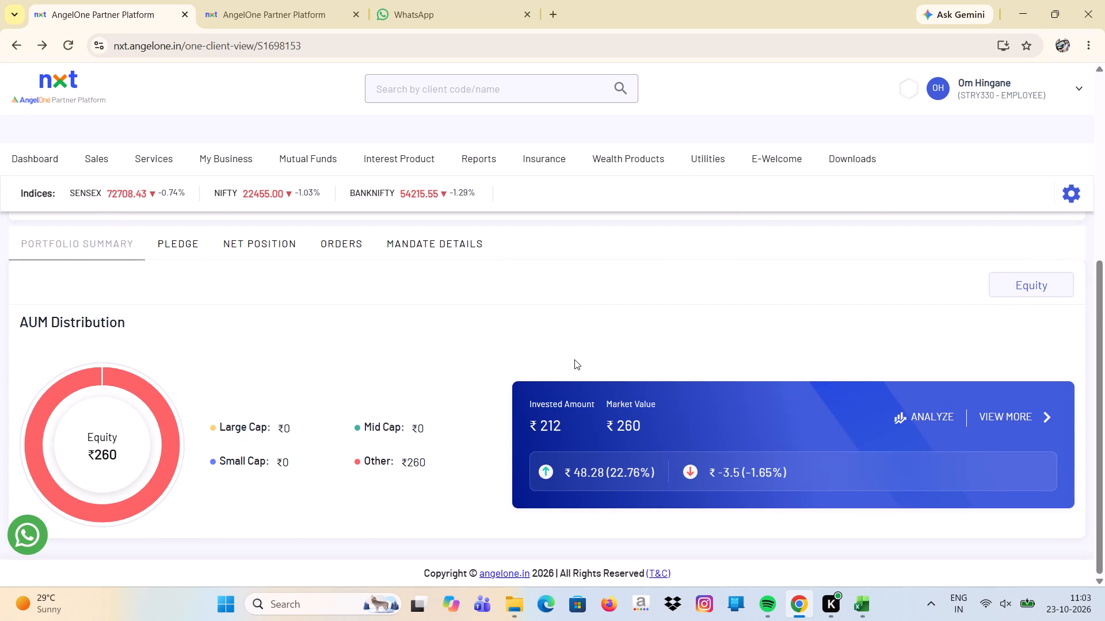
scroll(578, 385, "up", 4)
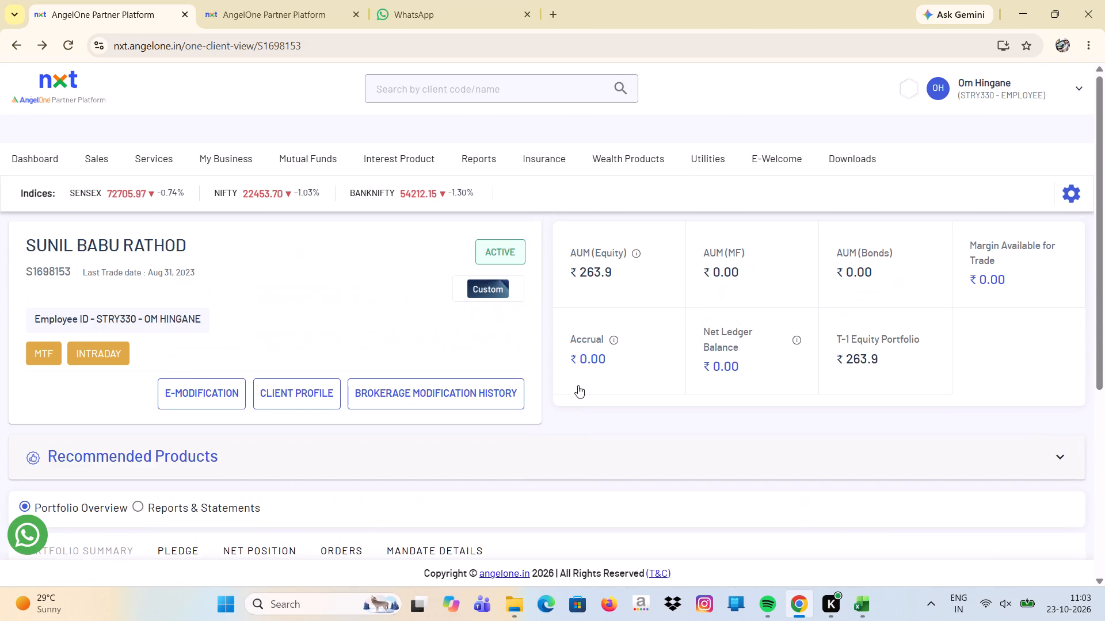
left_click(718, 369)
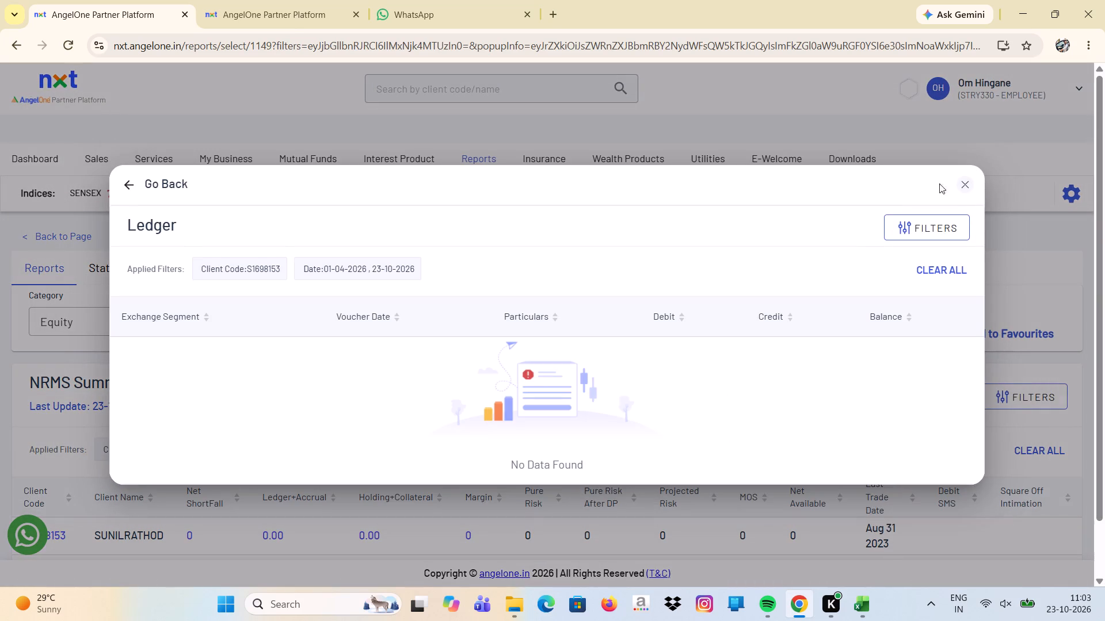
left_click(957, 183)
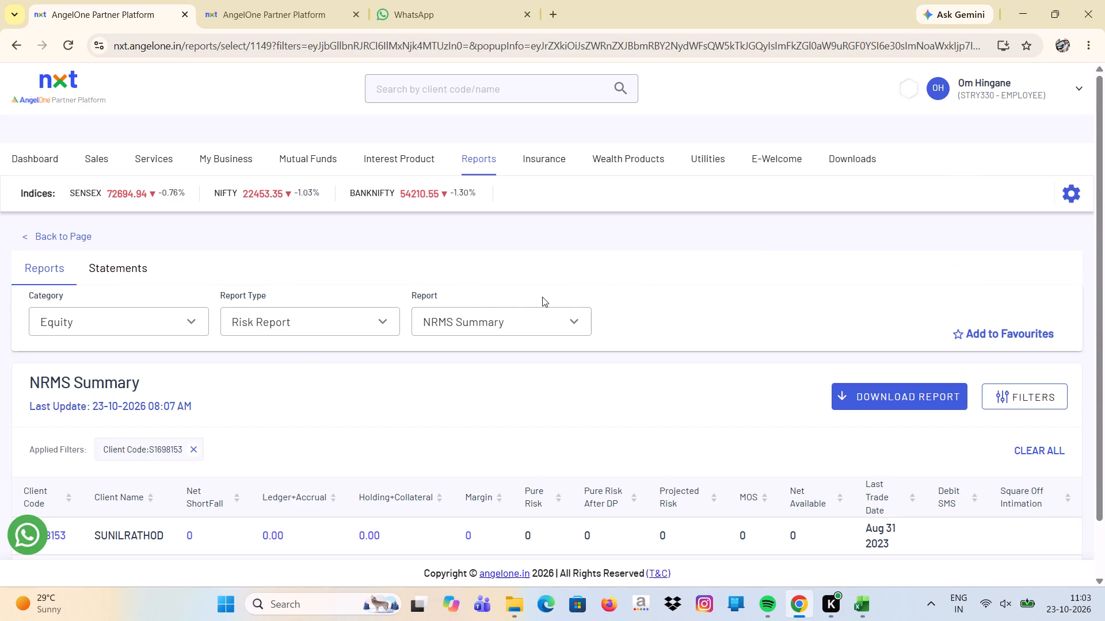
left_click(49, 240)
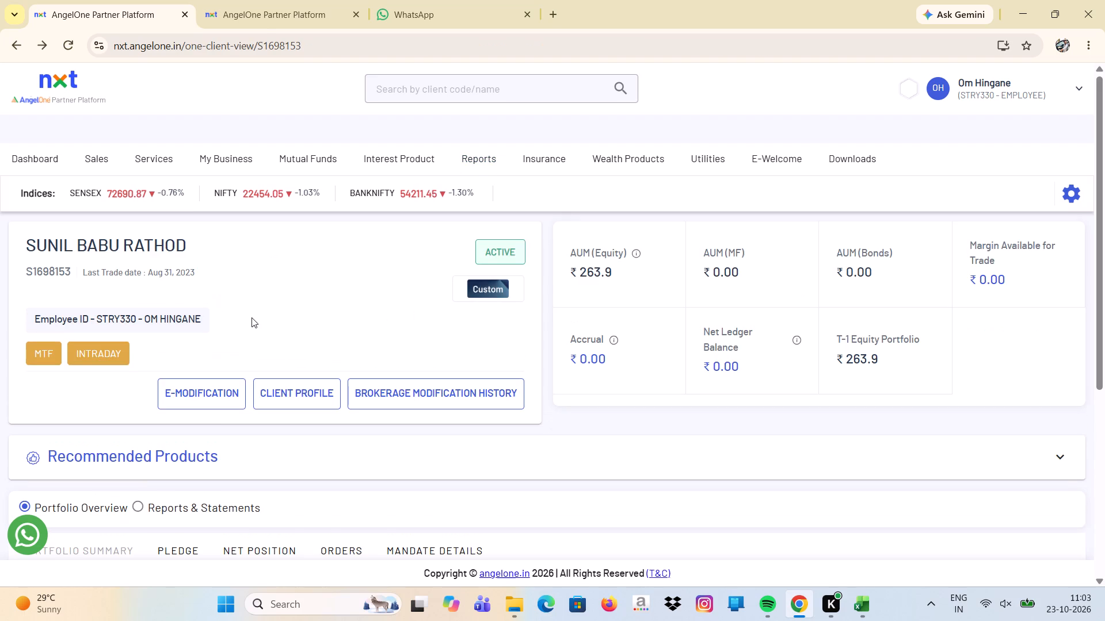
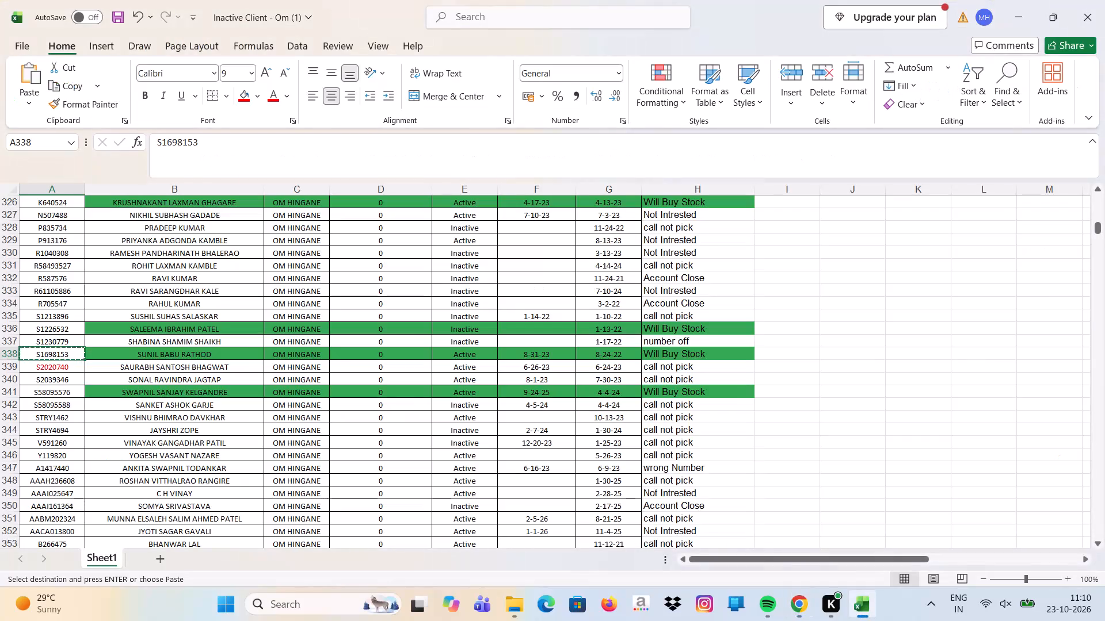
Copy the client code from row 336 of the workbook and open that client's overview on the AngelOne Partner Platform.
left_click(73, 319)
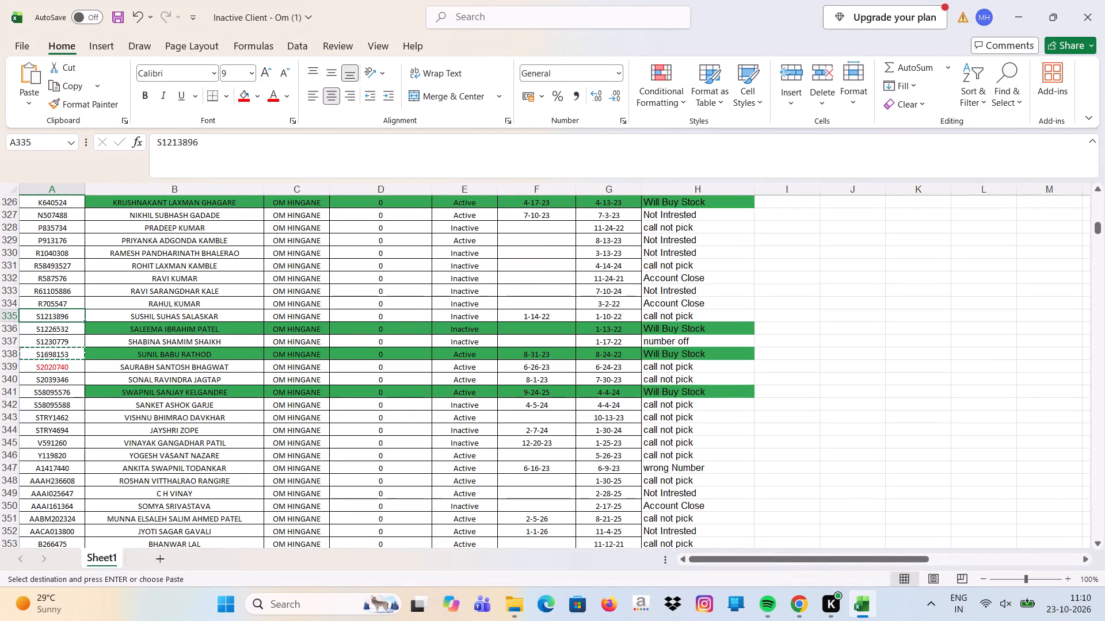
left_click(68, 332)
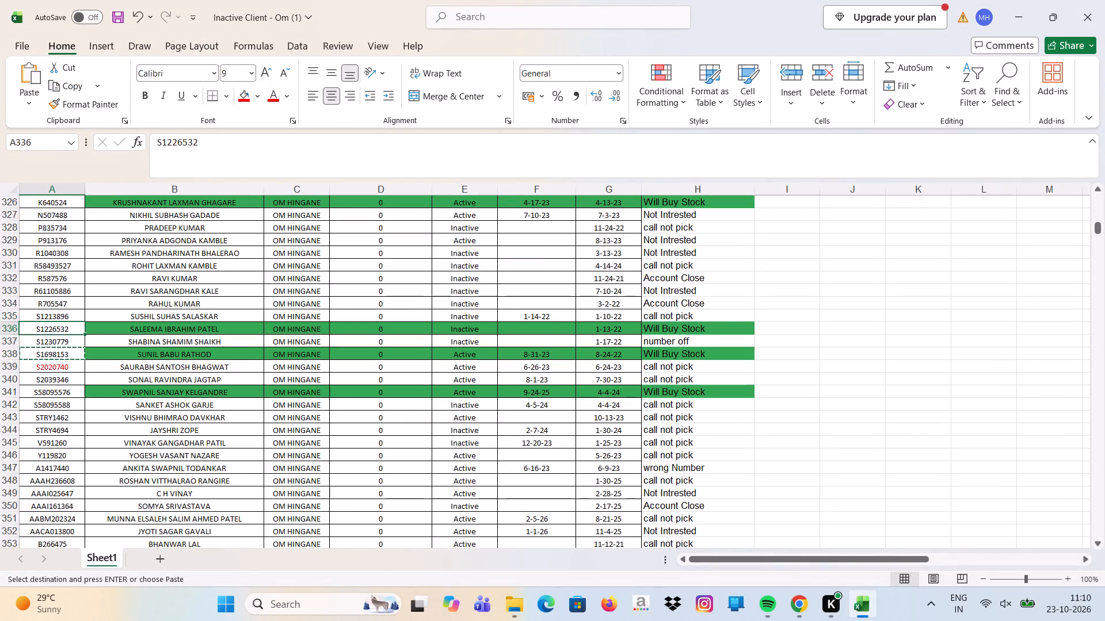
key("ctrl+c")
key("alt+Tab")
left_click(461, 98)
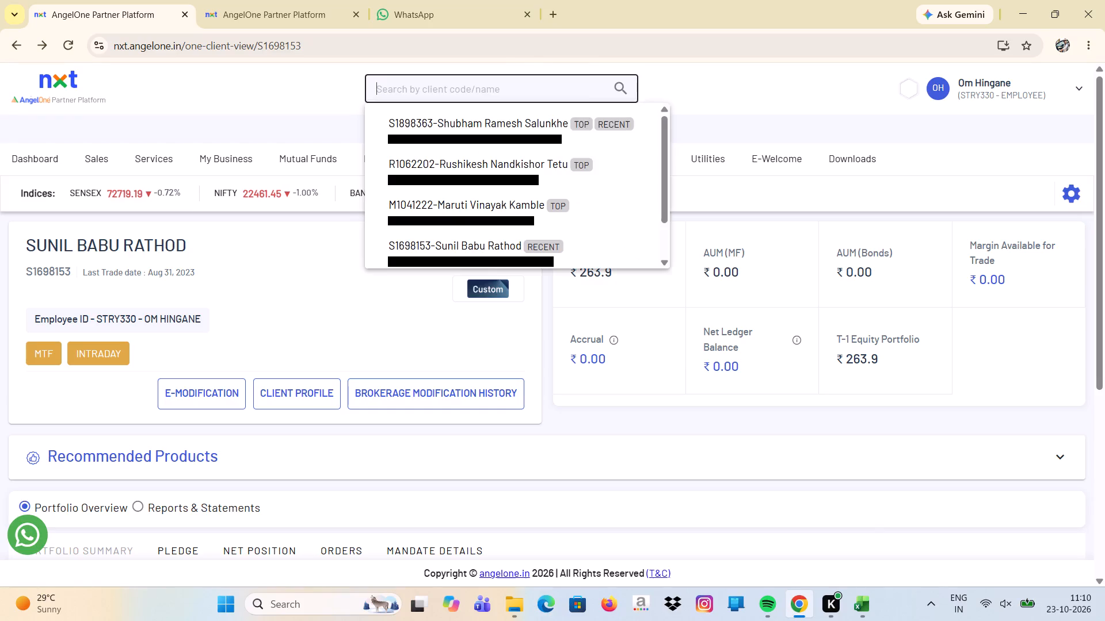
key("ctrl+v")
left_click(468, 120)
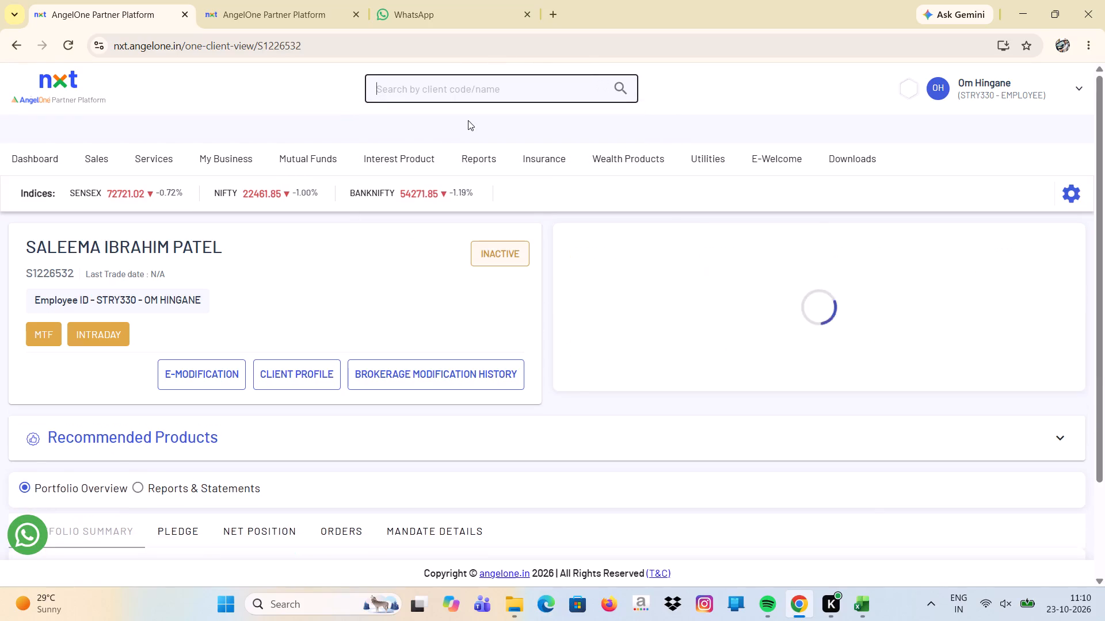
Return to the workbook, copy the client code of the "Will Buy Stock" row 317, and open that client's overview on the Partner Platform.
key("alt+Tab")
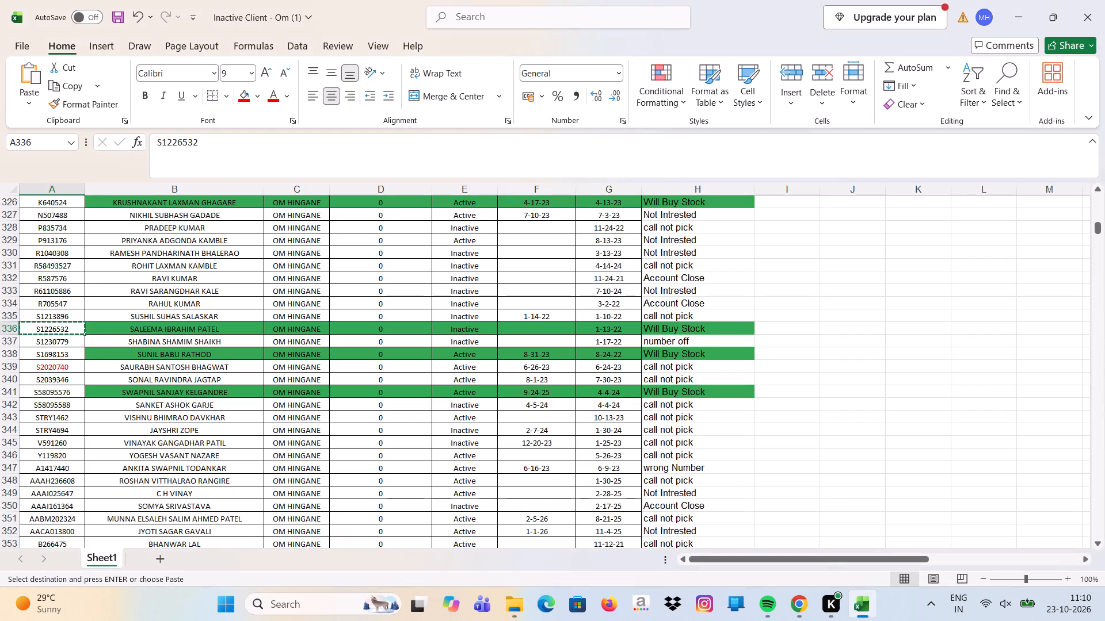
scroll(257, 297, "up", 1)
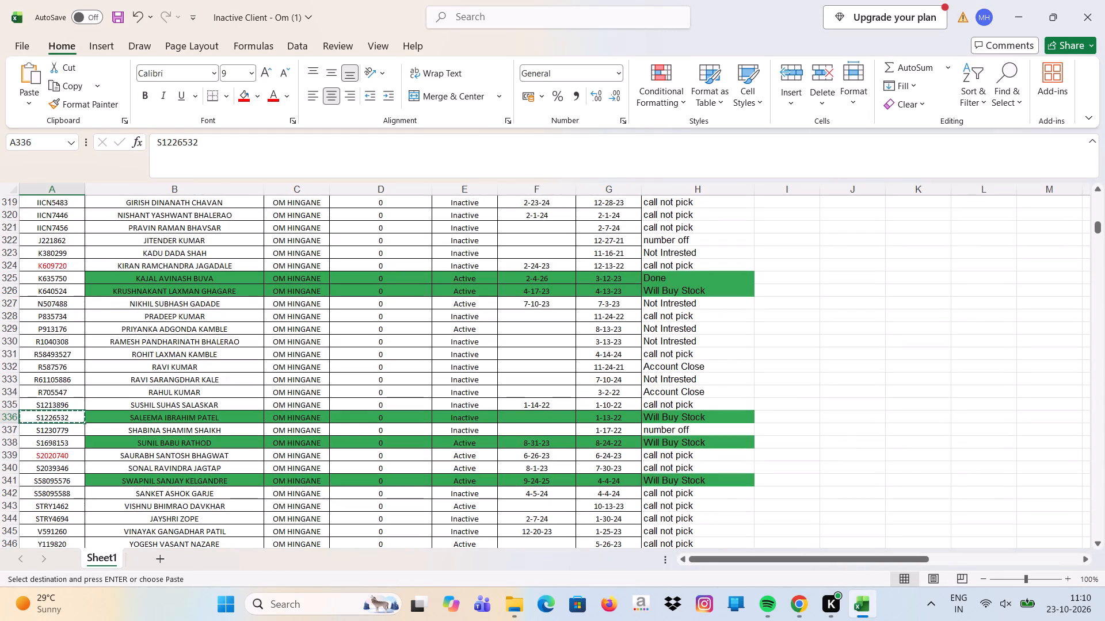
left_click(57, 296)
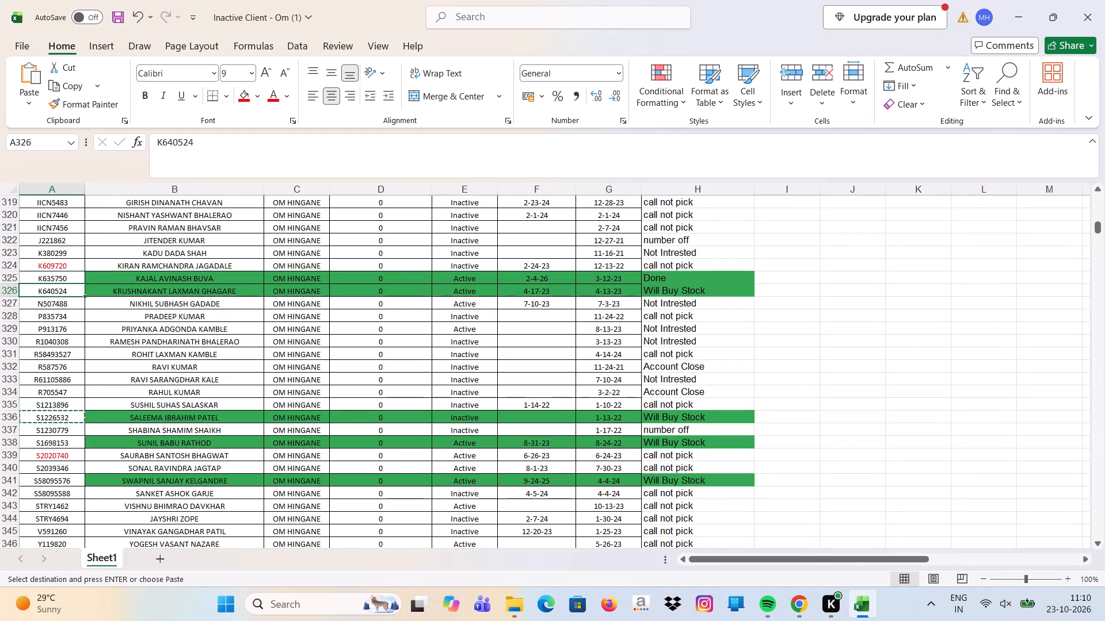
scroll(131, 295, "up", 2)
scroll(131, 295, "down", 1)
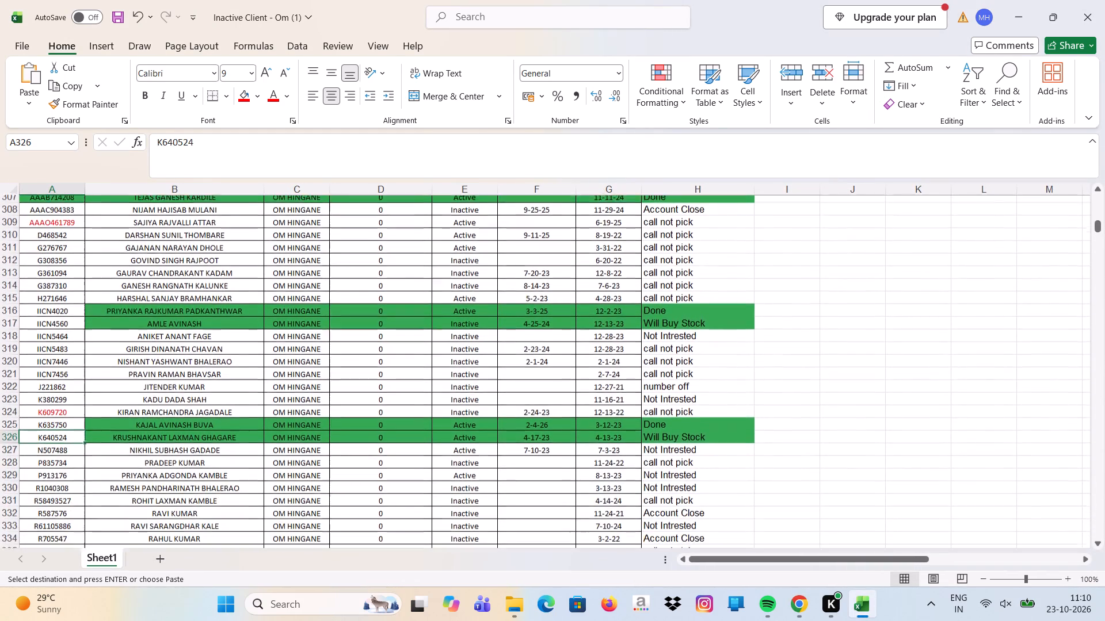
scroll(131, 295, "down", 1)
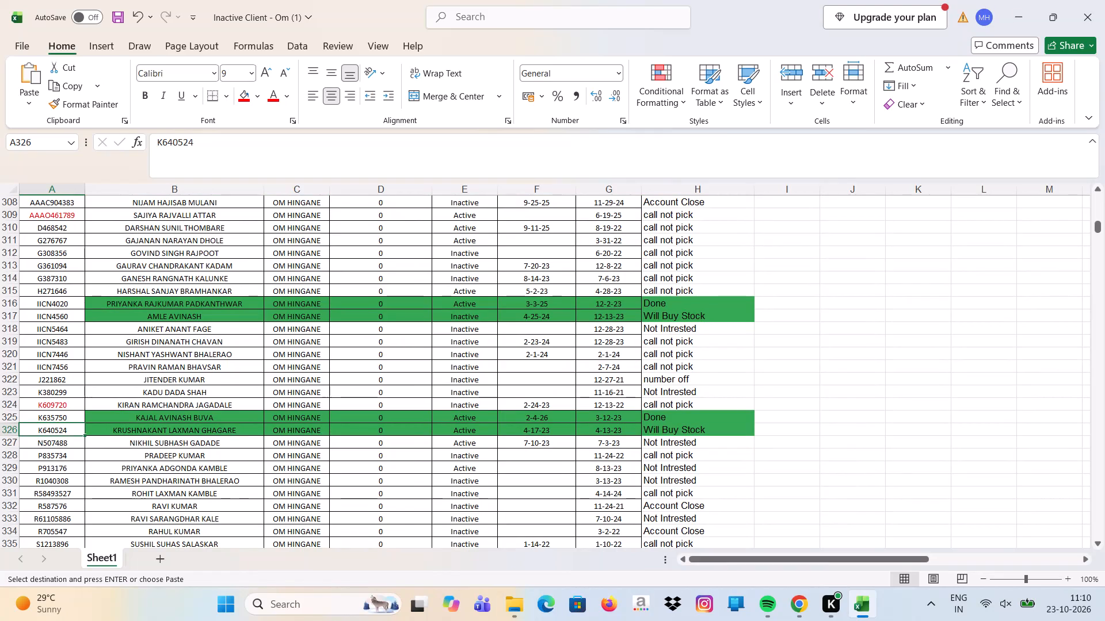
left_click(82, 317)
key("ctrl+c")
key("alt+Tab")
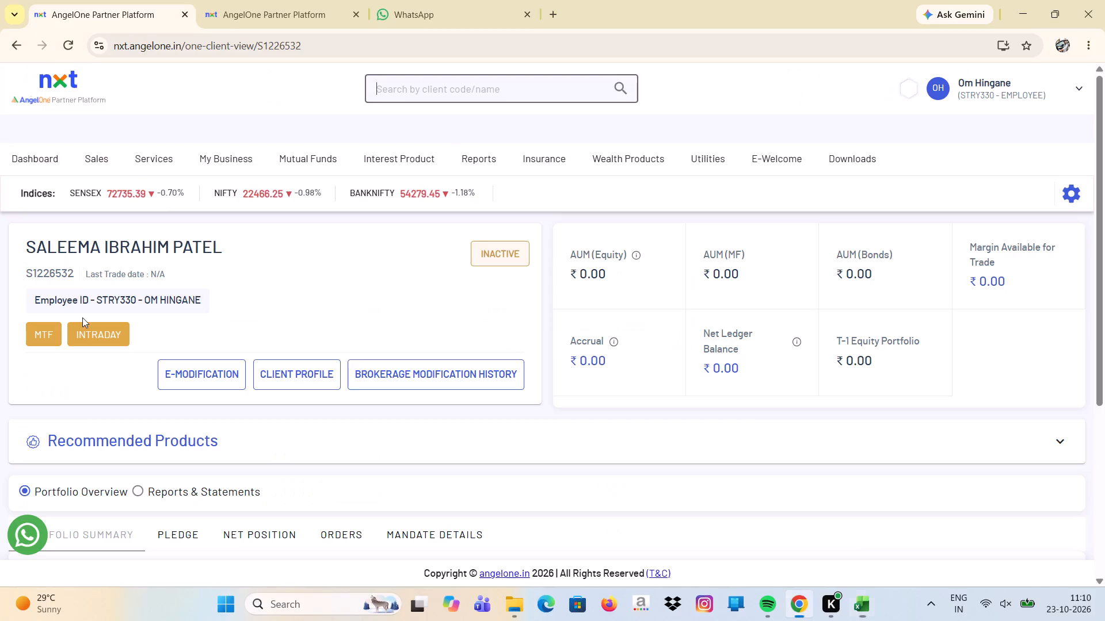
left_click(442, 89)
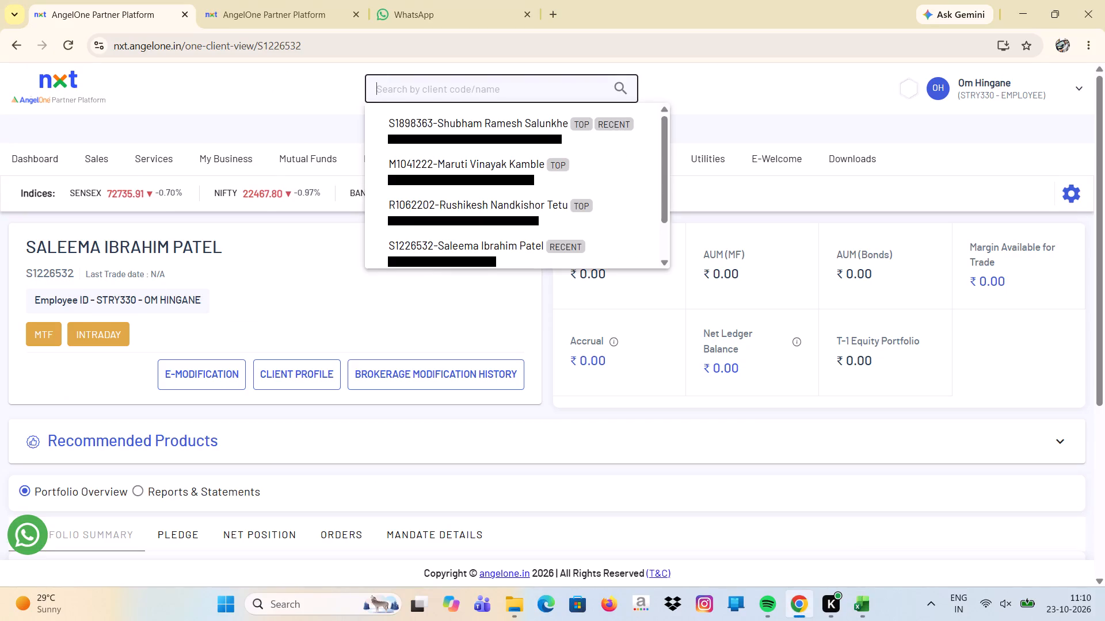
key("ctrl+v")
left_click(461, 127)
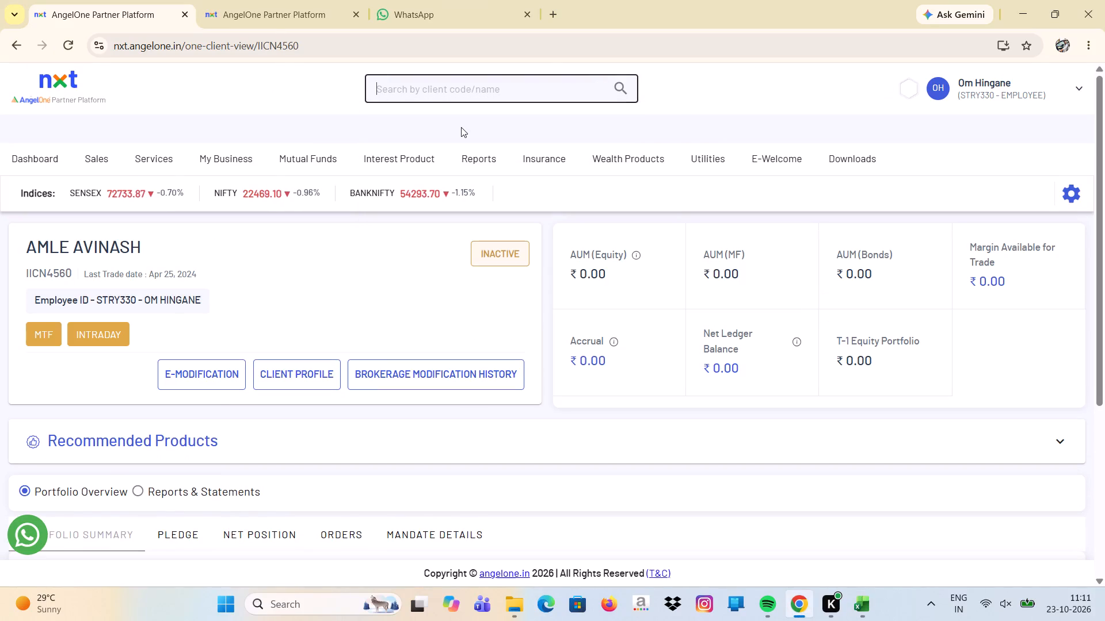
Go back to the workbook, copy the client code of the "Will Do Trade Today" row 292, and open that client's Partner Platform overview.
key("alt+Tab")
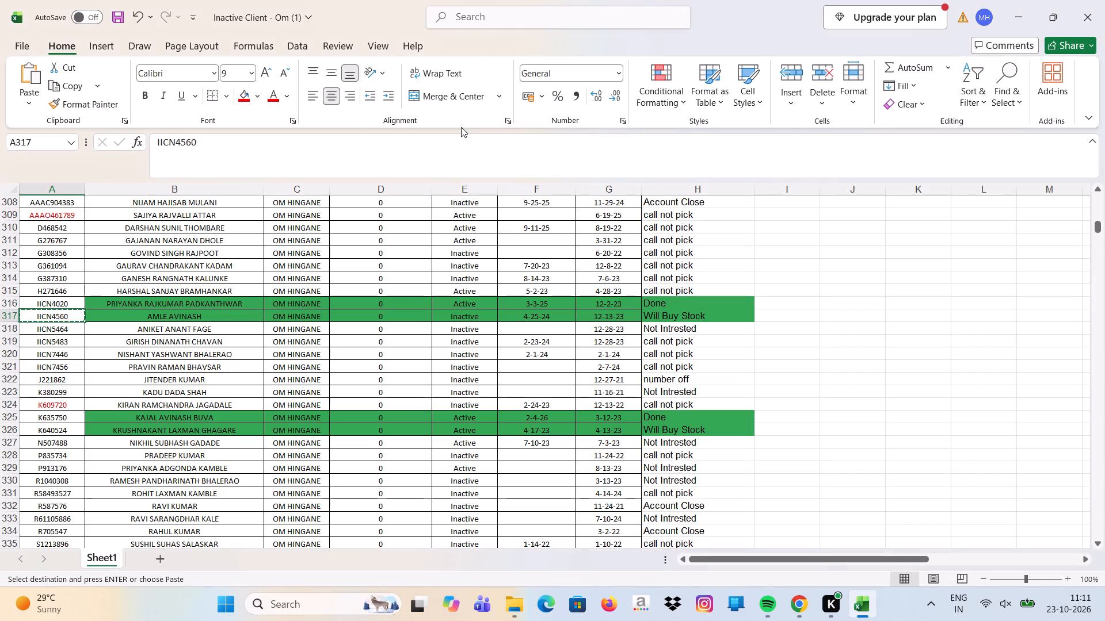
scroll(207, 260, "up", 2)
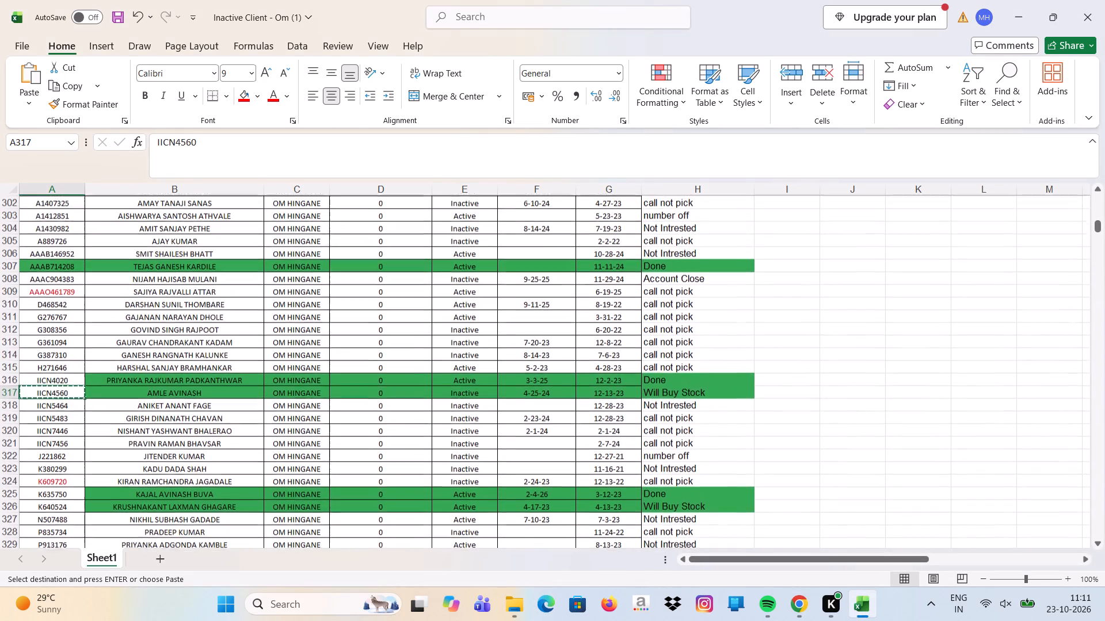
scroll(207, 260, "up", 1)
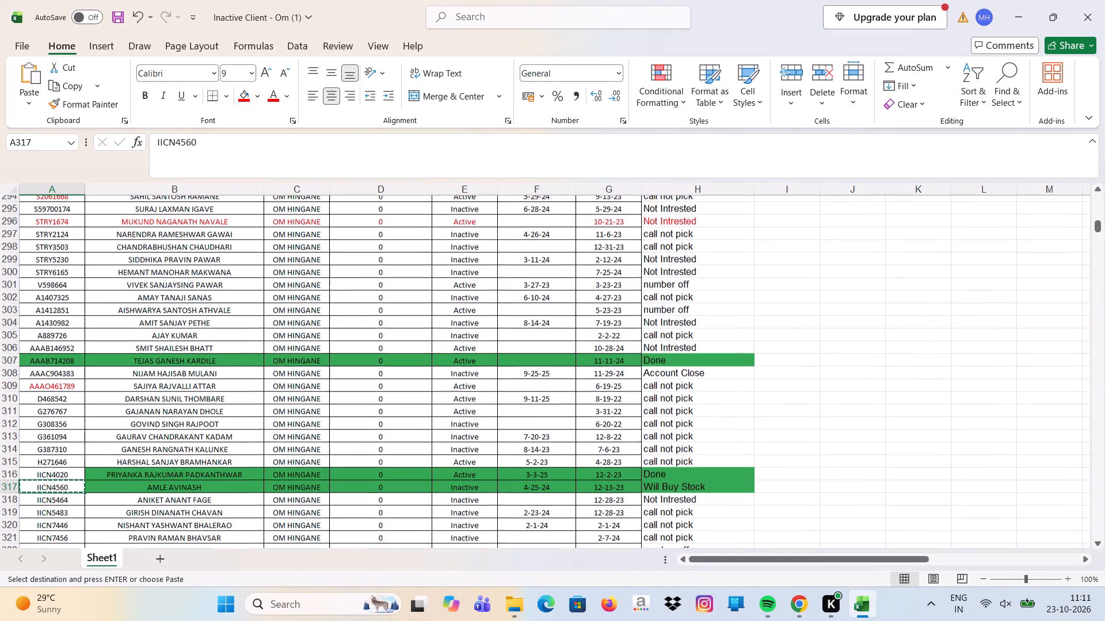
scroll(207, 260, "up", 2)
scroll(207, 260, "down", 1)
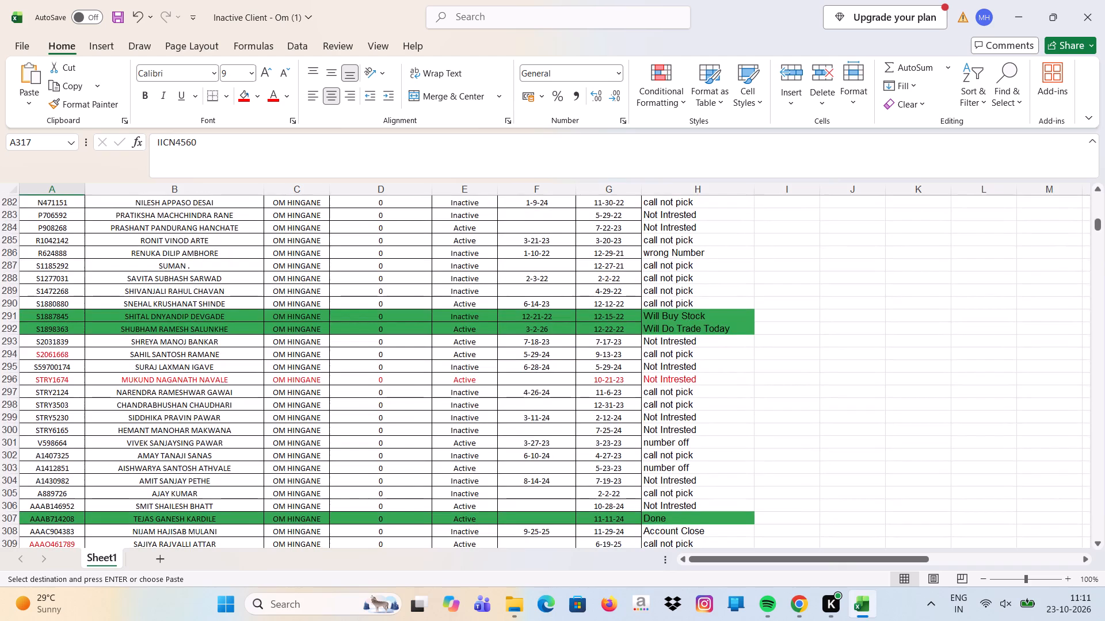
left_click(71, 327)
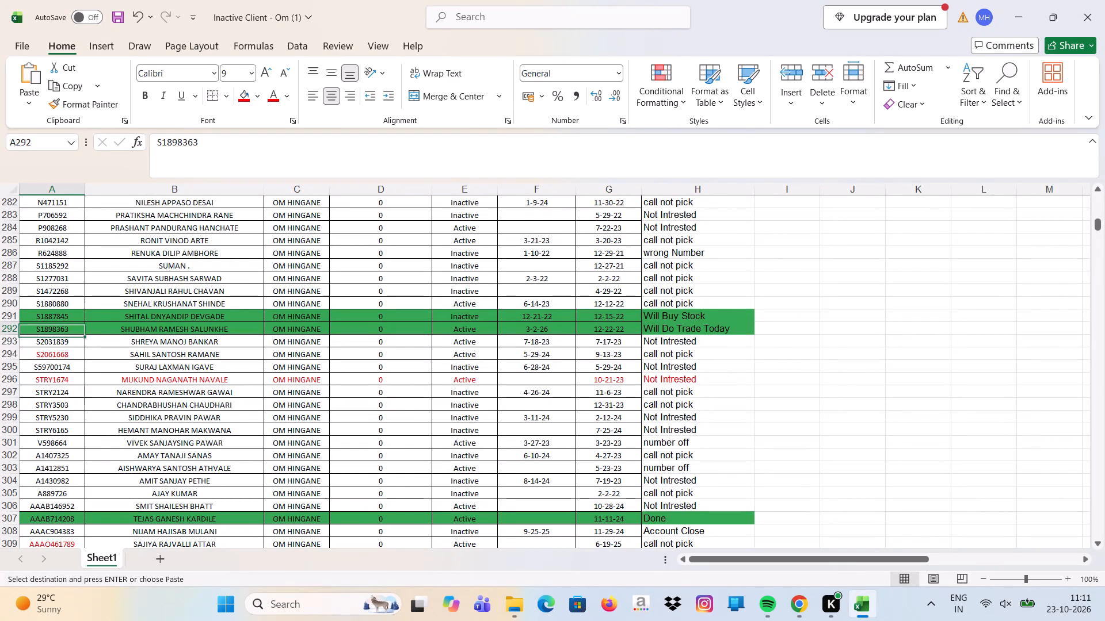
key("ctrl+c")
key("alt+Tab")
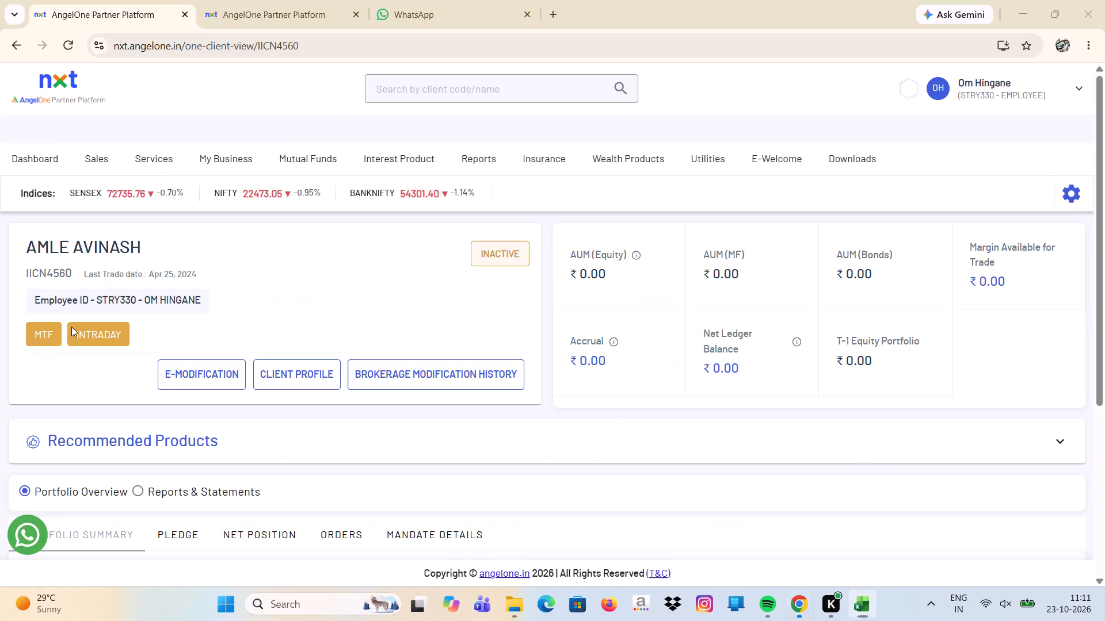
left_click(417, 90)
key("ctrl+v")
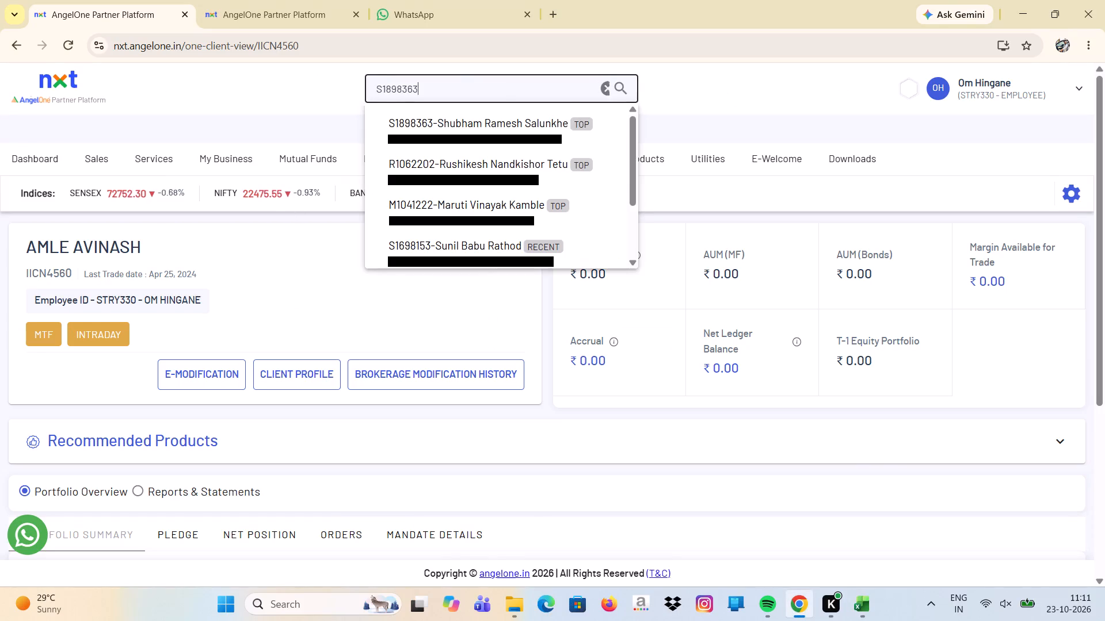
left_click(430, 119)
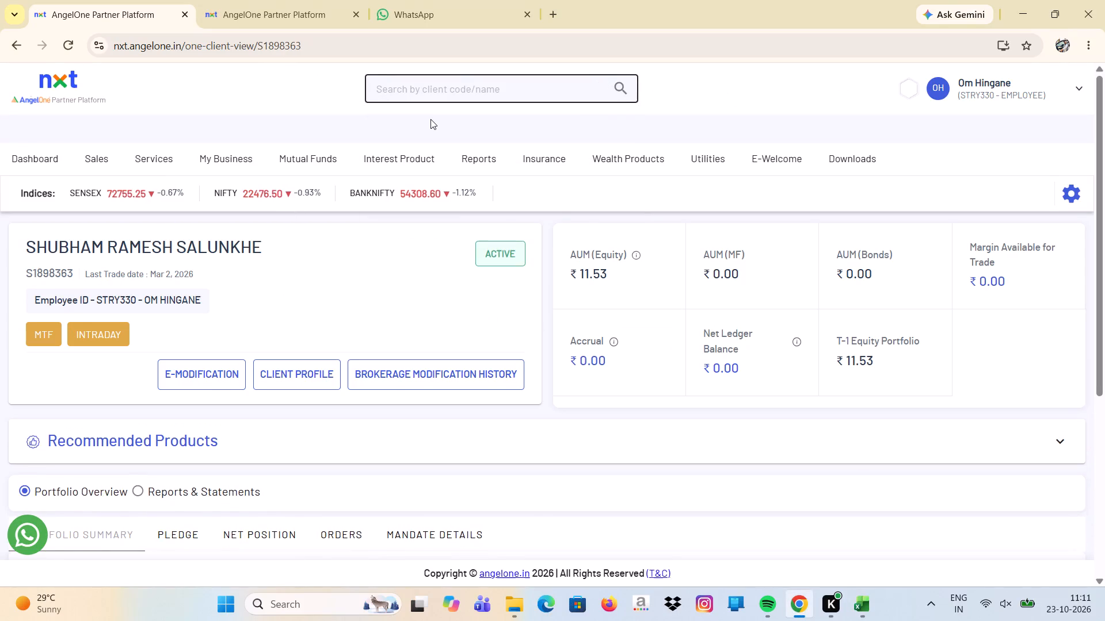
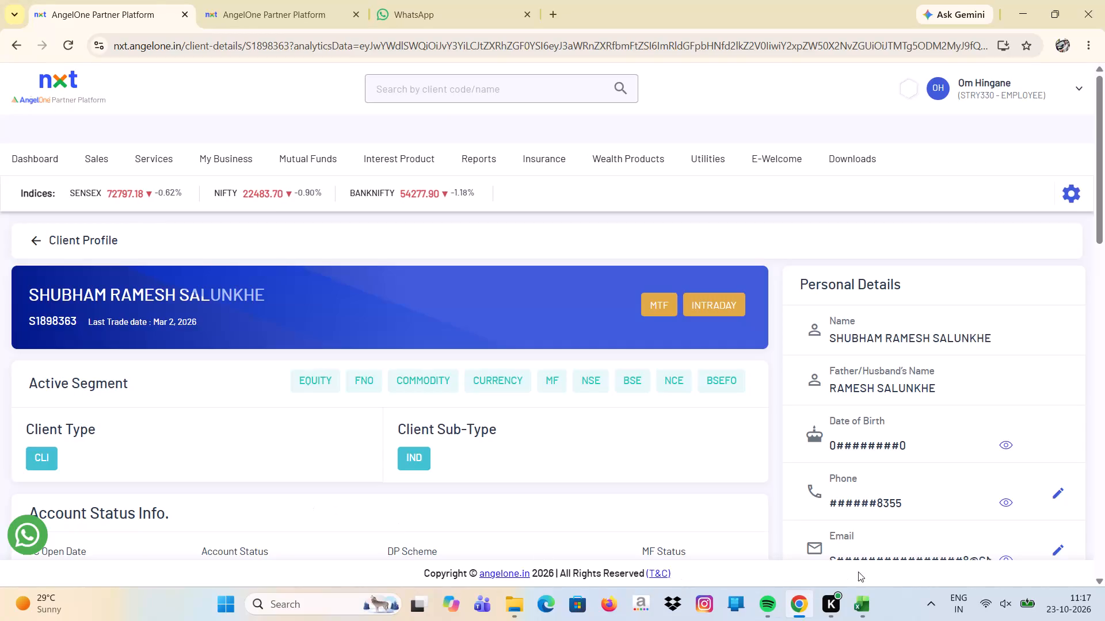
Return to the workbook, copy the client code from row 443, the first client without a remark, and switch back to the Partner Platform.
key("alt+Tab")
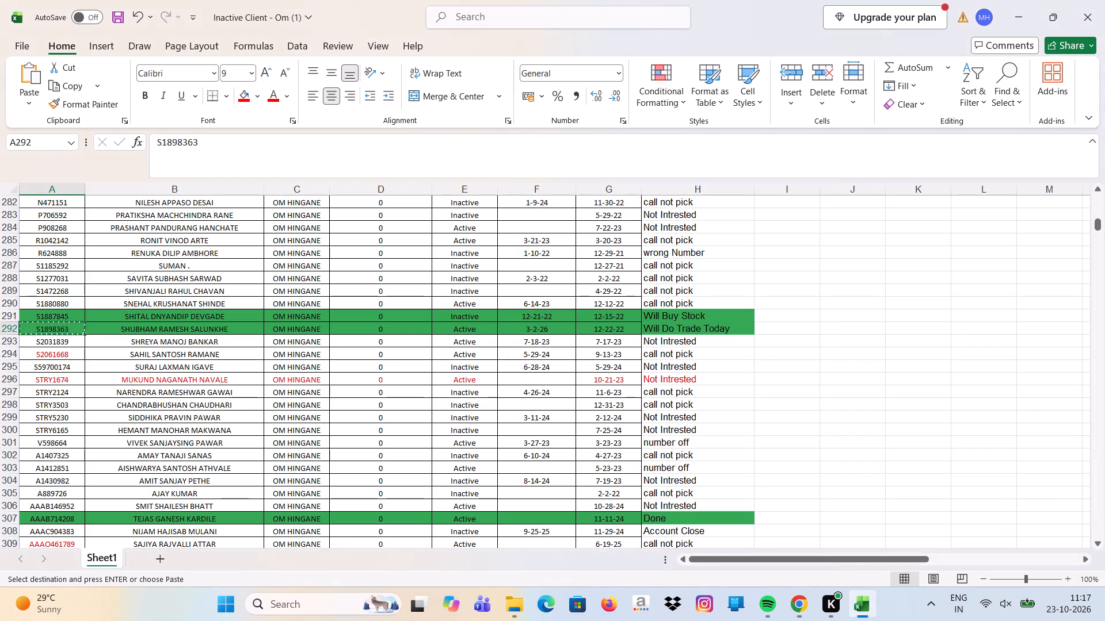
scroll(489, 492, "down", 9)
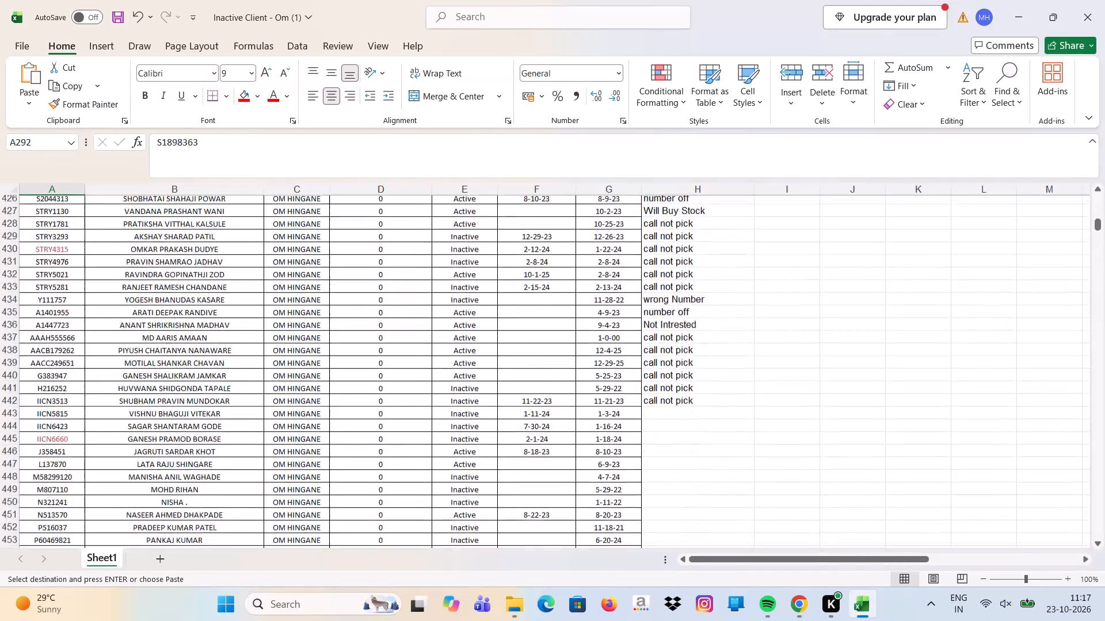
scroll(489, 492, "down", 4)
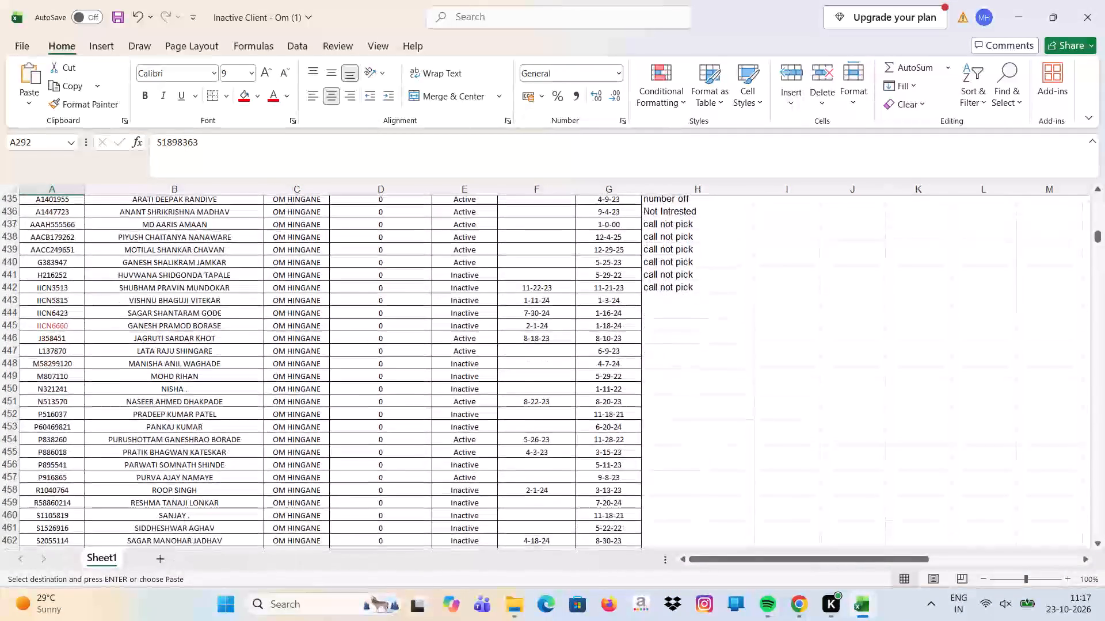
left_click(618, 301)
key("Left")
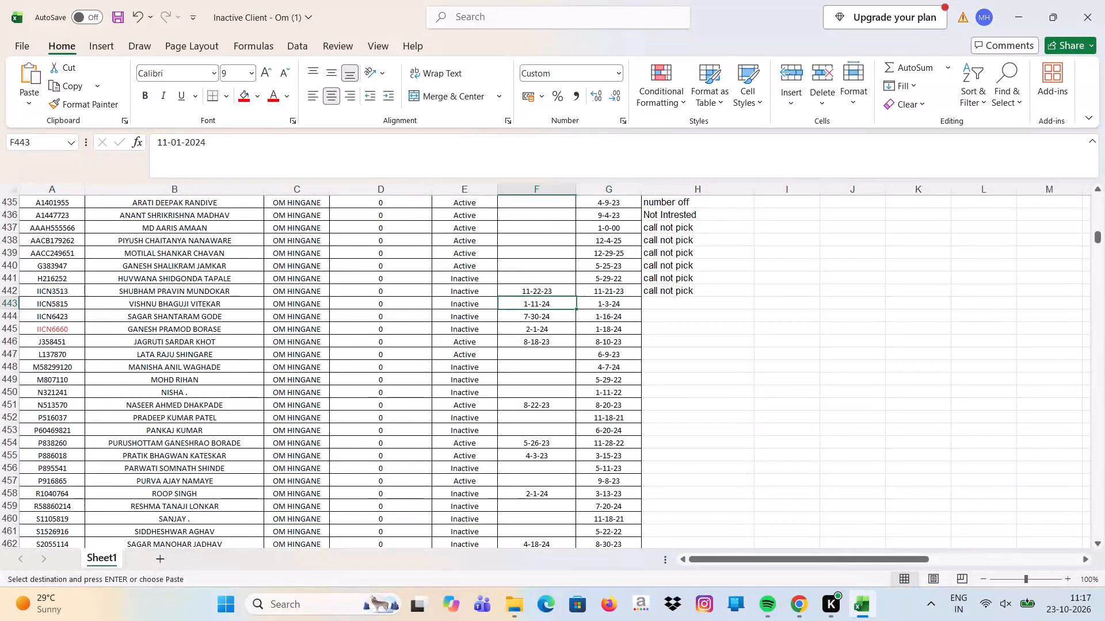
key("Left")
key("Left")
key("Left")
key("Left")
key("Left")
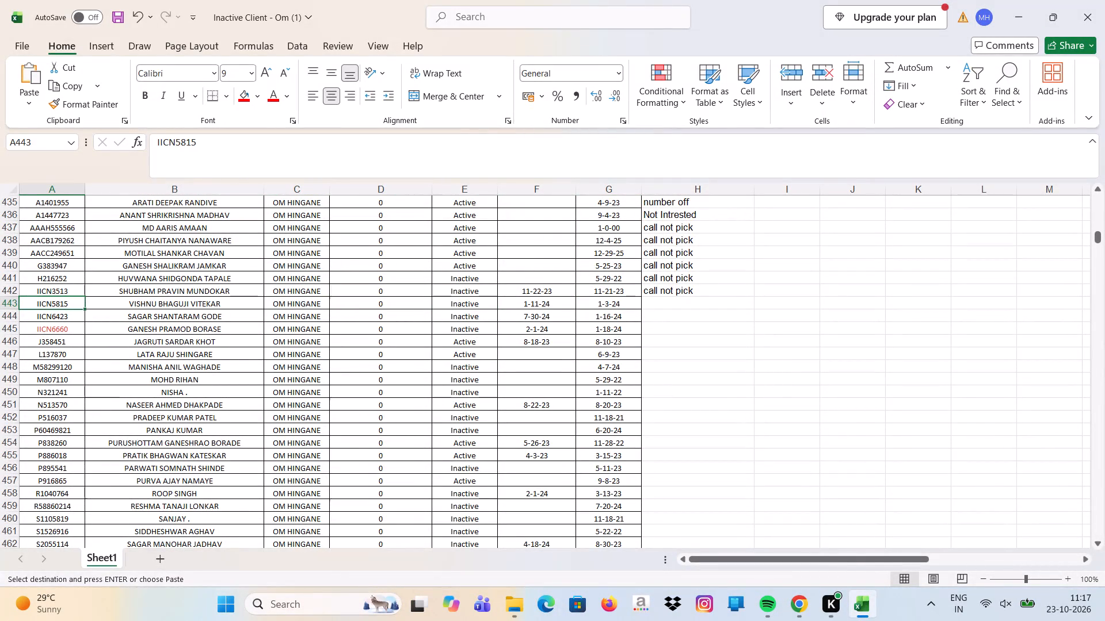
key("ctrl+c")
key("alt+Tab")
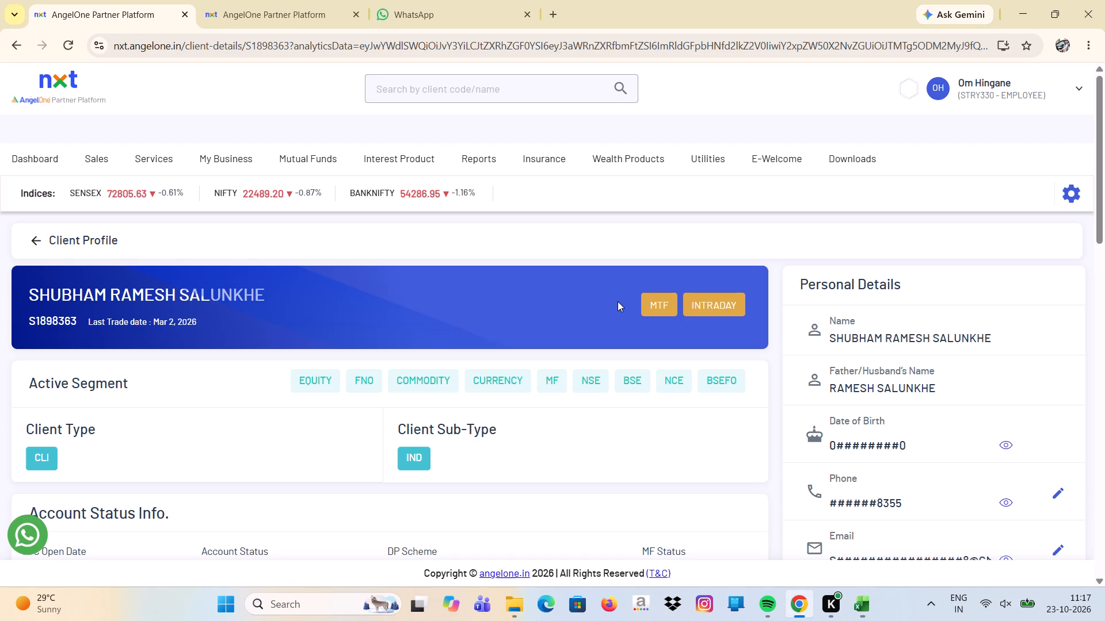
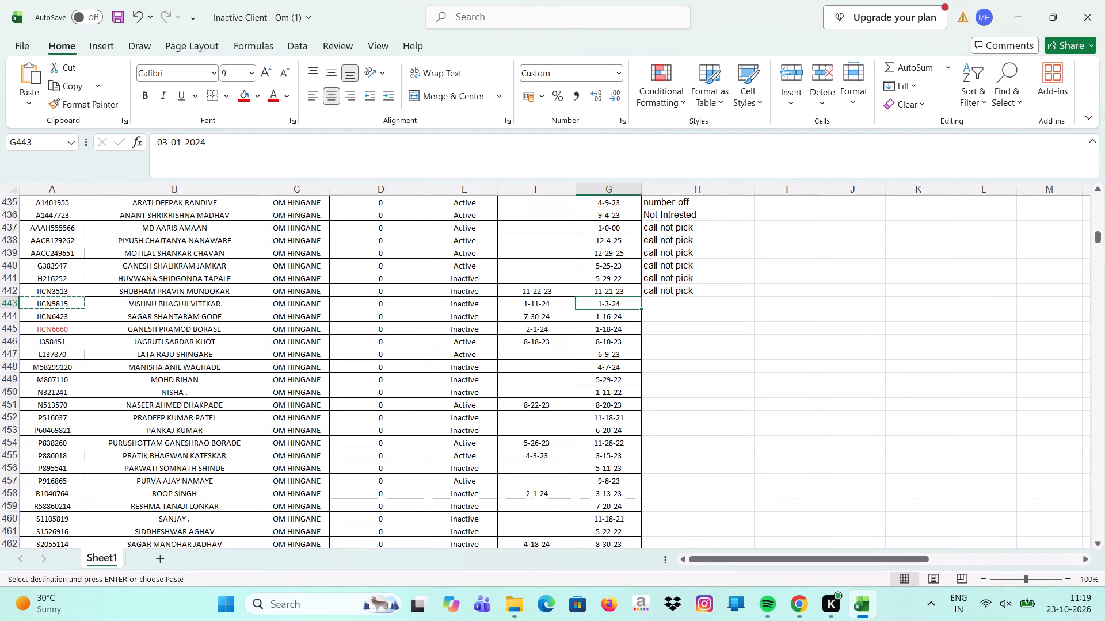
Switch to the Partner Platform, search for the client code copied from row 443, and open that client's account overview.
left_click(618, 301)
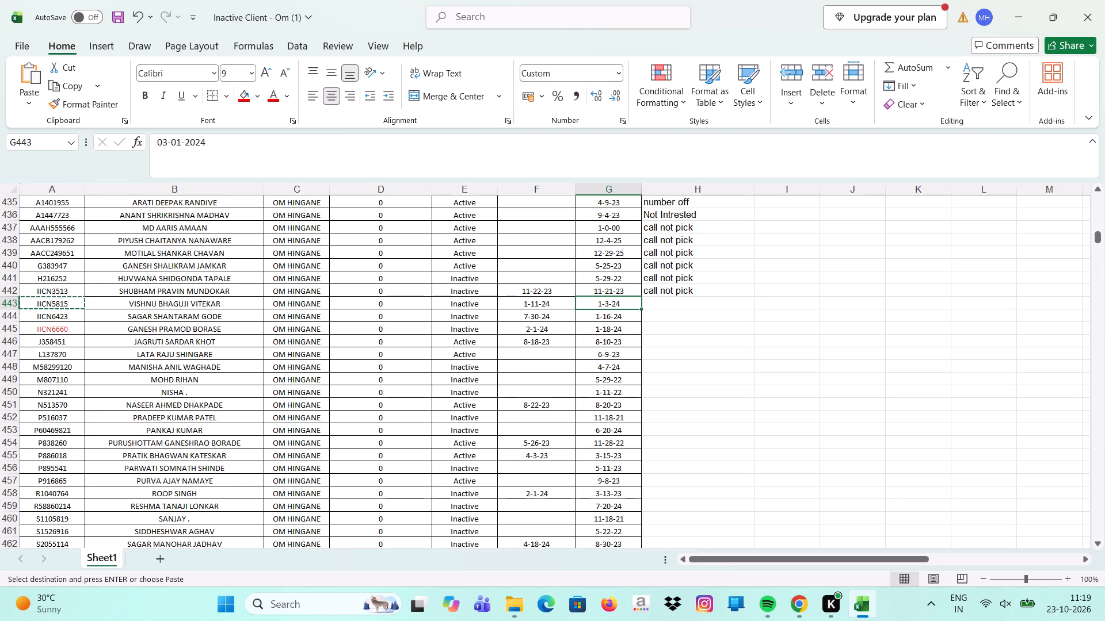
key("alt+Tab")
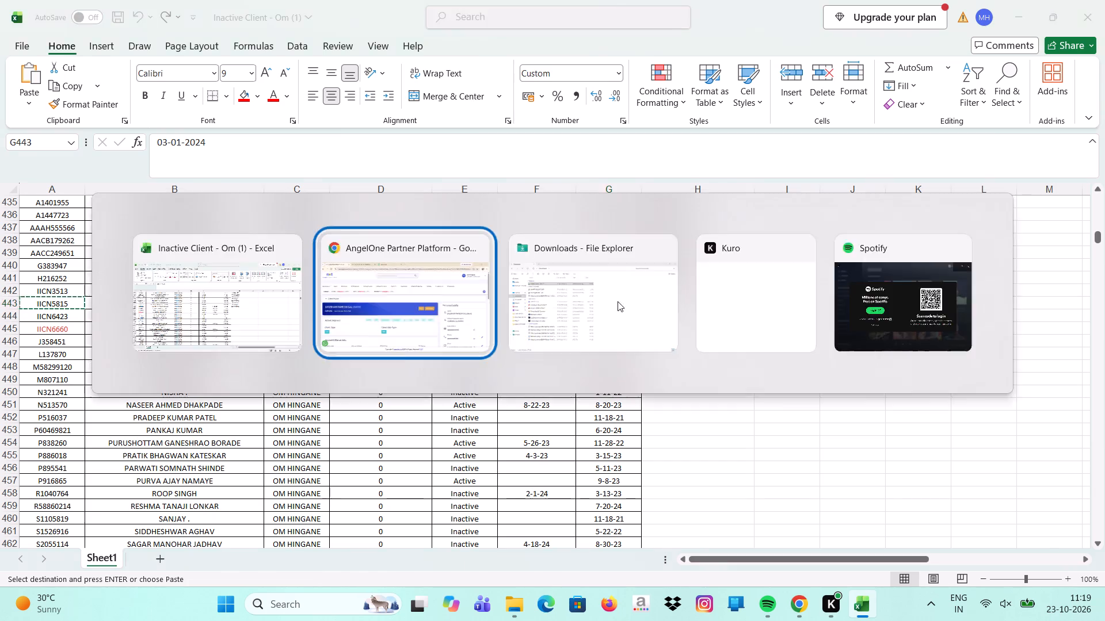
key("alt+Tab")
key("alt+Tab")
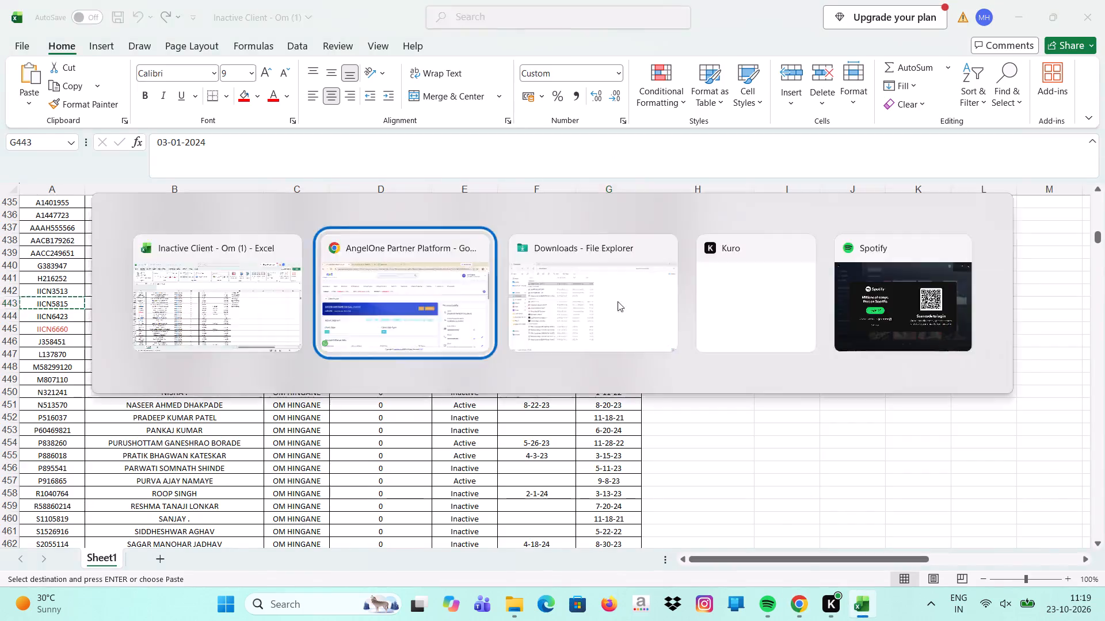
left_click(405, 89)
key("ctrl+c")
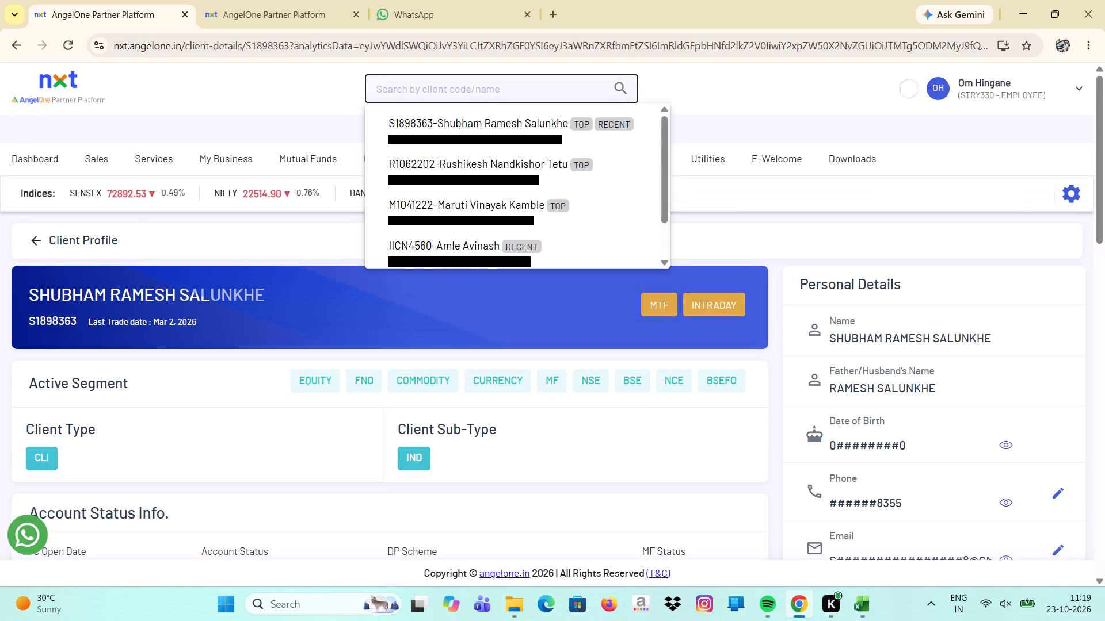
key("ctrl+v")
left_click(476, 129)
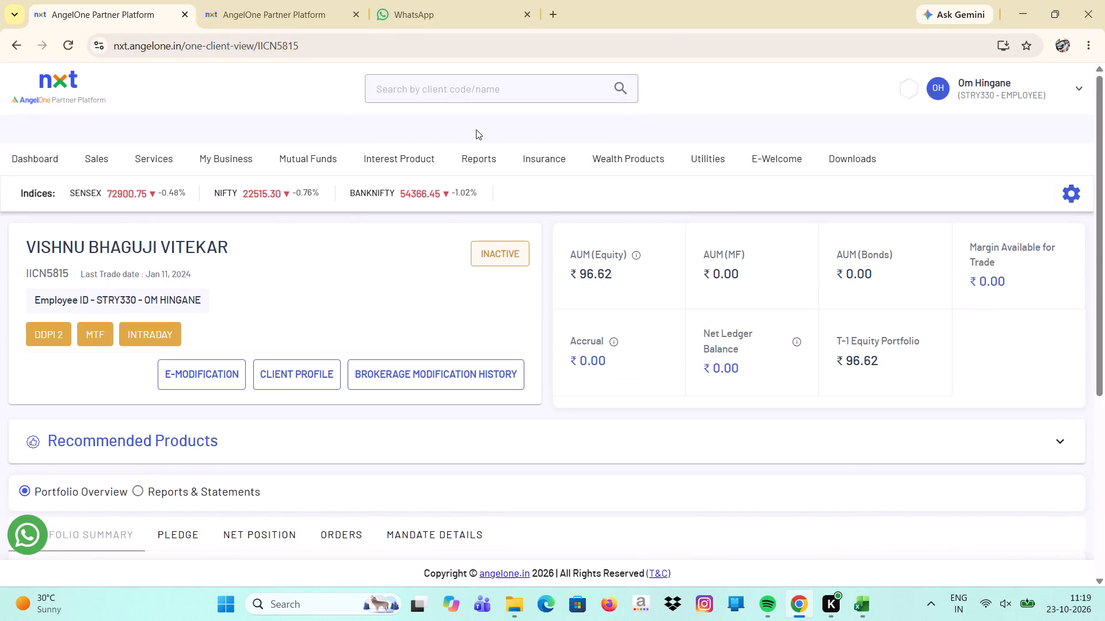
Open the row 443 client's profile and reveal the masked phone number in the personal details.
left_click(285, 379)
scroll(890, 378, "down", 1)
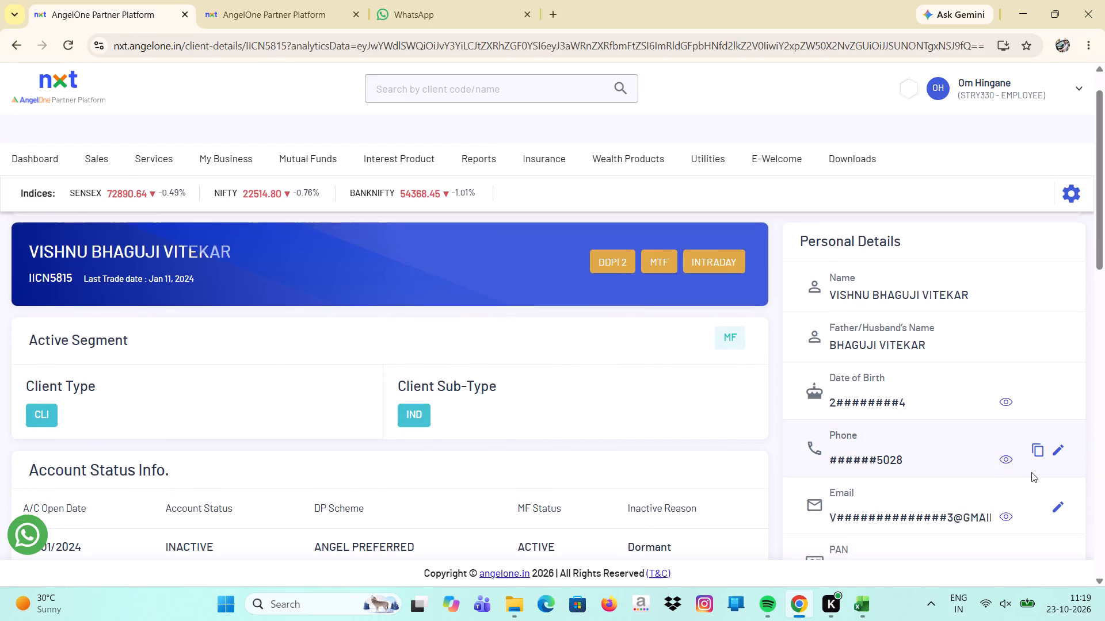
left_click(1004, 455)
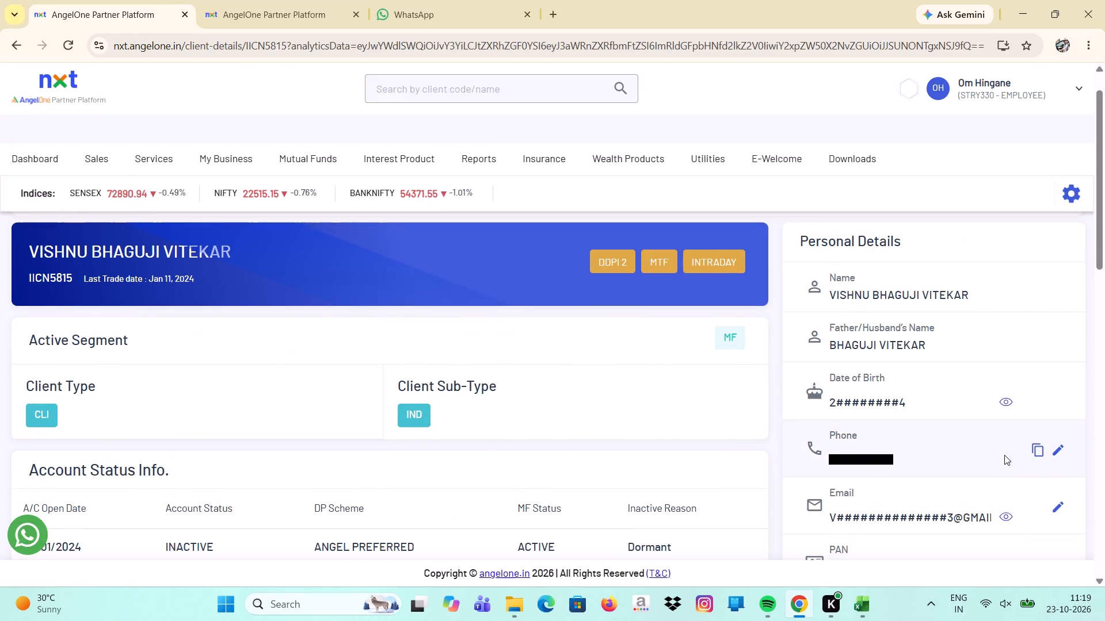
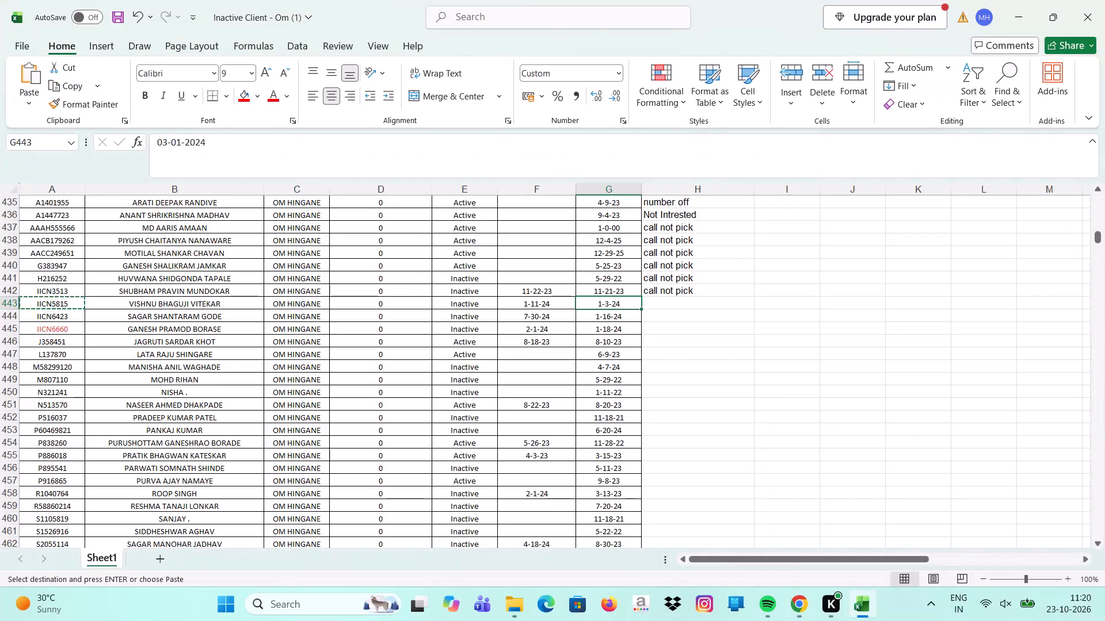
Copy the "call not pick" remark from row 442 into the remarks cell of row 443.
key("Right")
key("Right")
key("Right")
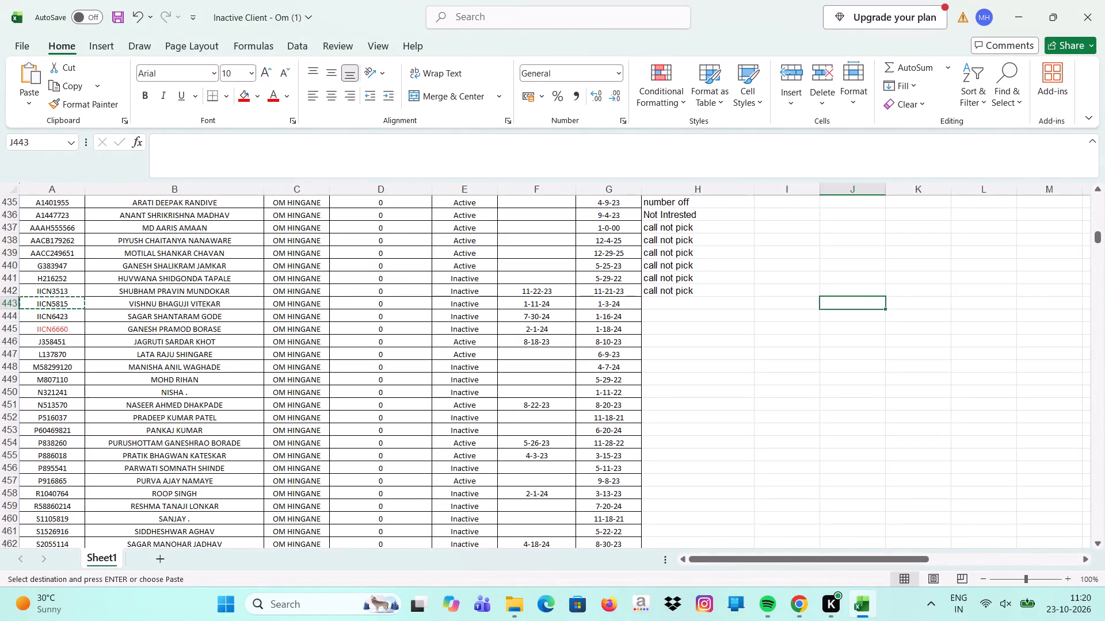
key("Left")
key("Left")
key("Left")
key("Right")
key("Up")
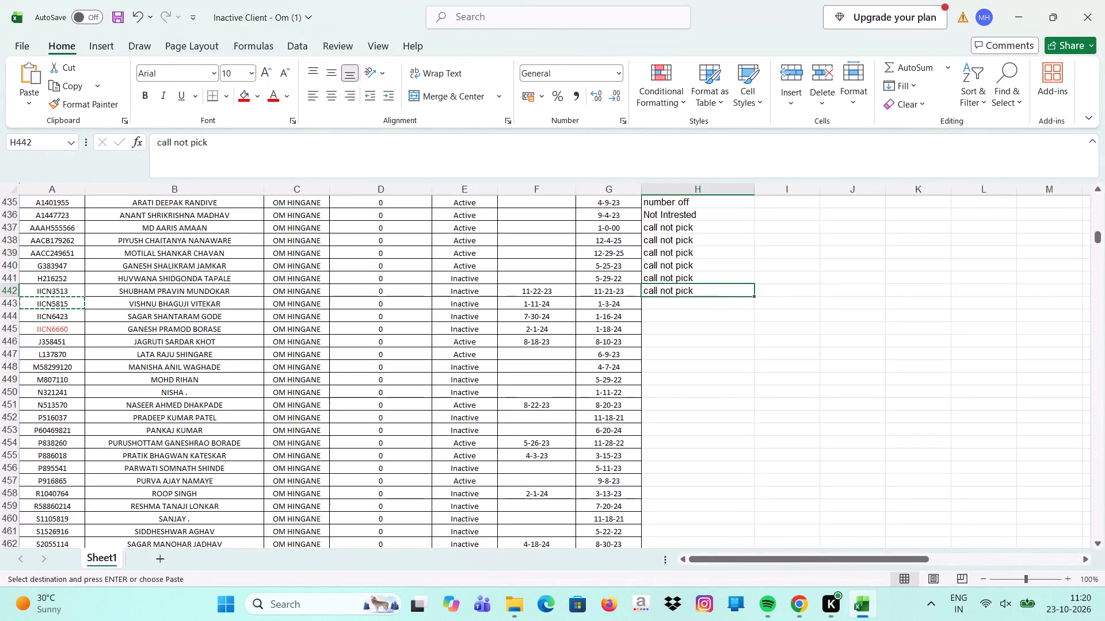
key("ctrl+c")
key("Down")
key("Return")
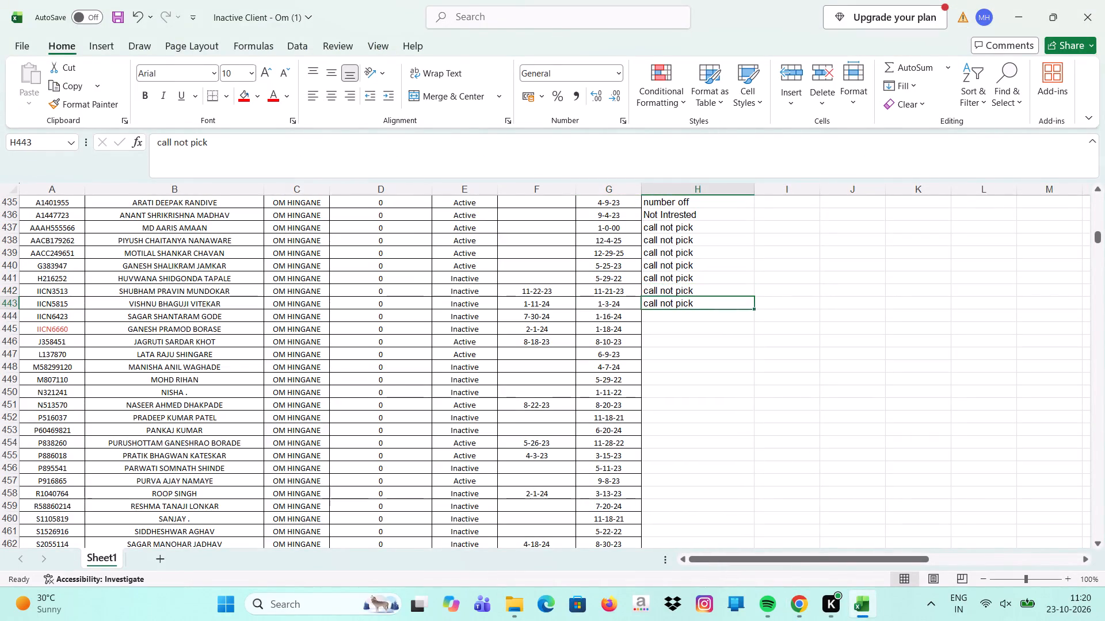
Copy the client code from row 444, search for it on the Partner Platform, and open that client's account overview.
key("Down")
key("Left")
key("Left")
key("Left")
key("Left")
key("Left")
key("Left")
key("Left")
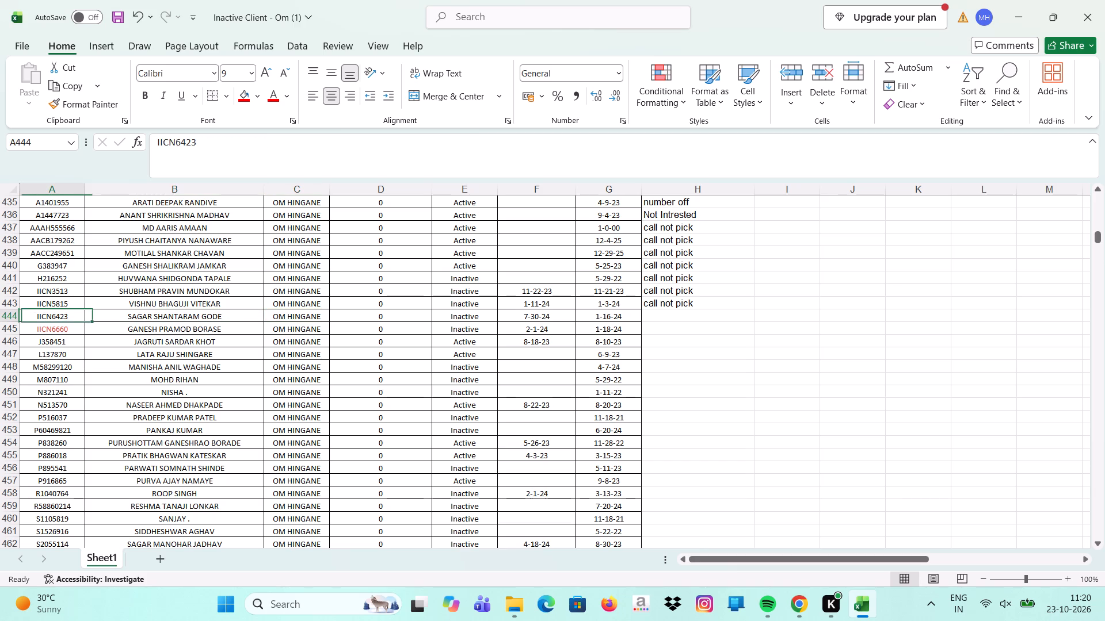
key("ctrl+c")
key("alt+Tab")
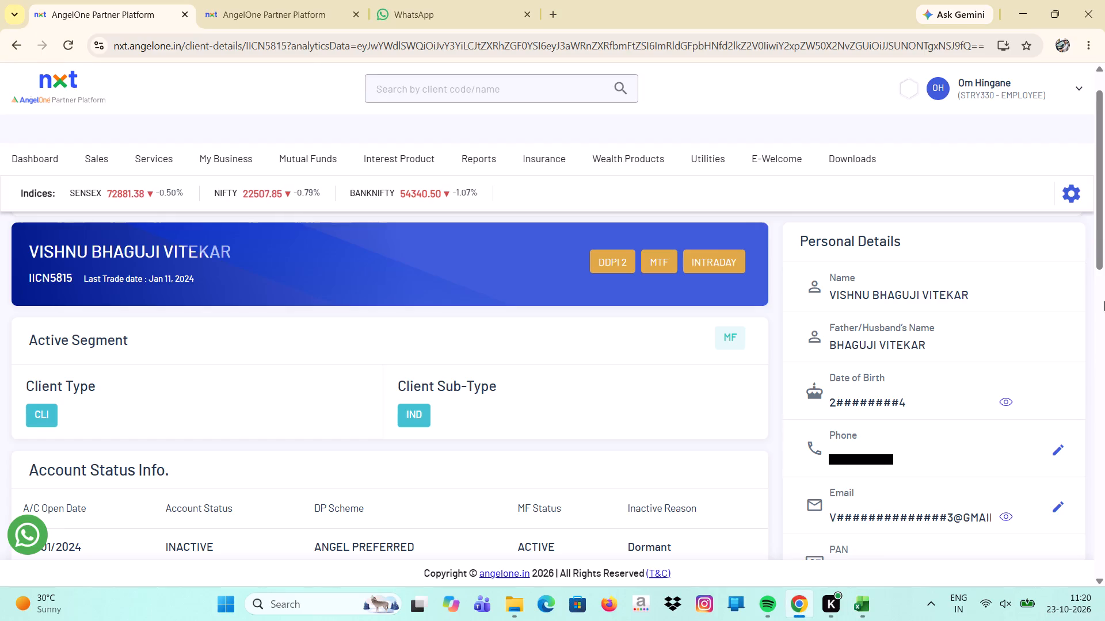
left_click(502, 75)
key("ctrl+v")
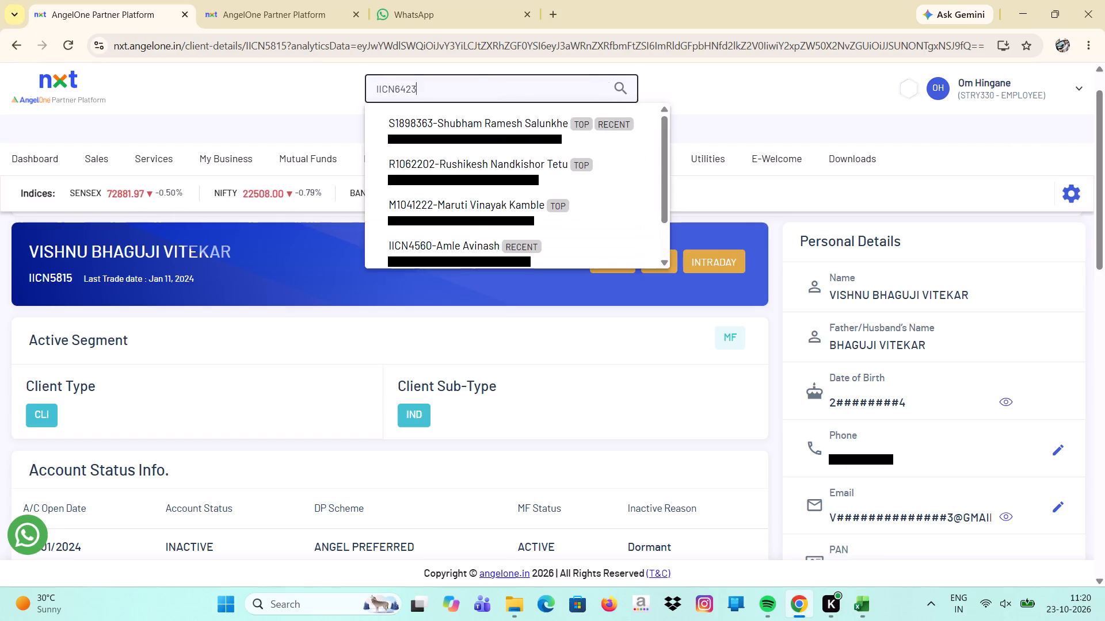
left_click(513, 114)
left_click(372, 380)
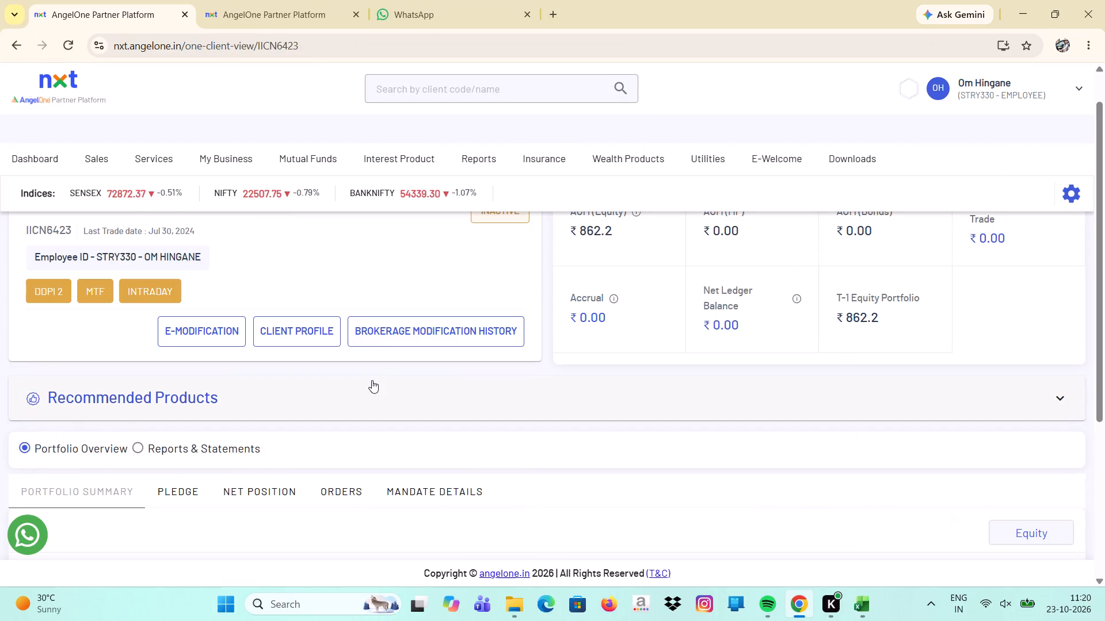
Open the row 444 client's profile and reveal the masked phone number in the personal details.
scroll(372, 380, "up", 1)
left_click(300, 377)
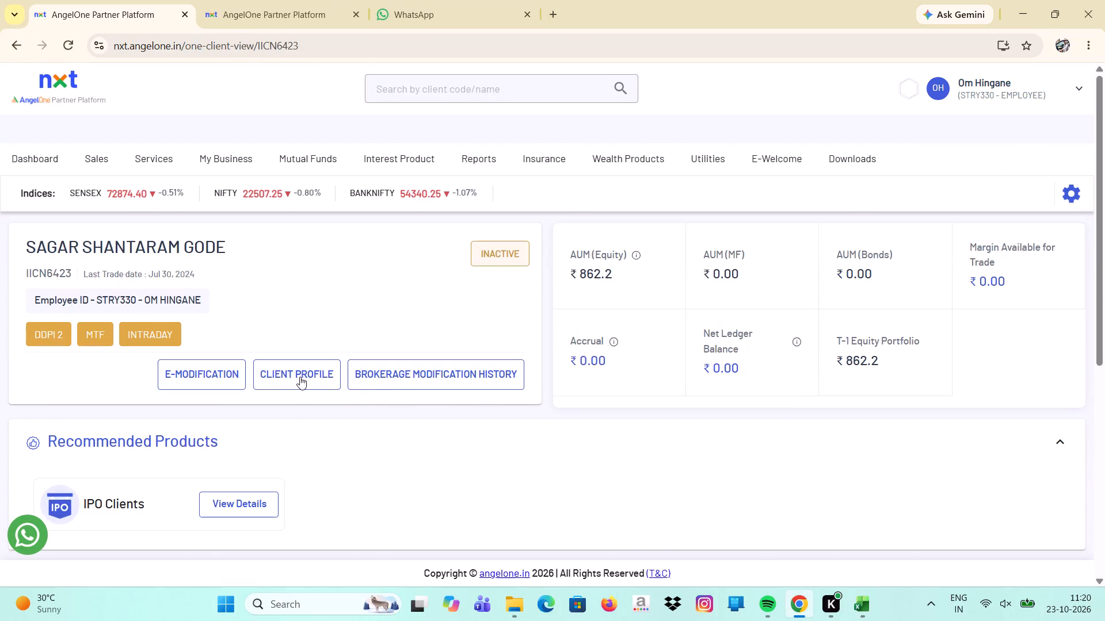
scroll(826, 401, "down", 2)
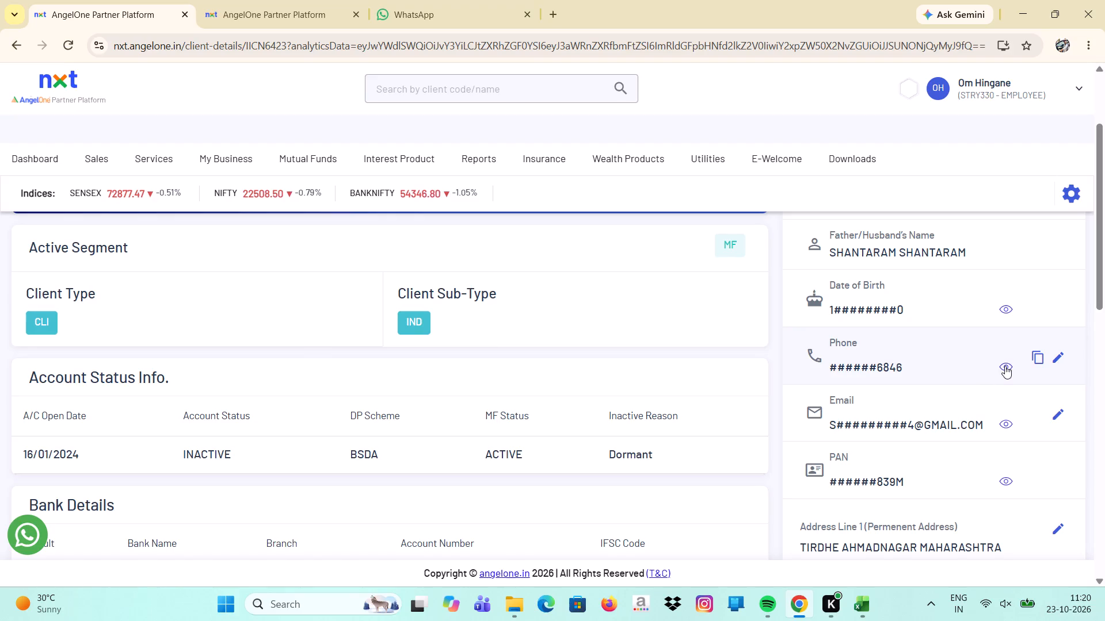
left_click(1005, 366)
scroll(818, 369, "up", 1)
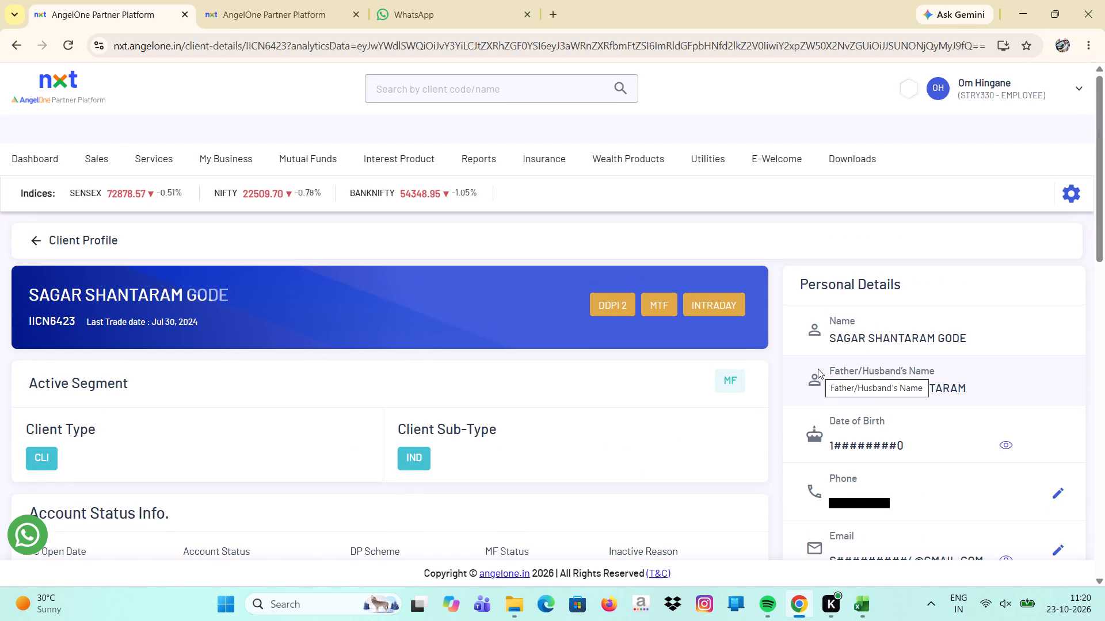
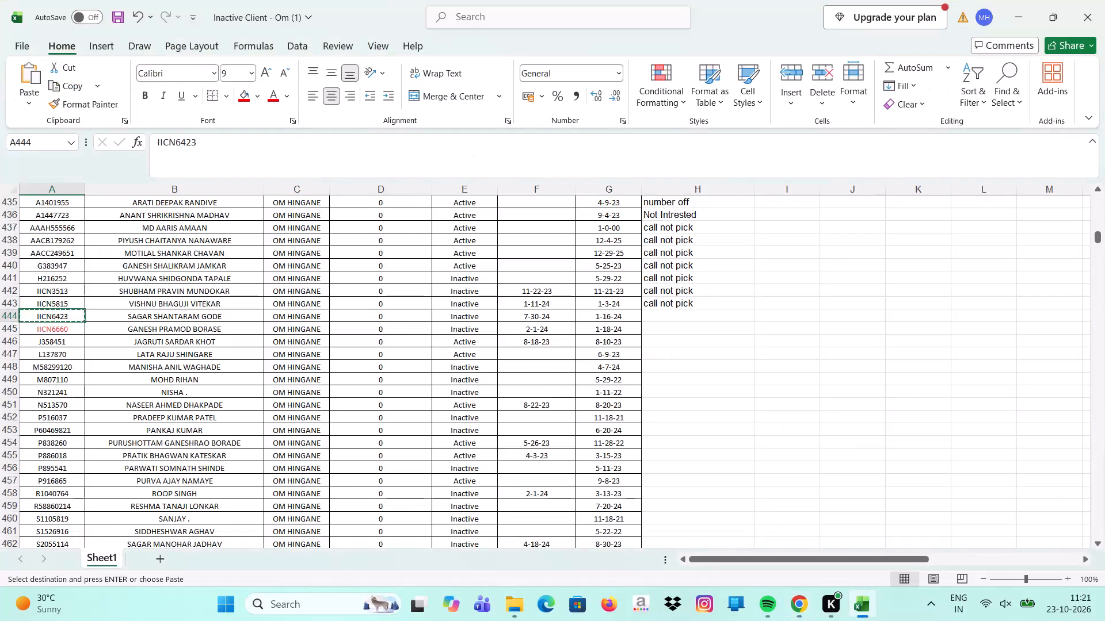
Copy the "call not pick" remark from row 443 into the remarks cell of row 444.
key("Right")
key("Right")
key("Right")
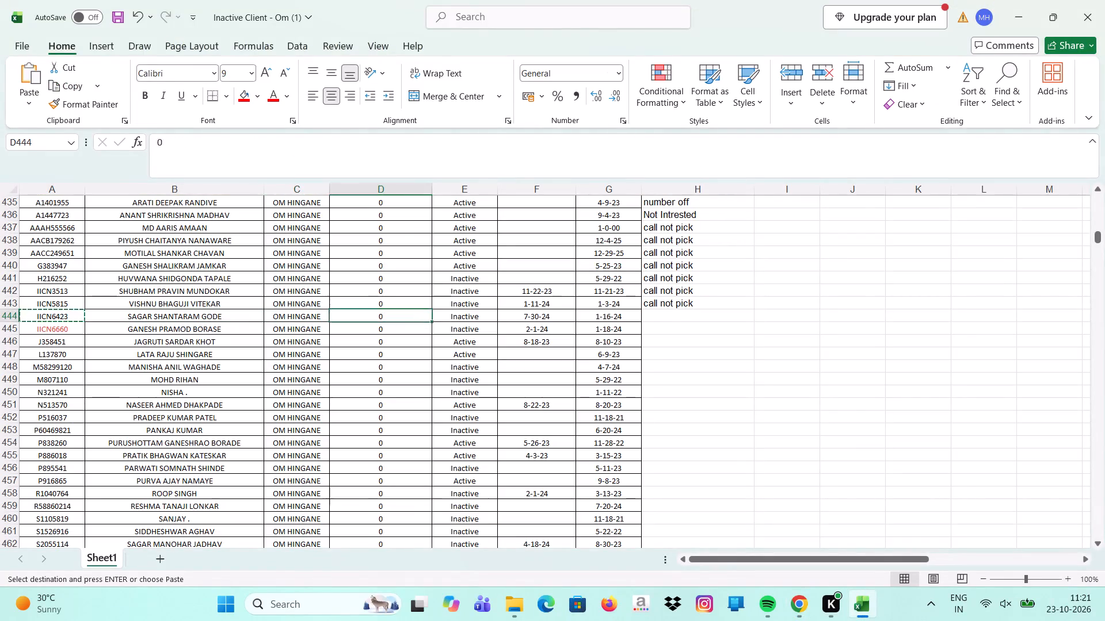
key("Right")
key("Right")
key("Right")
key("Right")
key("Up")
key("ctrl+c")
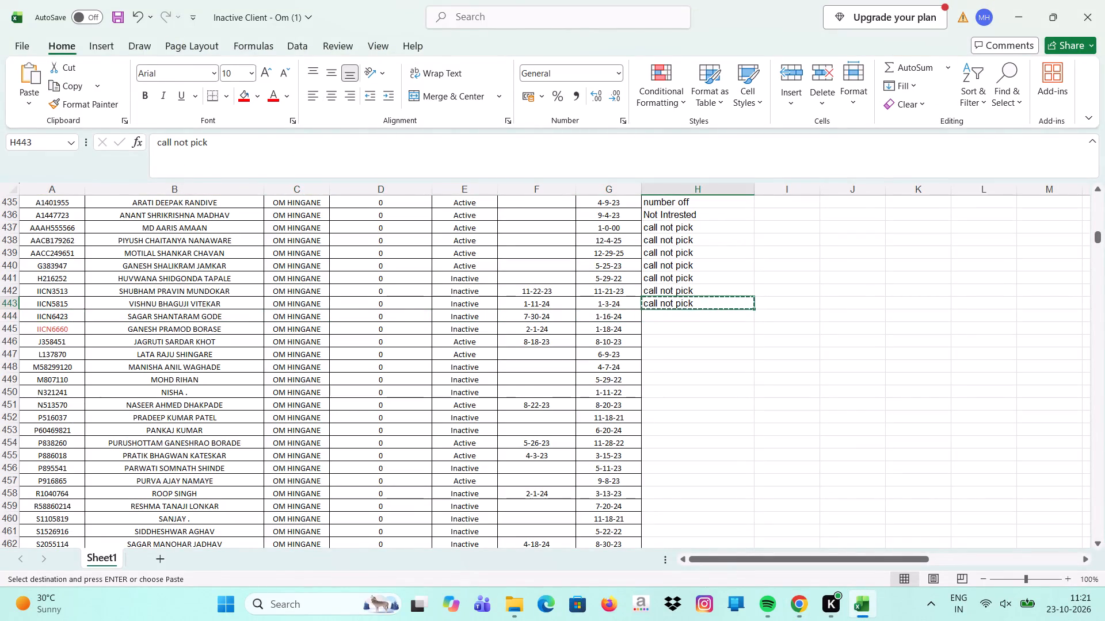
key("Down")
key("Return")
Copy the client code from row 445, search for it on the Partner Platform, and open that client's account overview.
key("Down")
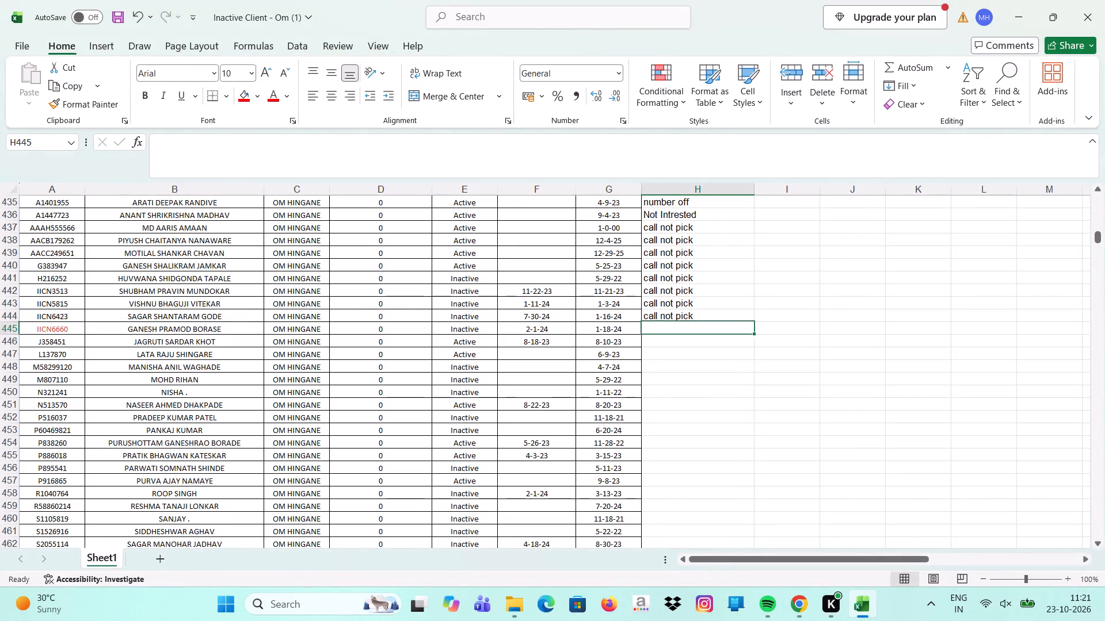
key("Left")
key("Left")
key("Left")
key("Left")
key("Left")
key("Left")
key("Left")
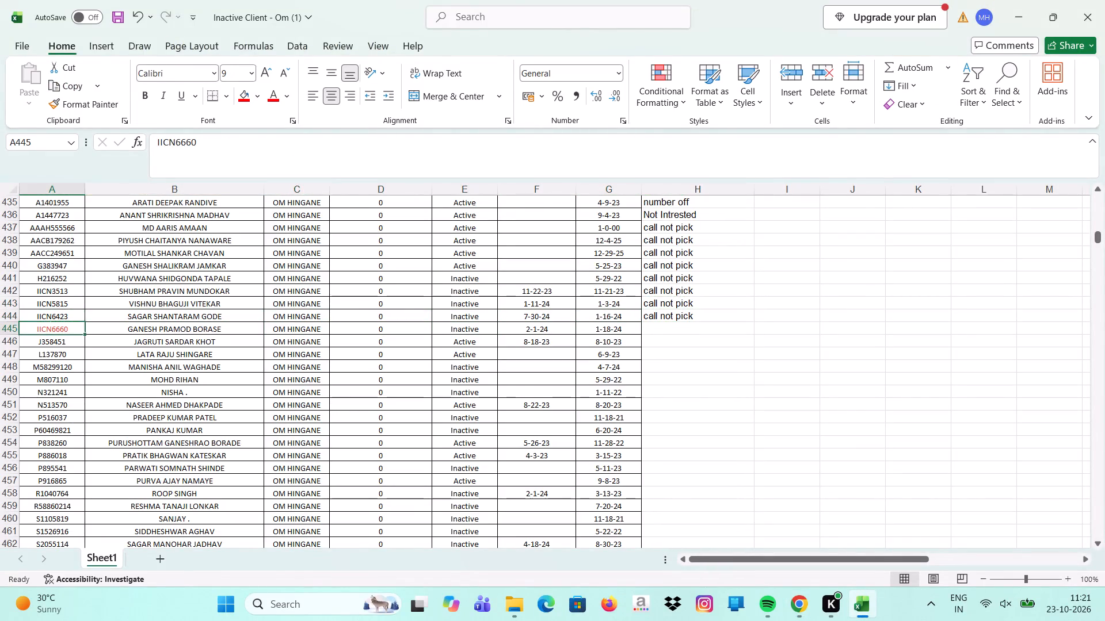
key("ctrl+c")
key("alt+Tab")
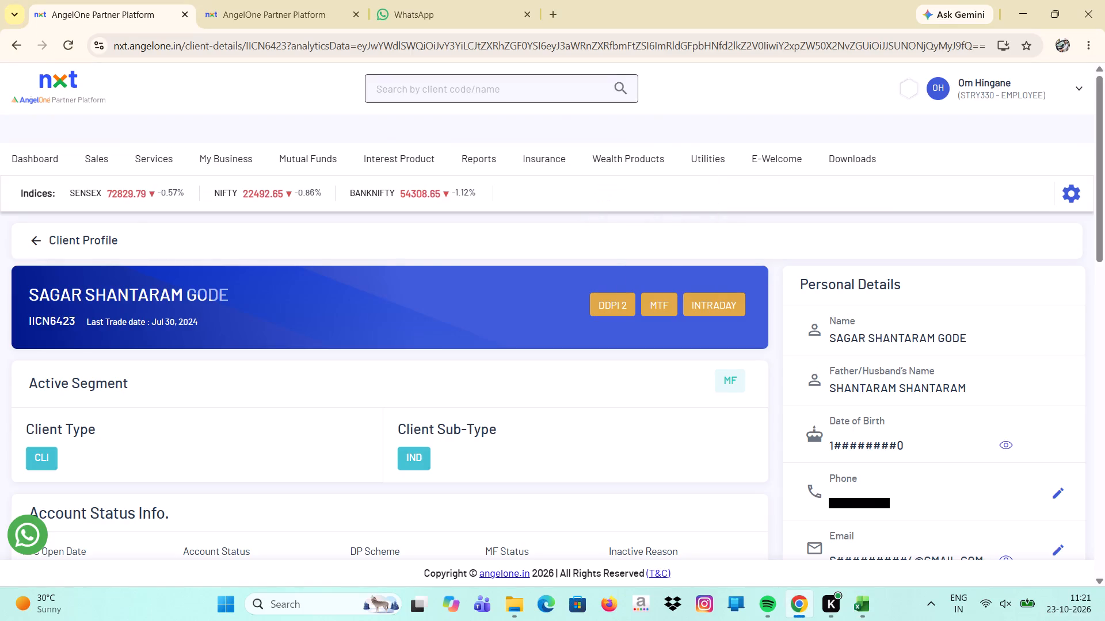
left_click(525, 81)
key("ctrl+v")
left_click(523, 139)
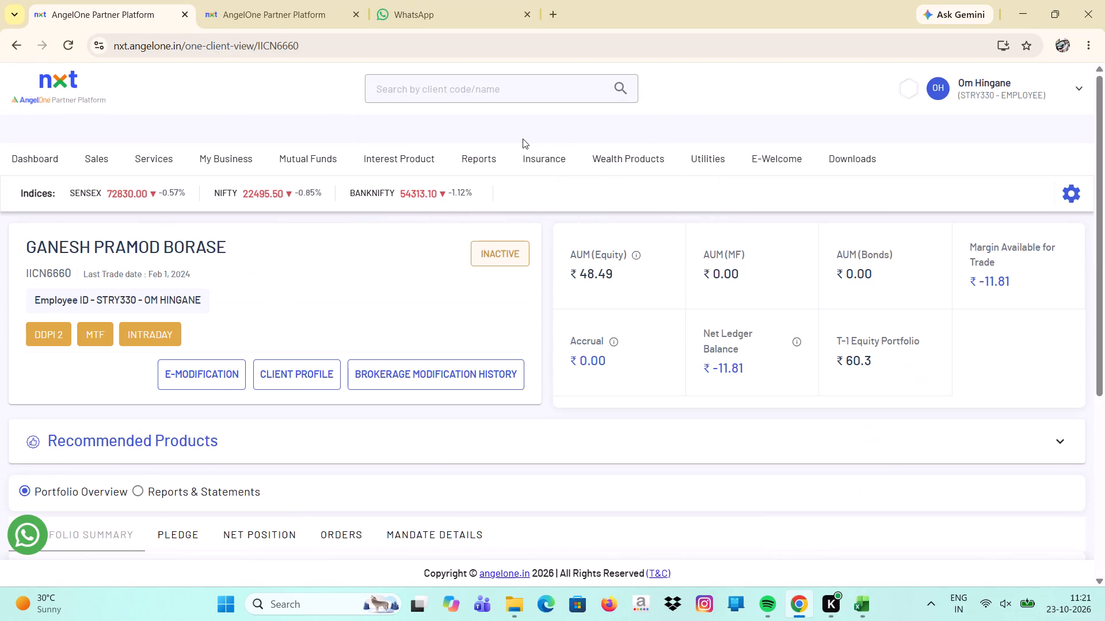
Open the row 445 client's profile and reveal the masked phone number in the personal details.
left_click(309, 377)
scroll(852, 390, "down", 1)
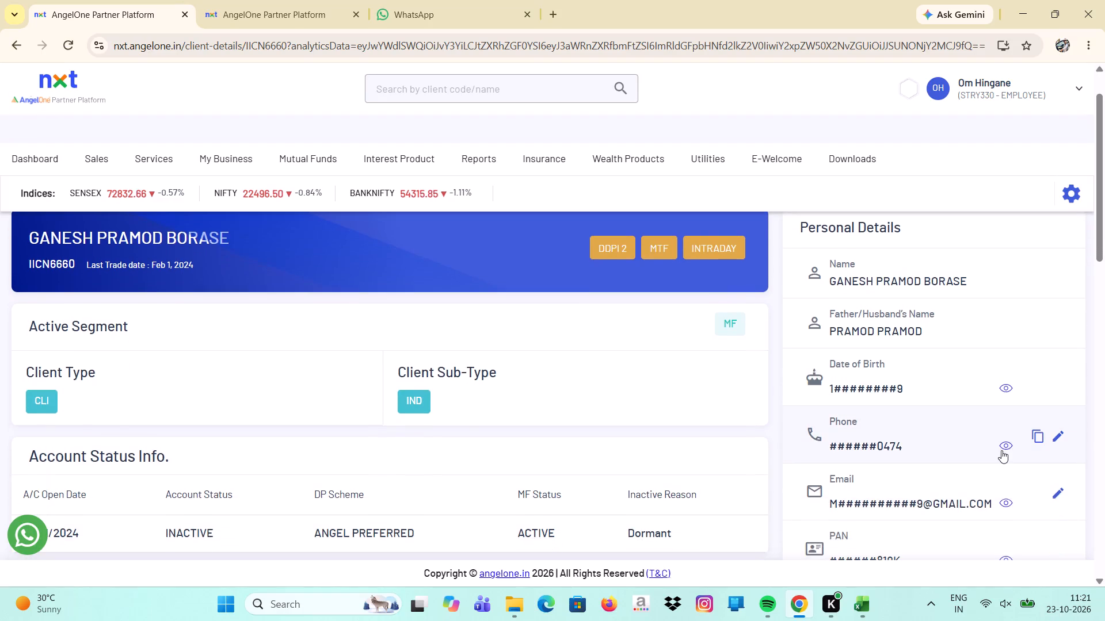
left_click(1007, 448)
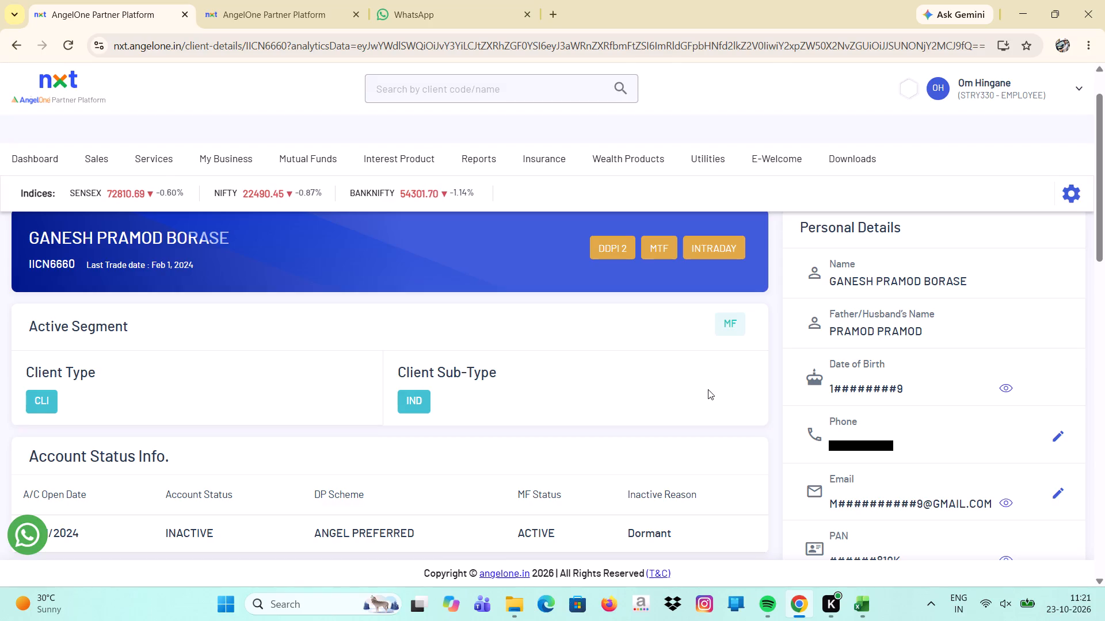
Enter the remark "number off" for the row 445 client in the Excel workbook.
key("alt+Tab")
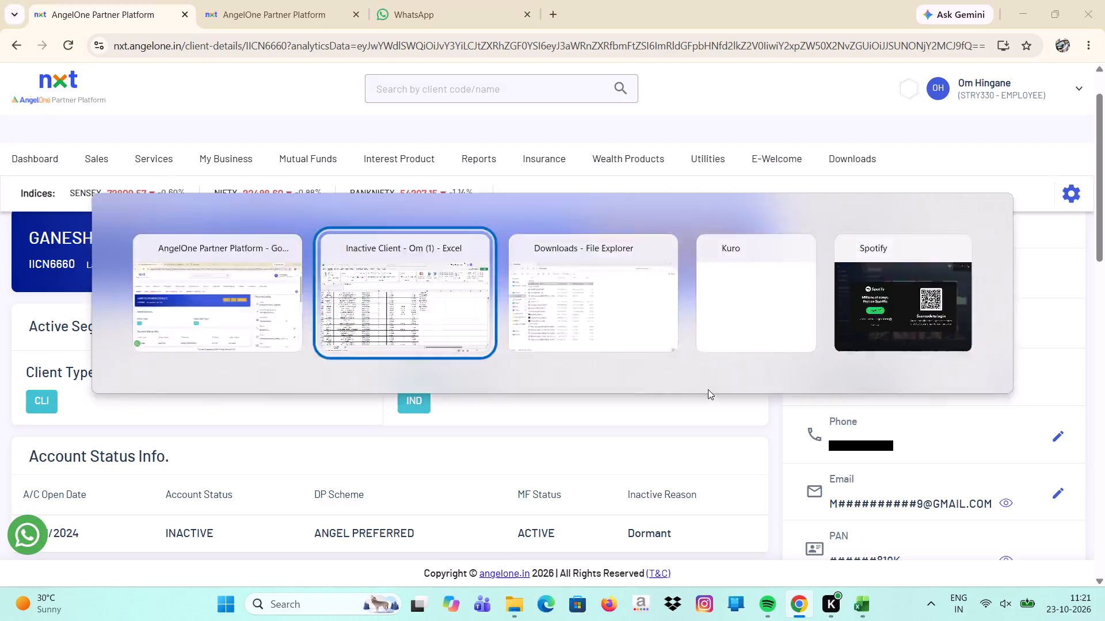
left_click(683, 328)
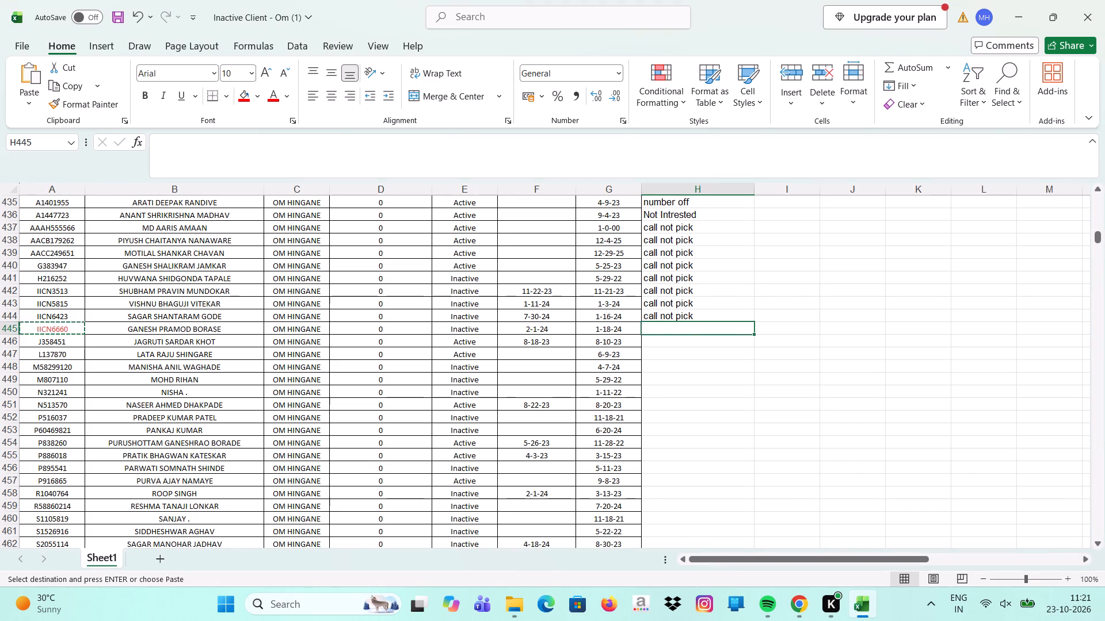
type("Number")
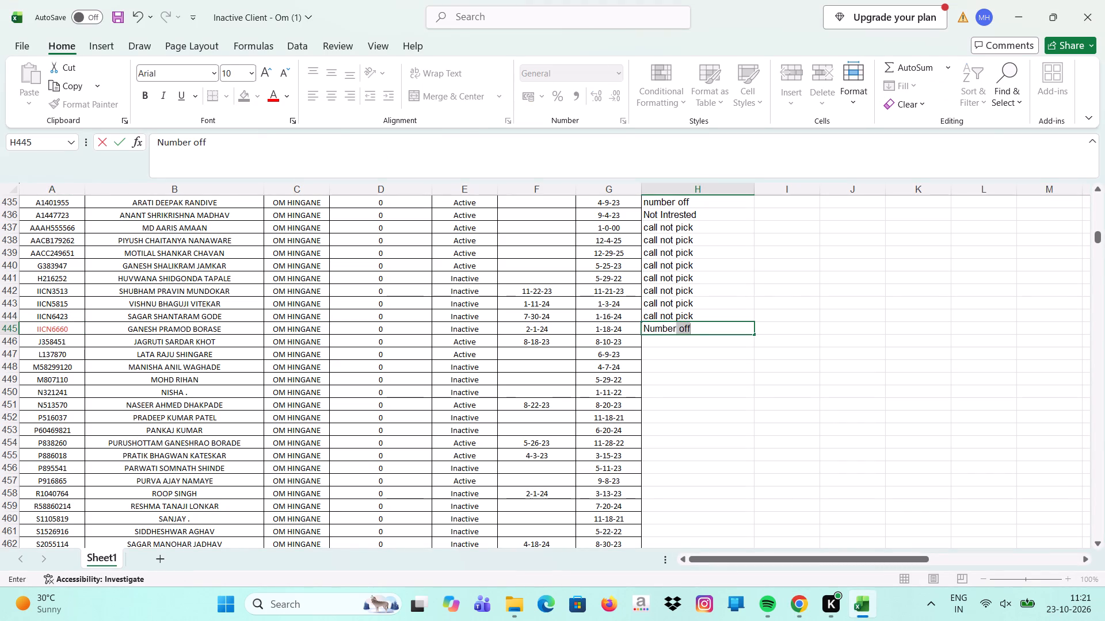
key("Return")
Copy the client code from row 446, search for it on the Partner Platform, and open that client's account overview.
key("Left")
key("Left")
key("Left")
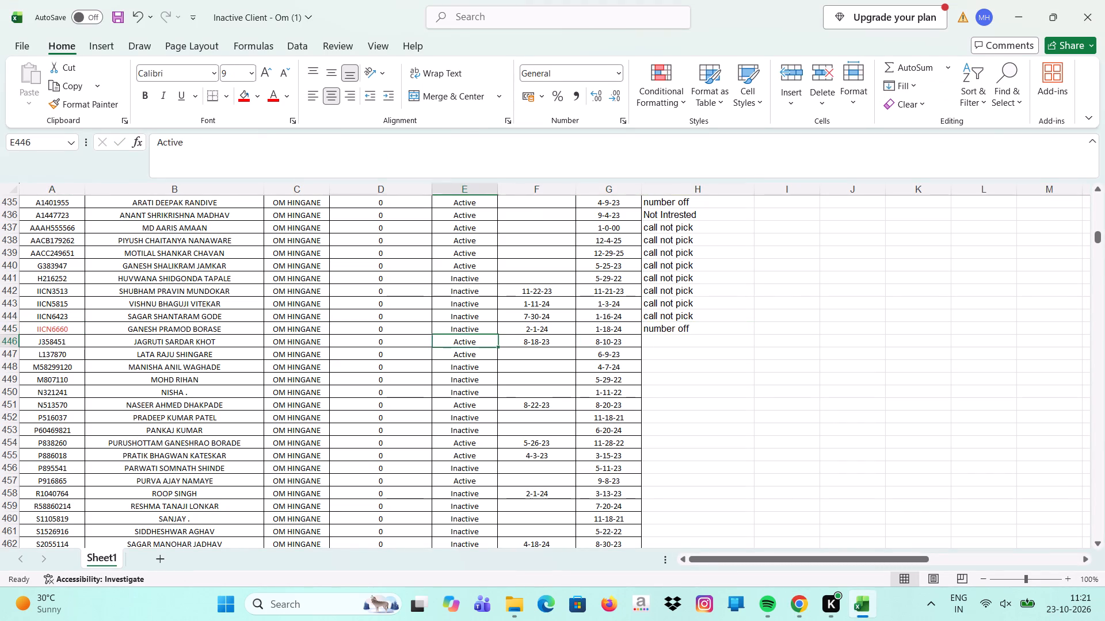
key("Left")
key("Left")
key("Left")
key("Left")
key("ctrl+c")
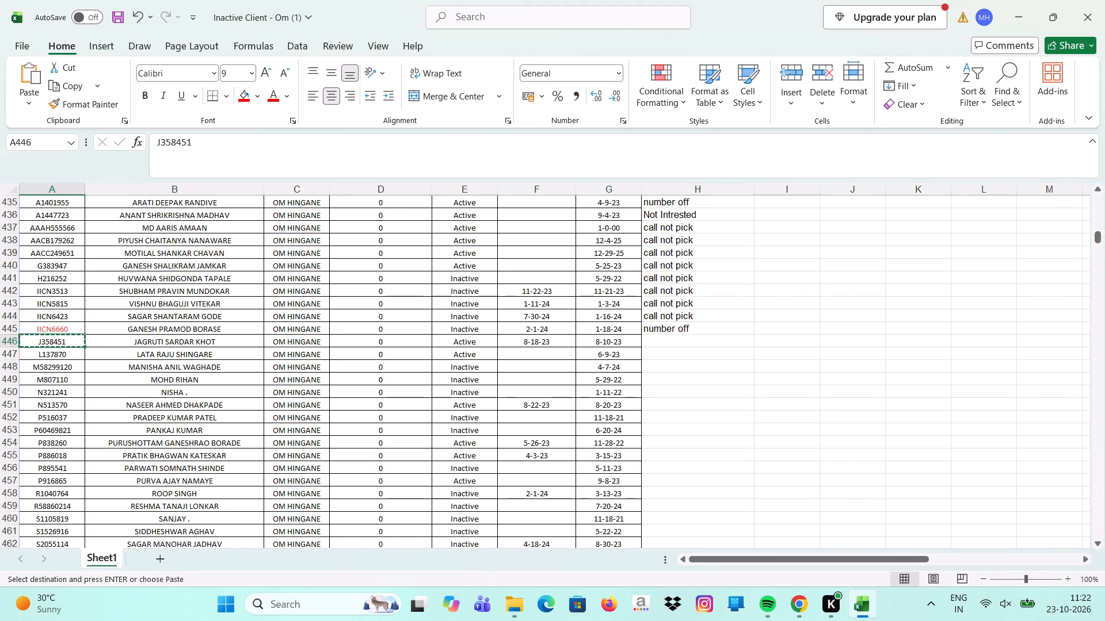
key("alt+Tab")
left_click(404, 84)
key("ctrl+v")
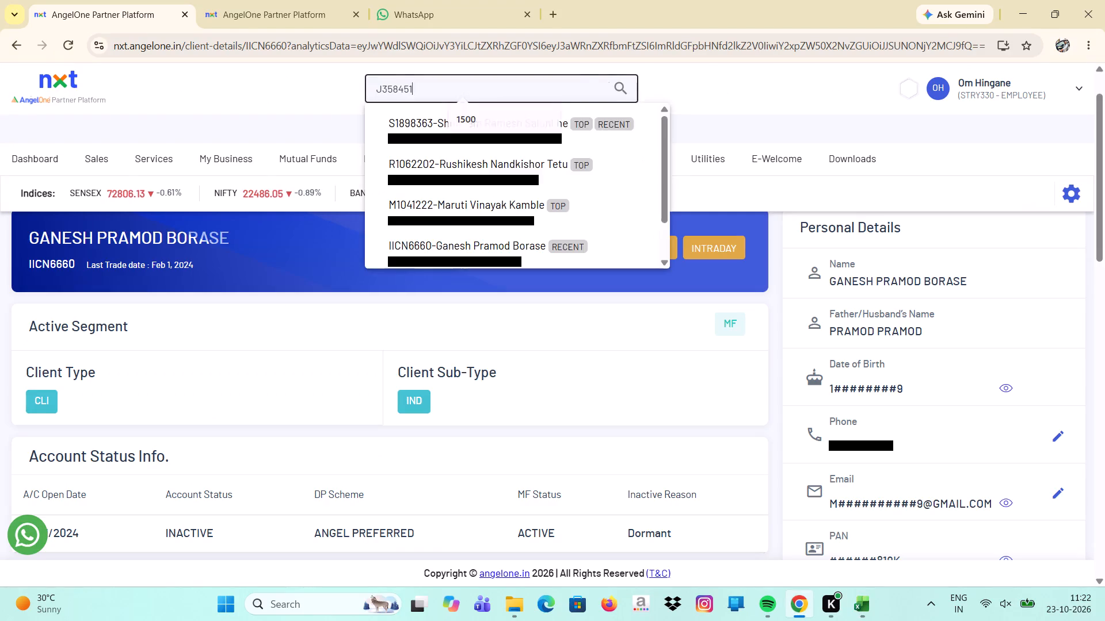
left_click(433, 127)
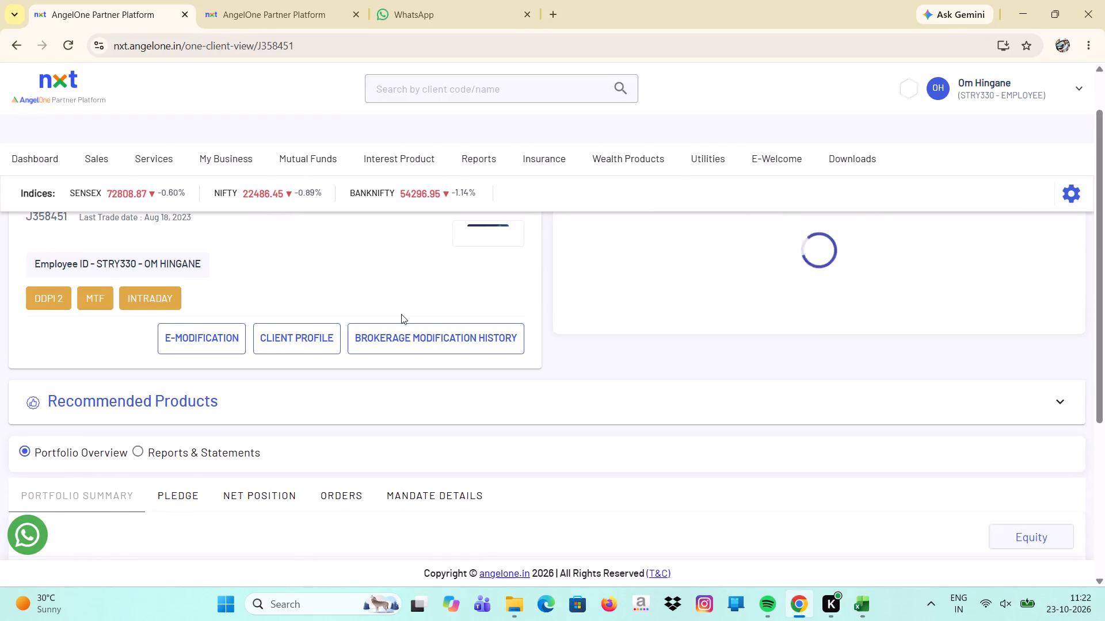
Open the row 446 client's profile and reveal the masked phone number in the personal details.
scroll(401, 314, "up", 2)
left_click(291, 409)
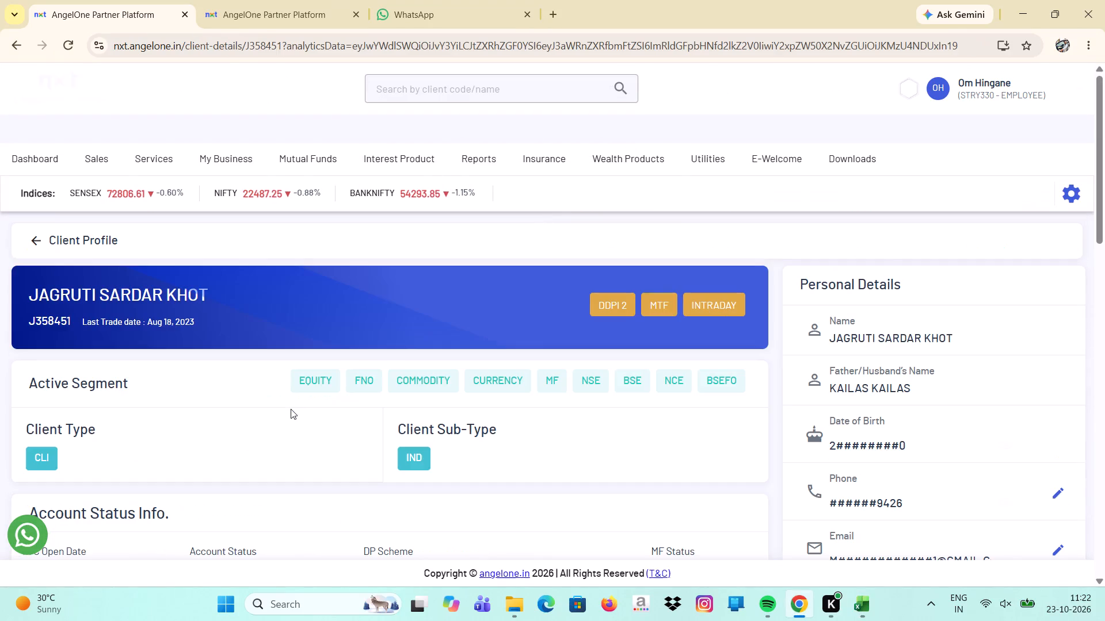
scroll(858, 325, "down", 1)
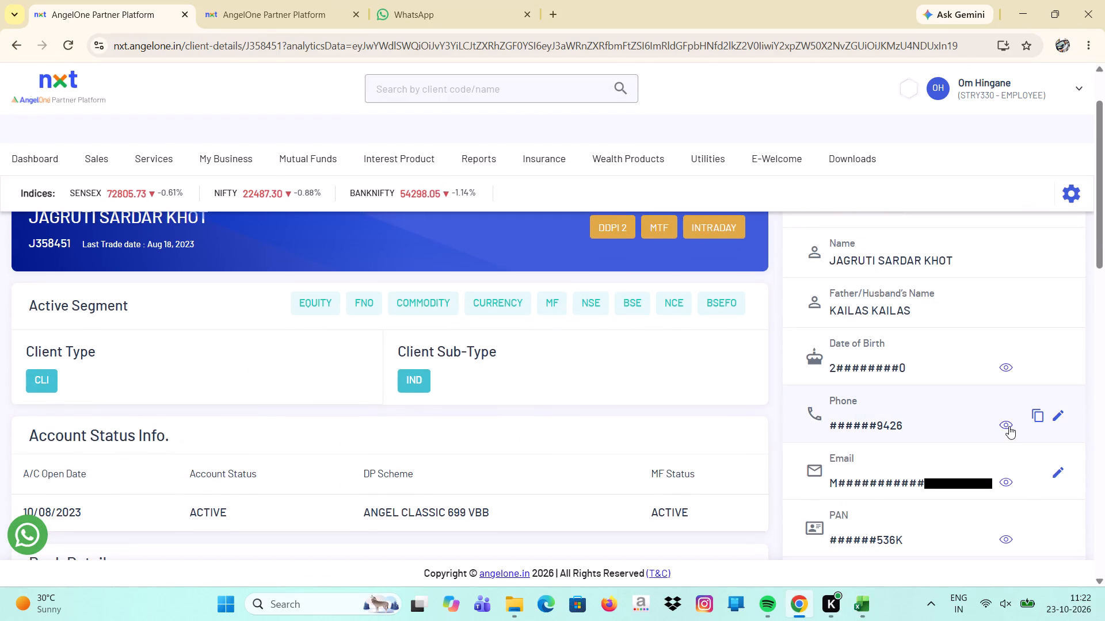
left_click(1009, 426)
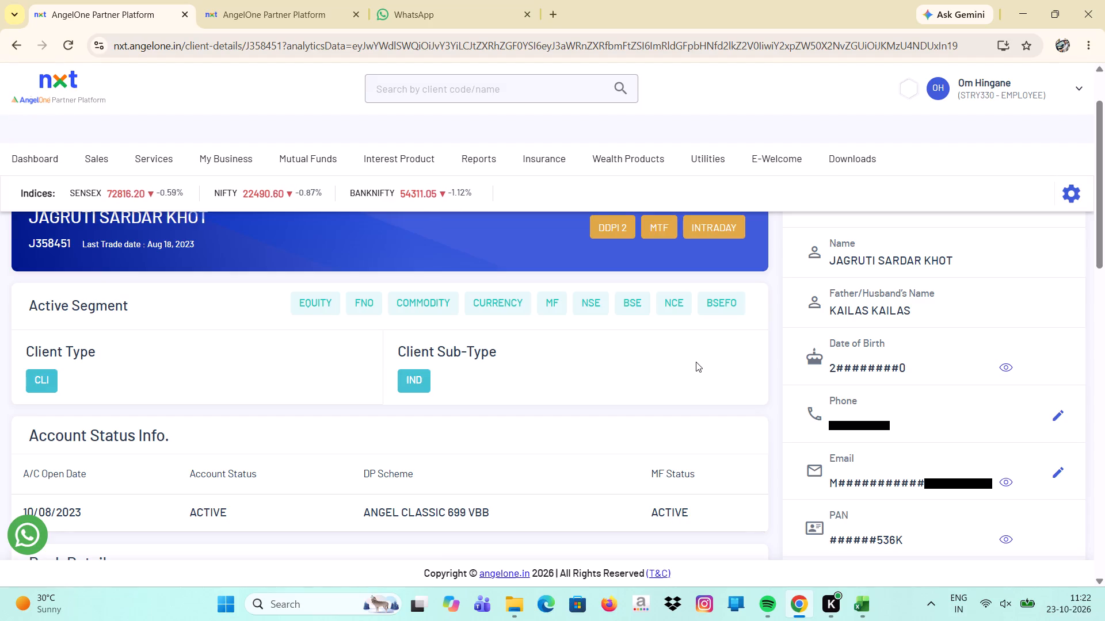
scroll(696, 362, "up", 1)
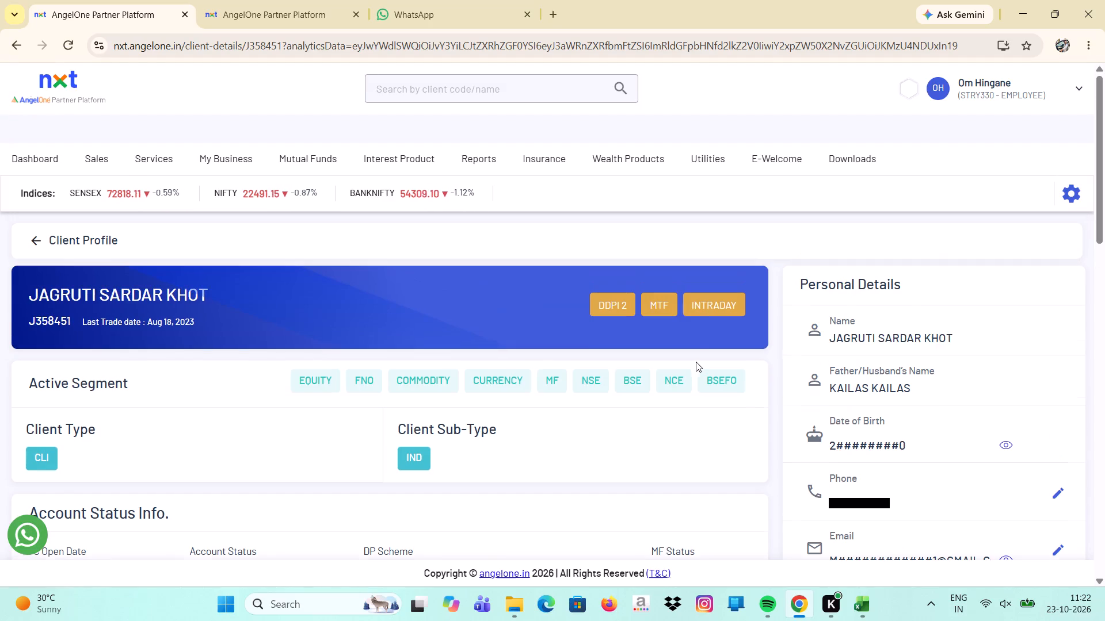
scroll(696, 362, "up", 1)
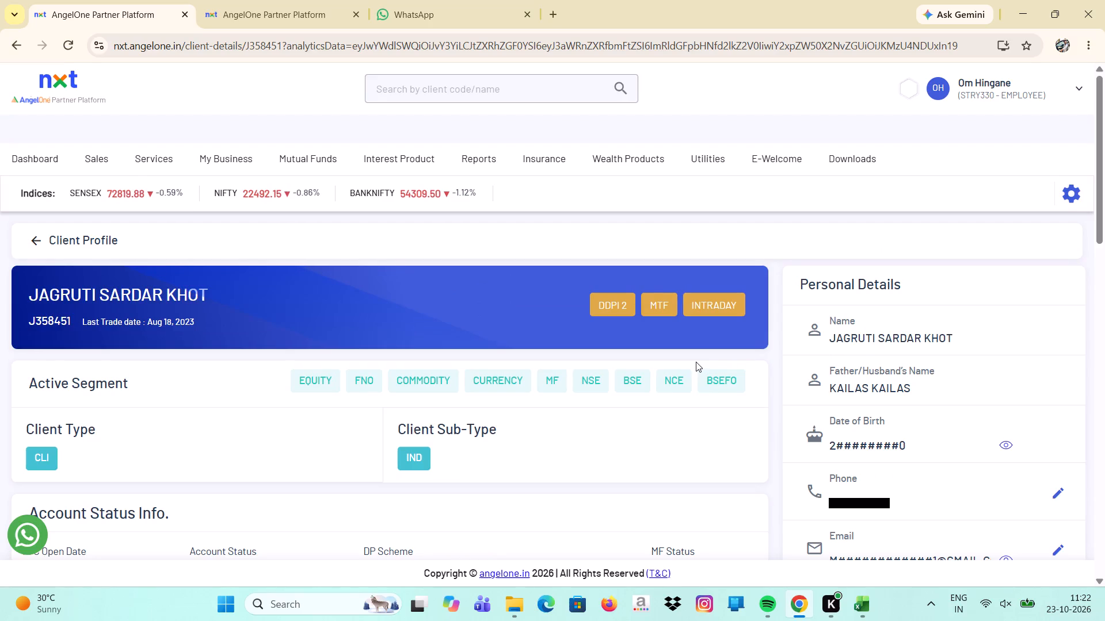
left_click(696, 362)
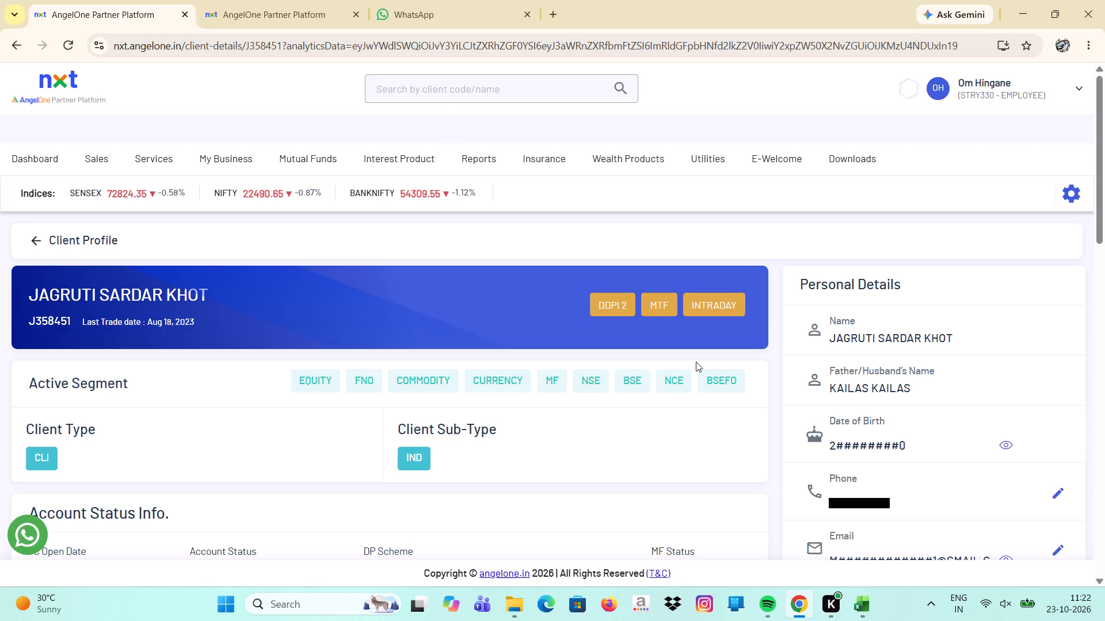
Enter the remark "call not pick" for the row 446 client in the Excel workbook.
key("alt+Tab")
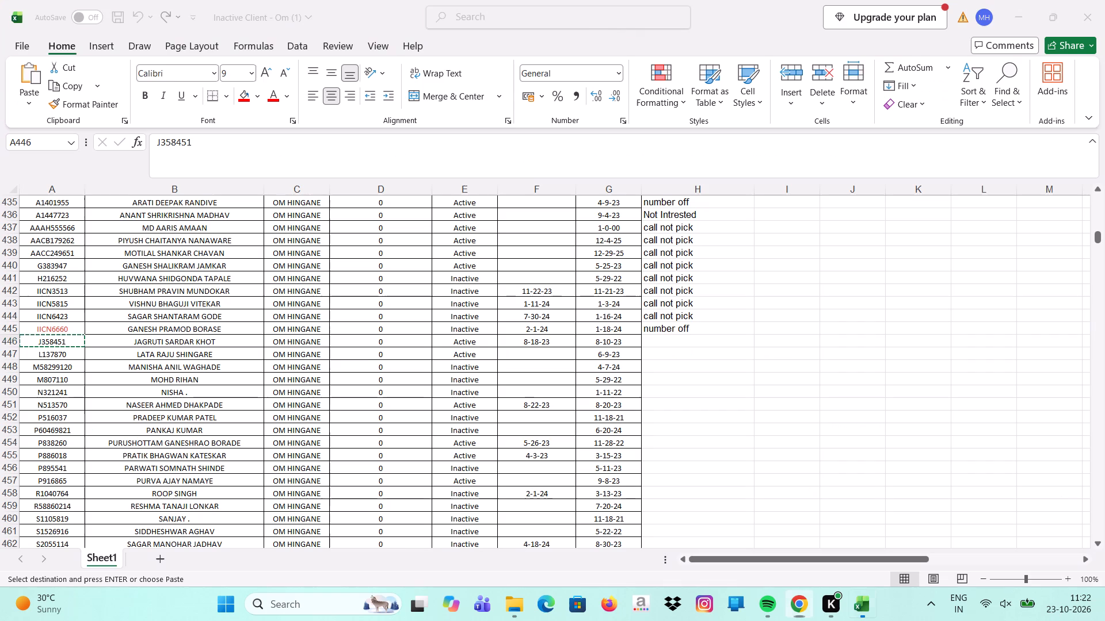
left_click(676, 344)
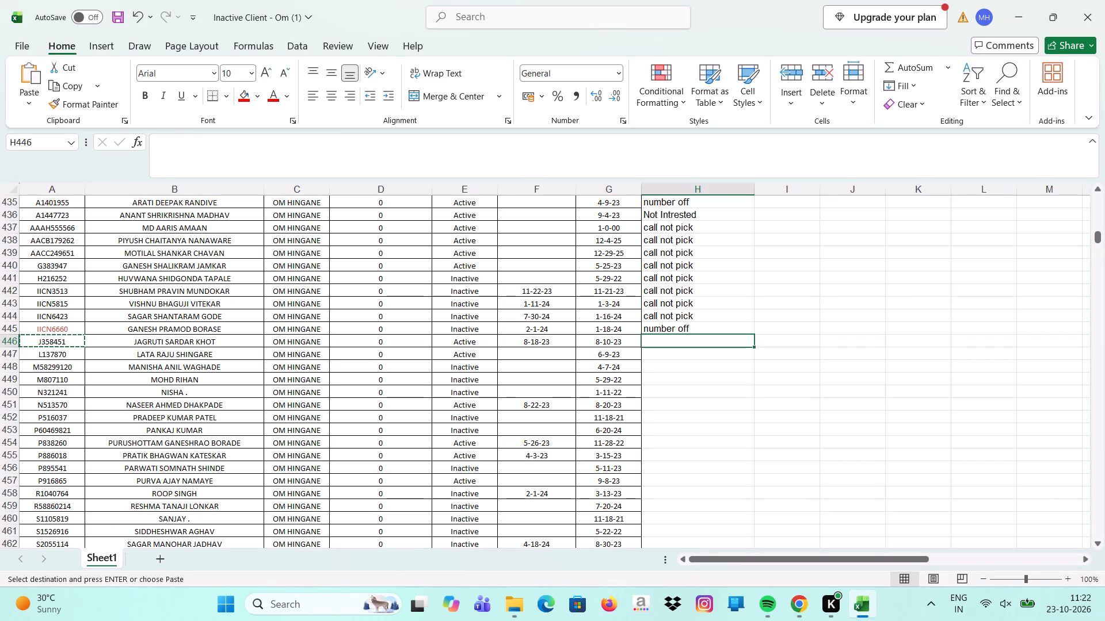
type("call")
key("space")
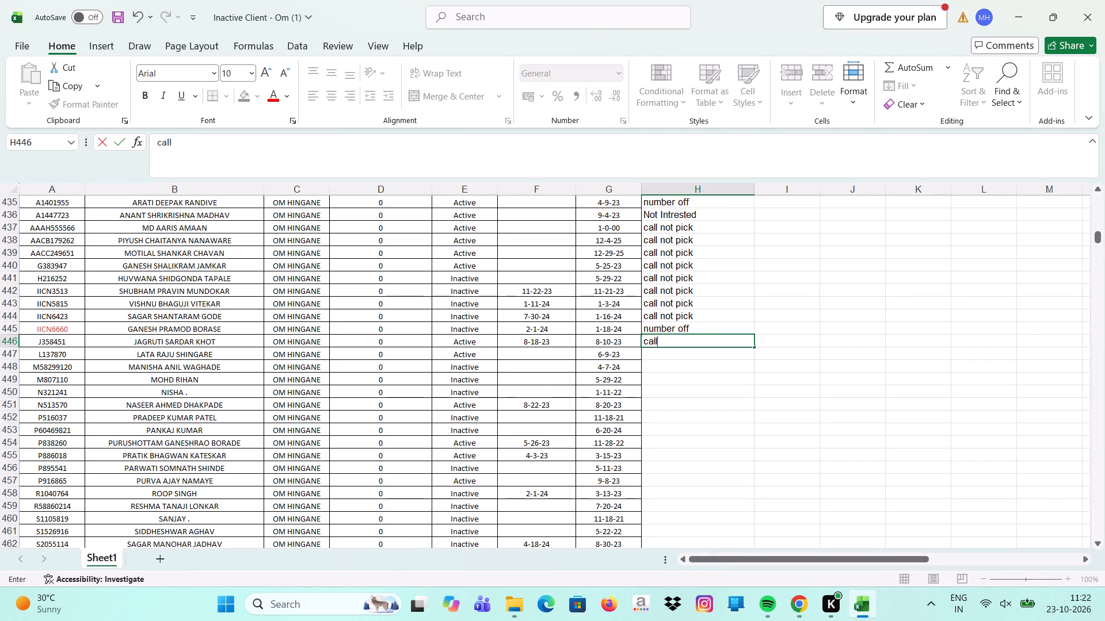
type("nio")
key("BackSpace")
key("BackSpace")
type("oy")
key("BackSpace")
key("t")
key("Return")
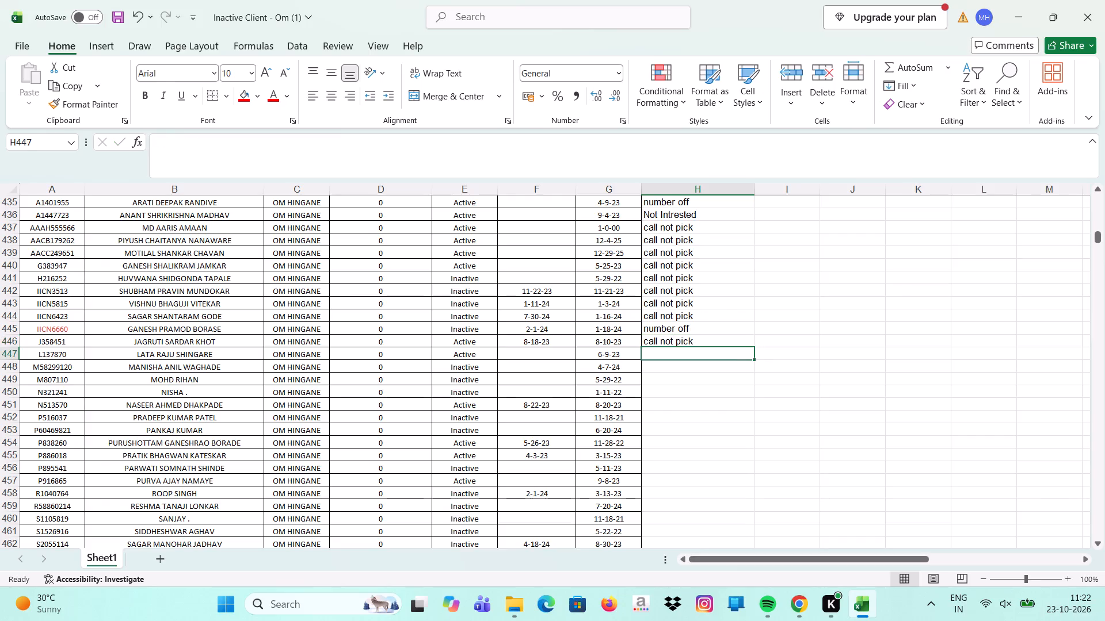
Copy the client code from row 447, search for it on the Partner Platform, and open that client's account overview.
key("Left")
key("Left")
key("Left")
key("Left")
key("Left")
key("Left")
key("Left")
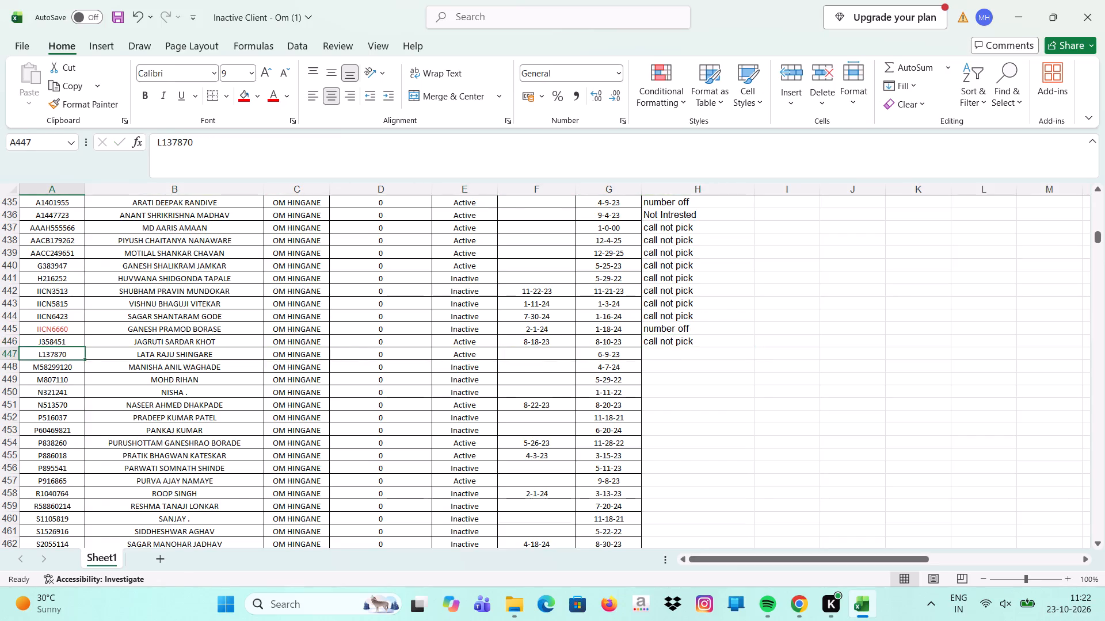
key("ctrl+c")
key("alt+Tab")
left_click(516, 79)
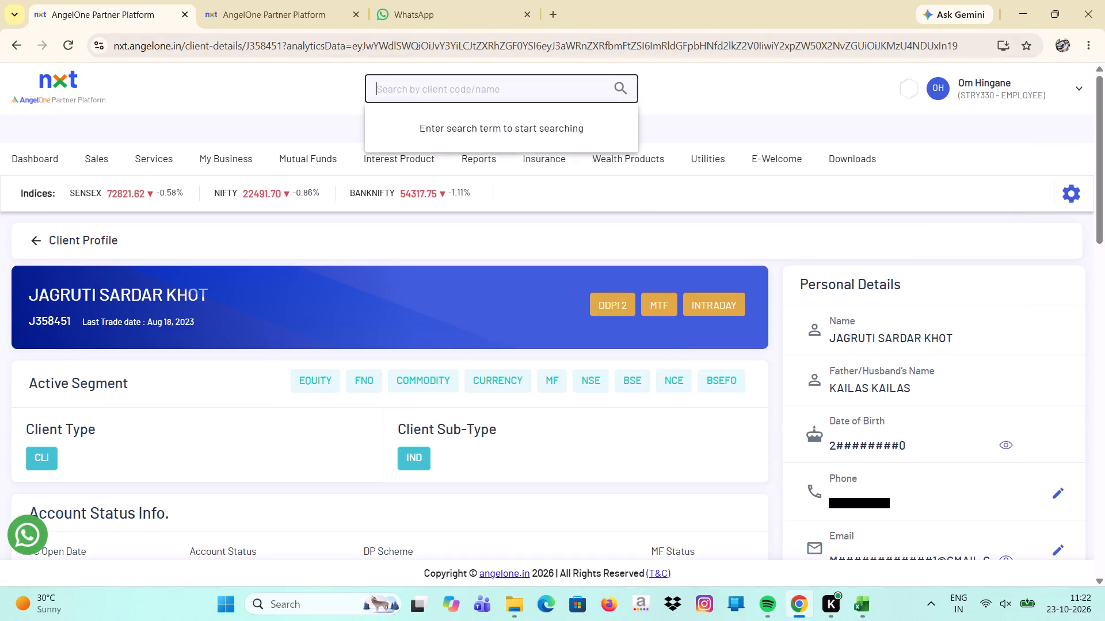
key("ctrl+v")
left_click(425, 124)
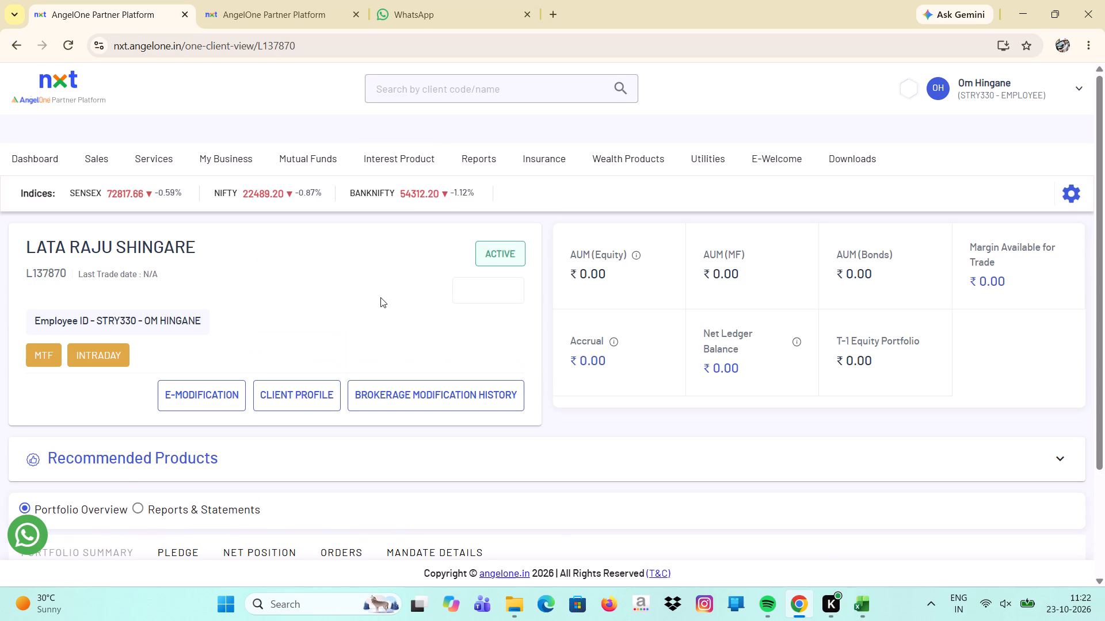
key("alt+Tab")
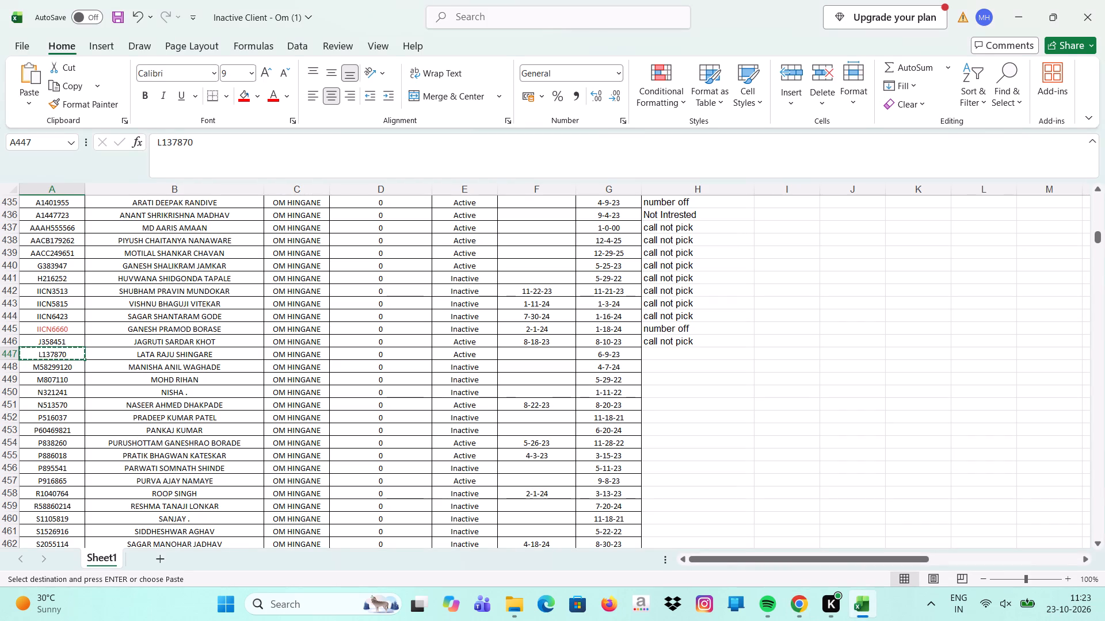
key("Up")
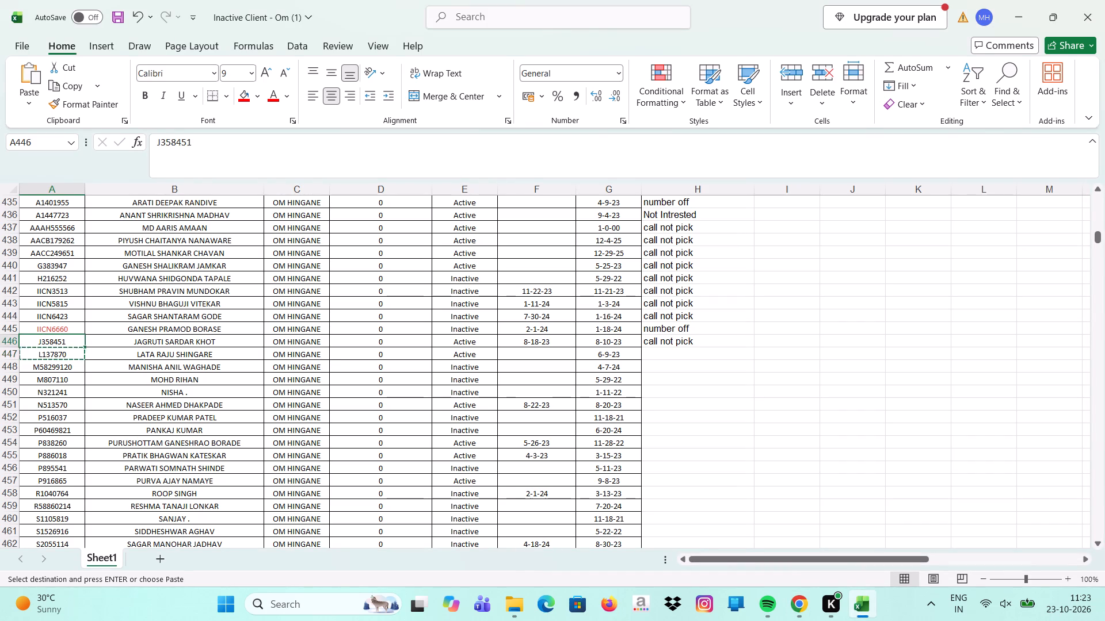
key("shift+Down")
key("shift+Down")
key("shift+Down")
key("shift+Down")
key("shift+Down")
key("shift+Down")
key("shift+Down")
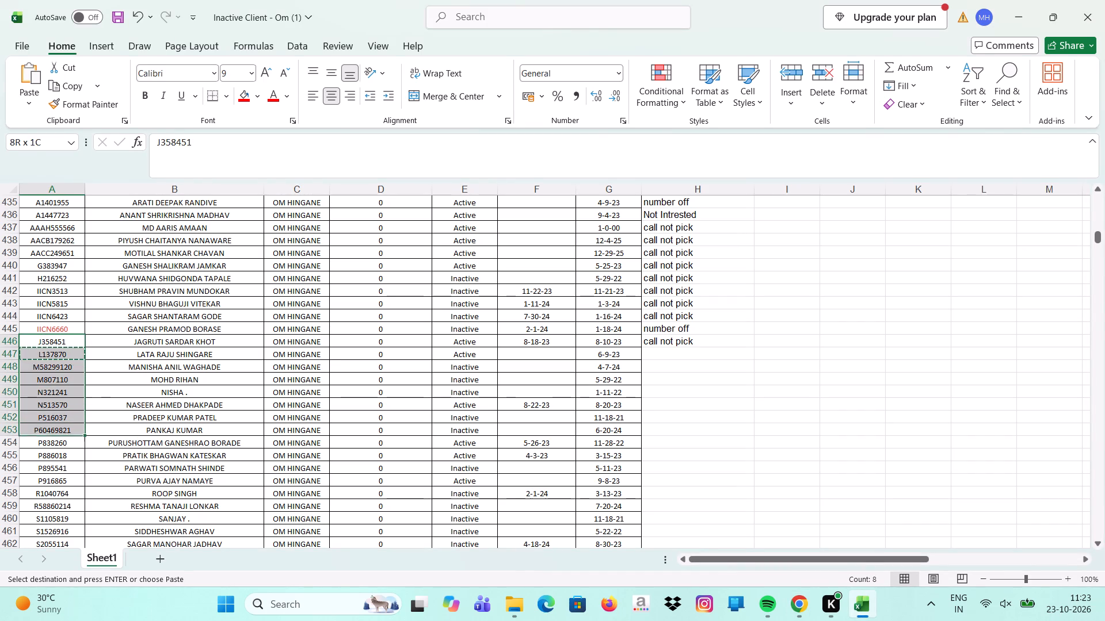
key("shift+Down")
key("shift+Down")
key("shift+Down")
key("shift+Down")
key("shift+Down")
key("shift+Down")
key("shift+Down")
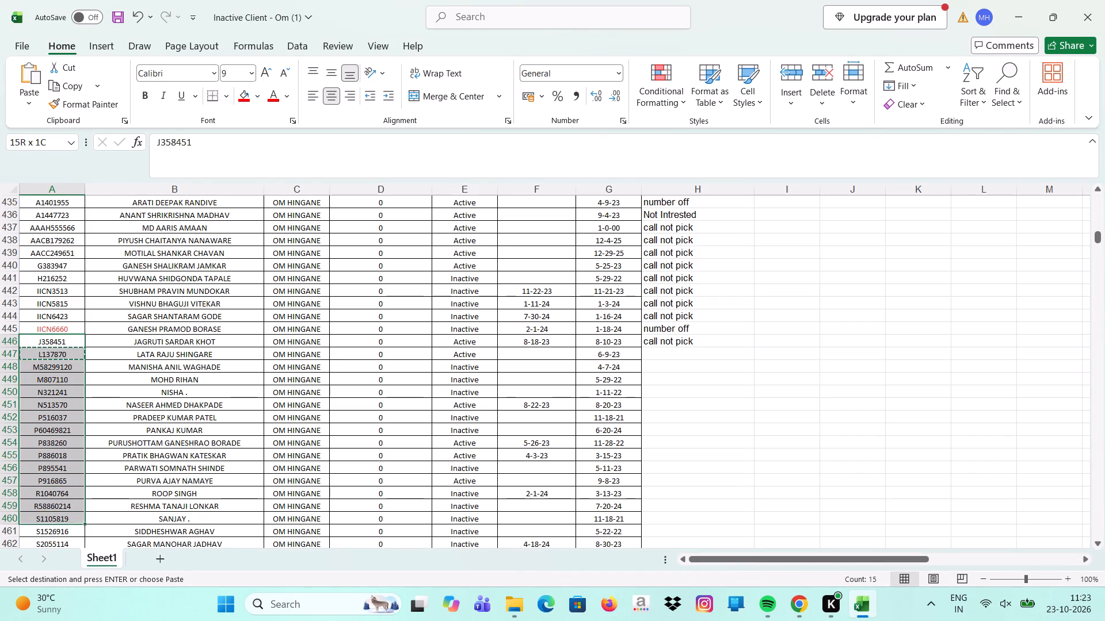
Mark the end of the 15-row block starting at row 446 by setting the row 460 client code's font colour to red.
key("Down")
key("Down")
key("Down")
key("Down")
key("Down")
key("Down")
key("Down")
key("Down")
key("Down")
key("Down")
key("Down")
key("Down")
key("Down")
key("Down")
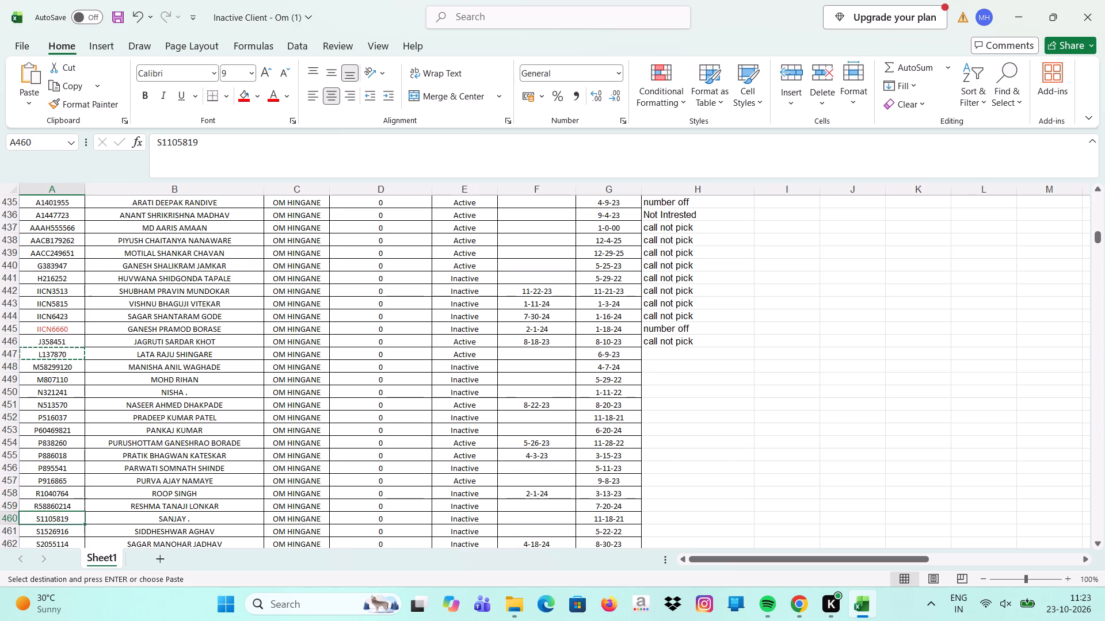
left_click(273, 98)
Count off 15 client codes from row 461 and set the font colour of the last one, in row 475, to red.
scroll(193, 285, "down", 3)
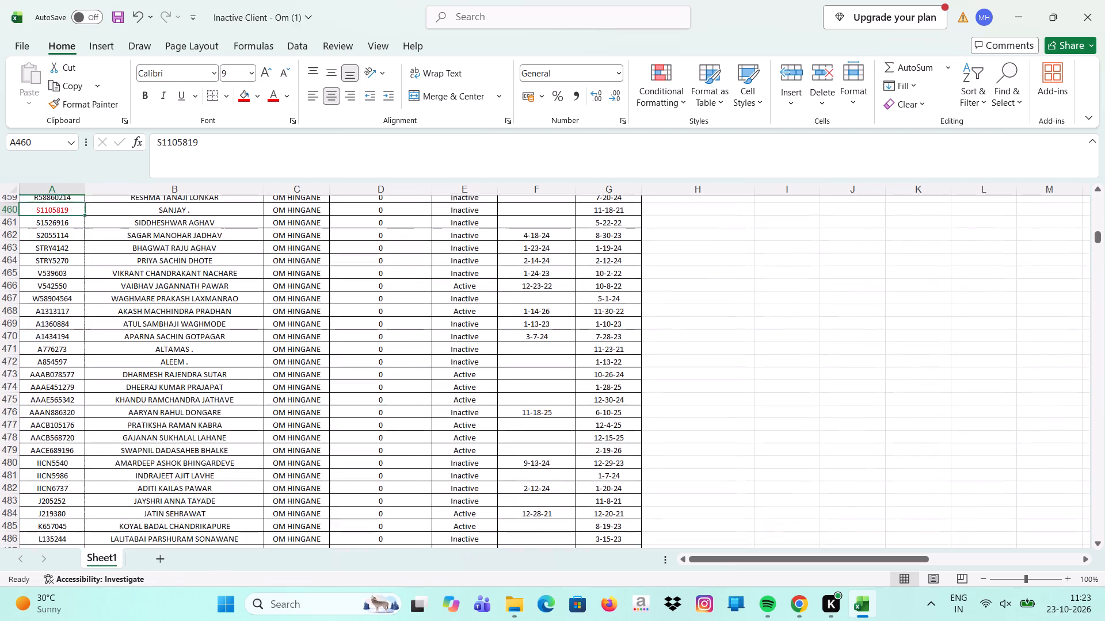
left_click(64, 217)
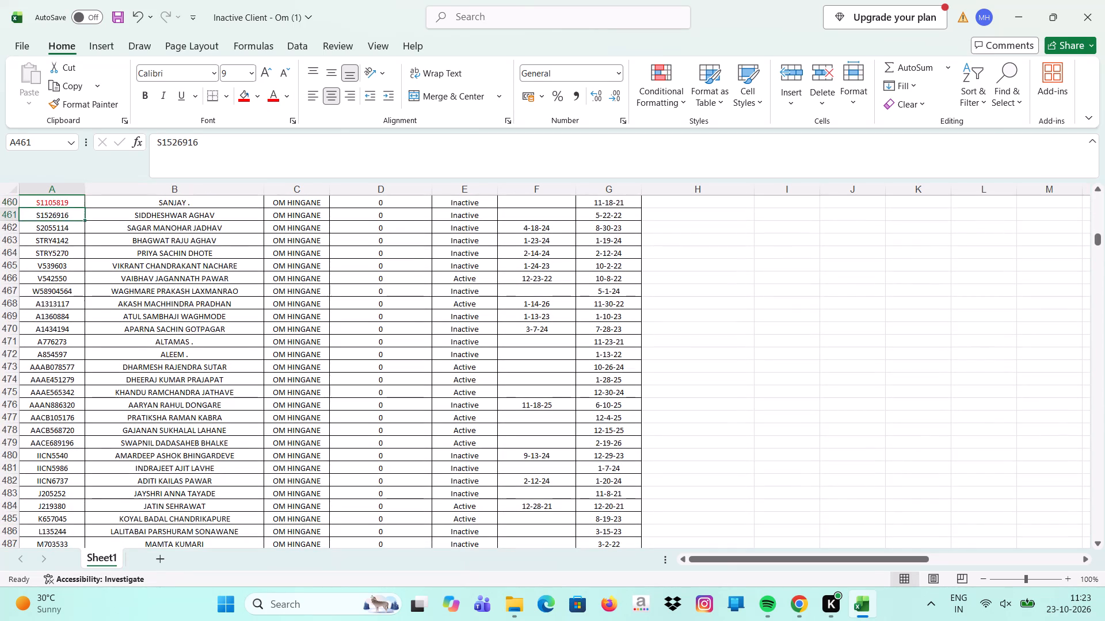
key("shift+Down")
key("shift+Down")
key("shift+Down")
key("shift+Down")
key("shift+Down")
key("shift+Down")
key("shift+Down")
key("shift+Down")
key("shift+Down")
key("shift+Down")
key("shift+Down")
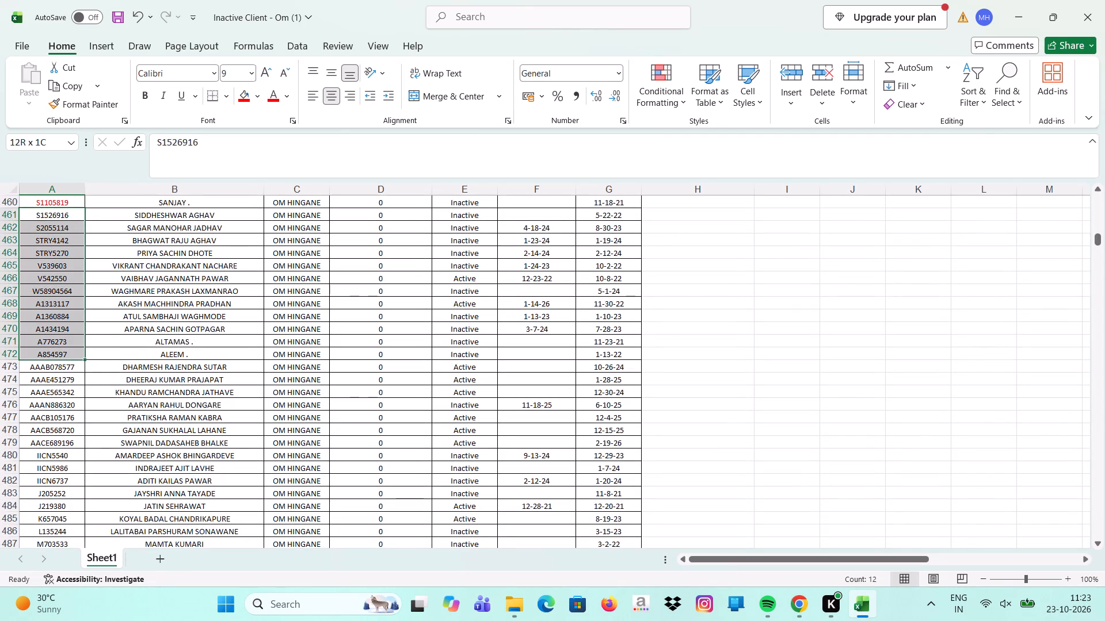
key("shift+Down")
key("shift+Down")
key("shift+Down")
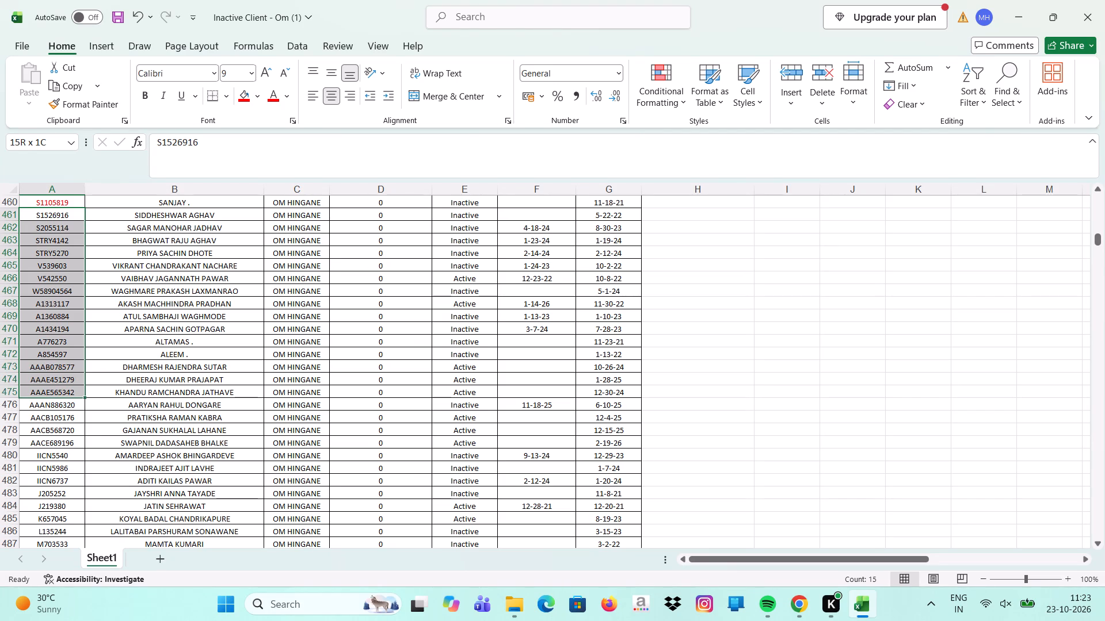
left_click(51, 394)
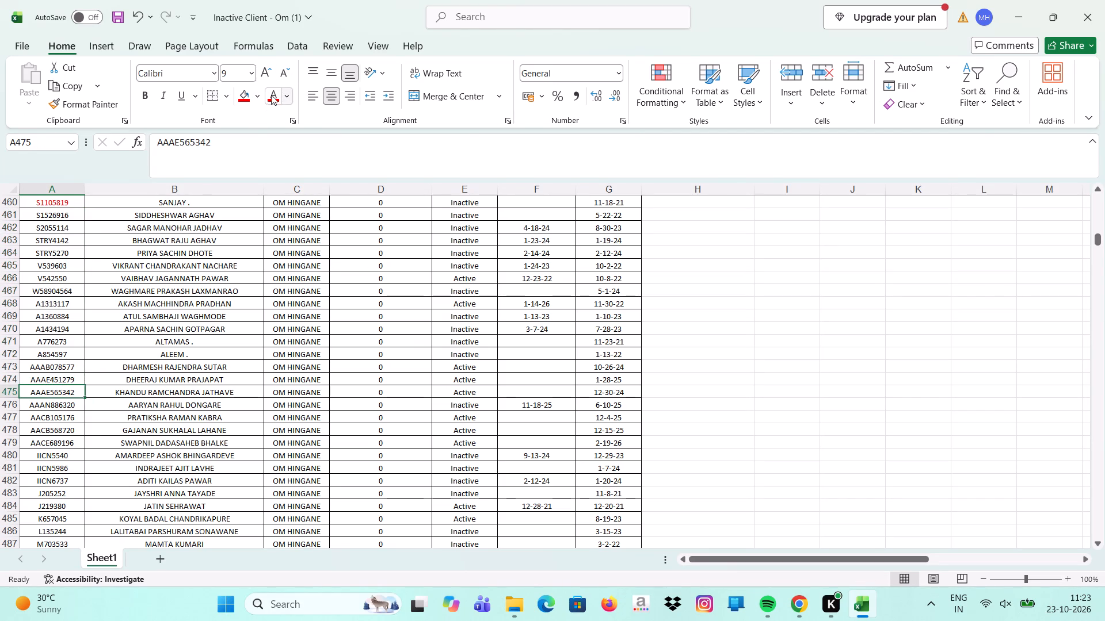
left_click(269, 95)
Count off 15 client codes from row 476 and set the font colour of the last one, in row 490, to red.
scroll(135, 402, "down", 1)
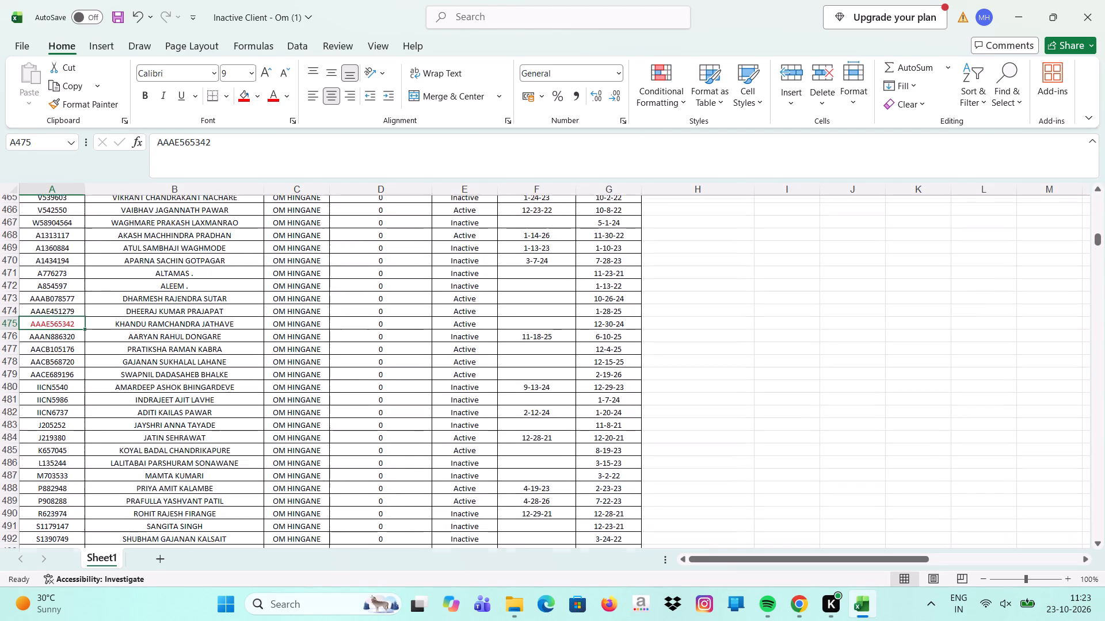
left_click(68, 324)
key("shift+Down")
key("shift+Down")
key("shift+Down")
key("shift+Down")
key("shift+Down")
key("shift+Down")
key("shift+Down")
key("shift+Down")
key("shift+Down")
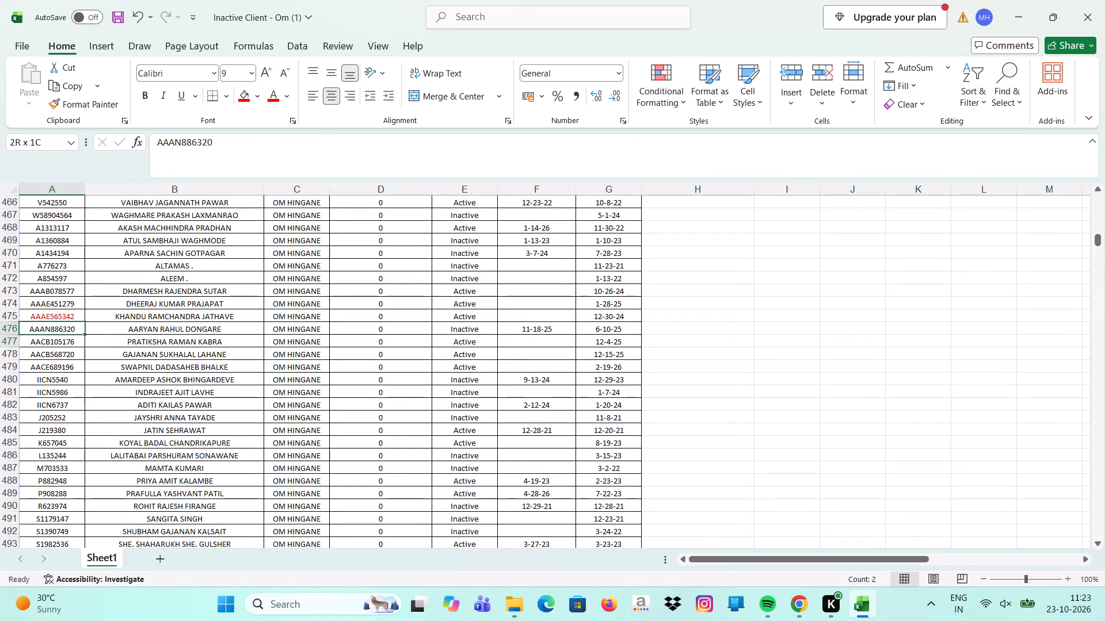
key("shift+Down")
key("shift+Down")
key("shift+Down")
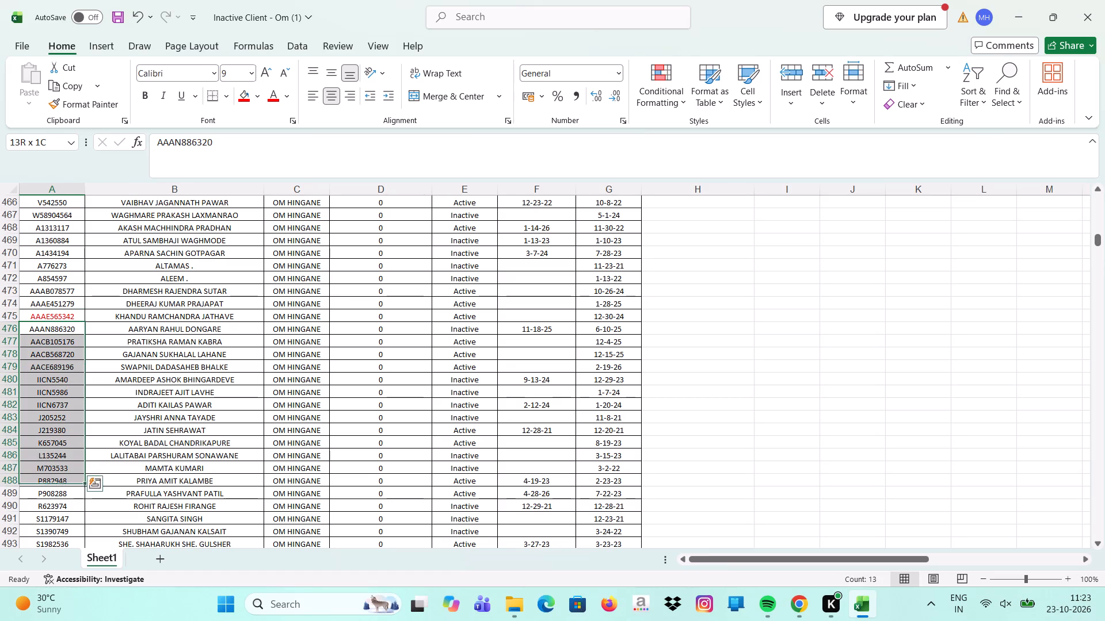
key("shift+Down")
key("shift+Down")
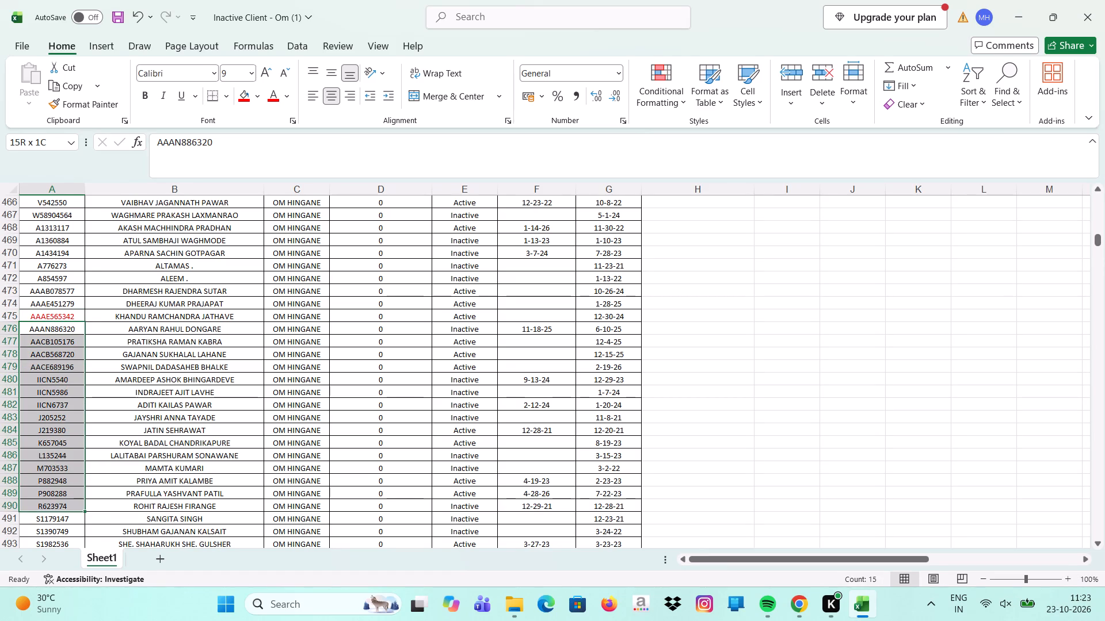
left_click(54, 509)
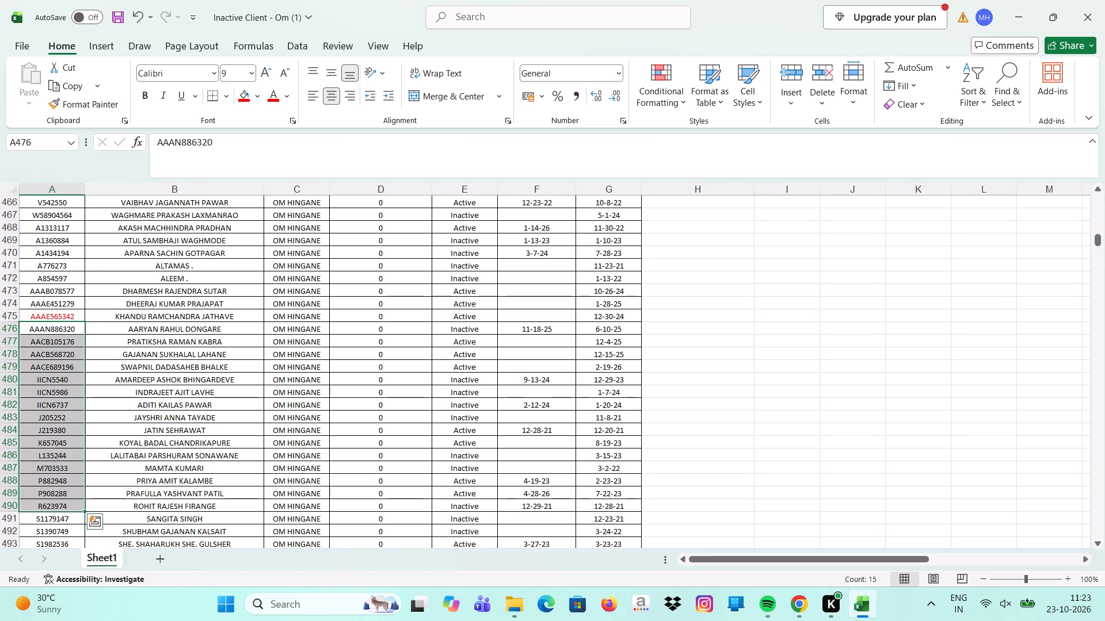
left_click(54, 506)
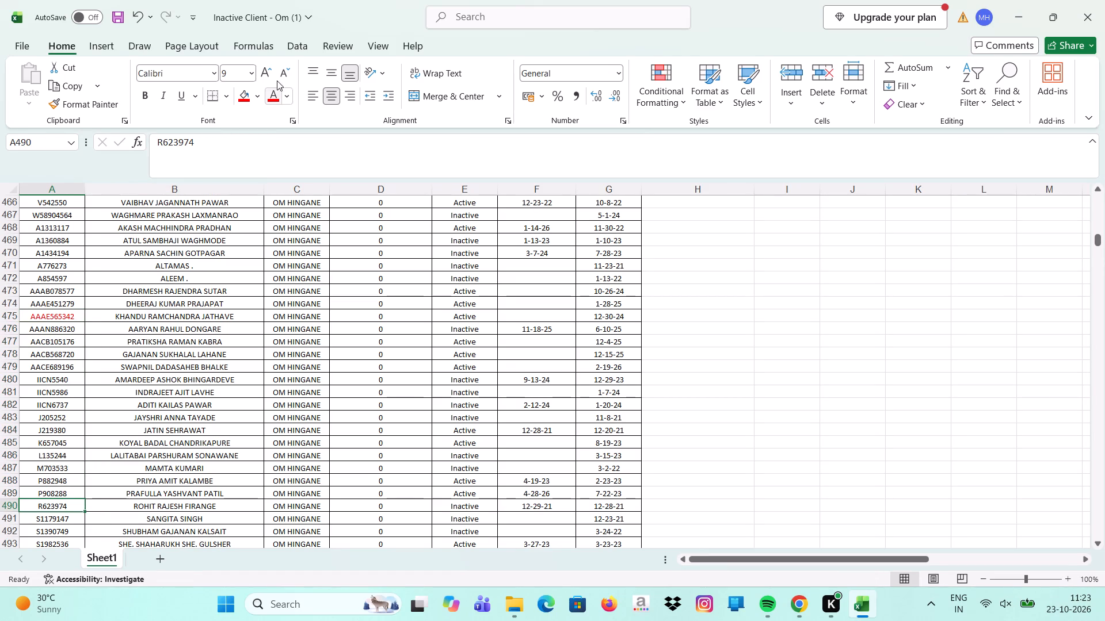
left_click(277, 96)
Count off 15 client codes from row 491 and set the font colour of the last one, in row 505, to red.
scroll(127, 298, "down", 1)
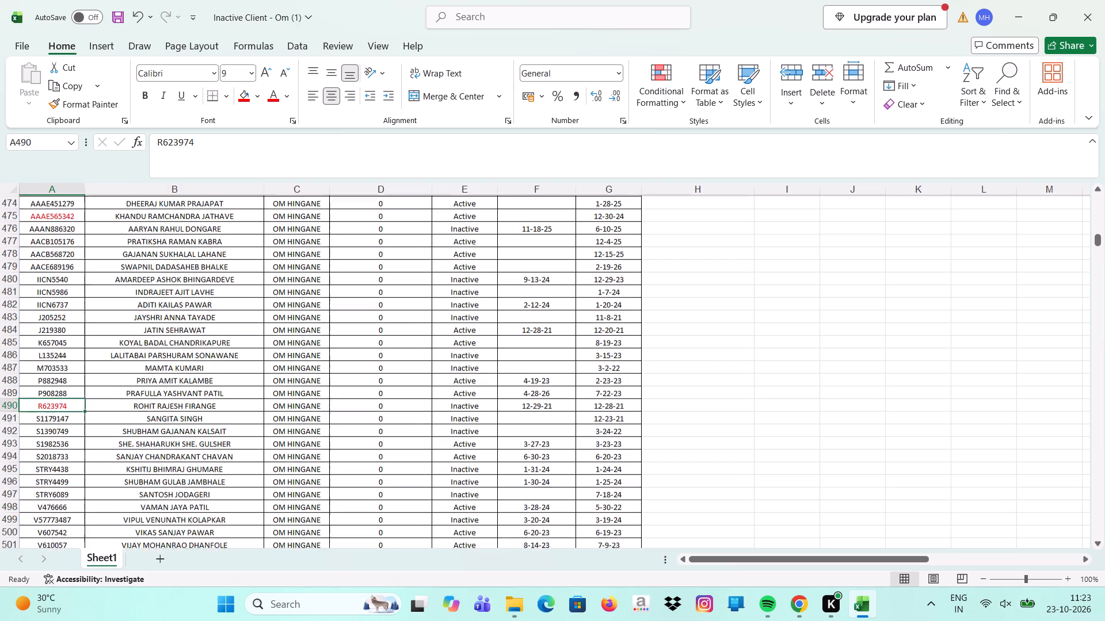
scroll(127, 298, "down", 1)
left_click(51, 370)
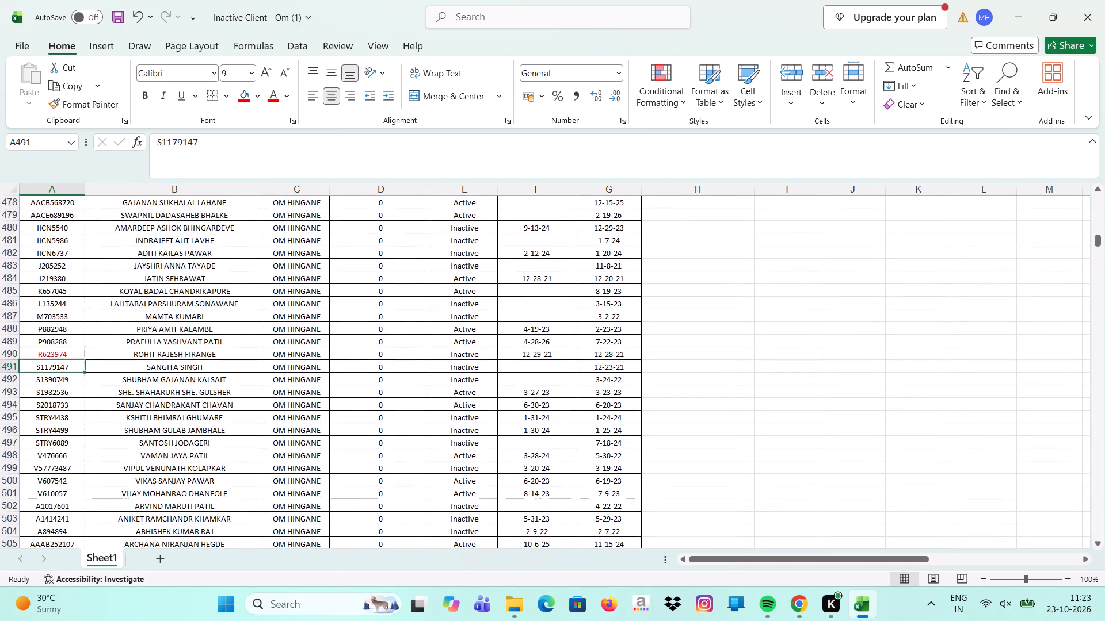
key("shift+Down")
key("shift+Down")
key("shift+Down")
key("shift+Down")
key("shift+Down")
key("shift+Down")
key("shift+Down")
key("shift+Down")
key("shift+Down")
key("shift+Down")
key("shift+Down")
key("shift+Down")
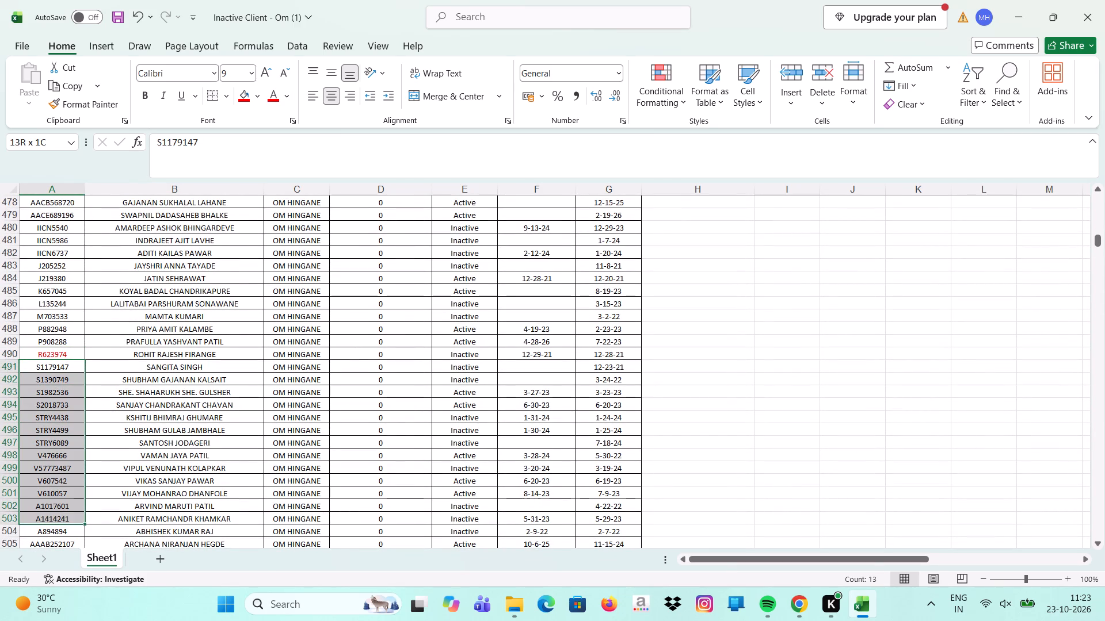
key("shift+Down")
key("shift+Down")
scroll(51, 370, "down", 1)
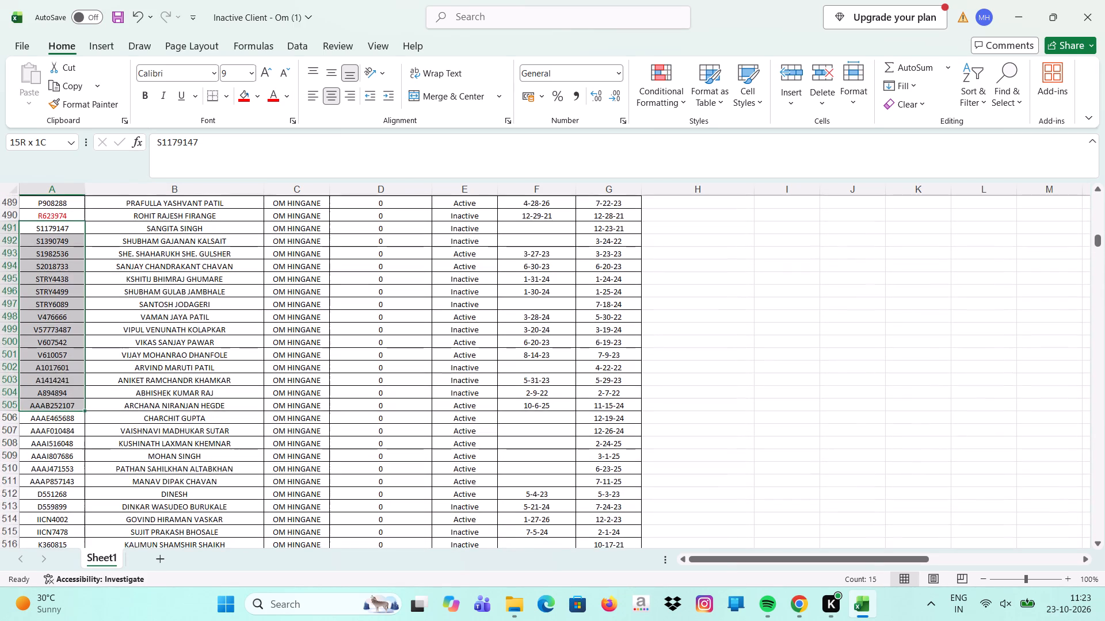
scroll(51, 370, "down", 1)
left_click(45, 408)
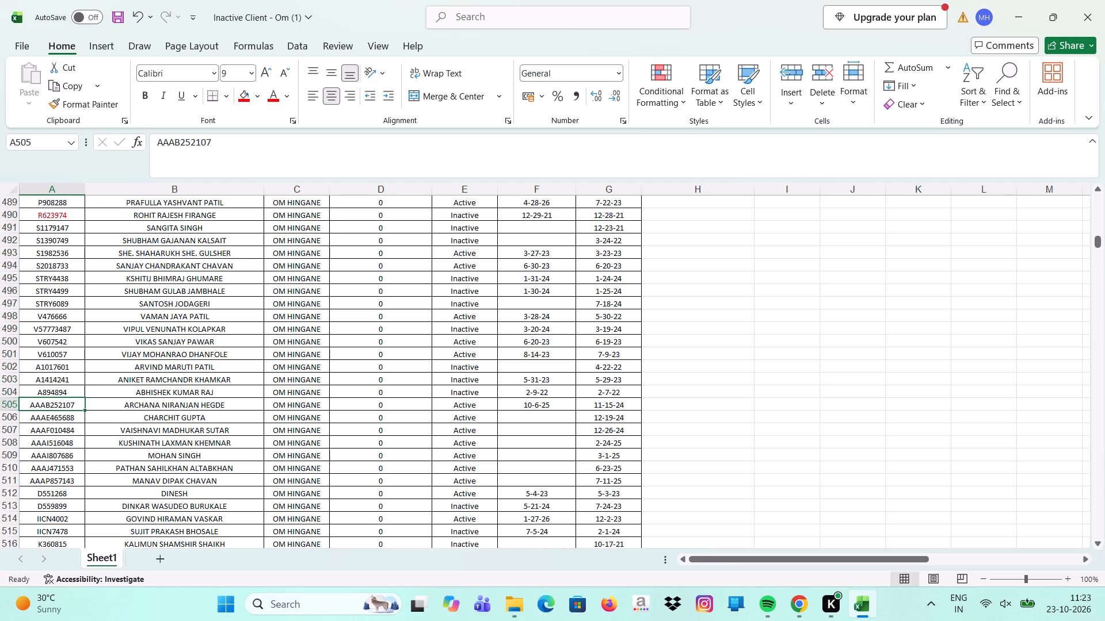
left_click(273, 99)
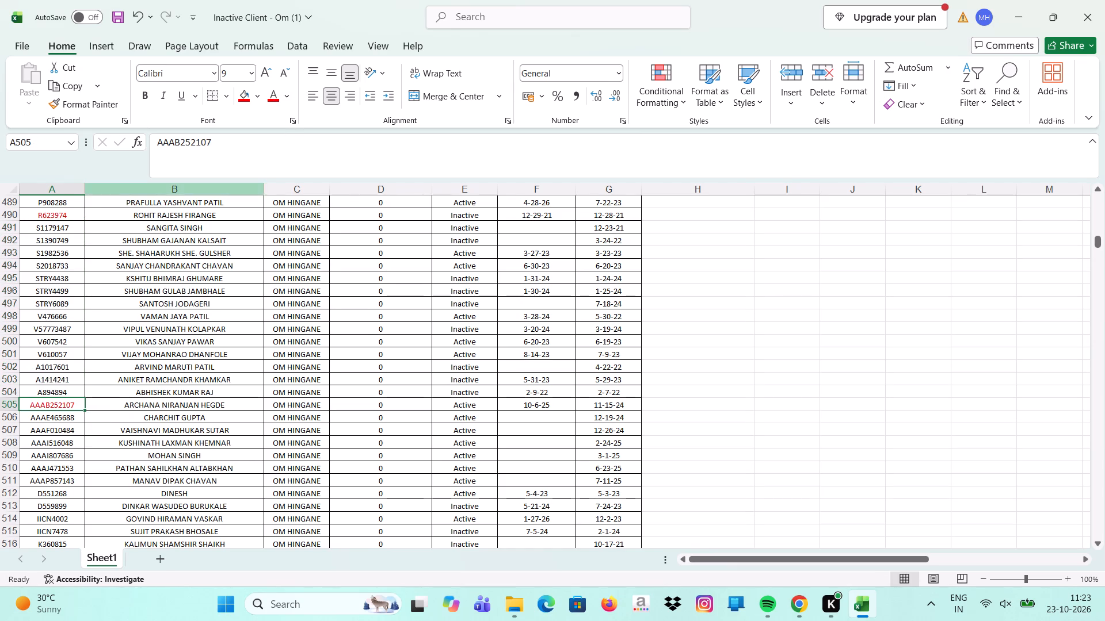
Count off 15 client codes from row 506 and set the font colour of the last one, in row 520, to red.
scroll(98, 329, "down", 1)
left_click(68, 330)
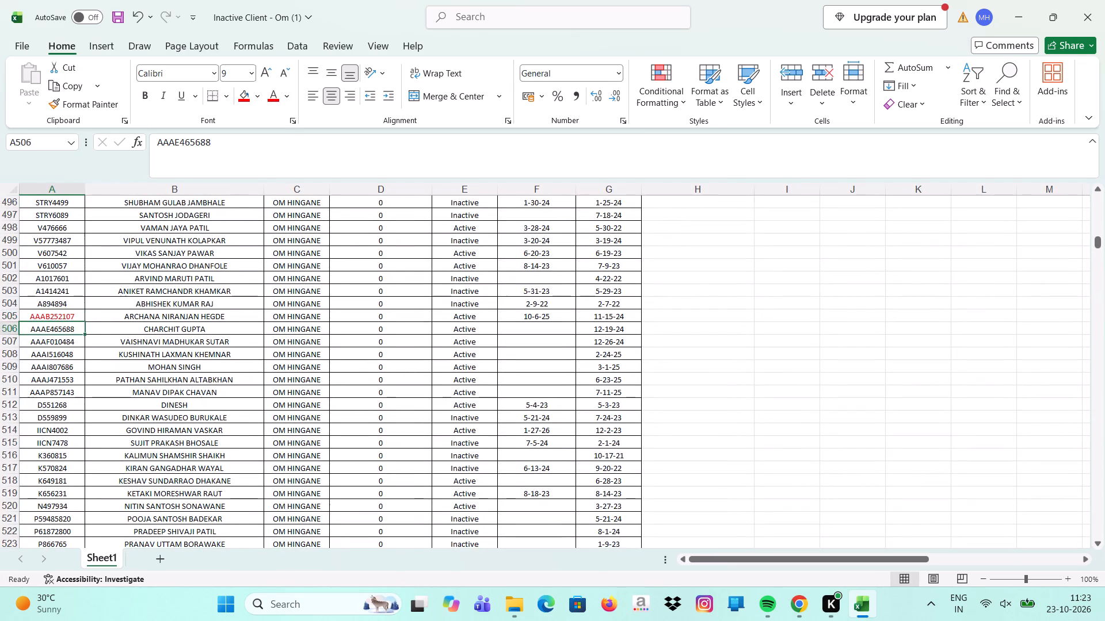
key("shift+Down")
key("shift+Down")
key("shift+Down")
key("shift+Down")
key("shift+Down")
key("shift+Down")
key("shift+Down")
key("shift+Down")
key("shift+Down")
key("shift+Down")
key("shift+Down")
key("shift+Down")
key("shift+Down")
key("shift+Down")
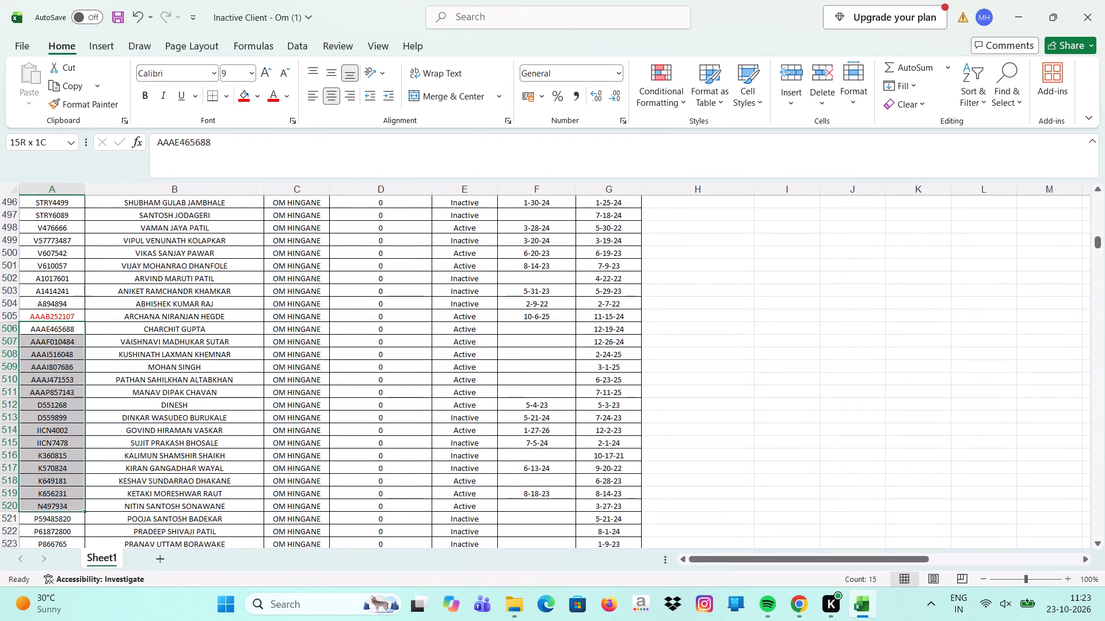
left_click(40, 502)
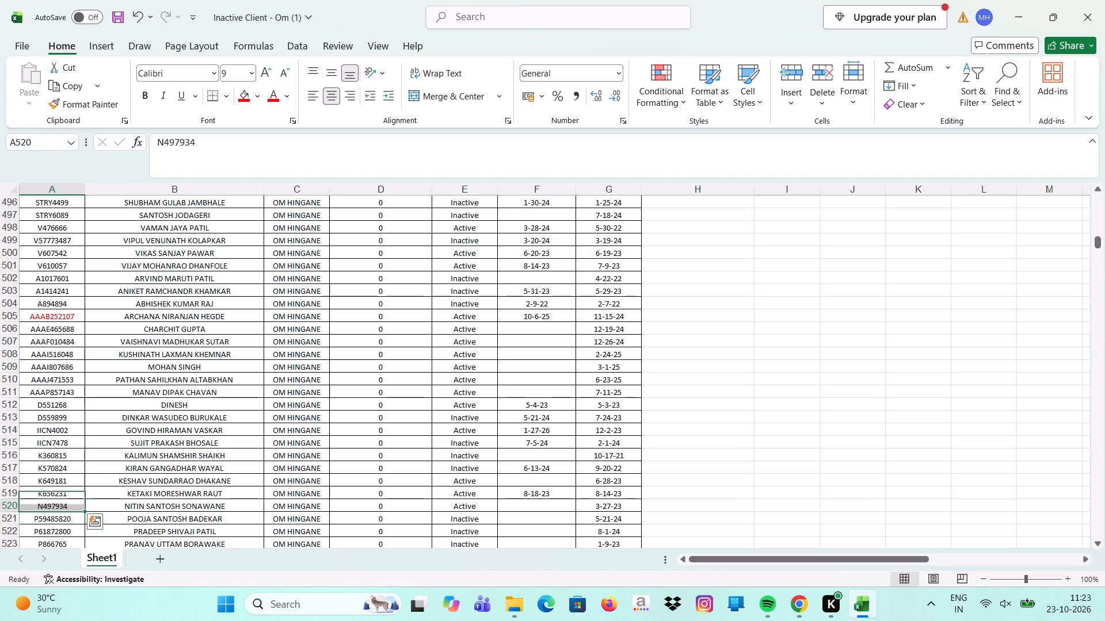
left_click(271, 101)
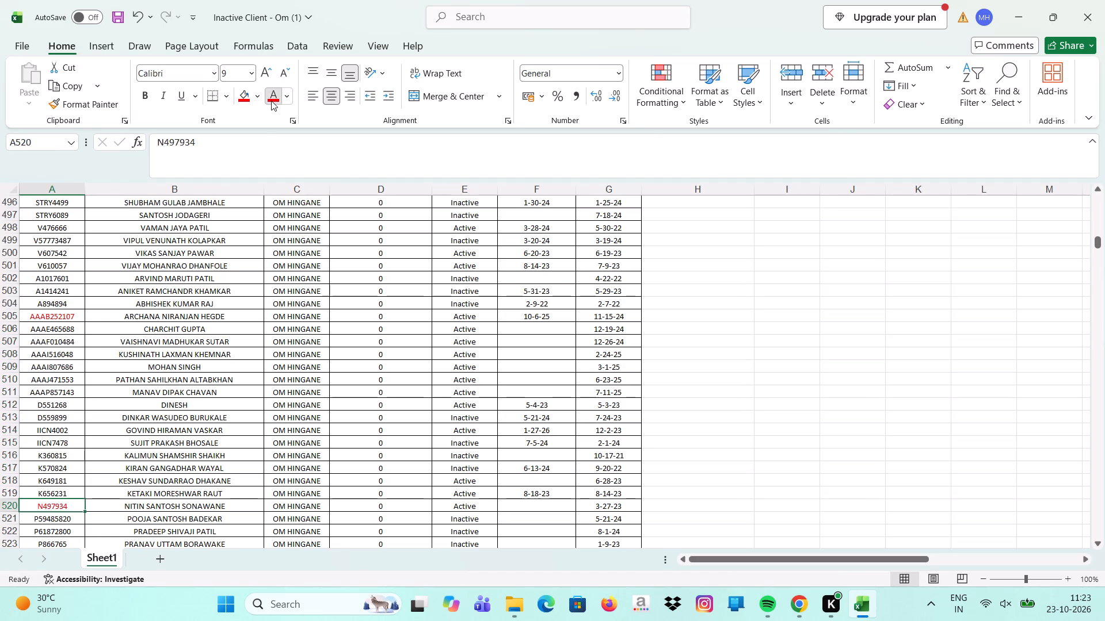
Count off 15 client codes from row 521 and set the font colour of the last one, in row 535, to red.
scroll(161, 320, "down", 3)
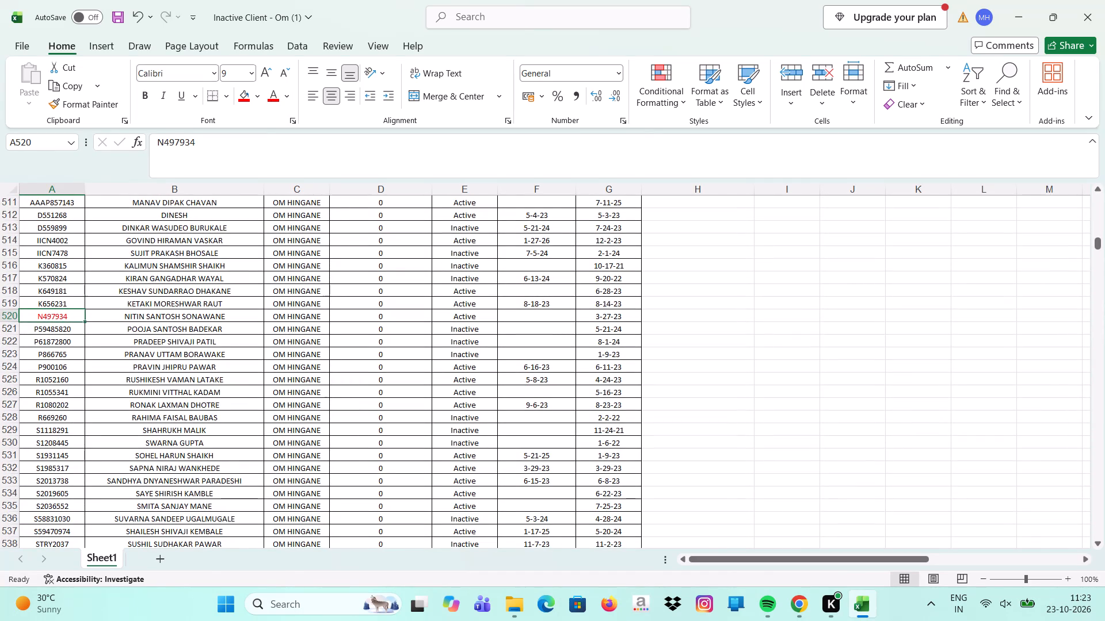
left_click(52, 327)
key("shift+Down")
key("shift+Down")
key("shift+Down")
key("shift+Down")
key("shift+Down")
key("shift+Down")
key("shift+Down")
key("shift+Down")
key("shift+Down")
key("shift+Down")
key("shift+Down")
key("shift+Down")
key("shift+Down")
key("shift+Down")
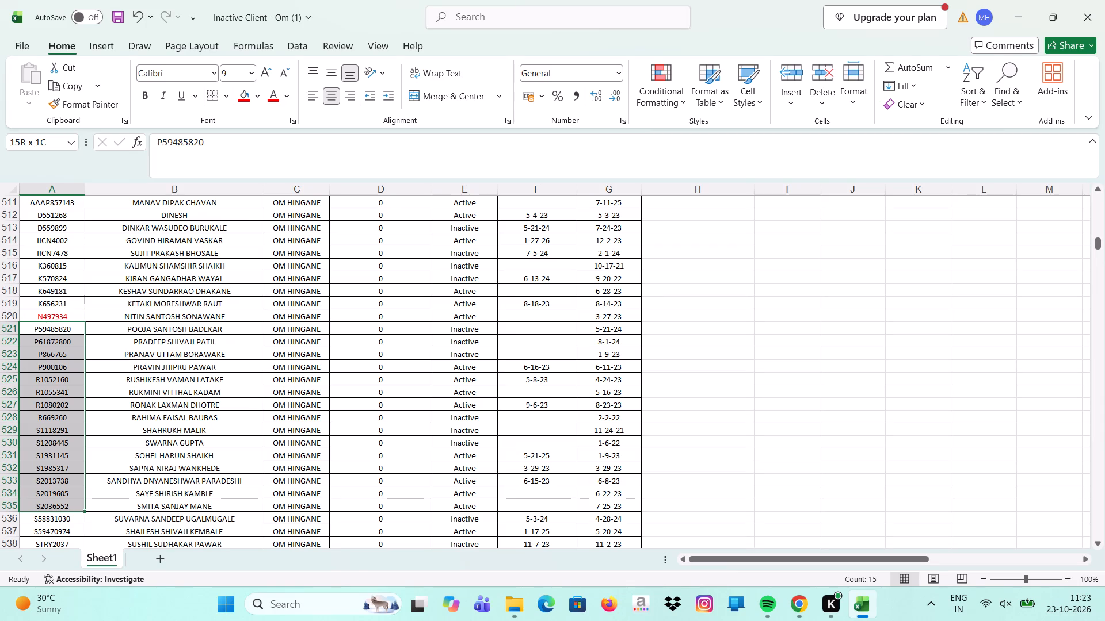
left_click(51, 511)
left_click(51, 505)
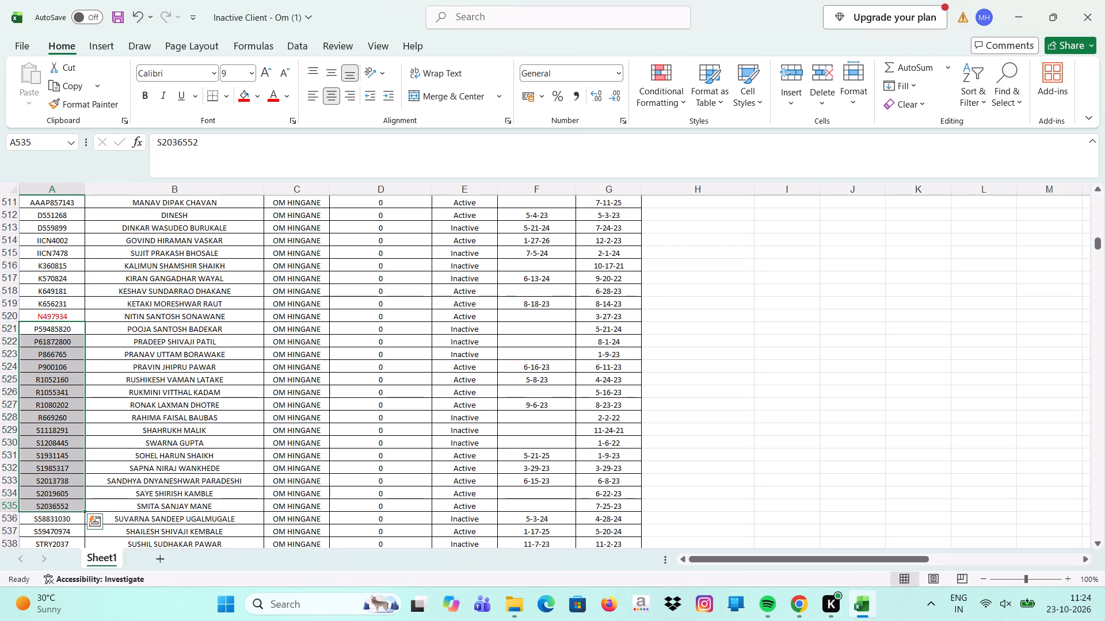
left_click(276, 101)
Copy the client code from row 447, search for it on the Partner Platform in Chrome, and open that client's account overview.
scroll(93, 355, "up", 2)
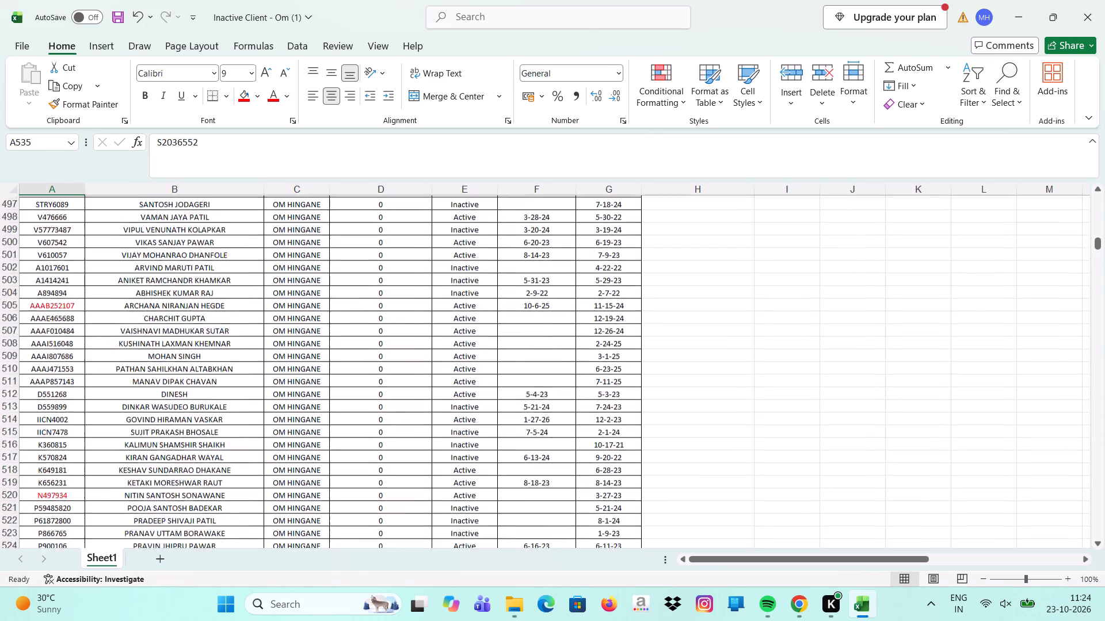
scroll(93, 355, "up", 4)
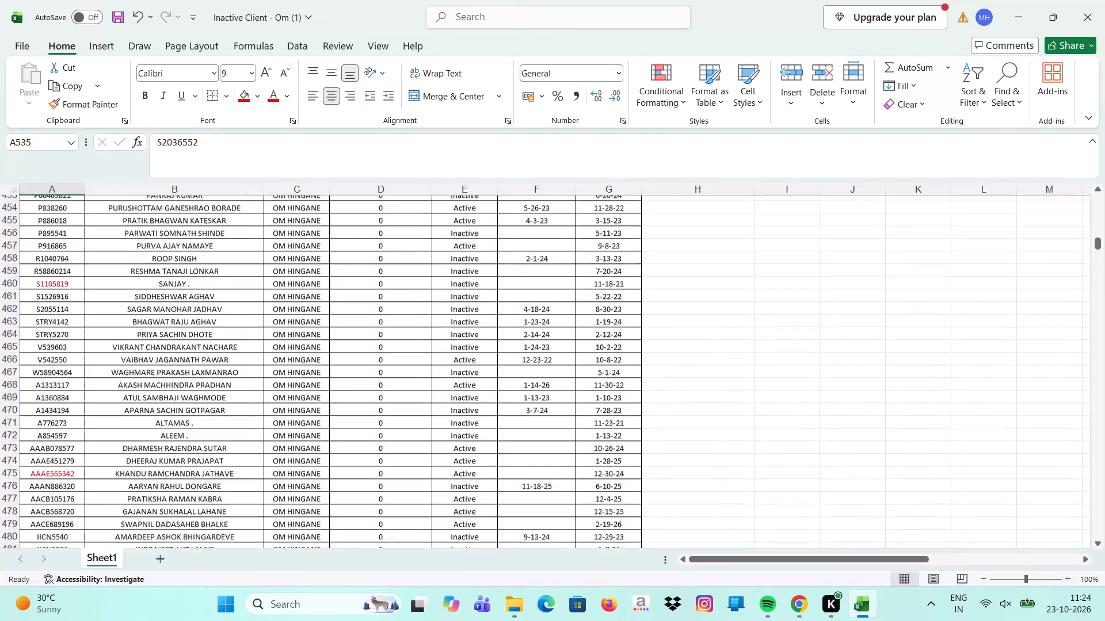
scroll(93, 355, "up", 1)
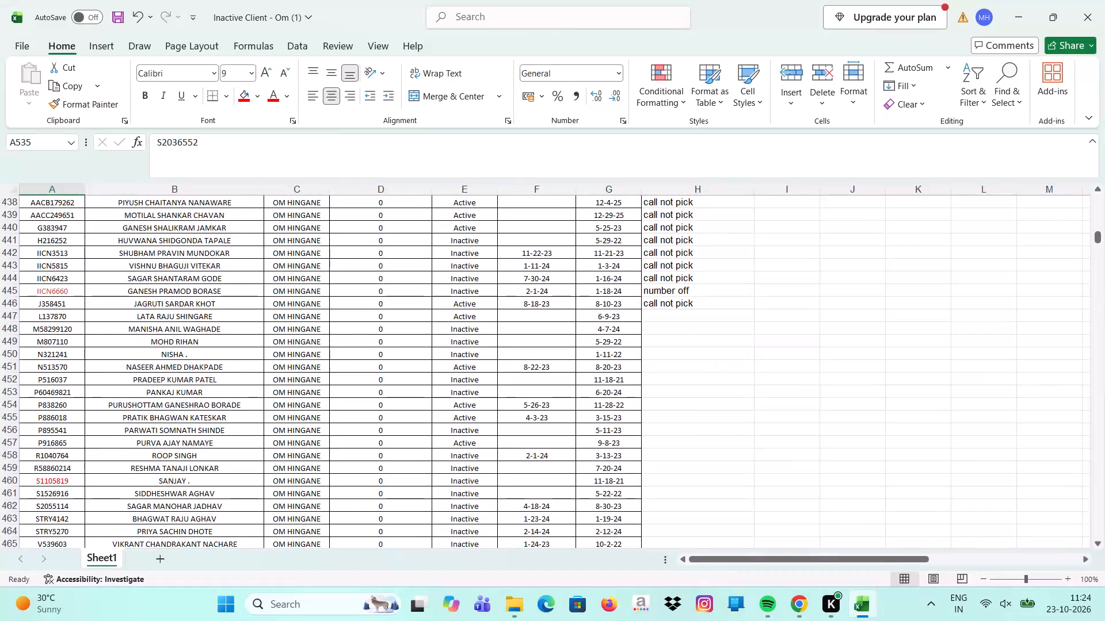
left_click(601, 316)
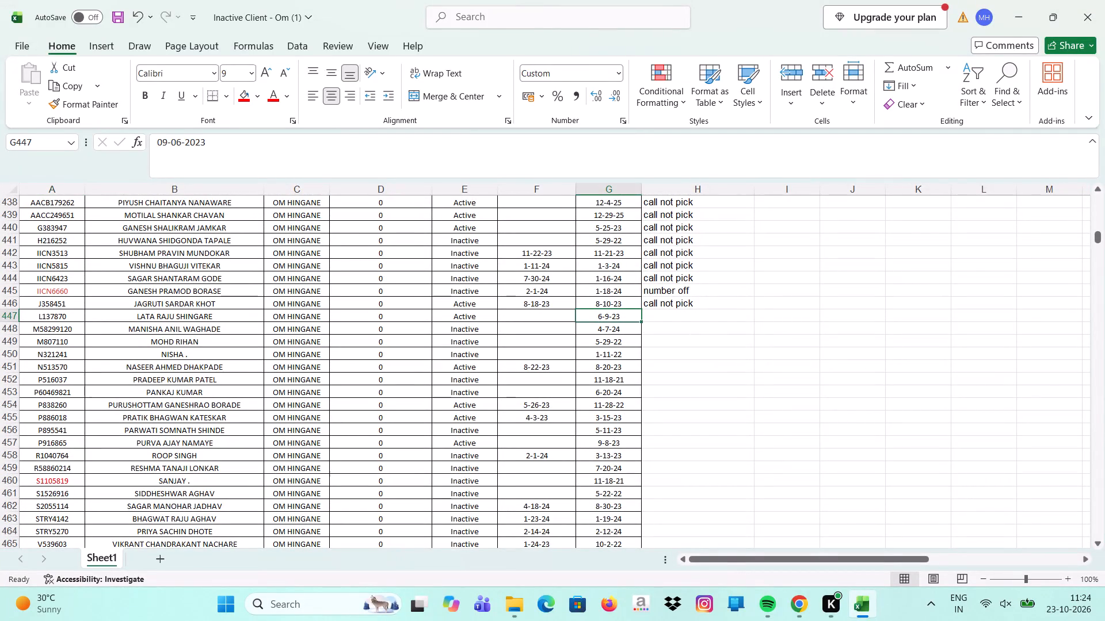
key("Left")
key("Left")
key("Left")
key("Left")
key("Left")
key("Left")
key("Left")
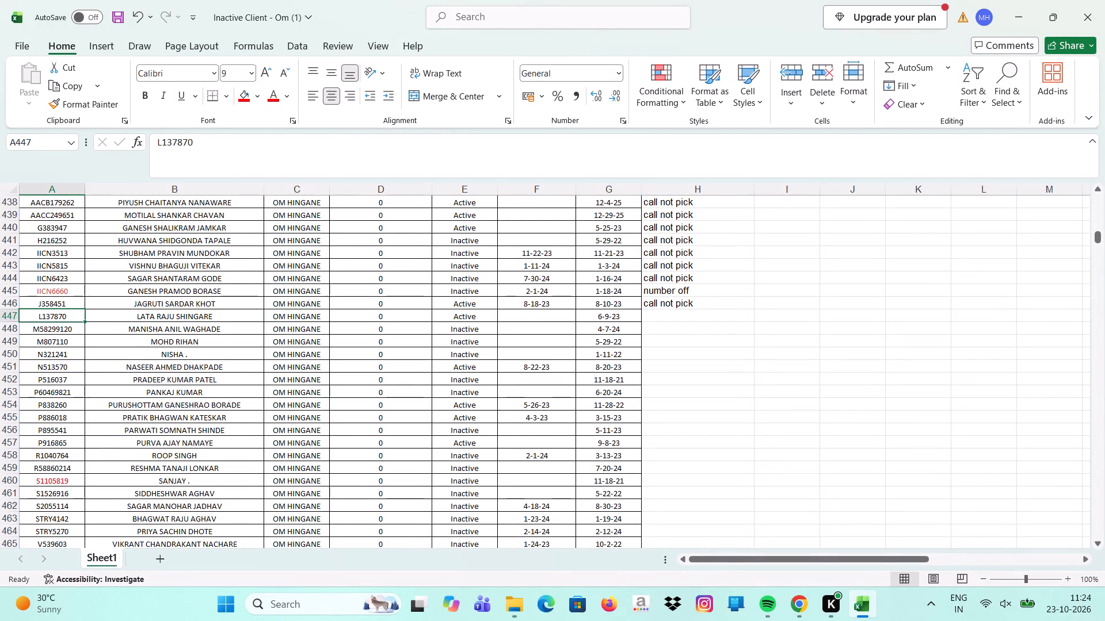
key("ctrl+c")
key("alt+Tab")
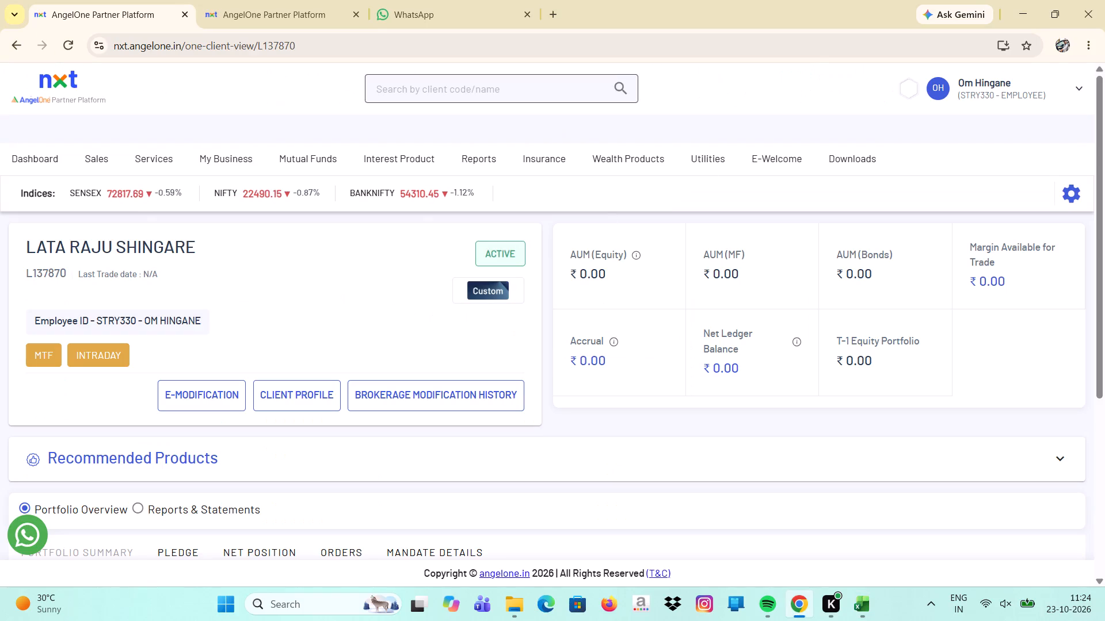
left_click(459, 100)
key("ctrl+v")
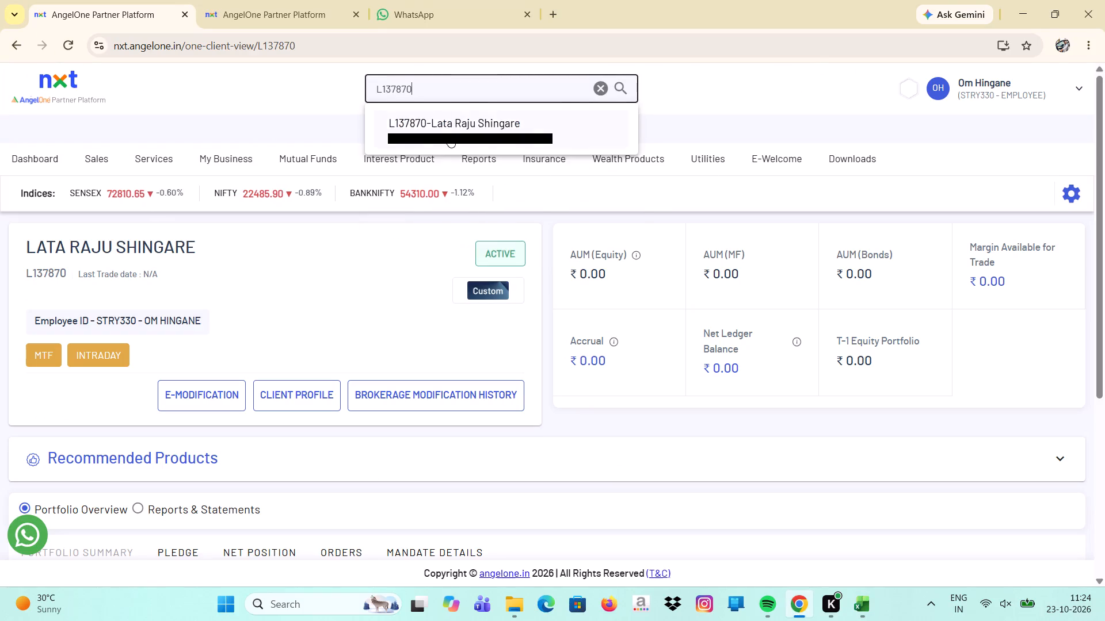
left_click(449, 135)
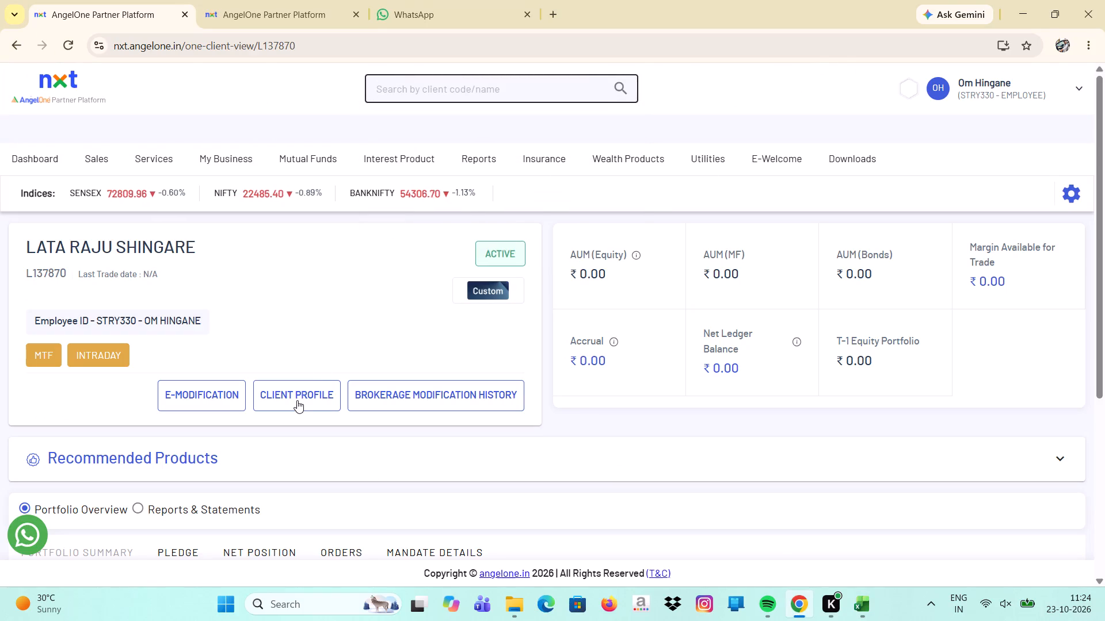
Open the row 447 client's profile and reveal the masked phone number in the personal details.
left_click(297, 400)
scroll(845, 398, "down", 1)
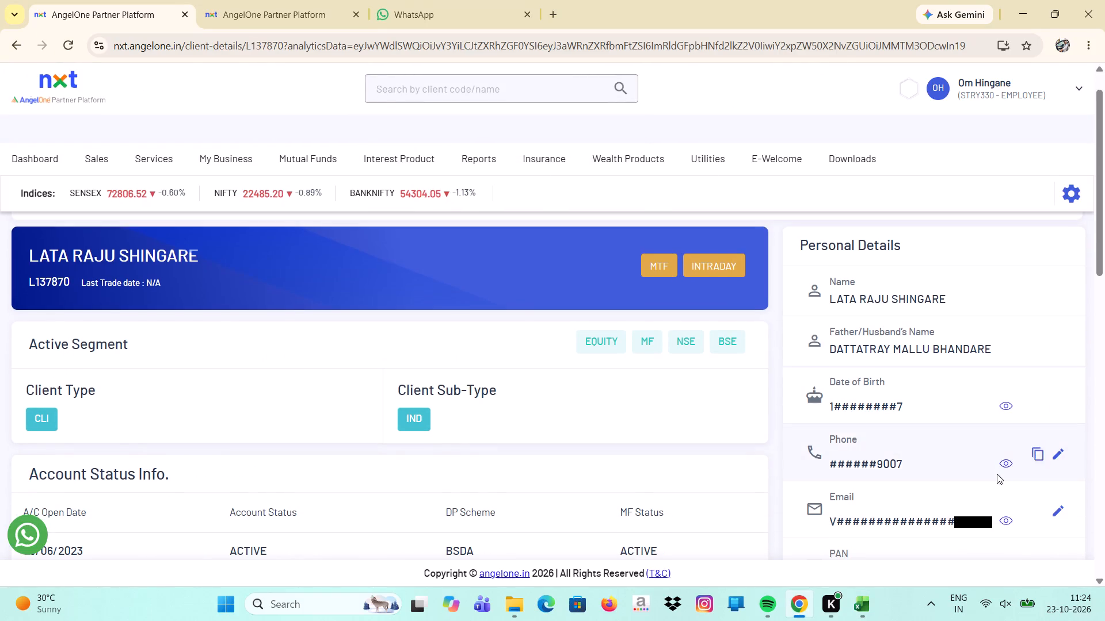
left_click(1005, 460)
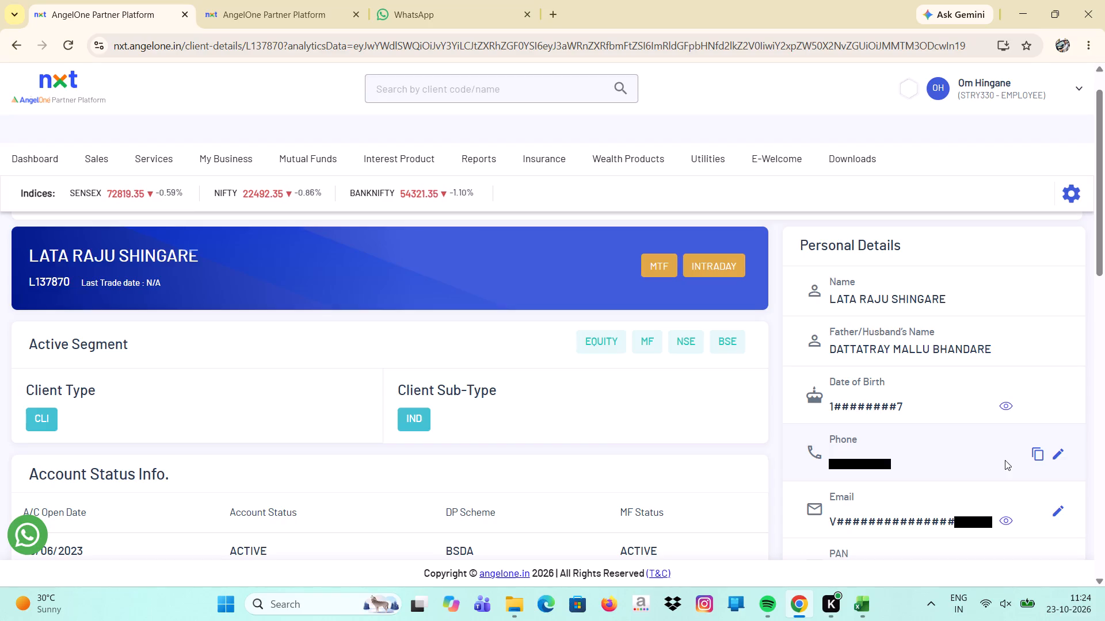
Switch to Excel and copy the remark "call not pick" from H446 into H447.
key("alt+Tab")
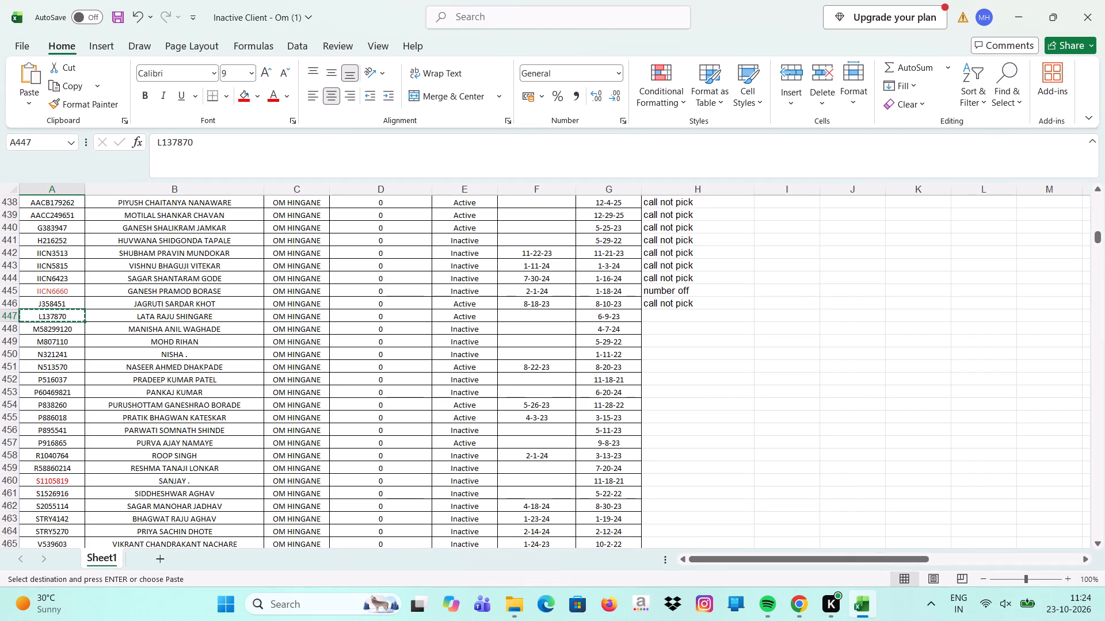
left_click(664, 314)
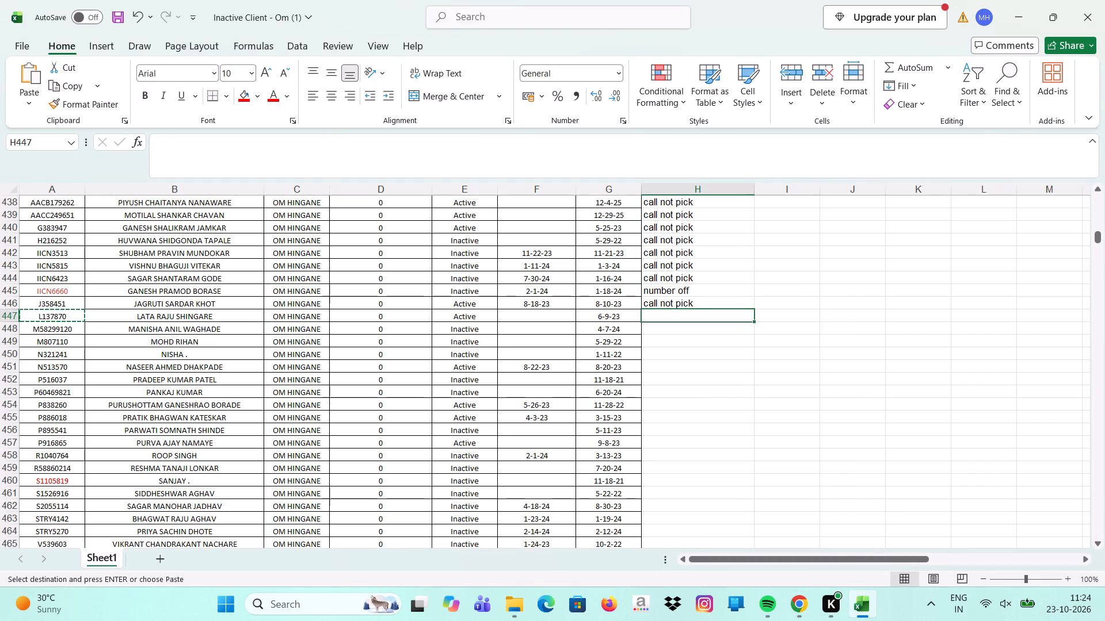
left_click(666, 302)
key("ctrl+c")
key("Down")
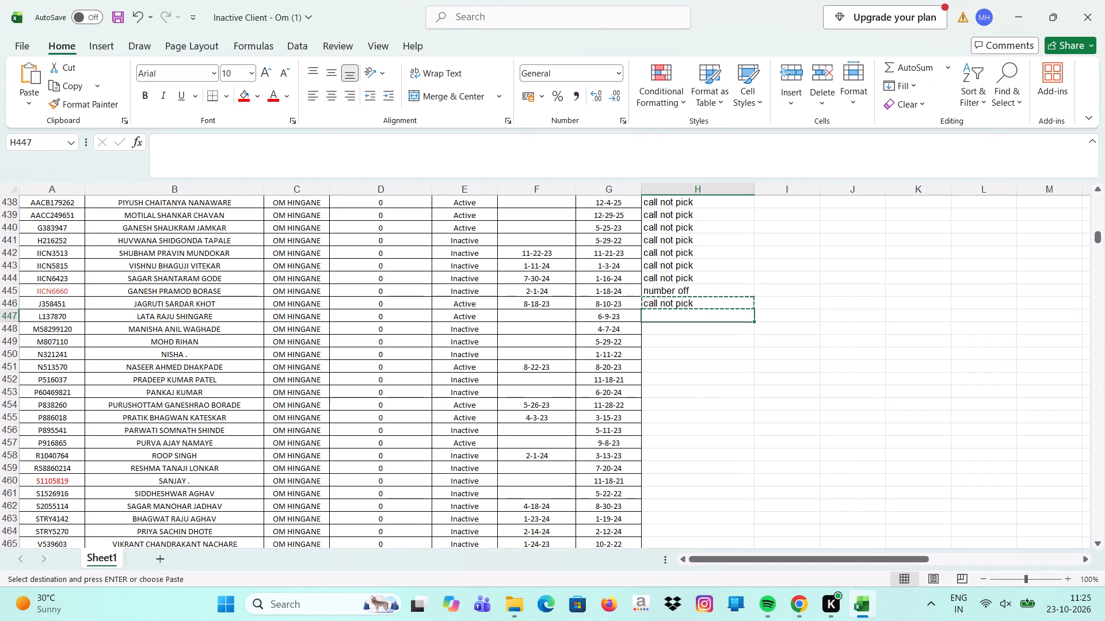
key("Return")
Copy the client code from row 448, search for it on the Partner Platform in Chrome, and open that client's account overview.
key("Down")
key("Left")
key("Left")
key("Left")
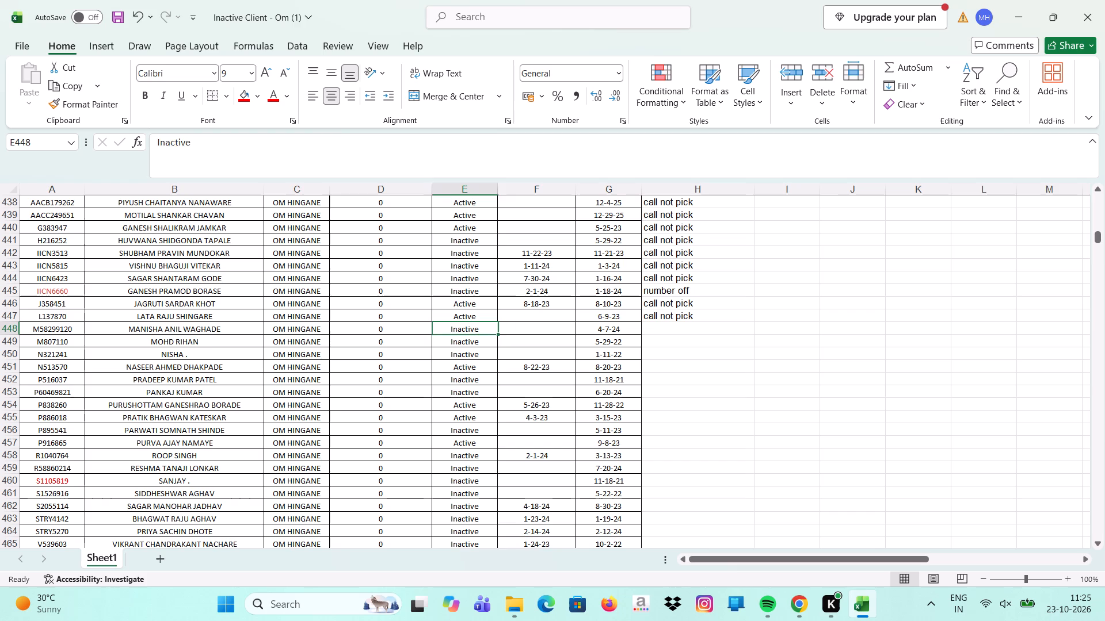
key("Left")
key("Left")
key("Left")
key("Left")
key("ctrl+c")
key("alt+Tab")
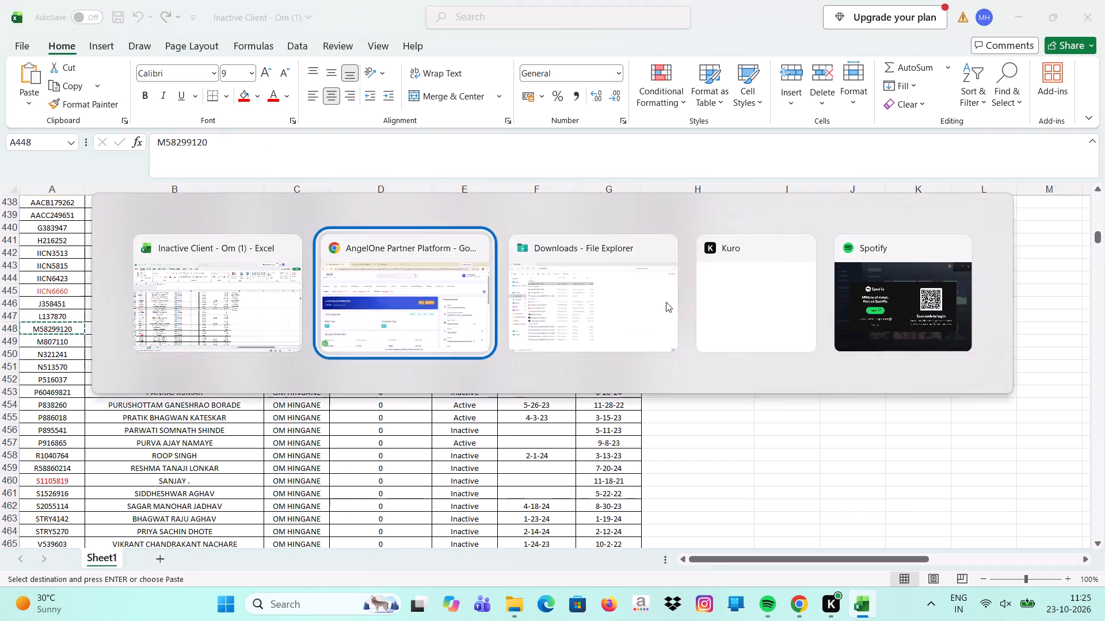
left_click(471, 94)
key("ctrl+v")
left_click(471, 94, "ctrl")
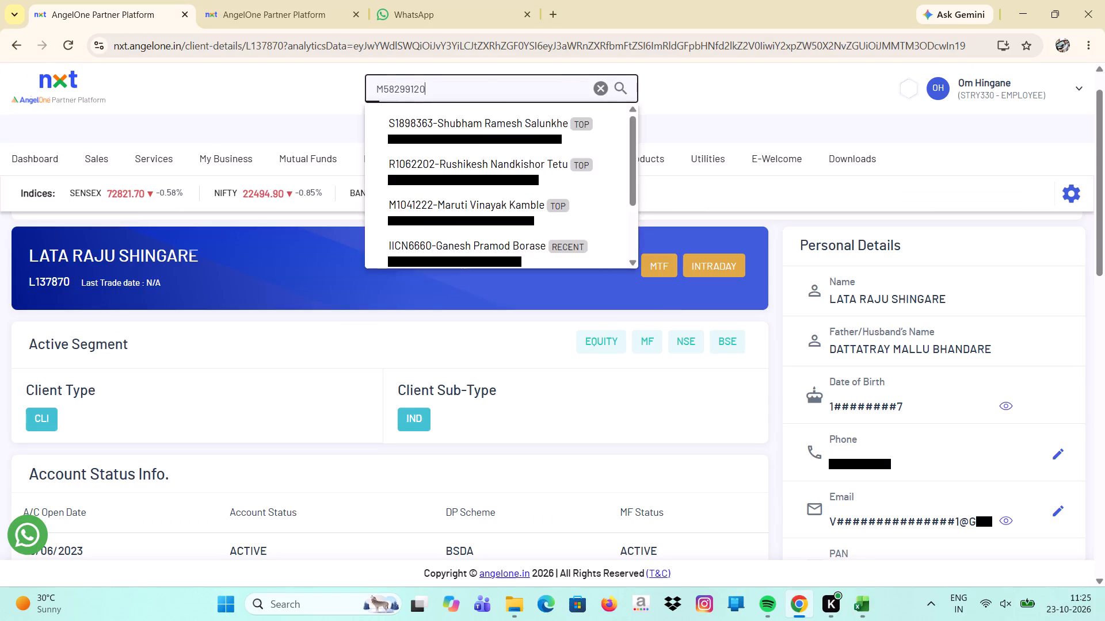
left_click(467, 124)
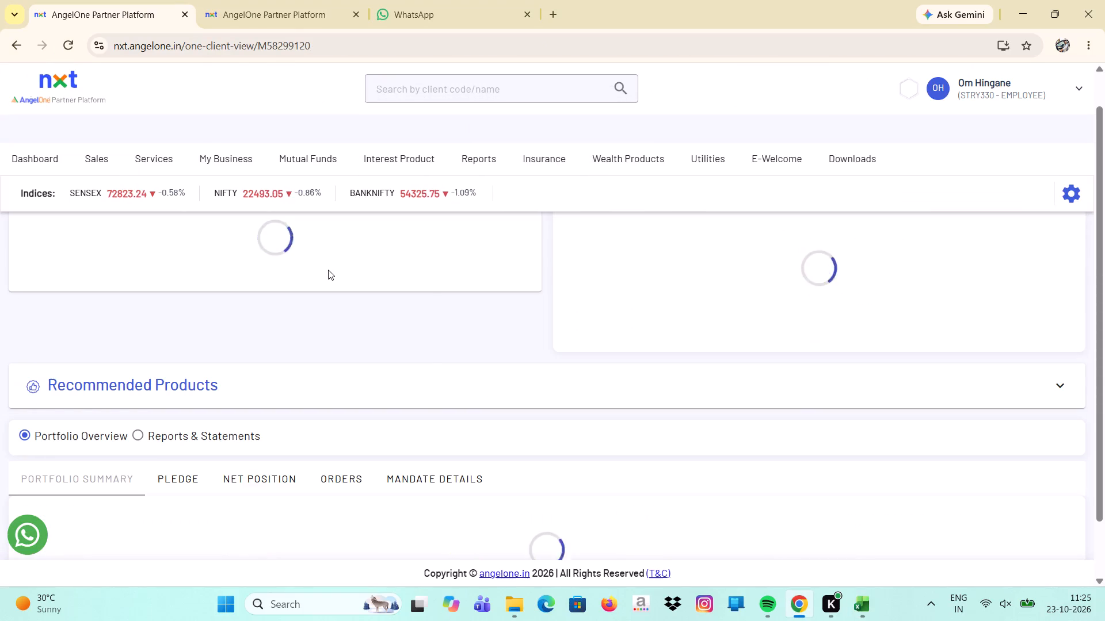
Open the row 448 client's profile and reveal the masked phone number in the personal details.
scroll(328, 270, "up", 1)
scroll(329, 264, "right", 1)
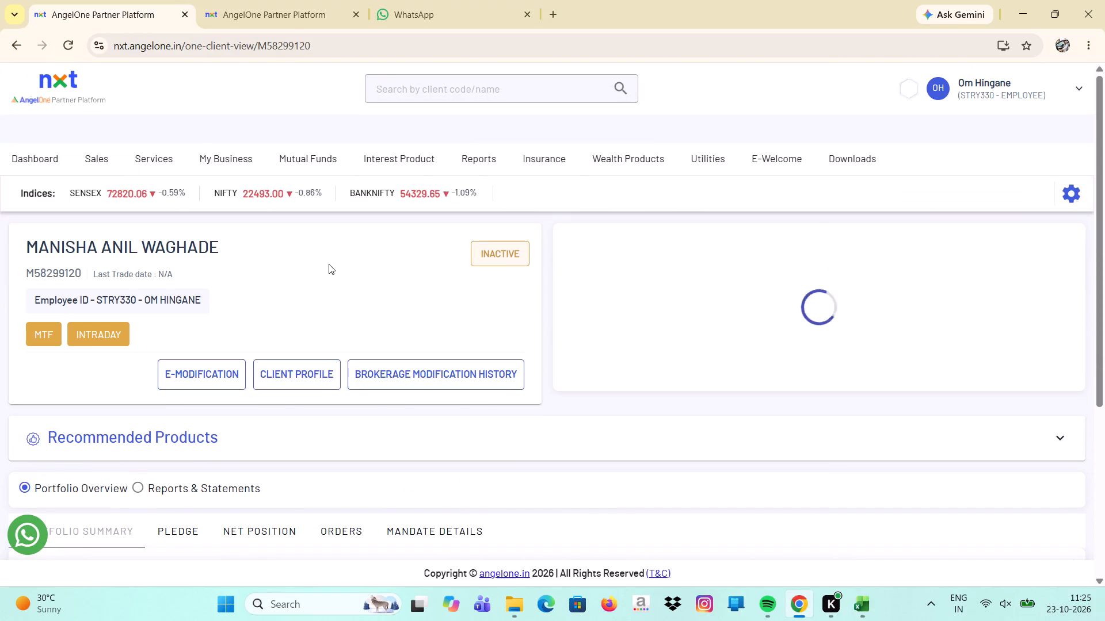
scroll(329, 264, "up", 1)
left_click(285, 368)
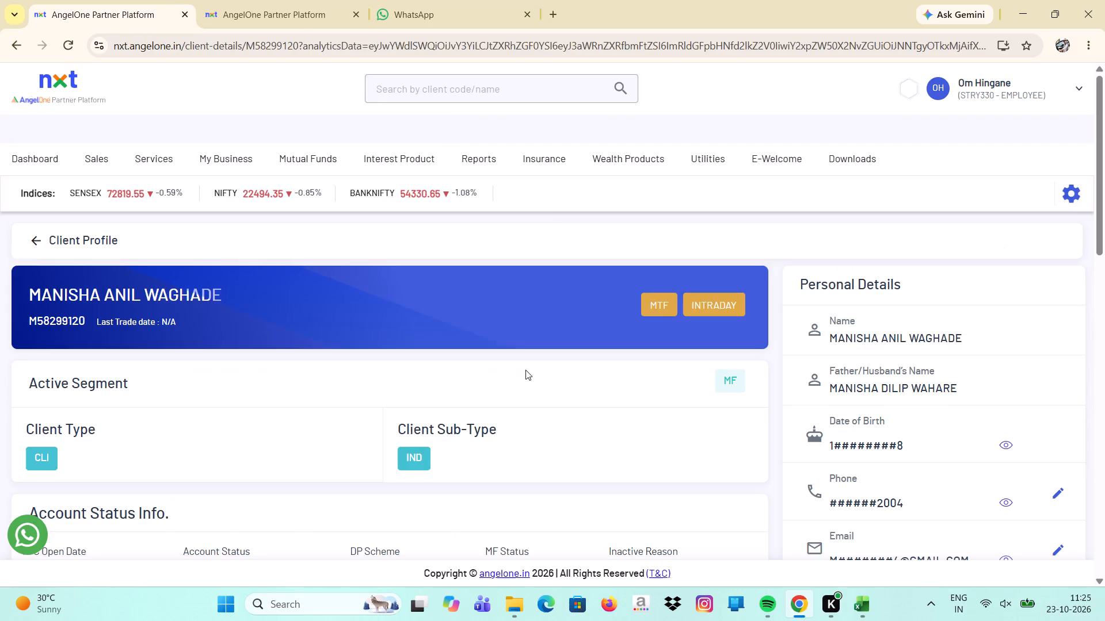
scroll(763, 408, "down", 1)
left_click(1004, 394)
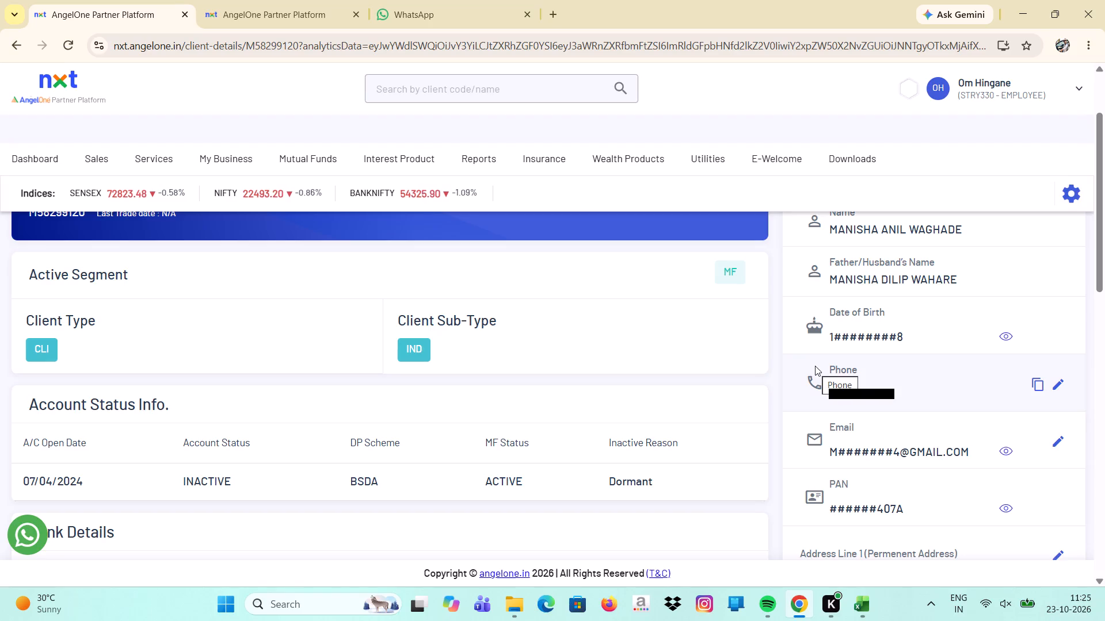
scroll(815, 366, "down", 1)
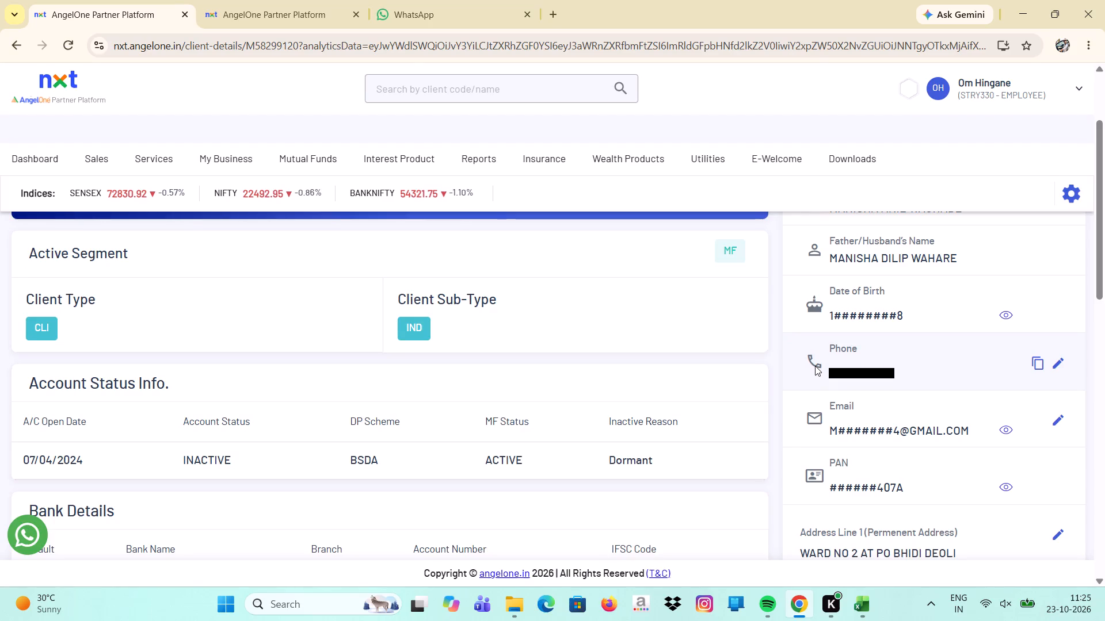
Switch to Excel and copy the remark "call not pick" from H447 into H448.
key("alt+Tab")
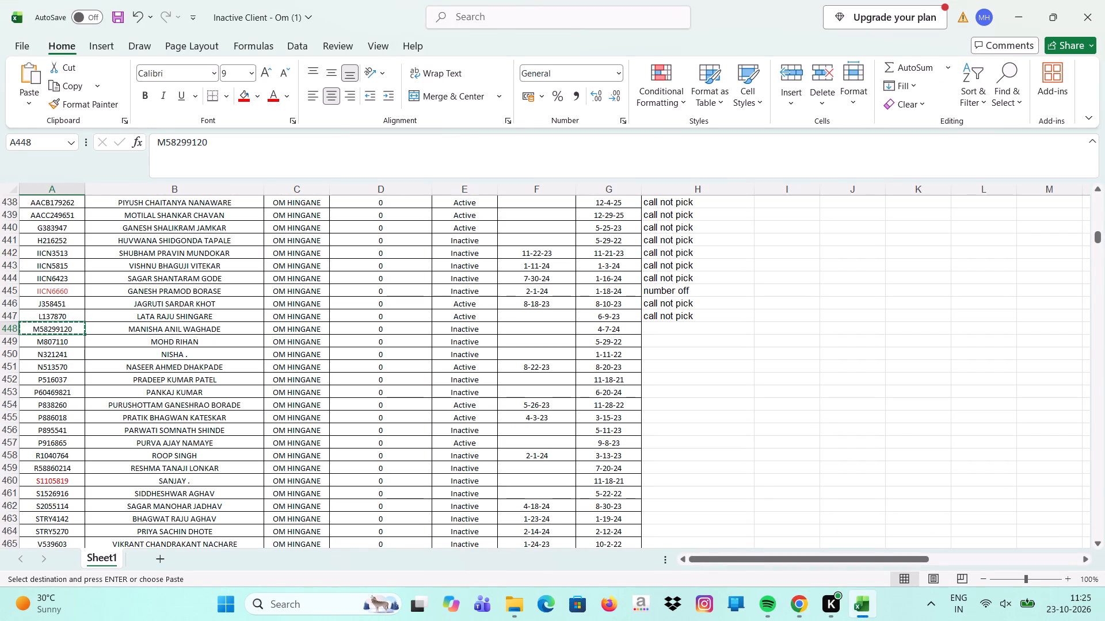
left_click(673, 315)
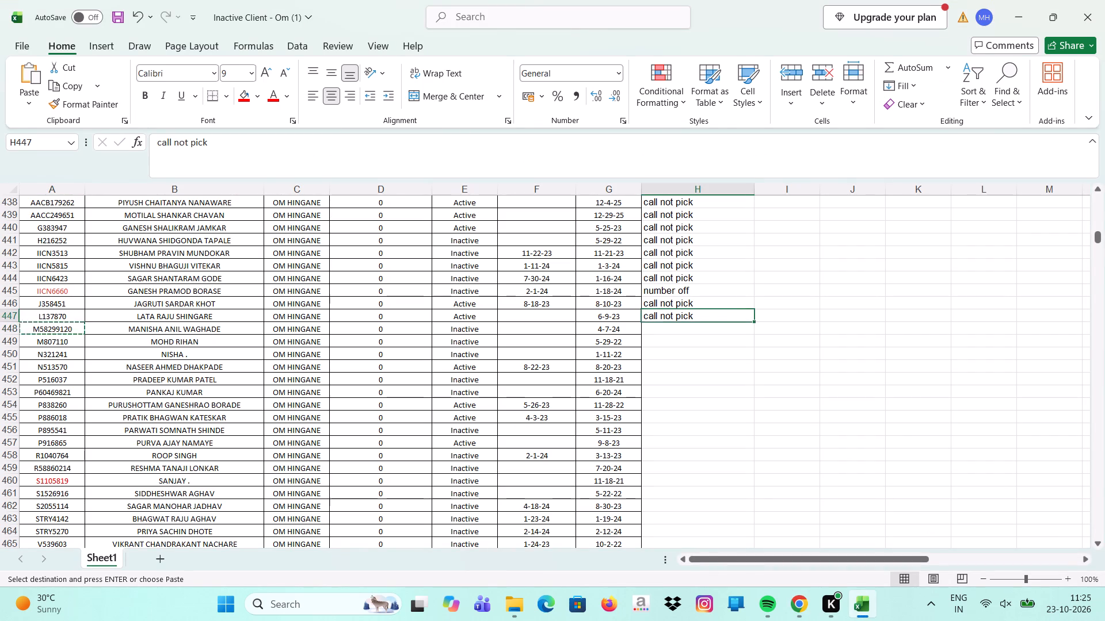
key("ctrl+c")
key("Down")
key("Return")
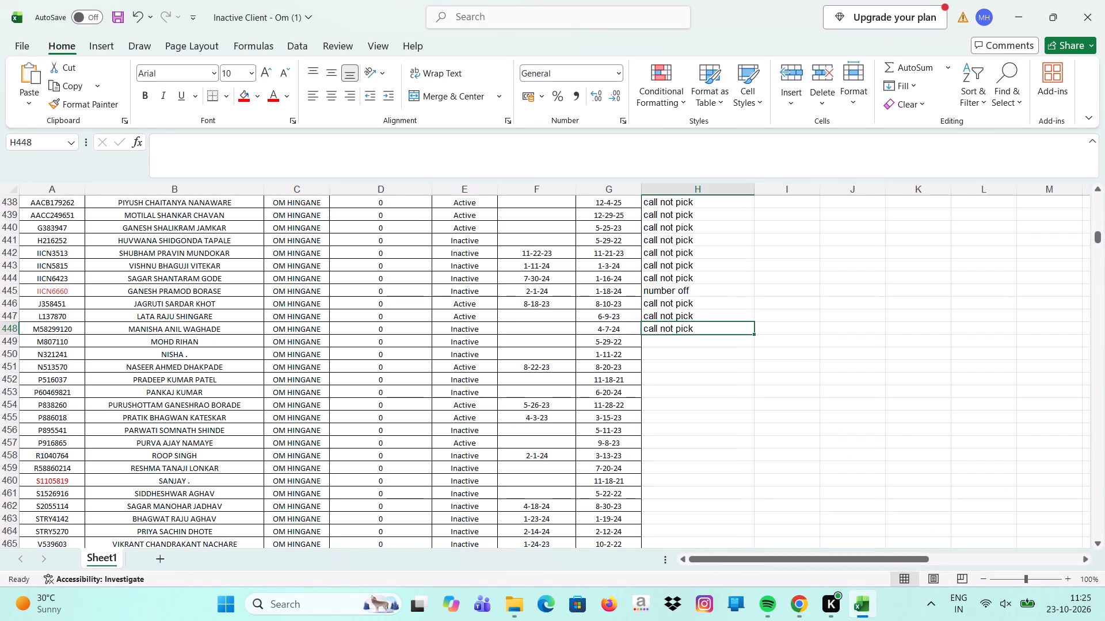
Copy the client code from row 449, search for it on the Partner Platform in Chrome, and open that client's account overview.
key("Down")
key("Left")
key("Left")
key("Left")
key("Left")
key("Left")
key("Left")
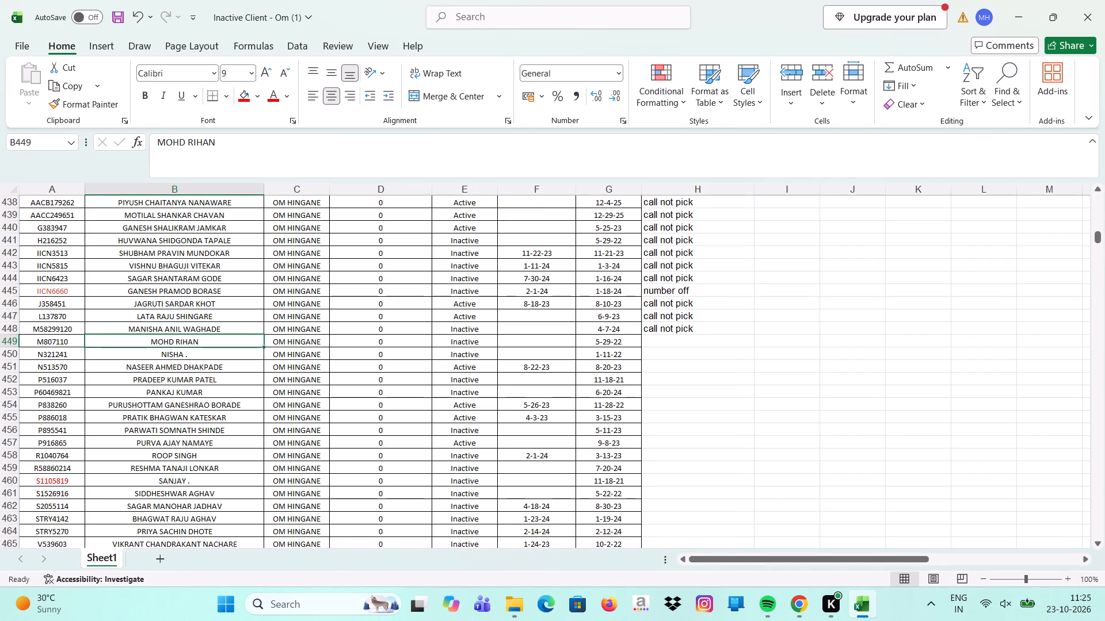
key("Left")
key("ctrl+c")
key("alt+Tab")
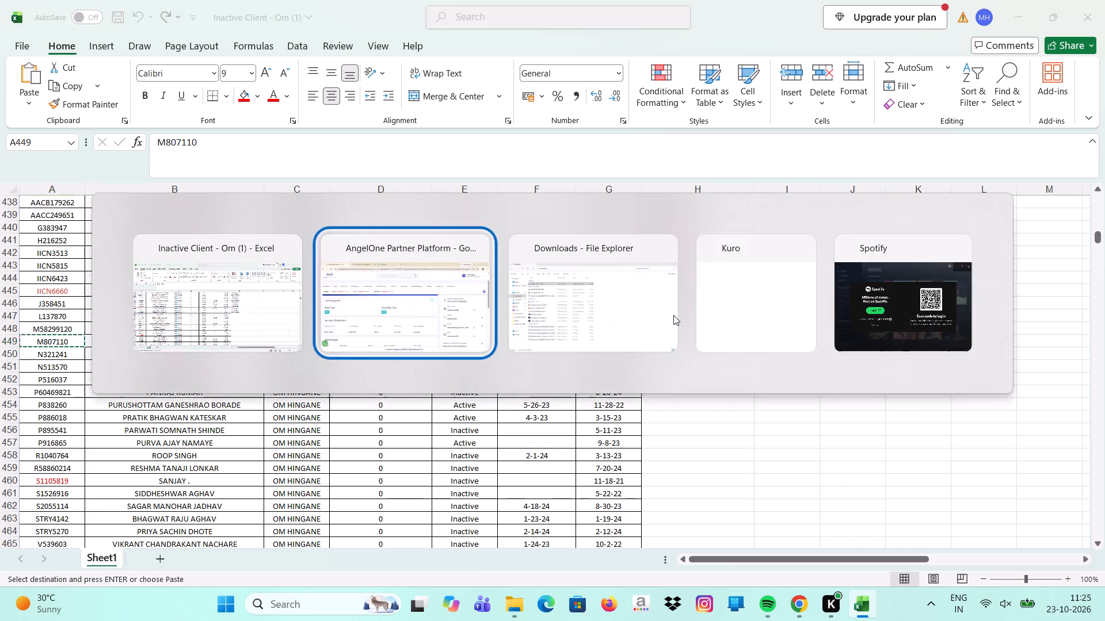
left_click(436, 85)
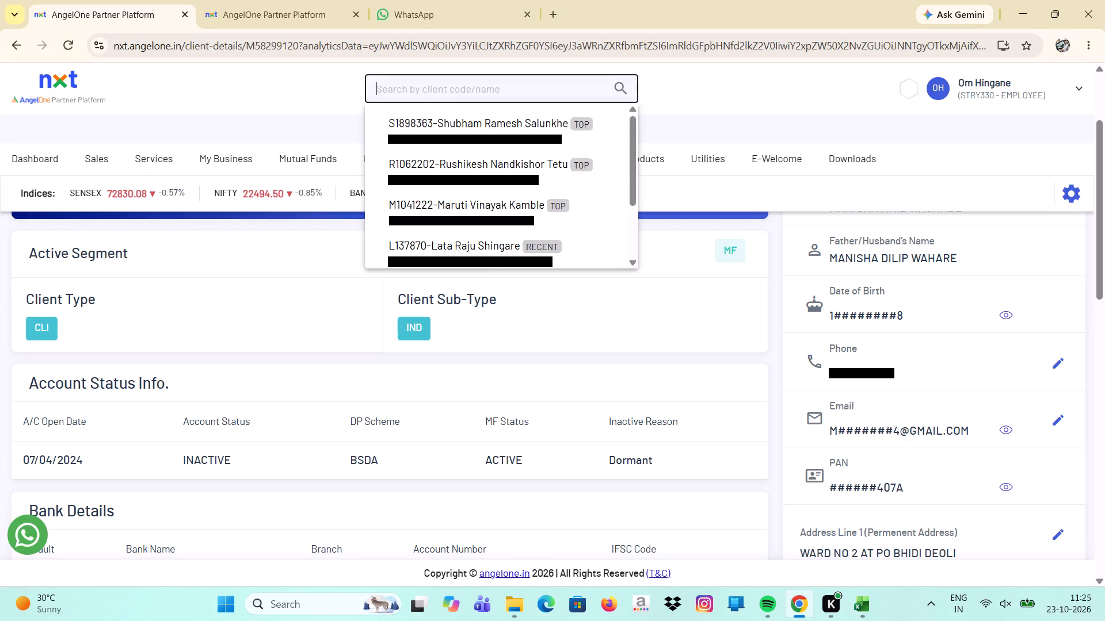
key("ctrl+v")
left_click(450, 103)
left_click(453, 116)
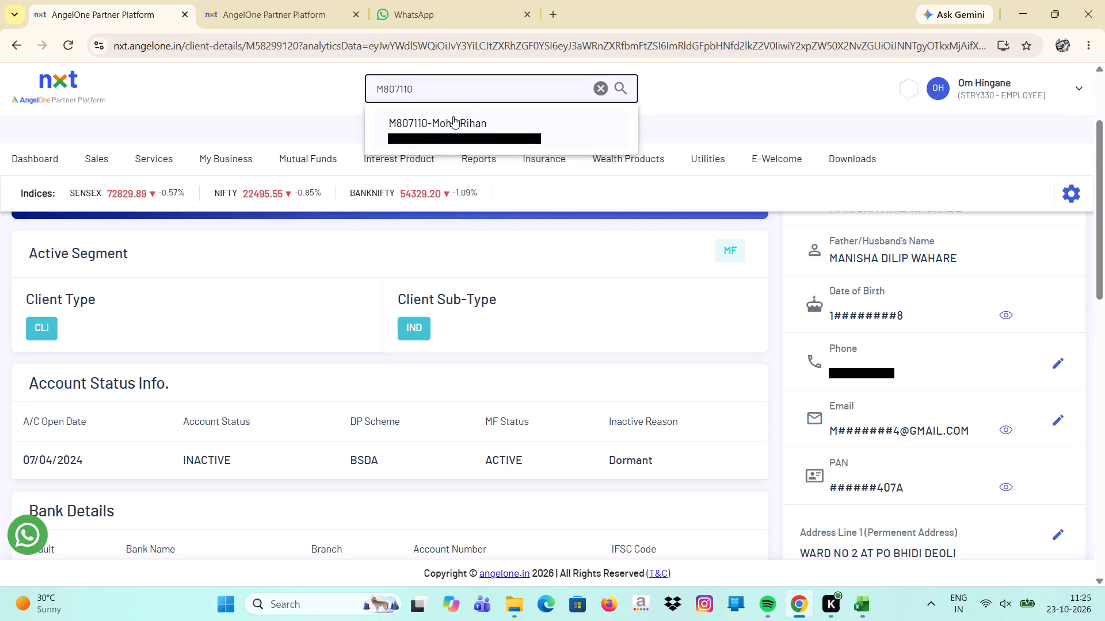
Open the row 449 client's profile and reveal the masked phone number in the personal details.
scroll(322, 370, "up", 4)
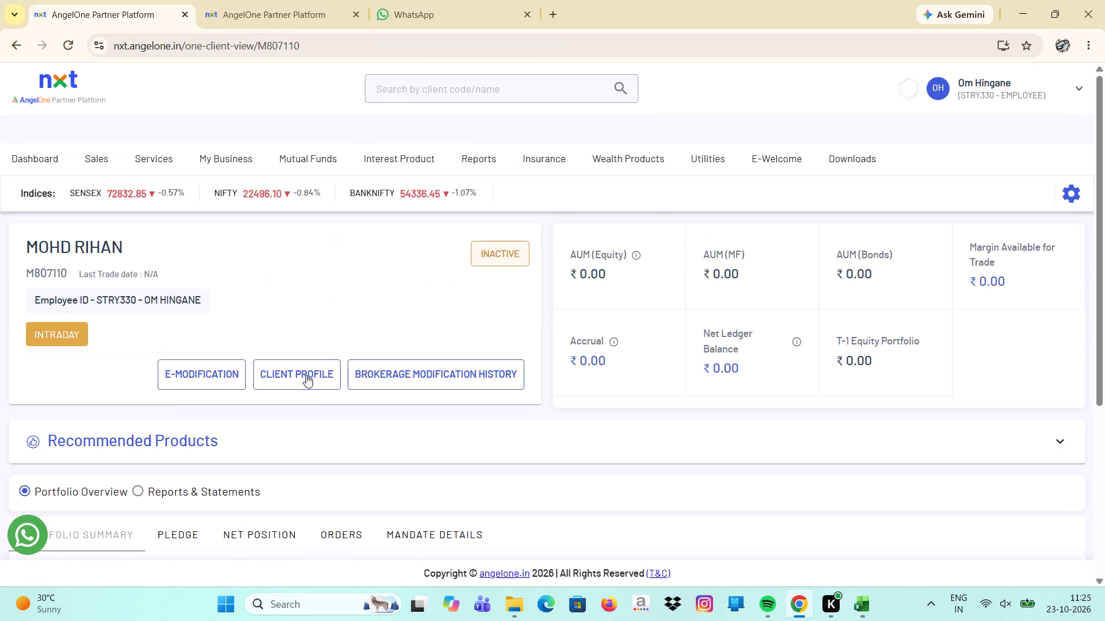
left_click(317, 371)
scroll(790, 344, "down", 1)
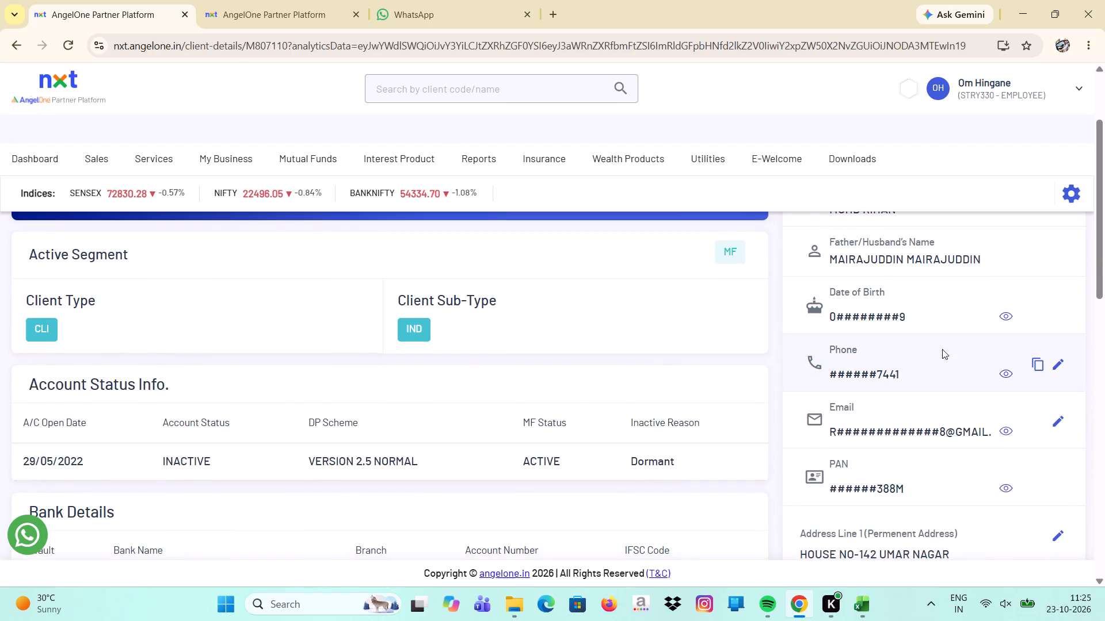
left_click(1001, 375)
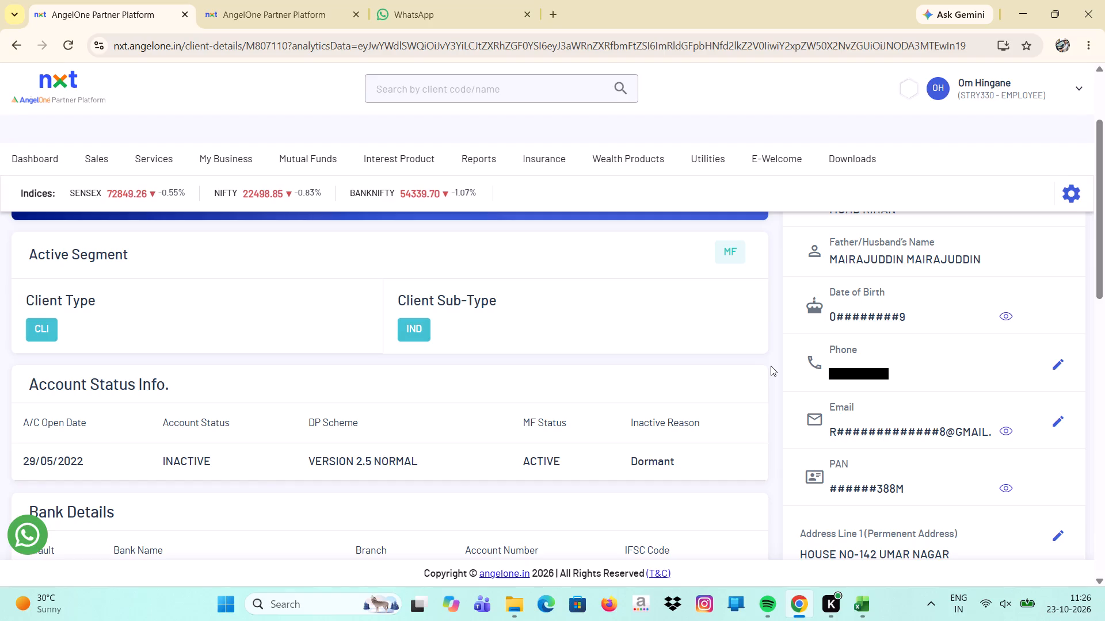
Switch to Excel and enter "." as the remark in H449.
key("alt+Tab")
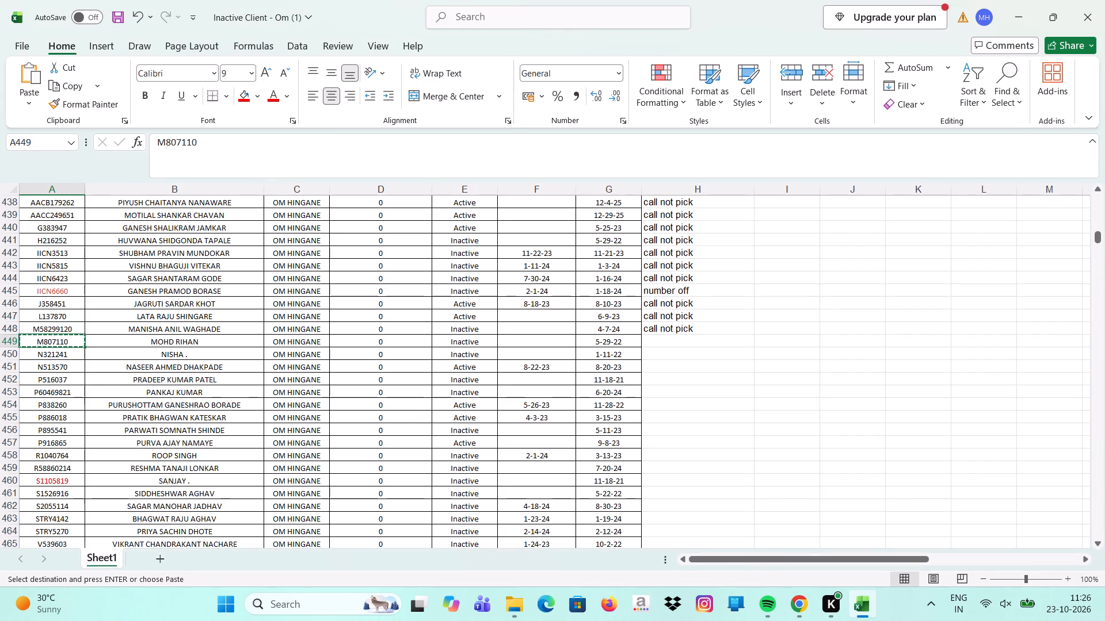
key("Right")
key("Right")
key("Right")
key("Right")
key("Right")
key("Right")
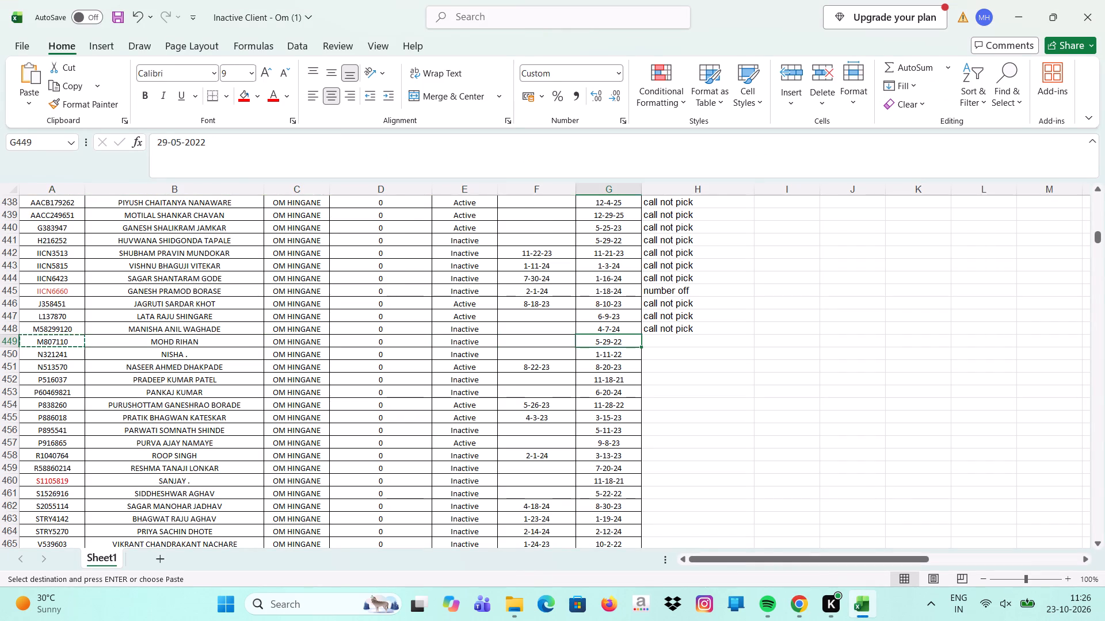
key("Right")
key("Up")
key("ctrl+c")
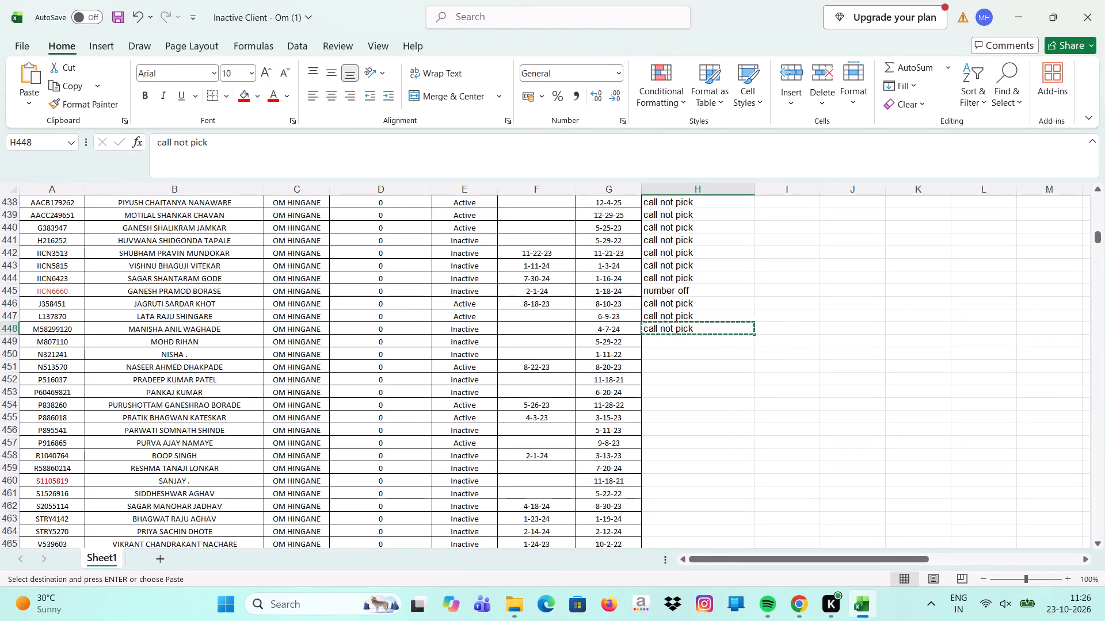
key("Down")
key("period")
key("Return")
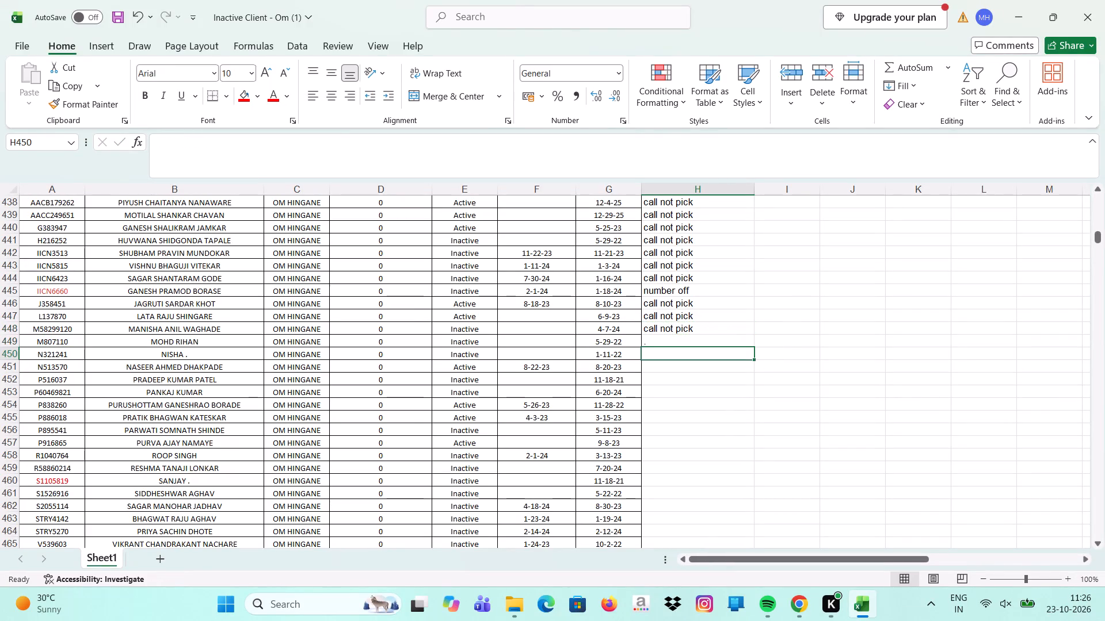
Replace the remark in H449 with "call not pick", copied from H448.
key("Up")
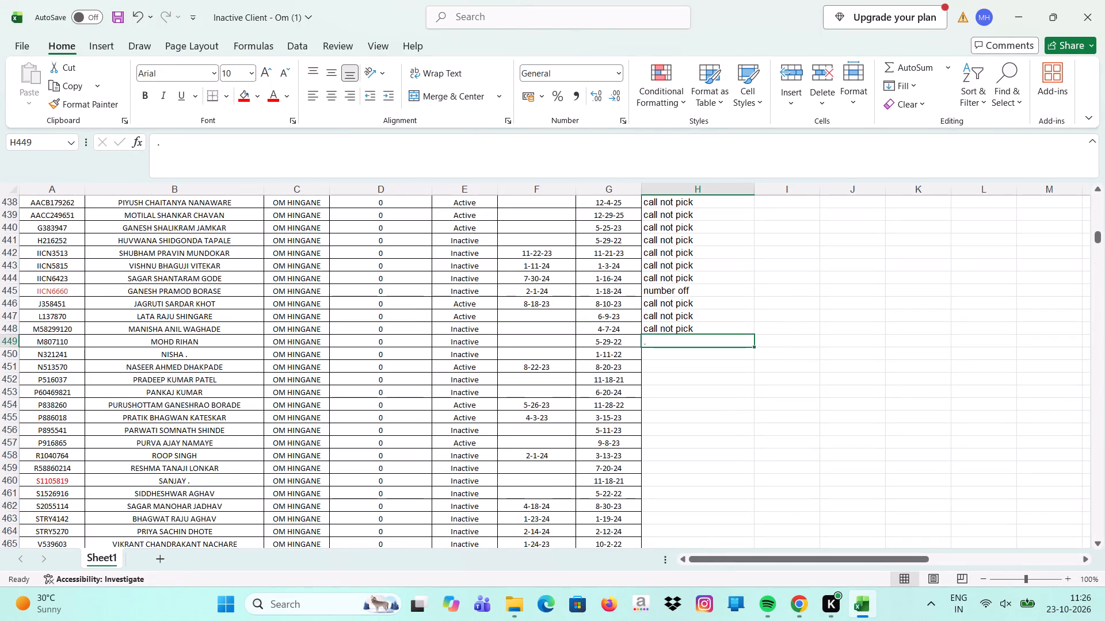
key("Up")
key("ctrl+c")
key("Down")
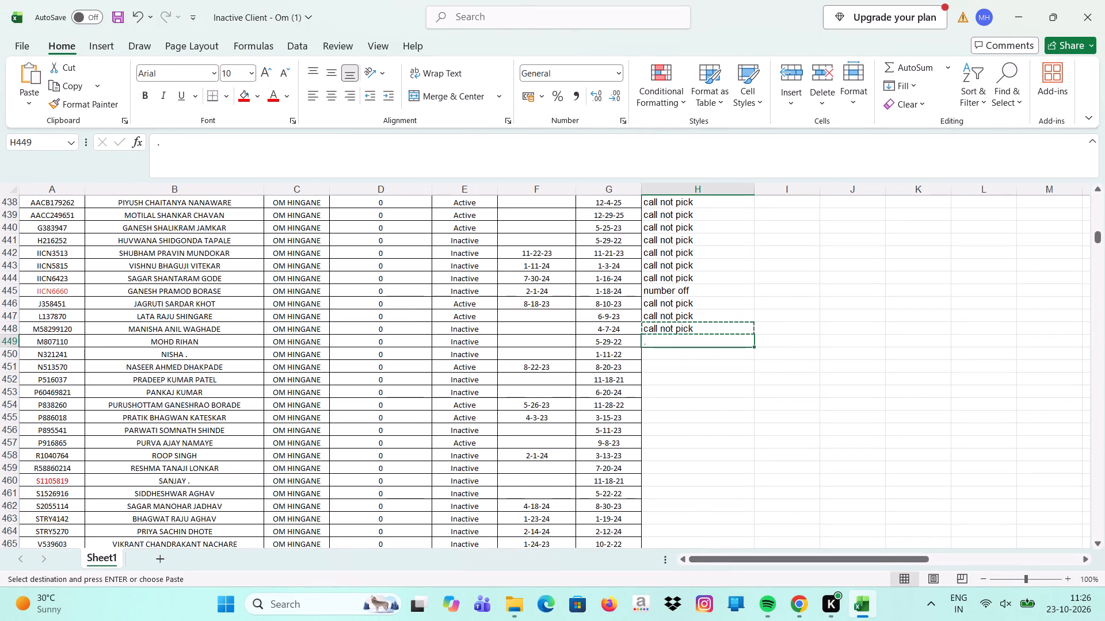
key("Return")
Copy the client code from row 450, switch to Chrome, and go back from the row 449 client's profile to the account overview.
key("Down")
key("Left")
key("Left")
key("Left")
key("Left")
key("Left")
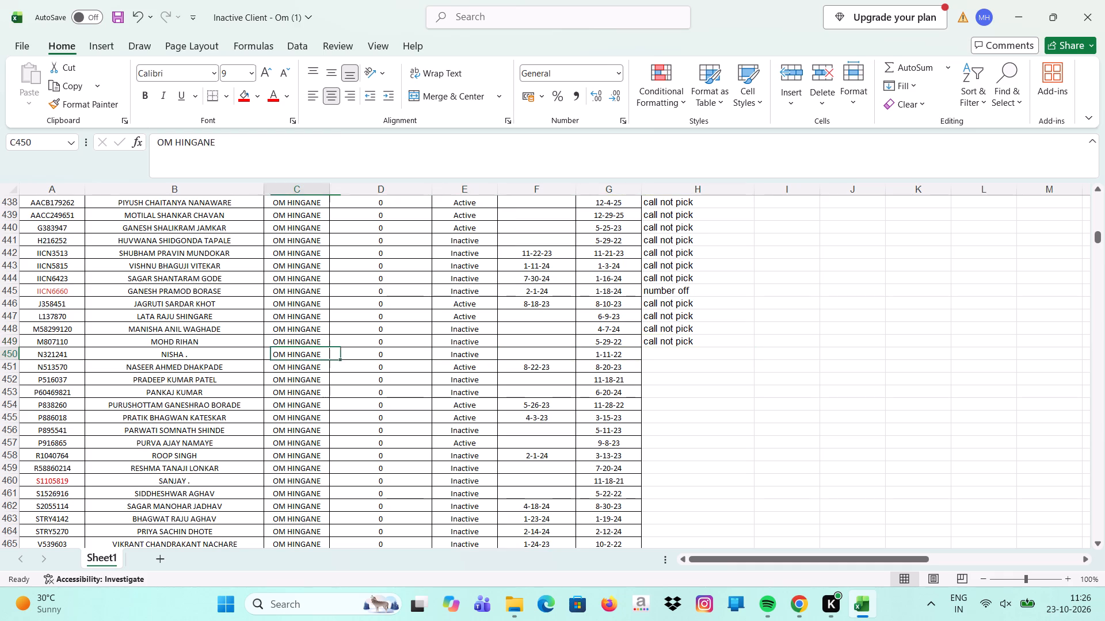
key("Left")
key("Left")
key("Left")
key("ctrl+c")
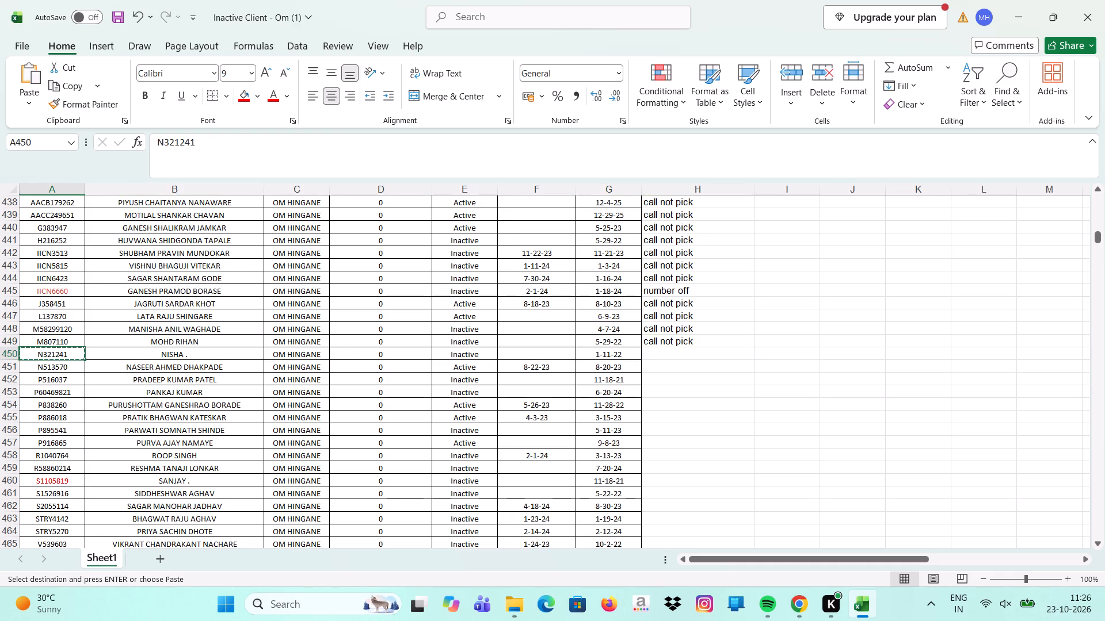
key("alt+Tab")
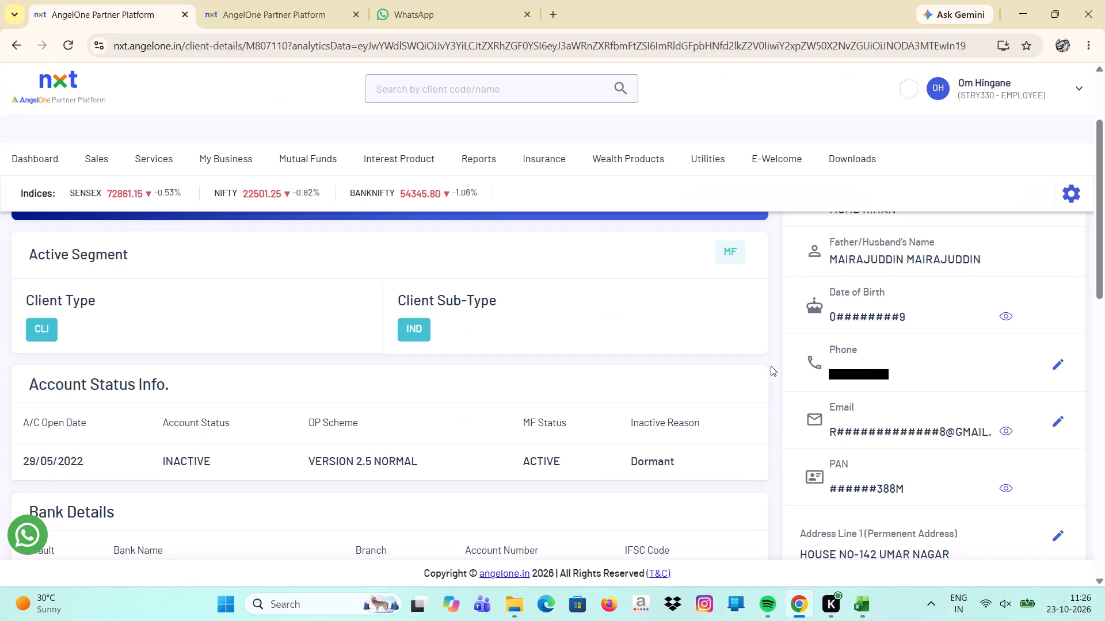
scroll(771, 366, "up", 6)
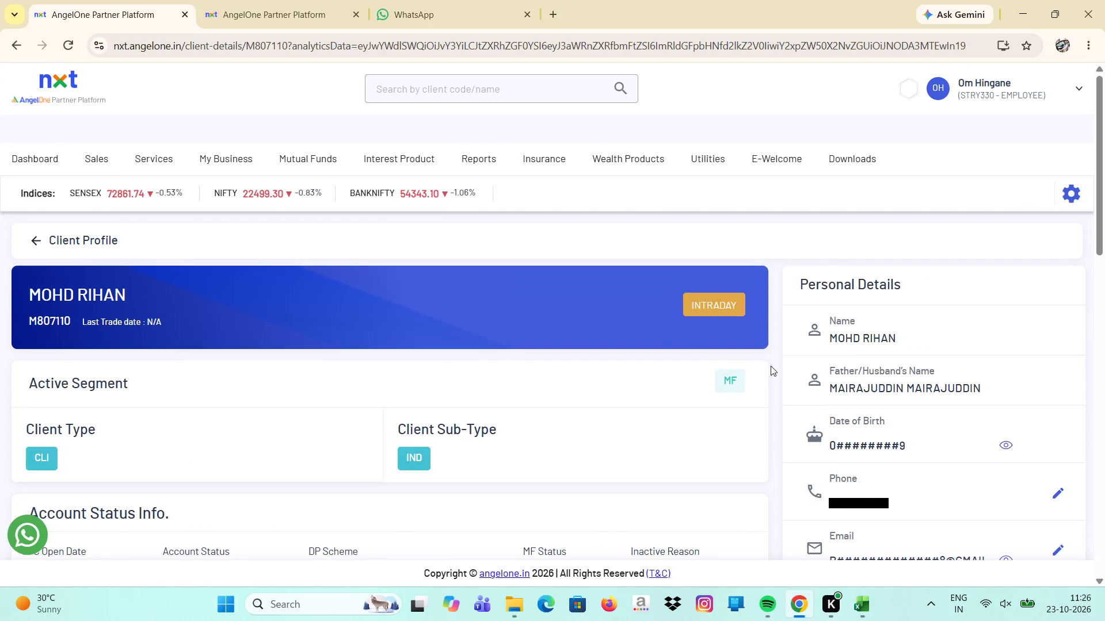
scroll(359, 444, "right", 2)
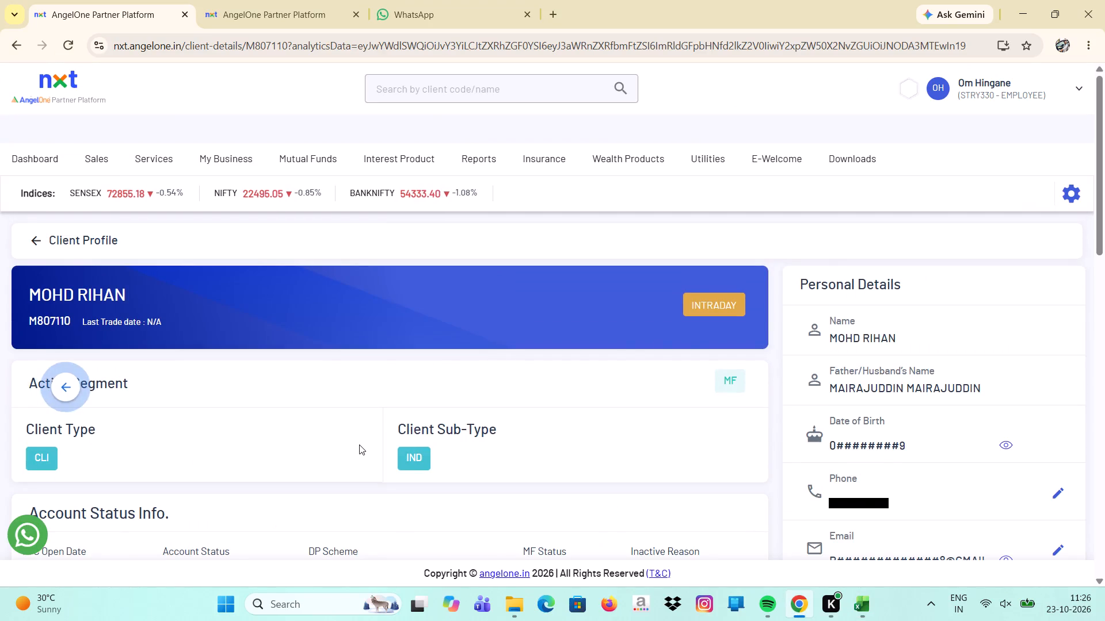
scroll(359, 444, "right", 9)
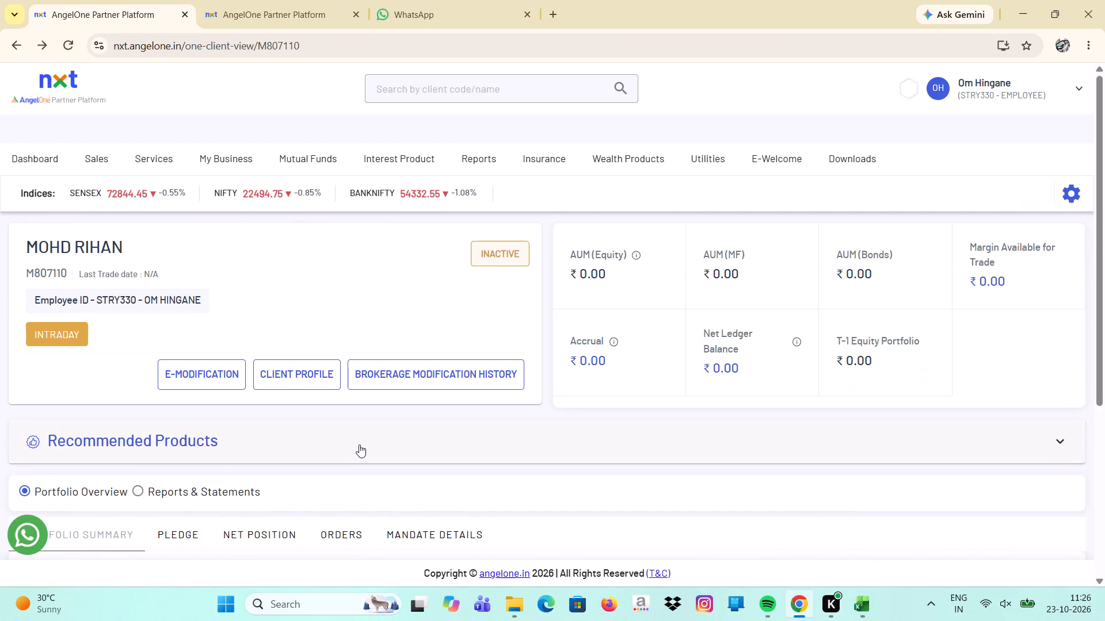
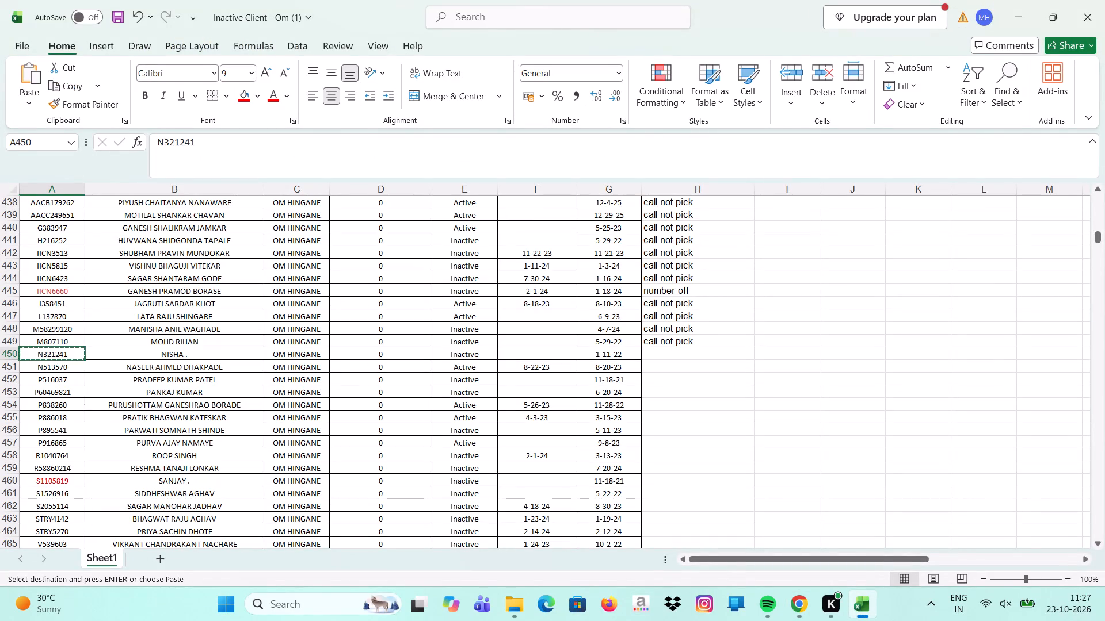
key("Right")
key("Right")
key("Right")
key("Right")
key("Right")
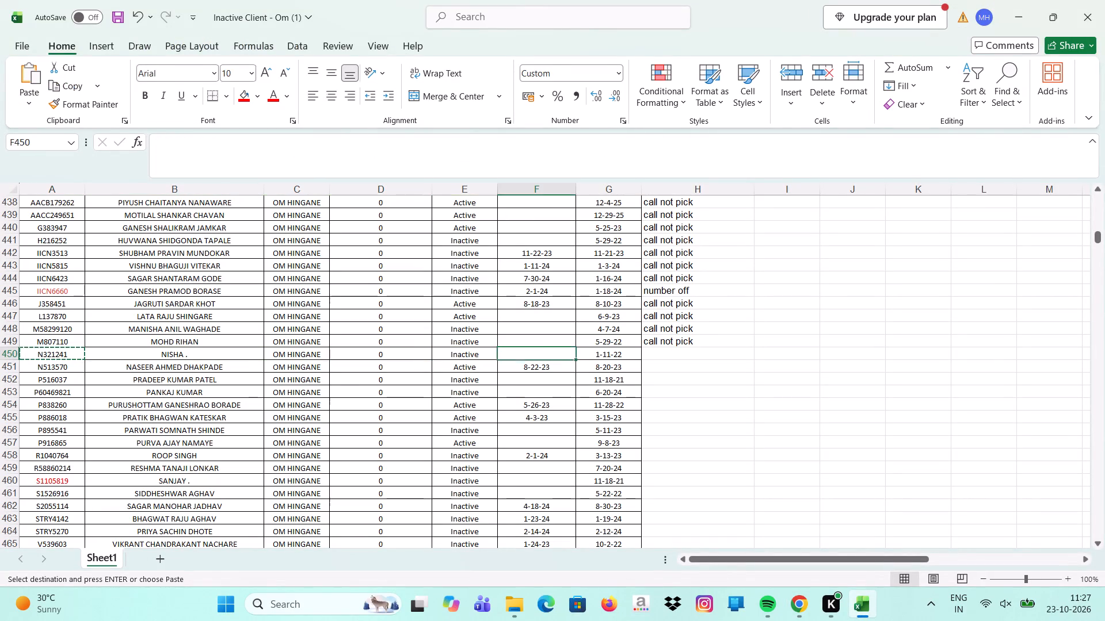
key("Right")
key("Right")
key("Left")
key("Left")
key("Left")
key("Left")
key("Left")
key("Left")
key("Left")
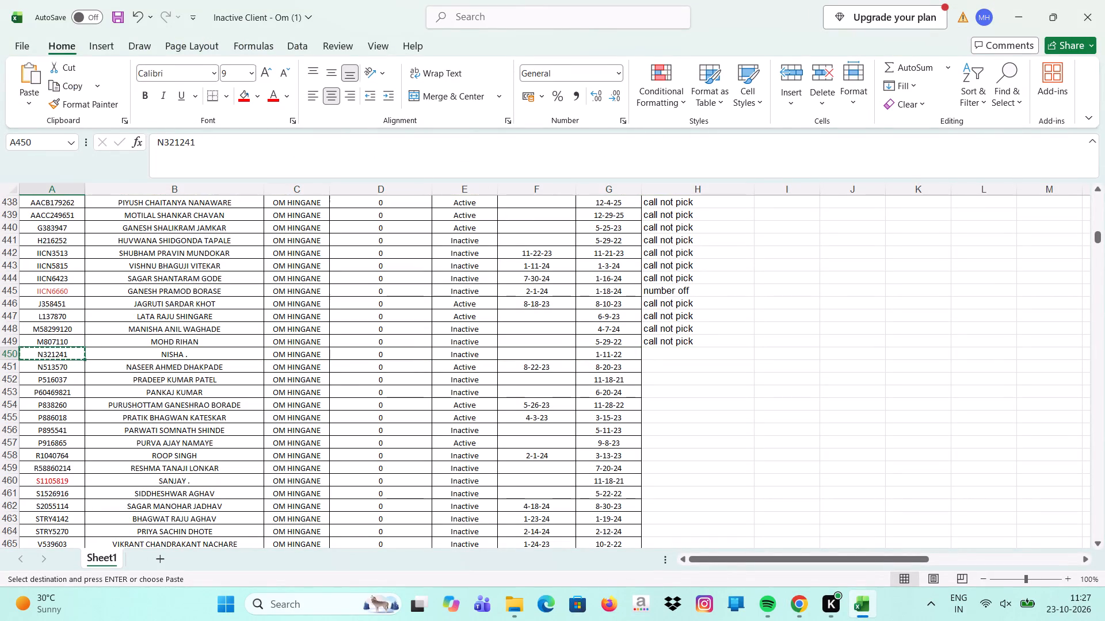
Switch to Chrome, search the partner platform for the client code copied from row 450, and open that client's account overview.
key("alt+Tab")
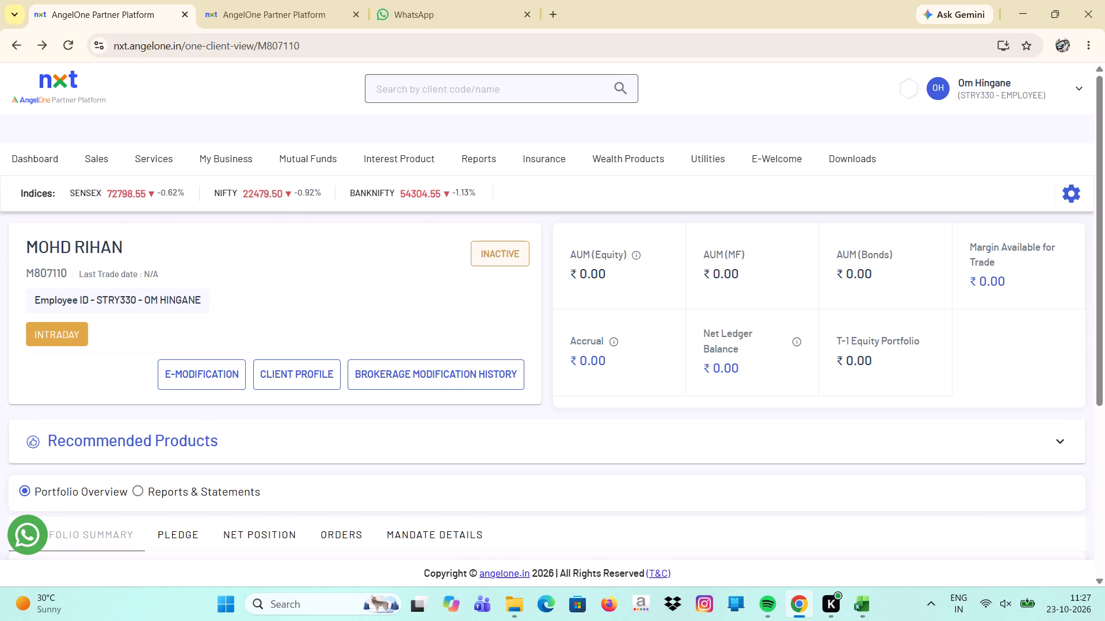
left_click(404, 92)
key("ctrl+v")
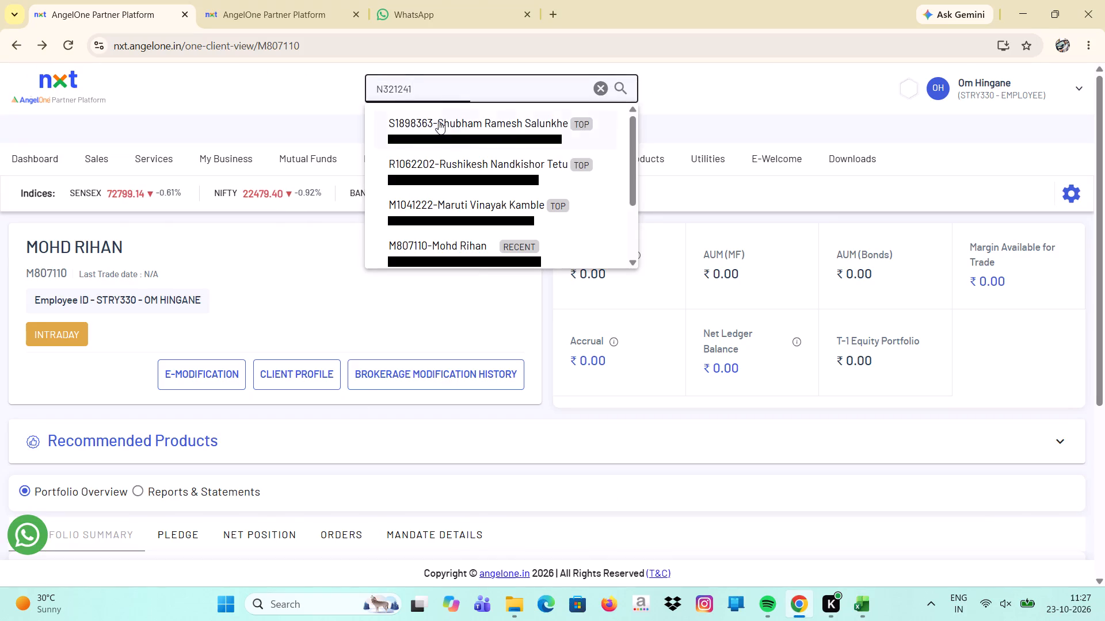
left_click(456, 129)
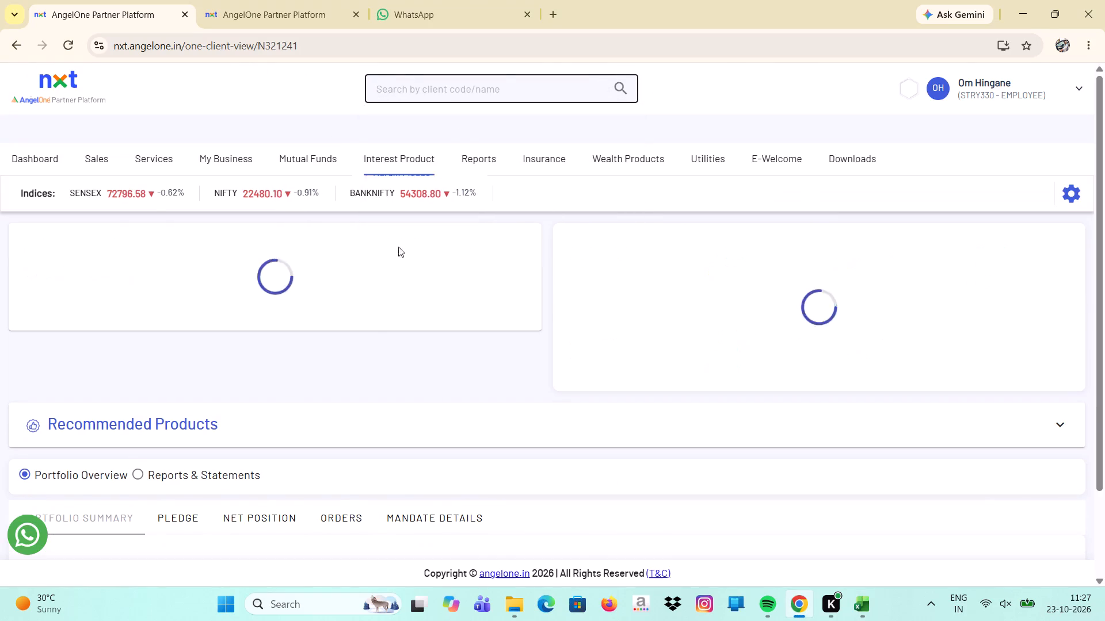
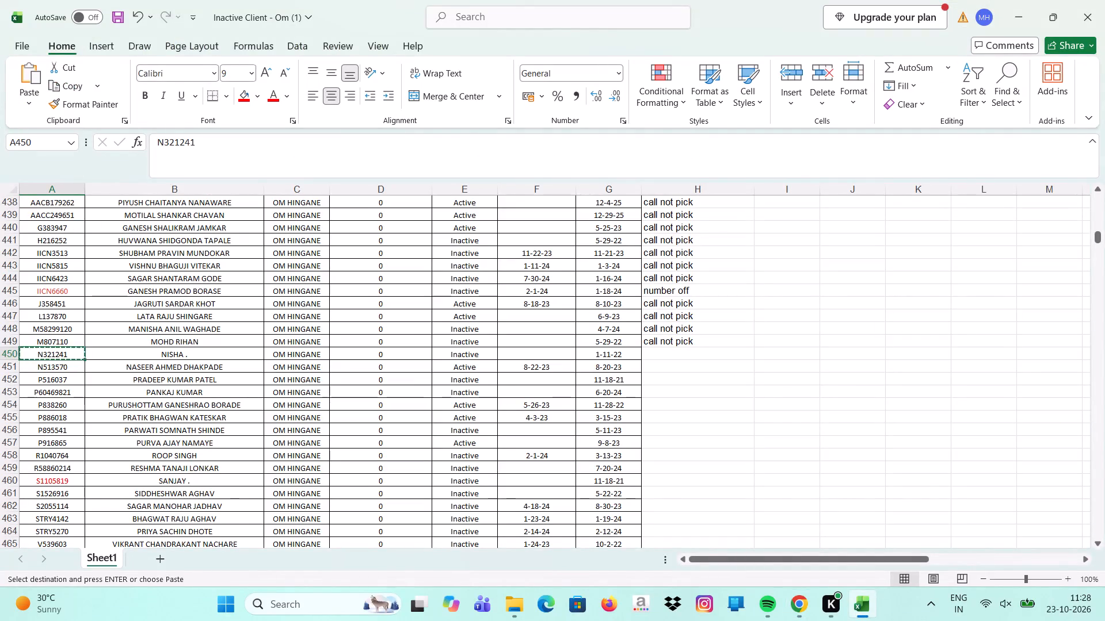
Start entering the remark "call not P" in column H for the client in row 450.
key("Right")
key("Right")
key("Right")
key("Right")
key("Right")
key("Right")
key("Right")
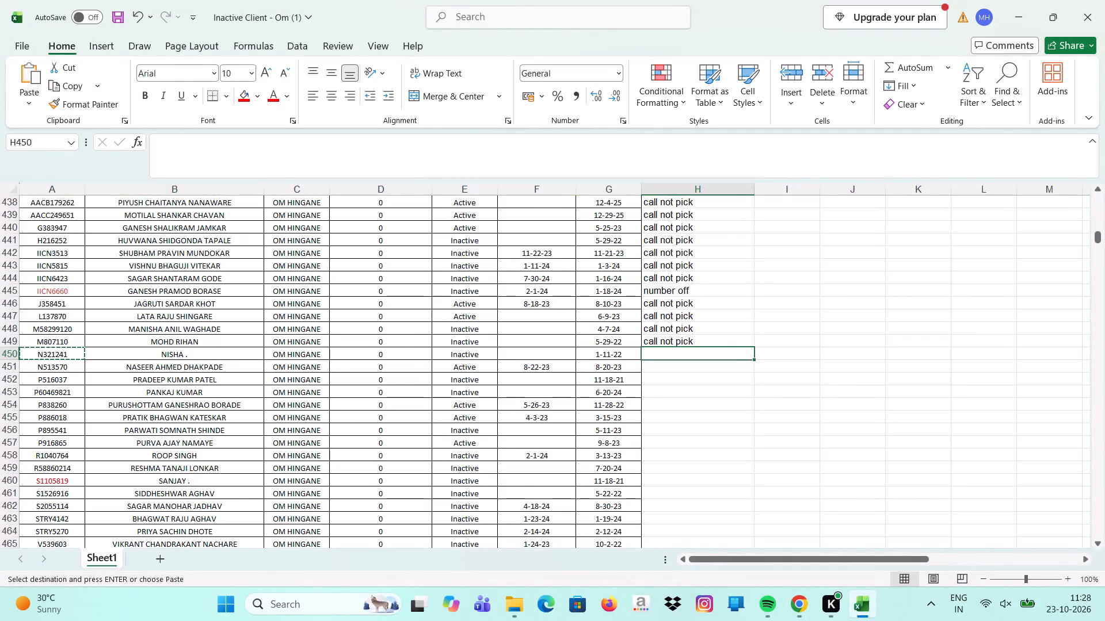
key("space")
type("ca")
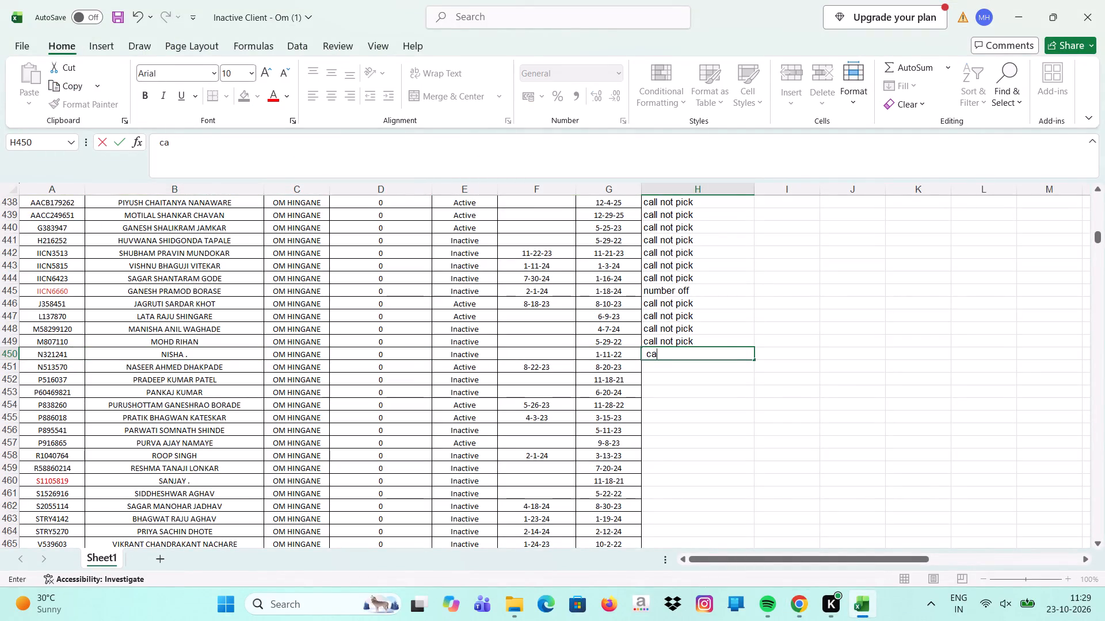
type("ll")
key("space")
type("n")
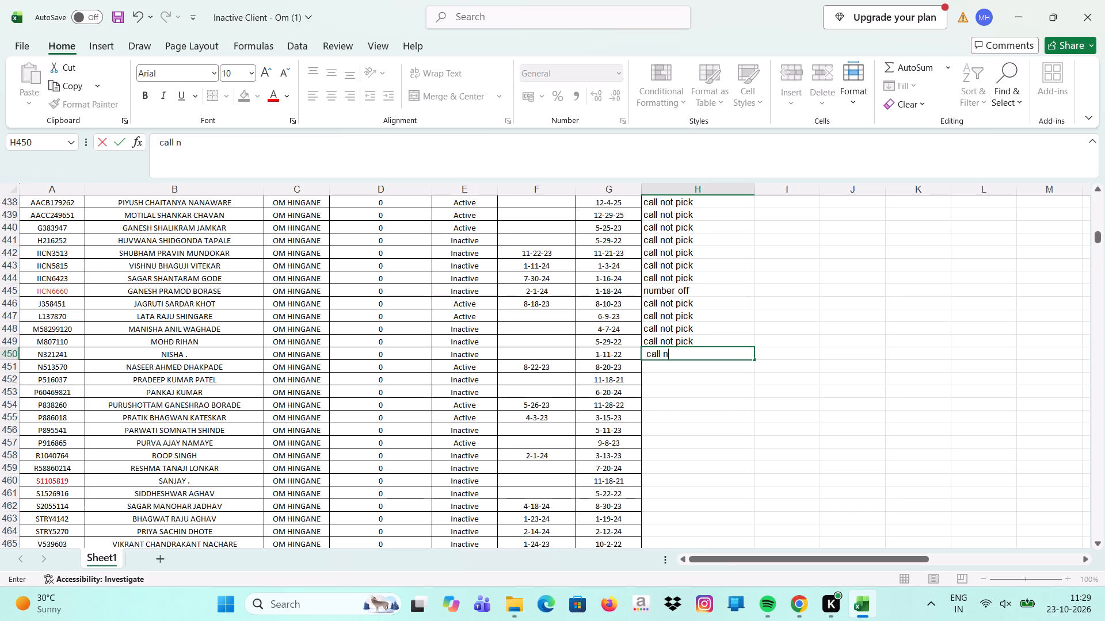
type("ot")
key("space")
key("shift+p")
Switch to Chrome, look over the row 450 client's profile, and go back to that client's account overview.
key("alt+Tab")
scroll(744, 367, "up", 1)
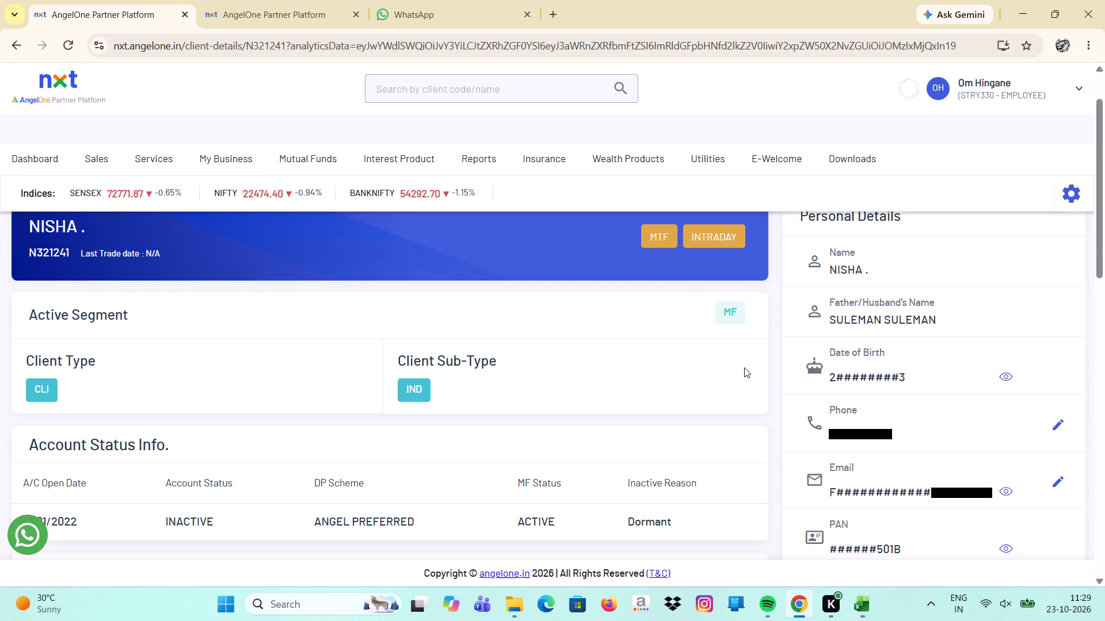
scroll(744, 367, "up", 1)
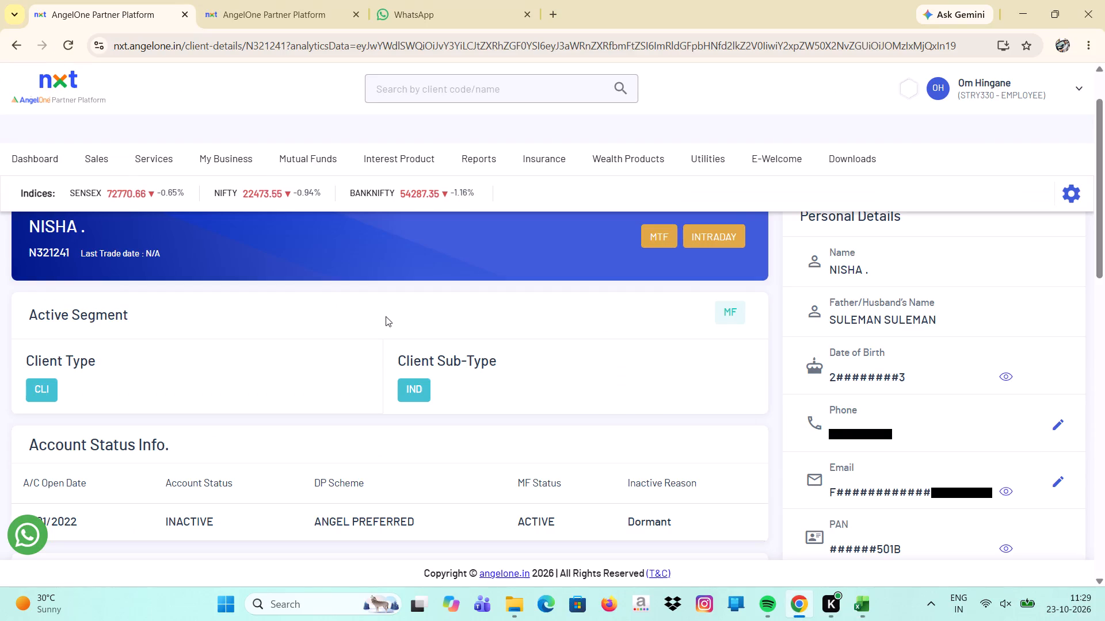
scroll(317, 322, "up", 1)
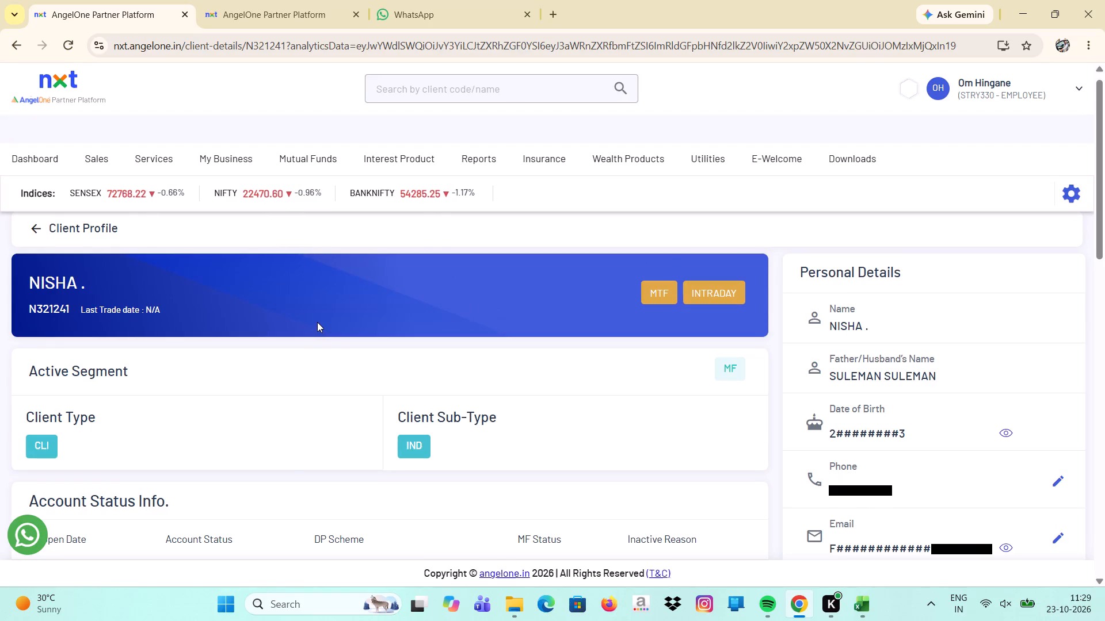
scroll(317, 322, "right", 8)
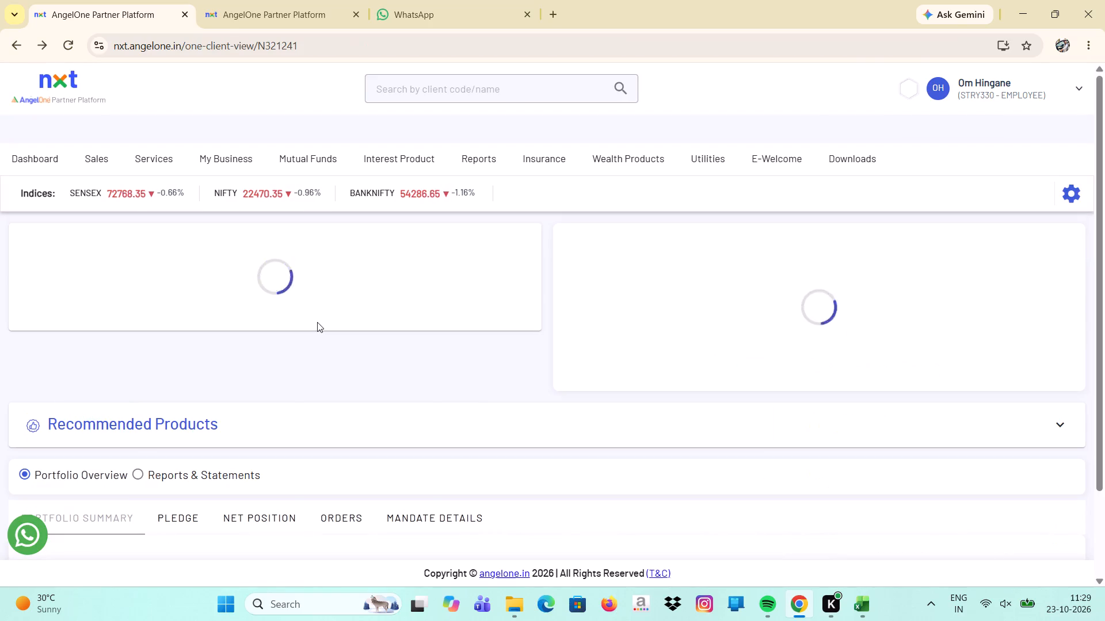
scroll(436, 313, "up", 1)
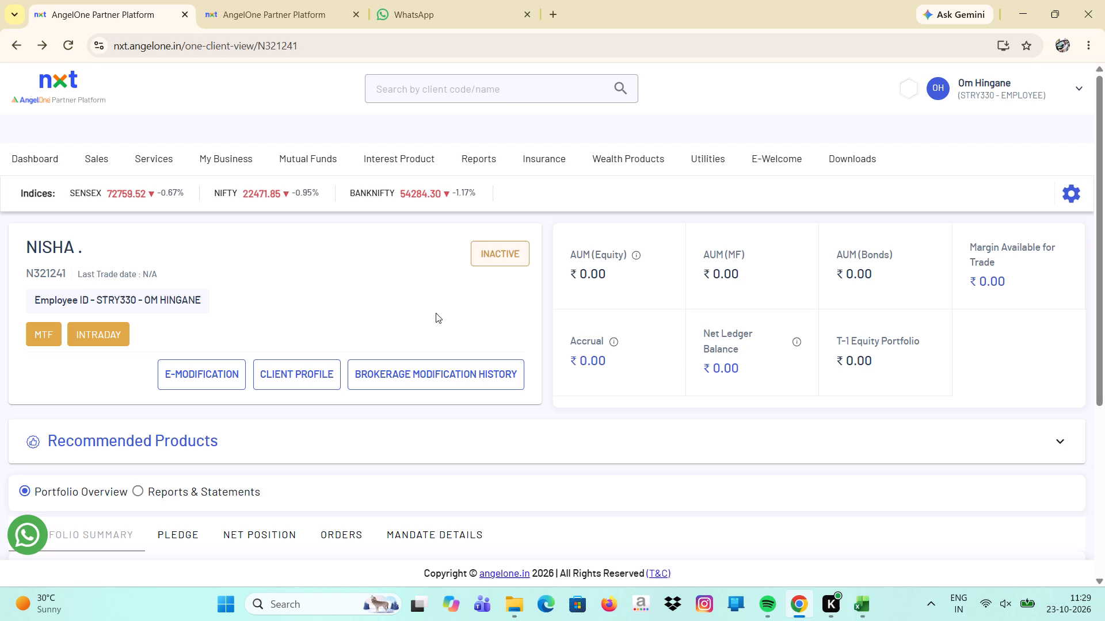
Switch to Excel and replace the row 450 remark in column H with "Not Intrested".
key("alt+Tab")
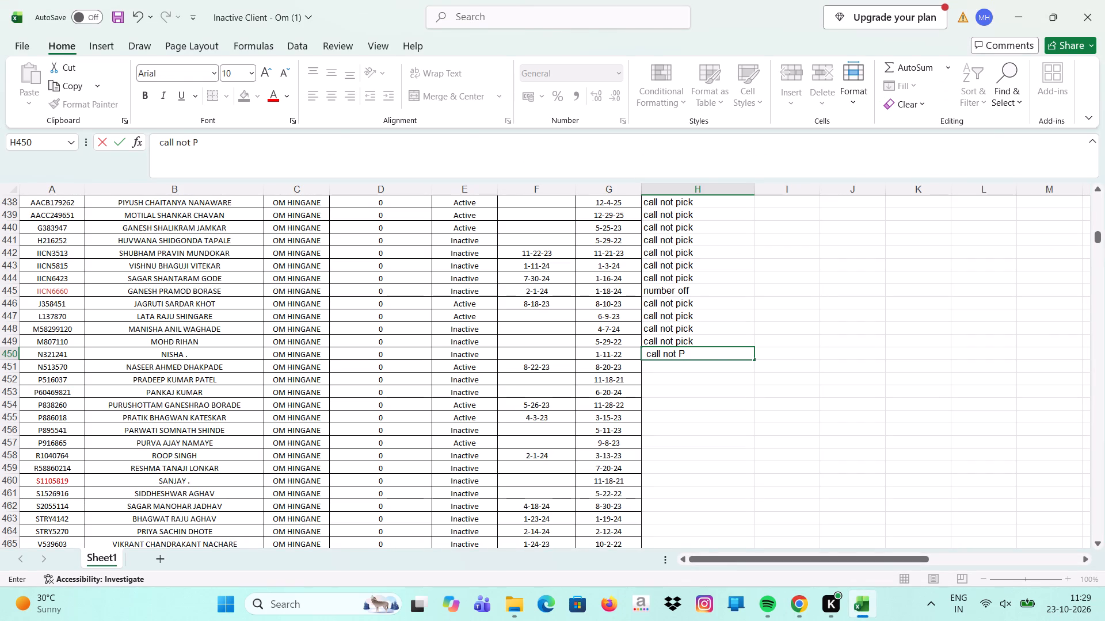
key("Up")
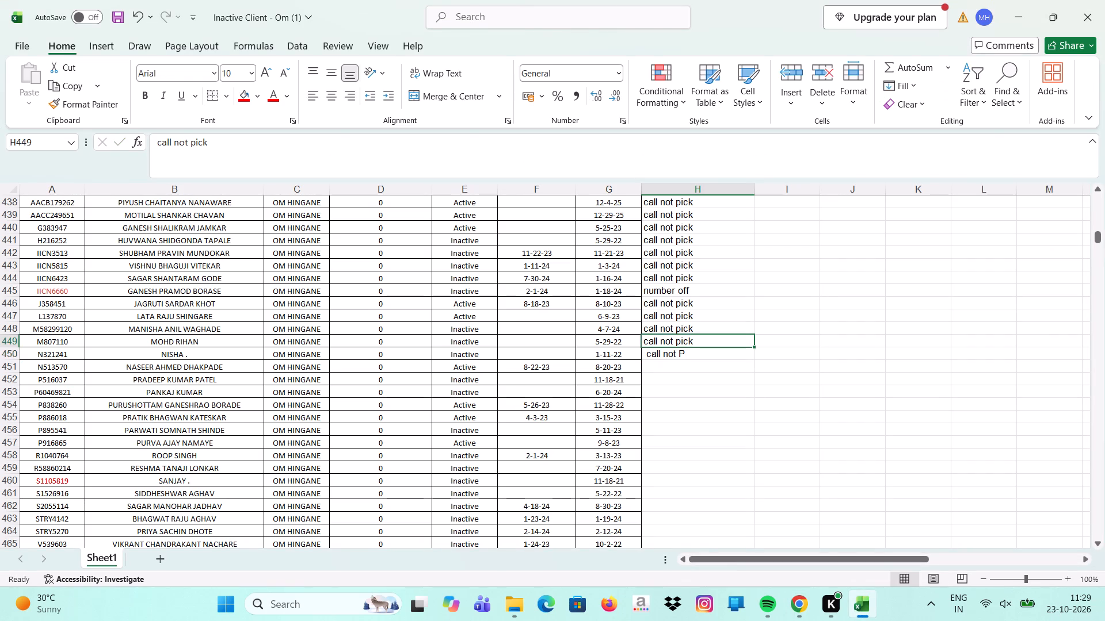
key("Down")
key("BackSpace")
type("Notr")
key("space")
key("BackSpace")
key("BackSpace")
key("space")
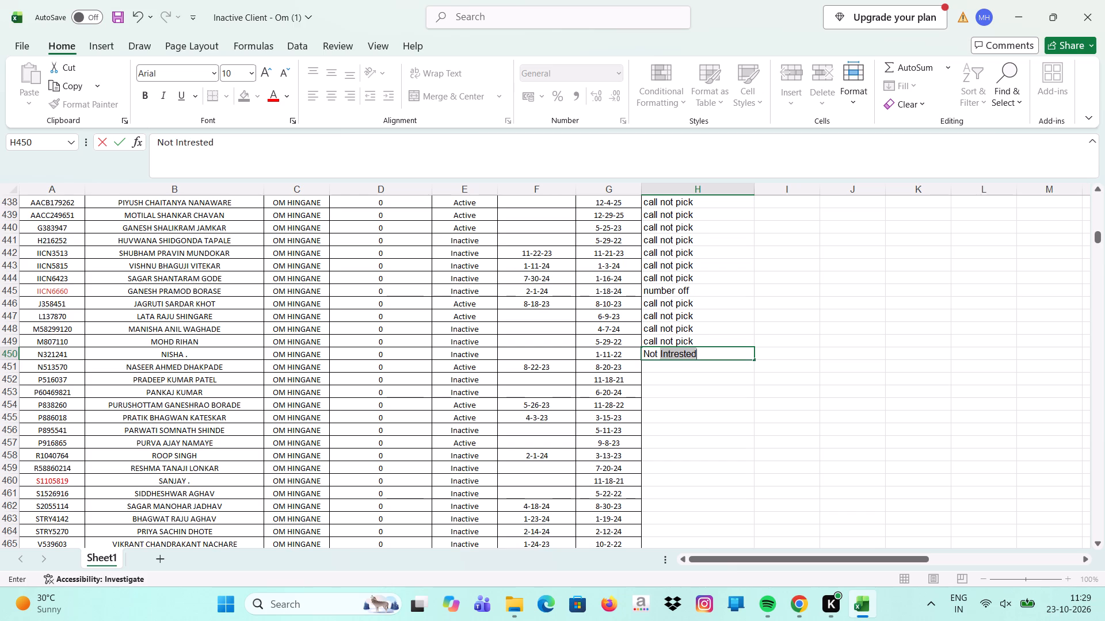
key("Return")
Copy the client code from column A of row 451.
key("Left")
key("Left")
key("Left")
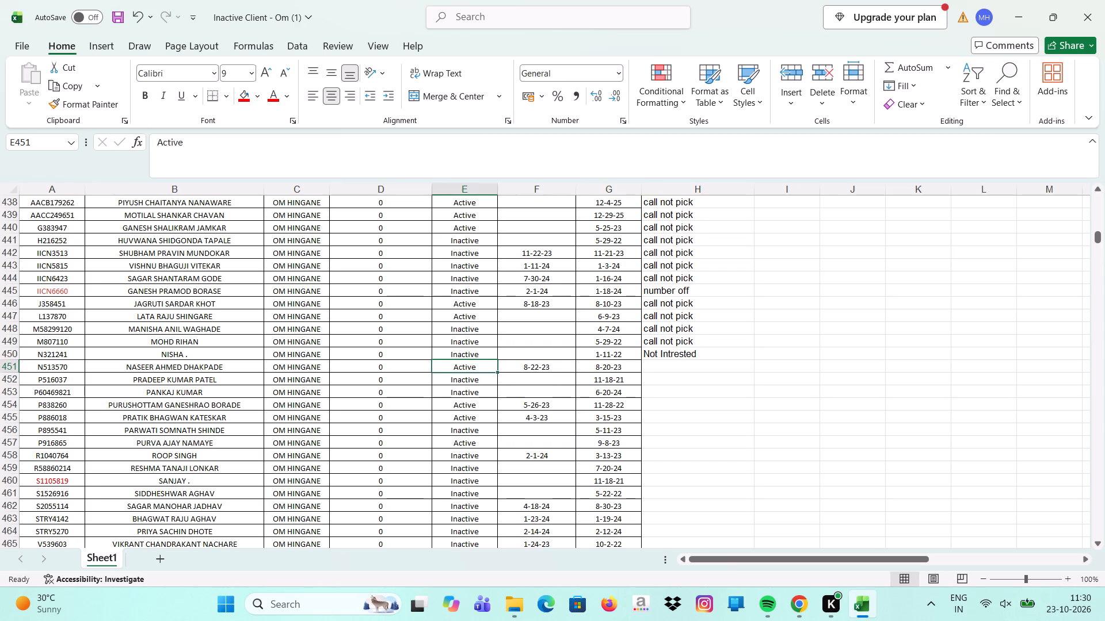
key("Left")
key("Left")
key("Left")
key("Left")
key("Left")
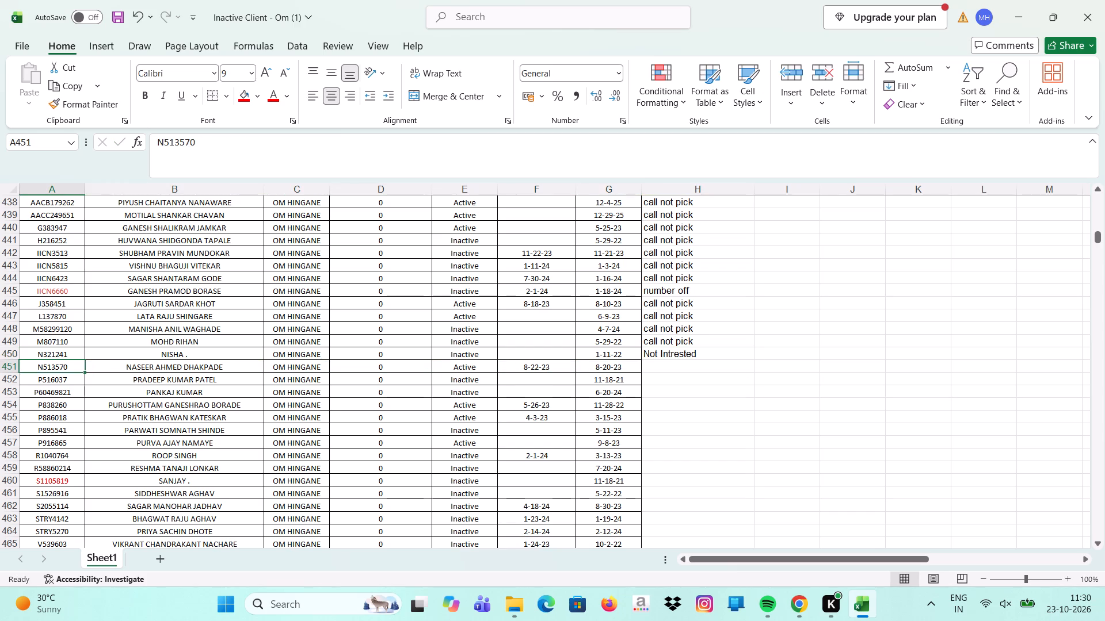
key("ctrl+c")
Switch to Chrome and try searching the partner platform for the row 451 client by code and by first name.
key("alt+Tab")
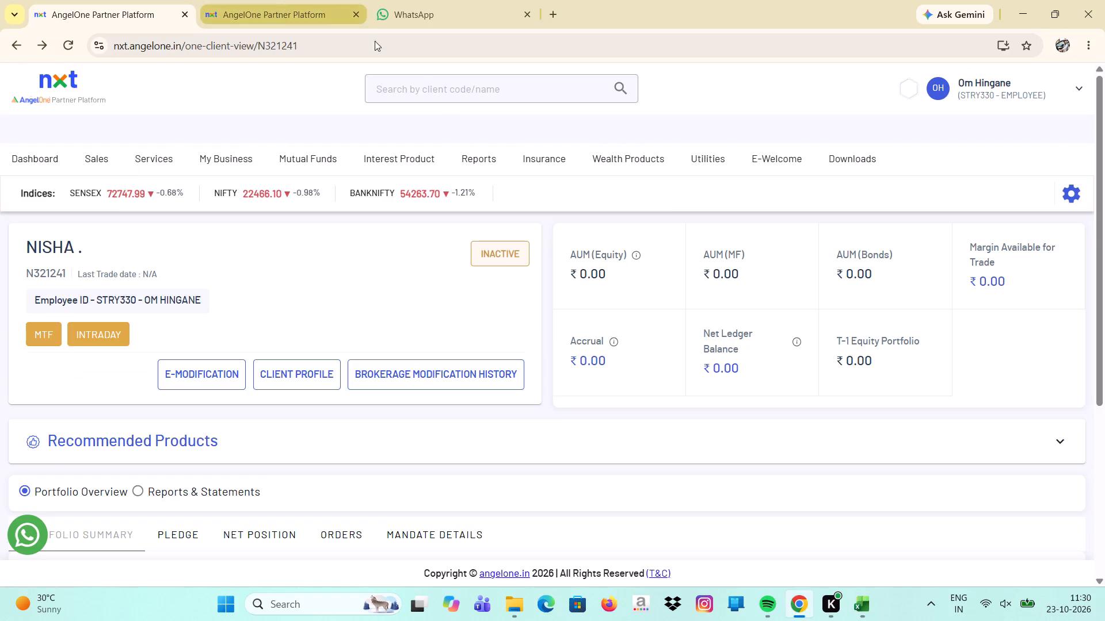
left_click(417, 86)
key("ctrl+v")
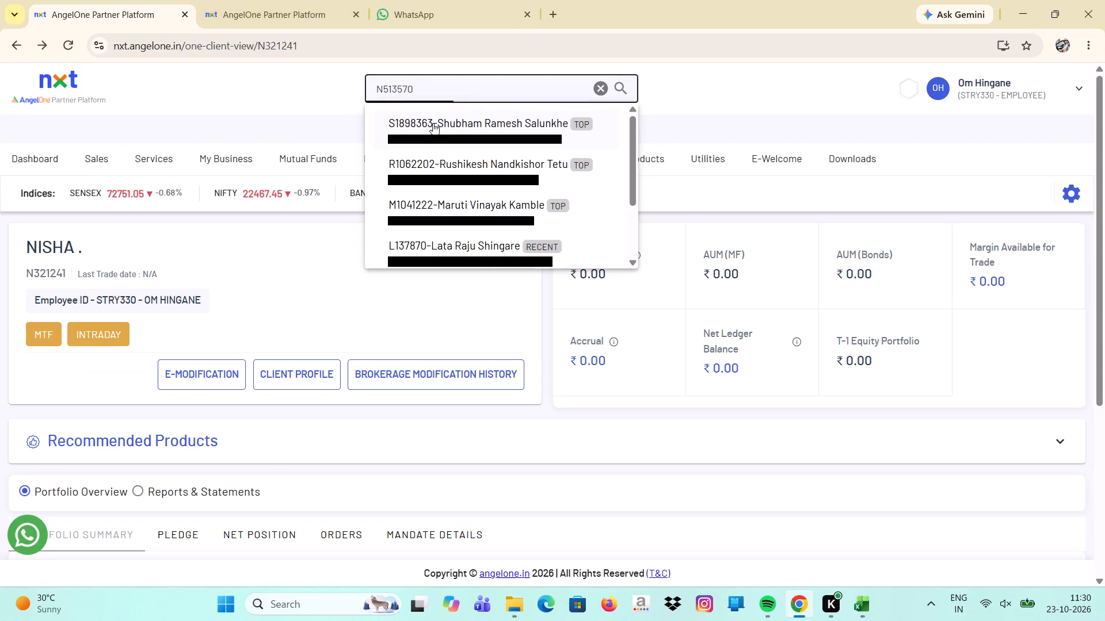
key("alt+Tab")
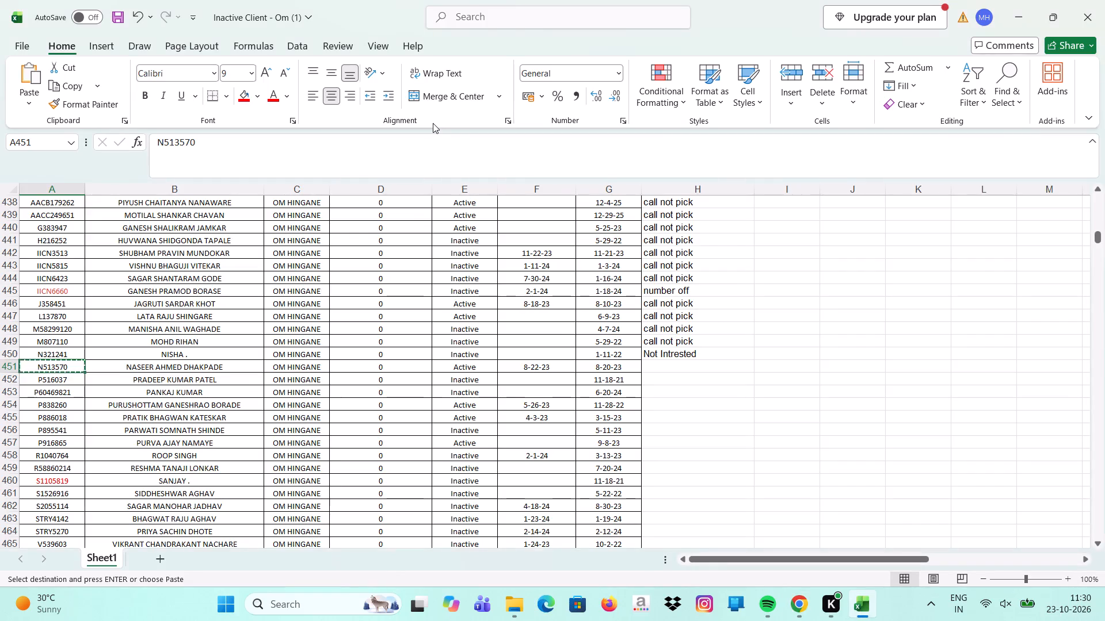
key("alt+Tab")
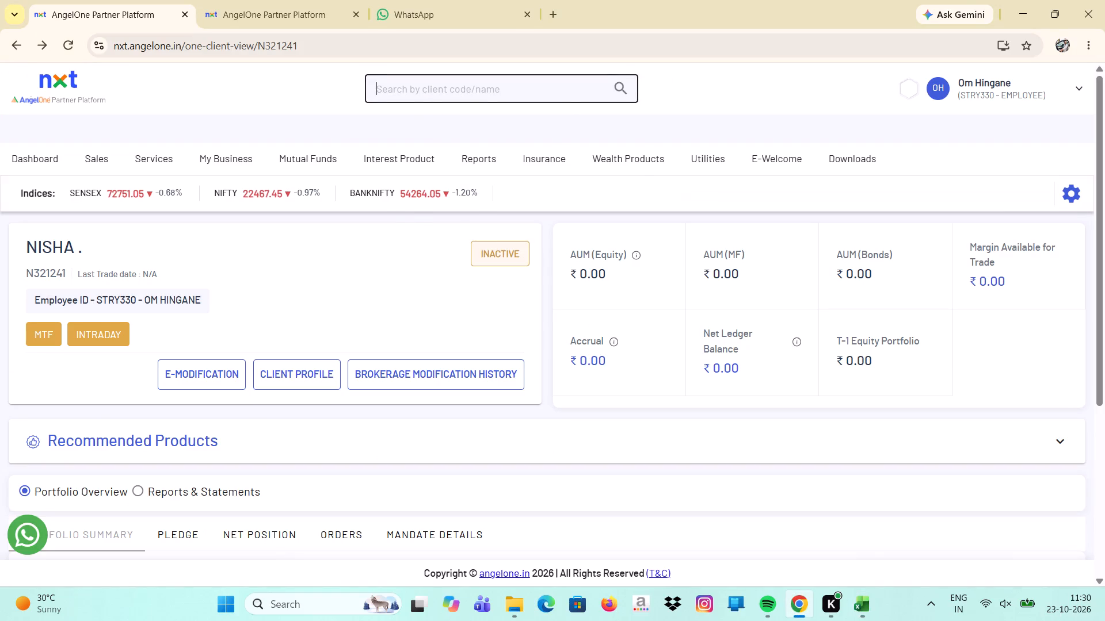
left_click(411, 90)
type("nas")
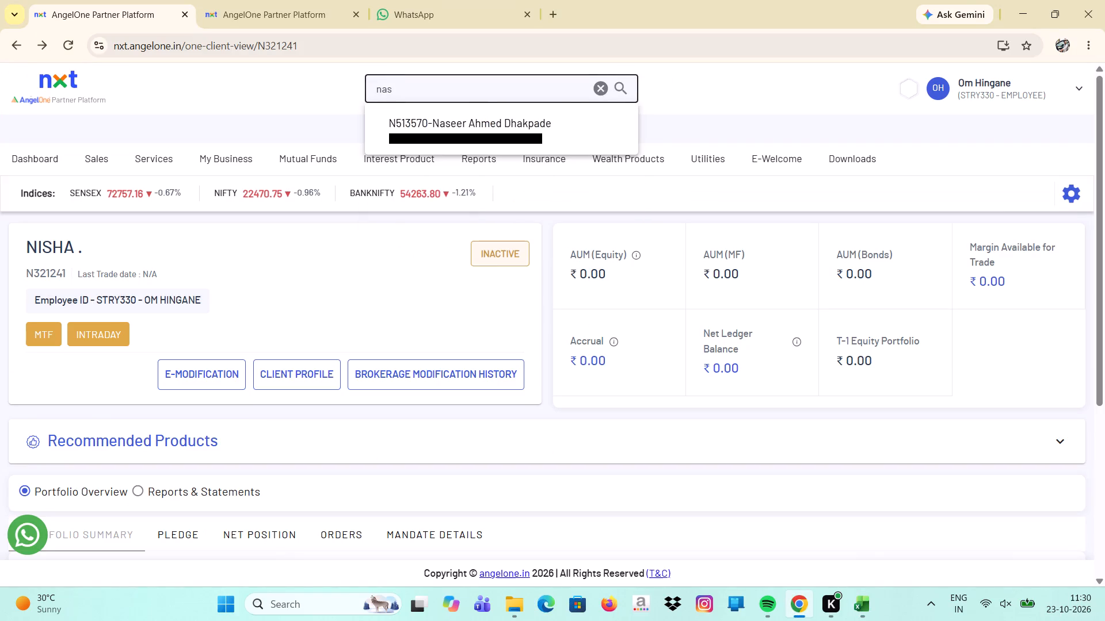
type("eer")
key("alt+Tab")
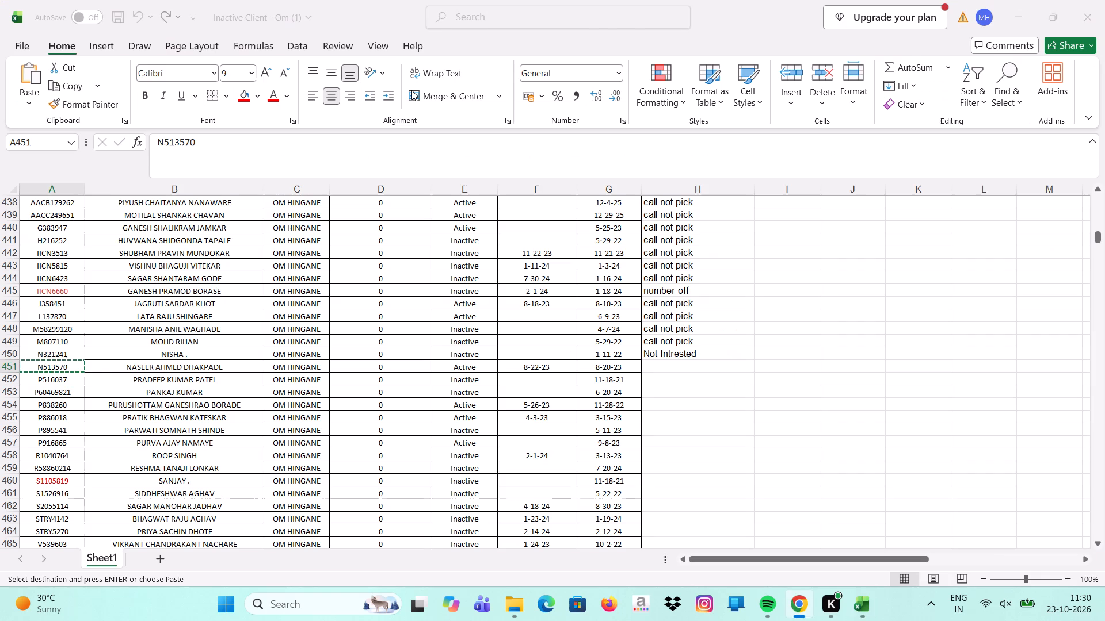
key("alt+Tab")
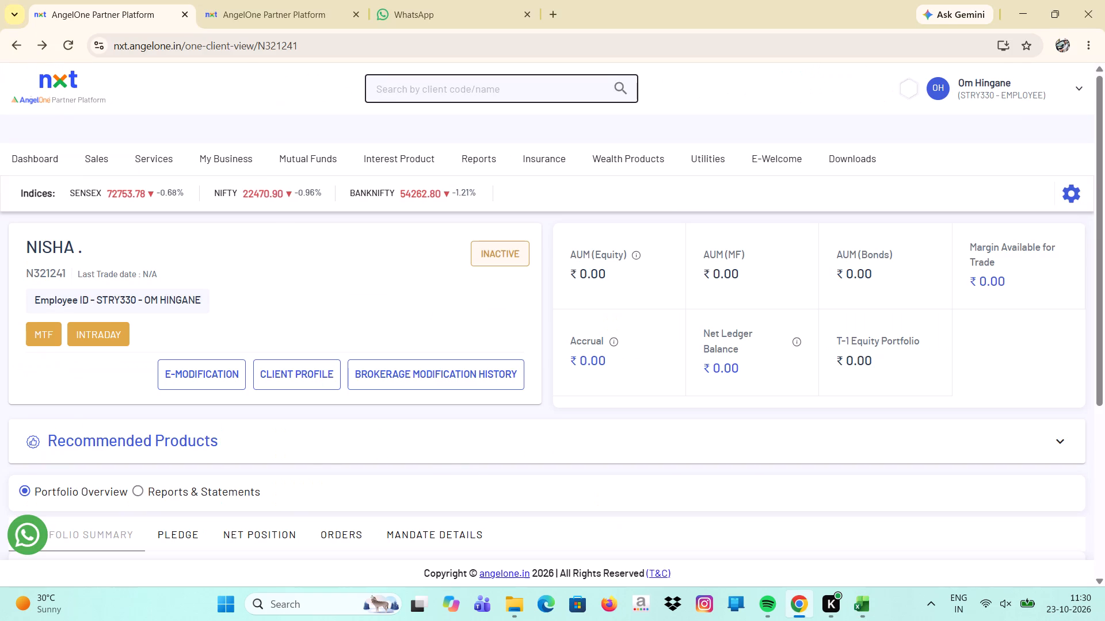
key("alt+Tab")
Switch to Chrome, search the partner platform for the copied row 451 client code, and open that client's account overview.
key("alt+Tab")
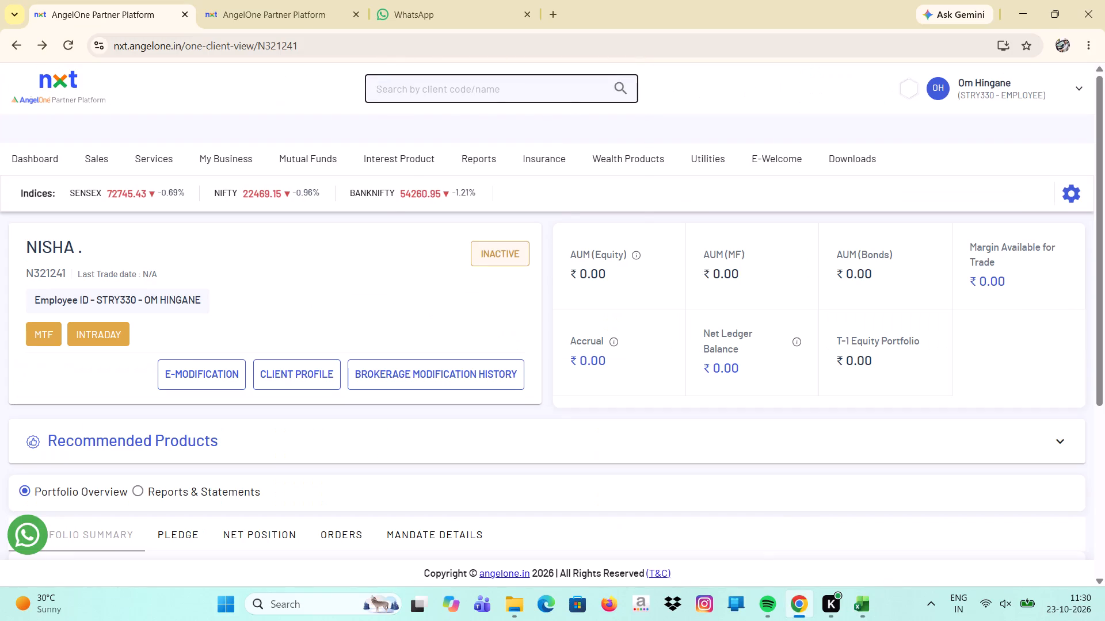
key("ctrl+v")
double_click(478, 151)
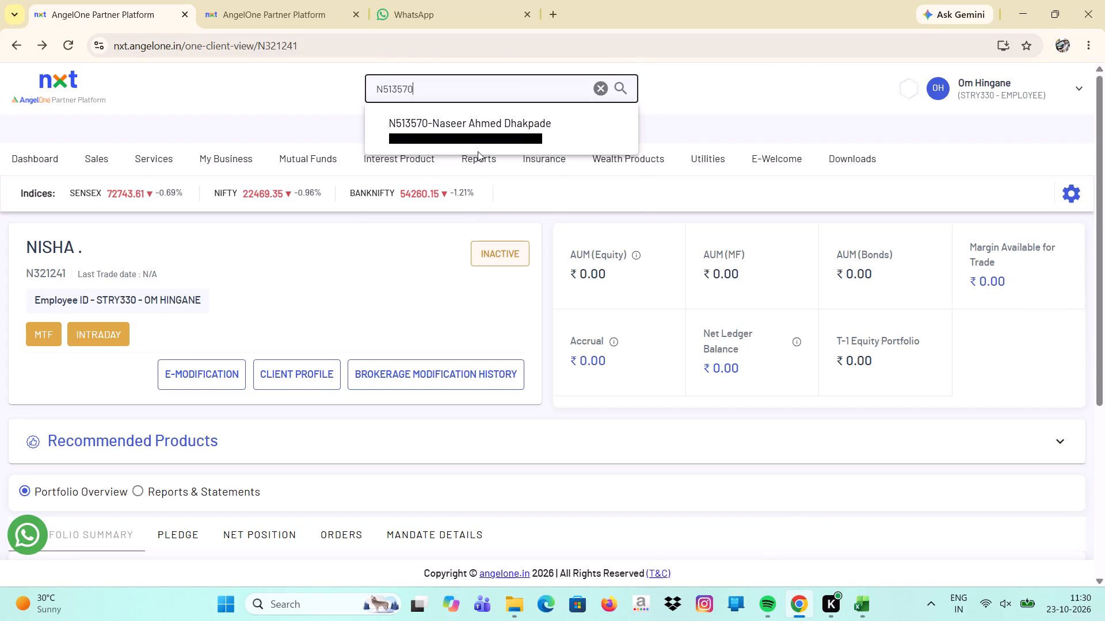
left_click(478, 123)
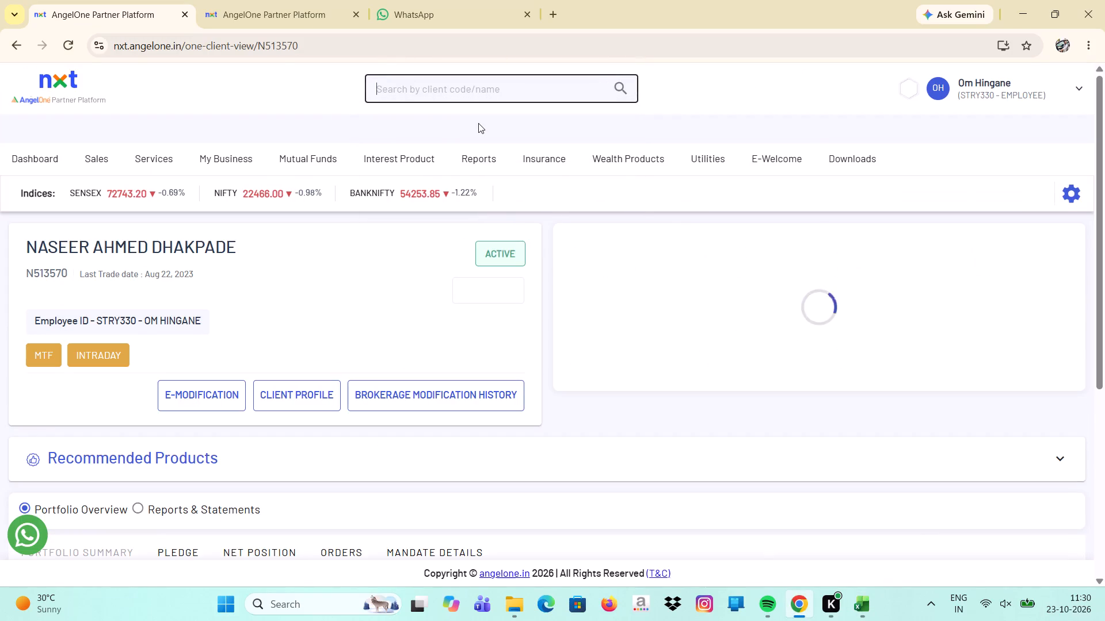
Open the row 451 client's profile and reveal the masked phone number in the personal details.
left_click(289, 401)
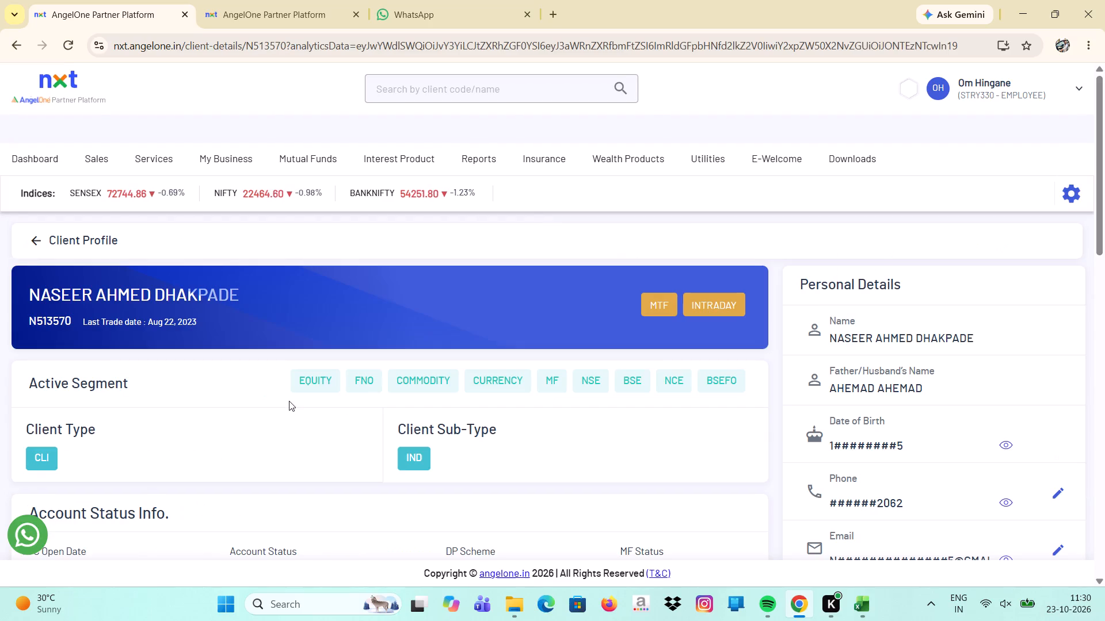
scroll(812, 410, "down", 1)
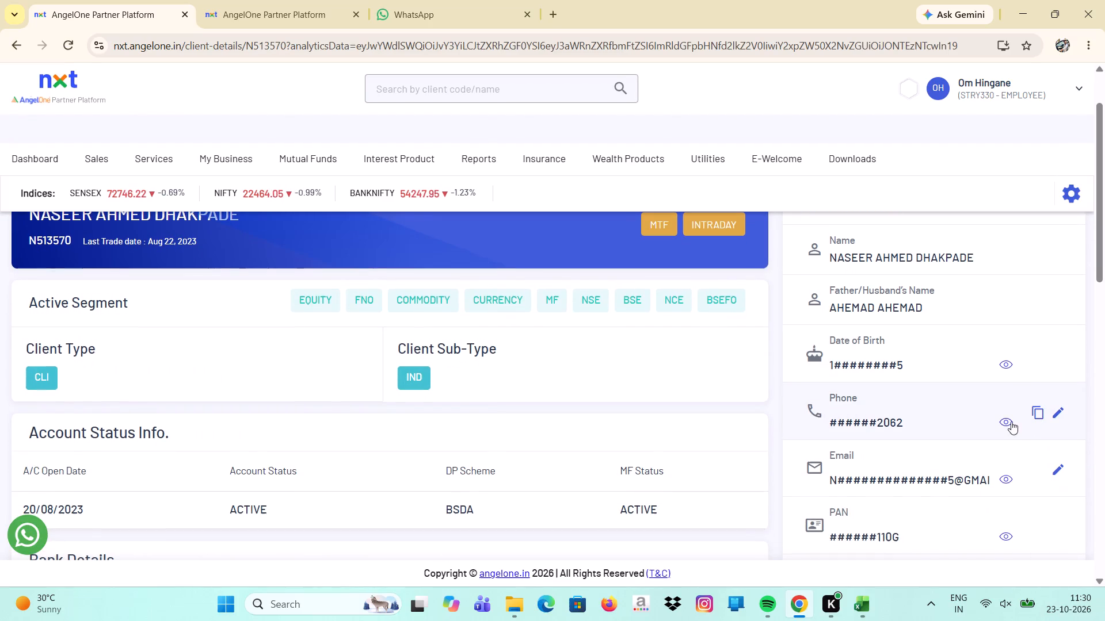
left_click(1005, 421)
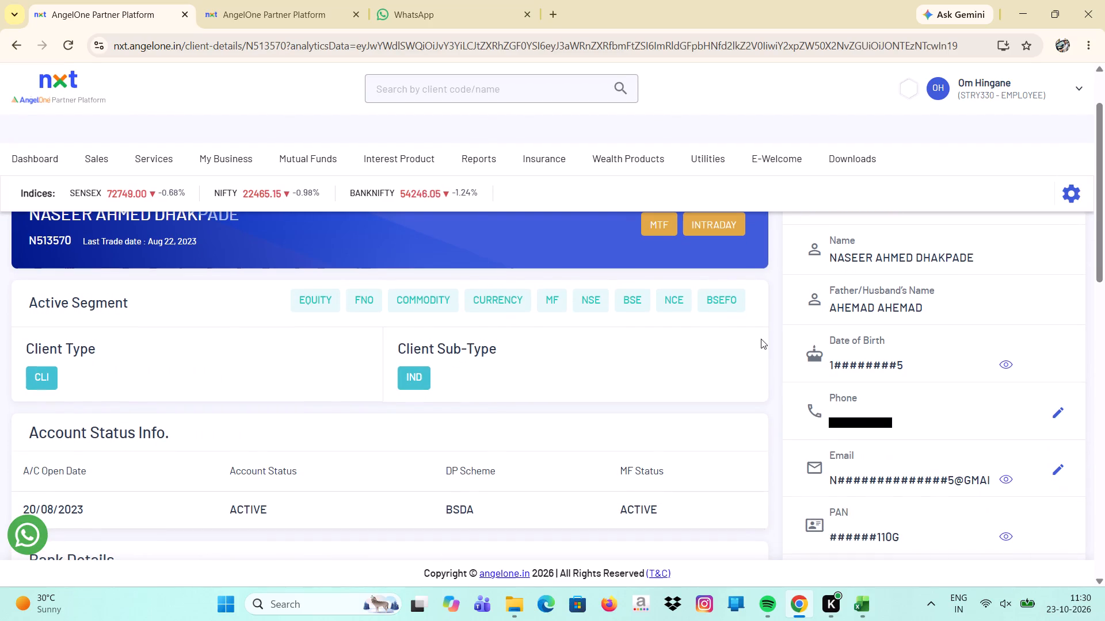
scroll(761, 339, "down", 1)
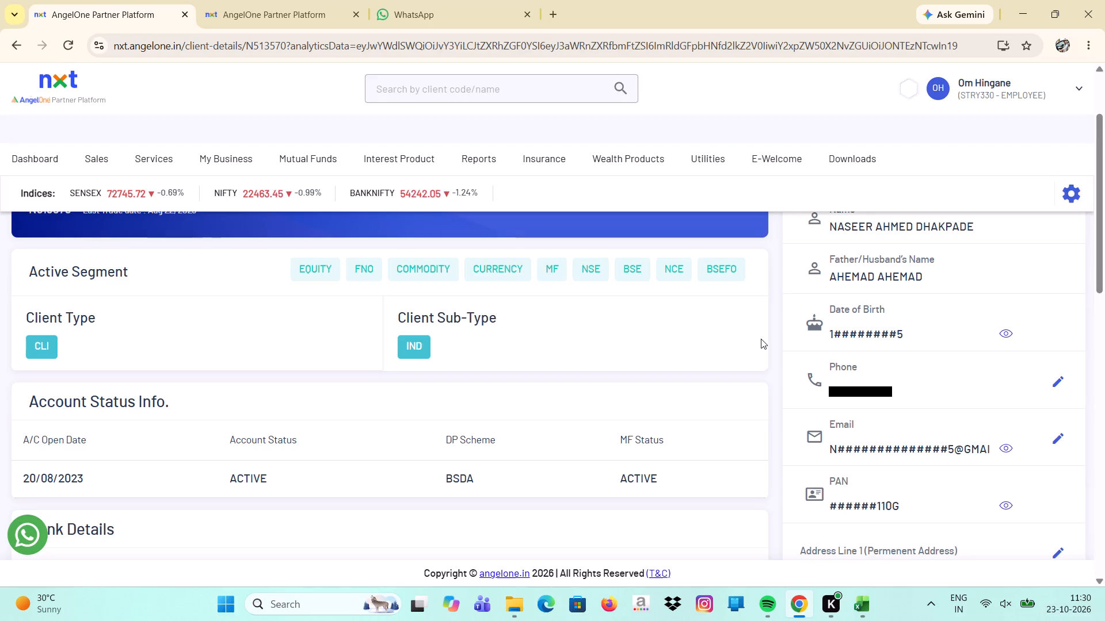
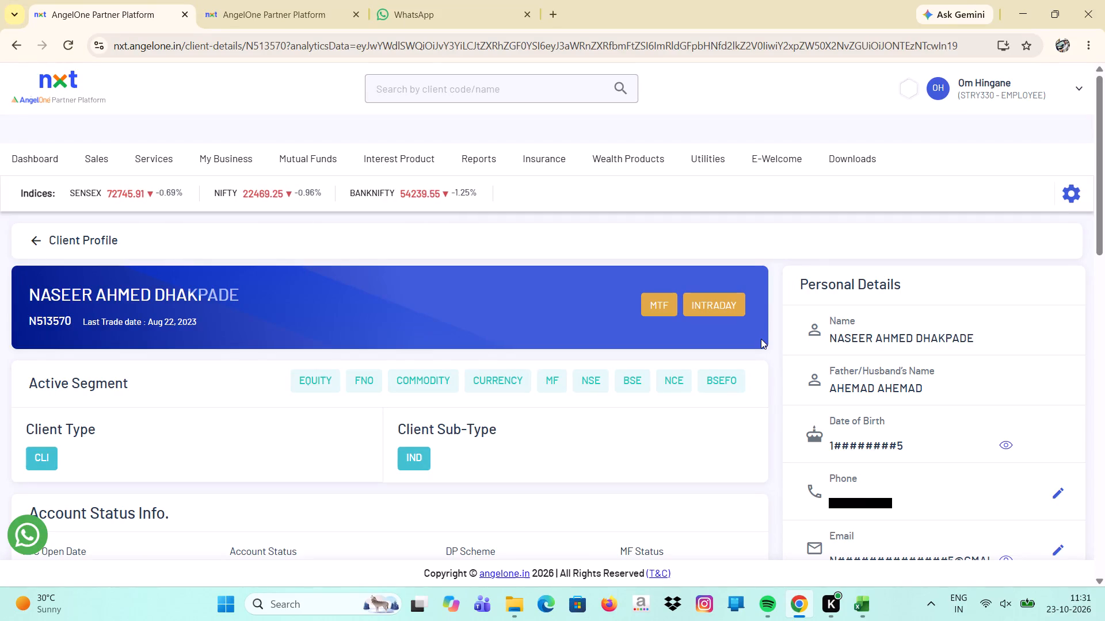
Check the row 451 entry in Excel, and return in Chrome from that client's profile to the account overview.
key("alt+Tab")
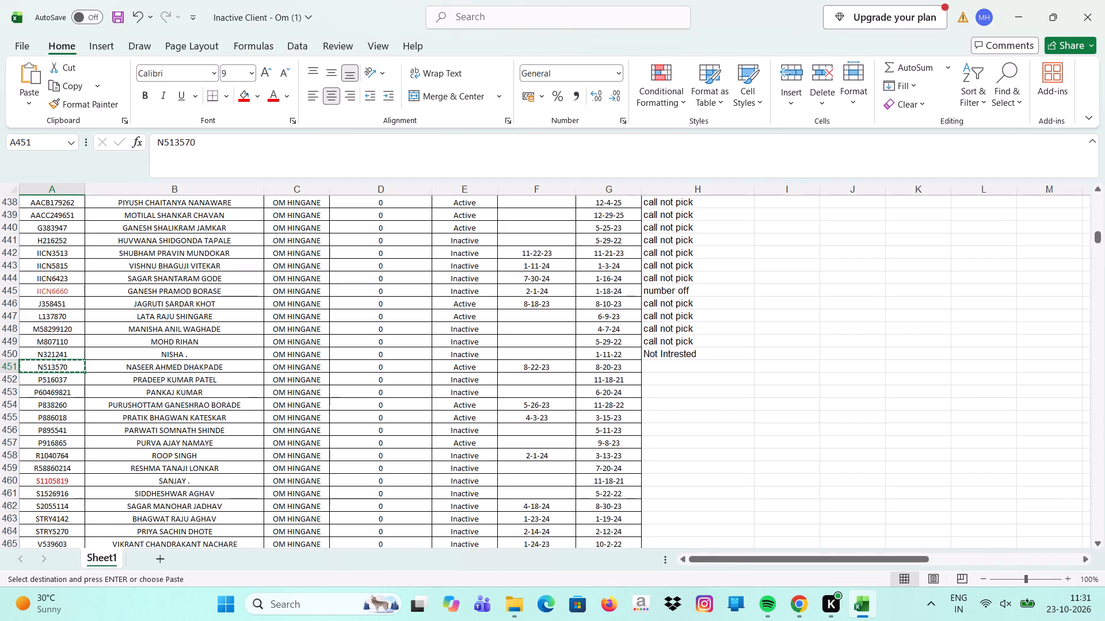
key("alt+Tab")
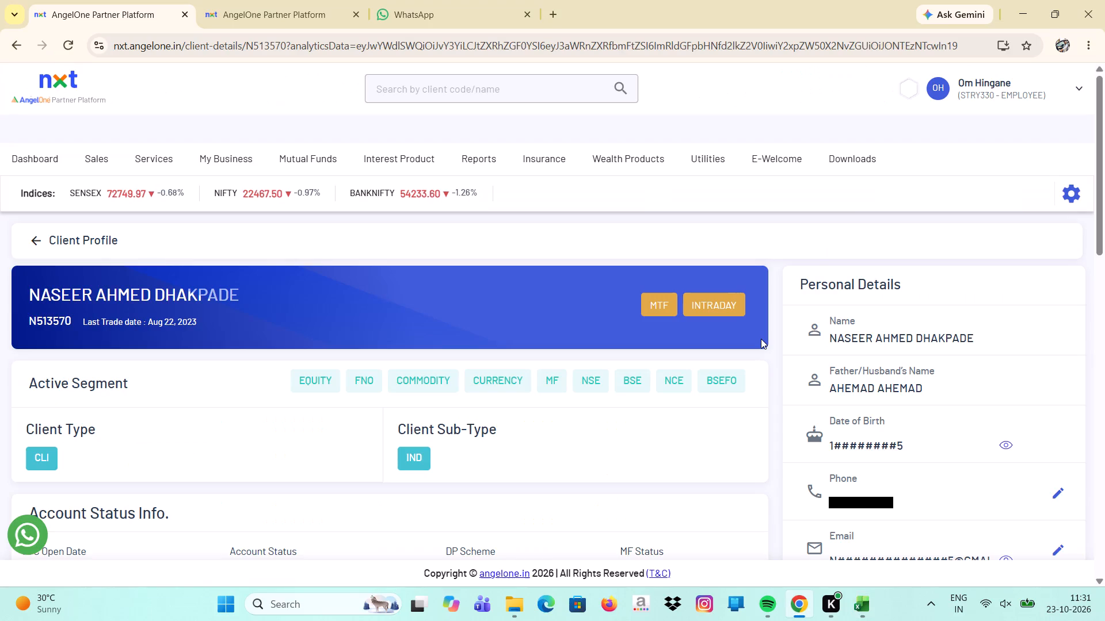
scroll(333, 386, "right", 6)
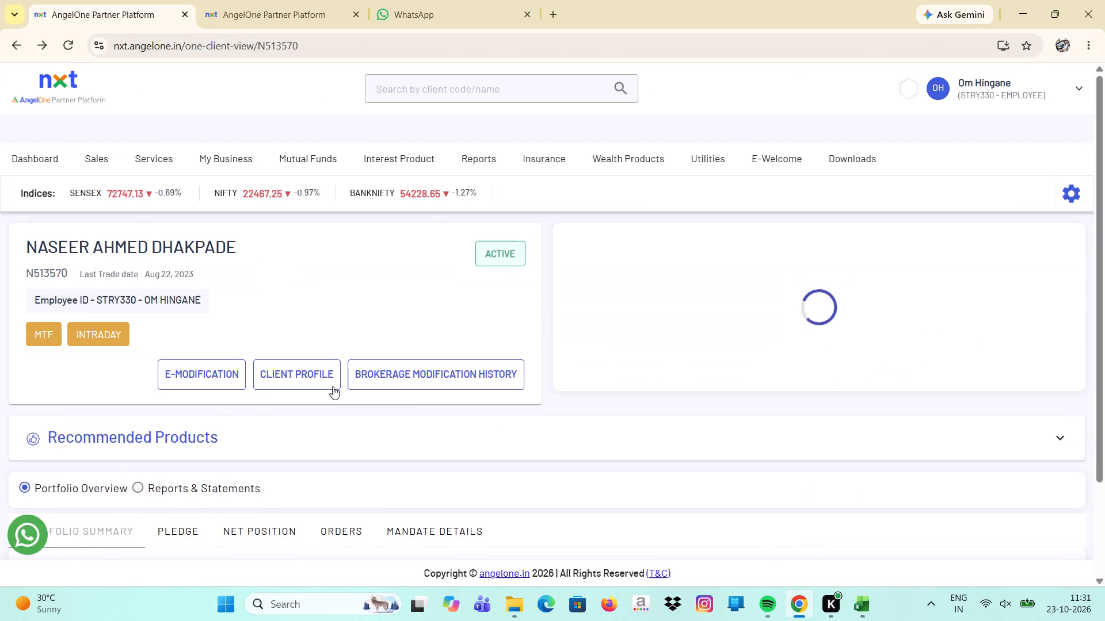
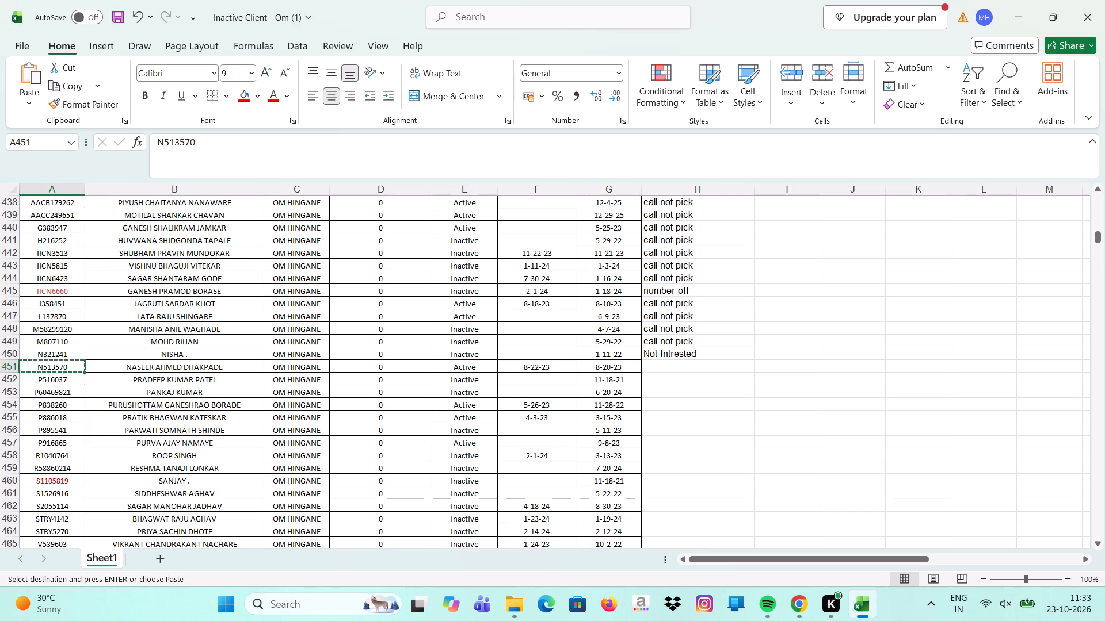
Copy the client code of the "Will Buy Stock" entry in row 291 of Excel and open that client's account overview in Chrome.
scroll(443, 285, "up", 7)
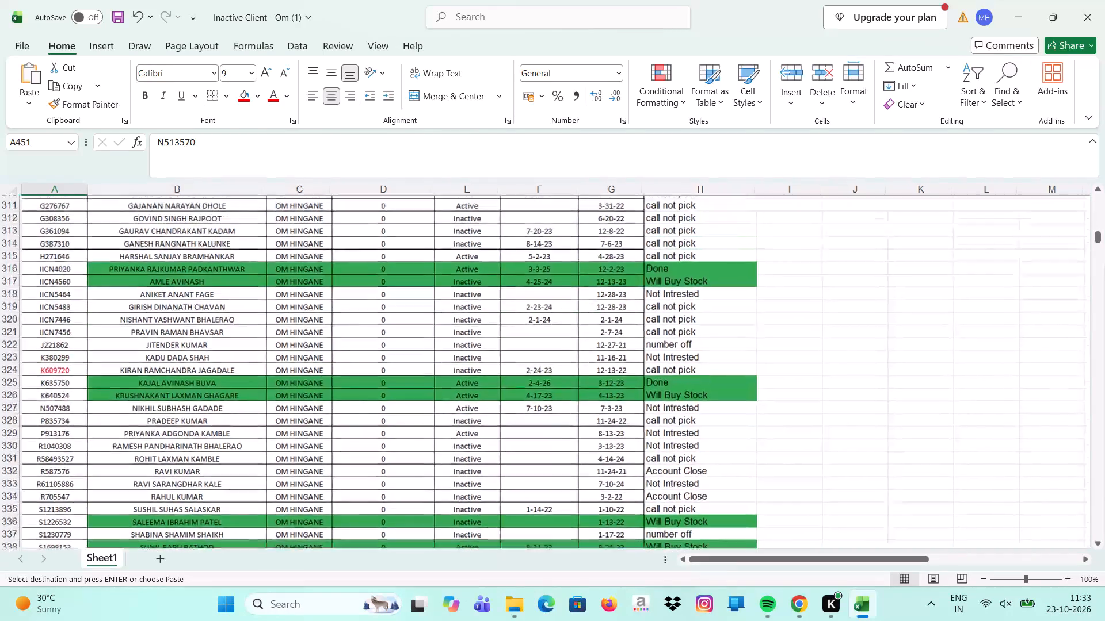
scroll(443, 285, "up", 2)
scroll(443, 285, "down", 1)
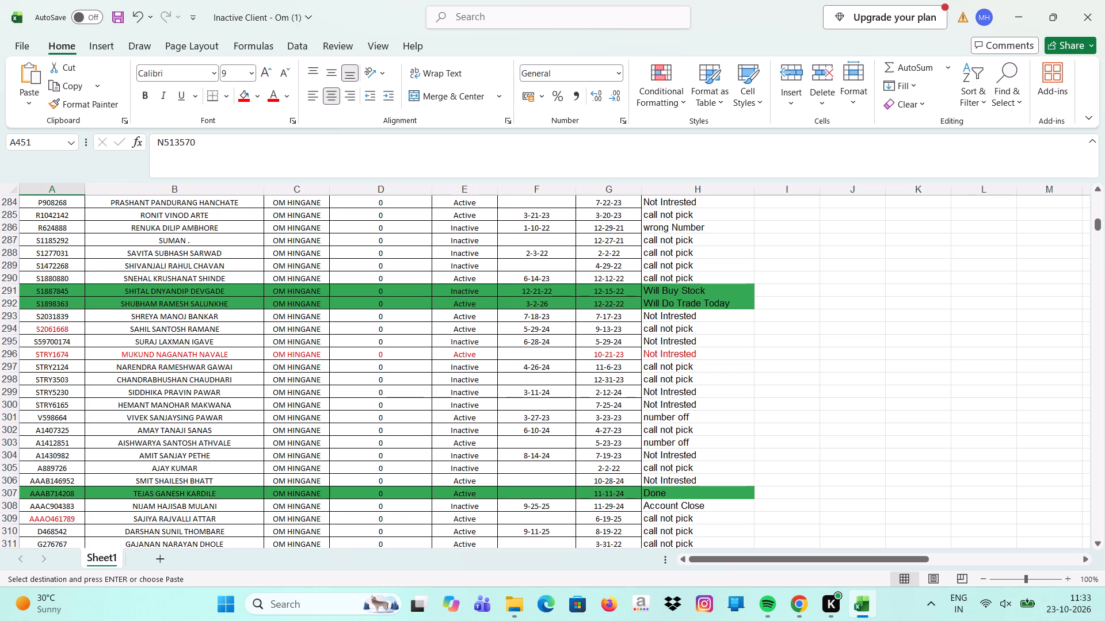
left_click(65, 292)
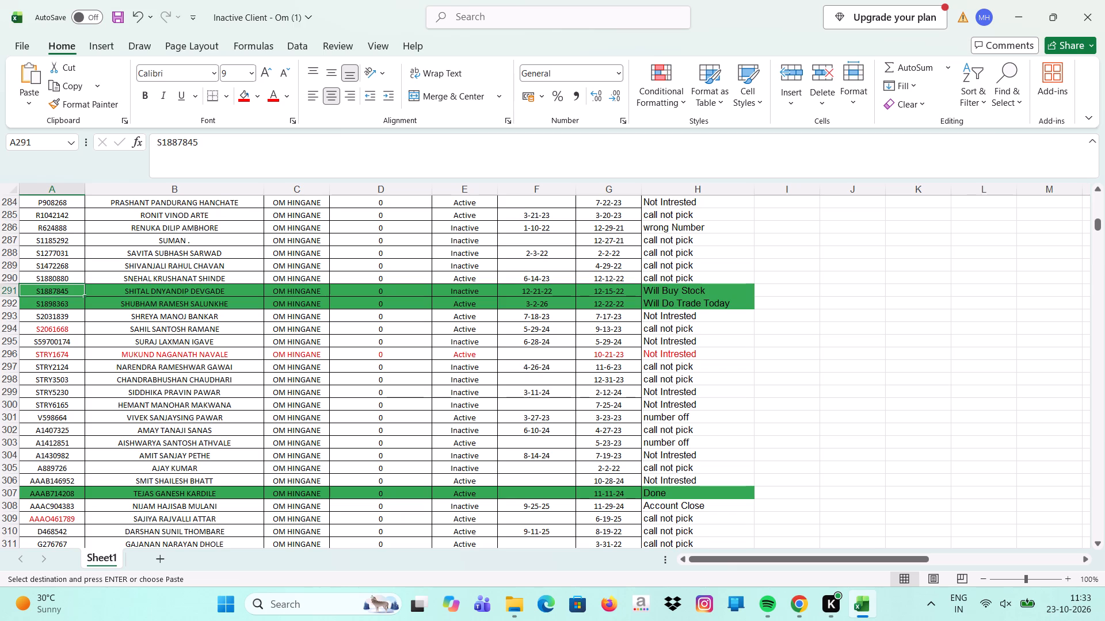
key("ctrl+c")
key("alt+Tab")
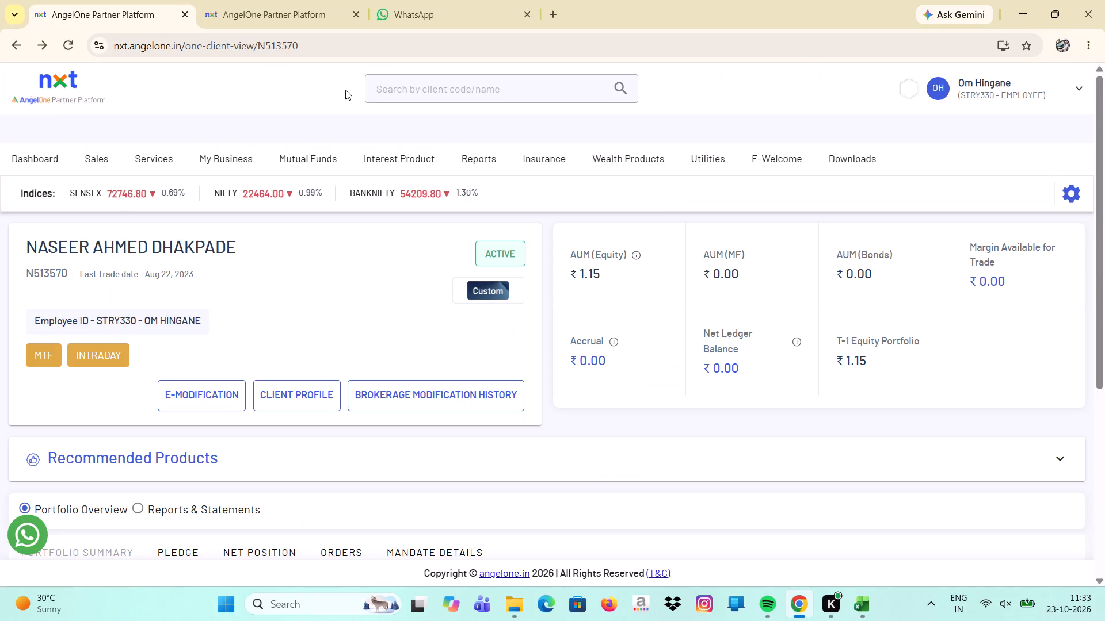
left_click(383, 92)
key("ctrl+v")
double_click(383, 92, "ctrl")
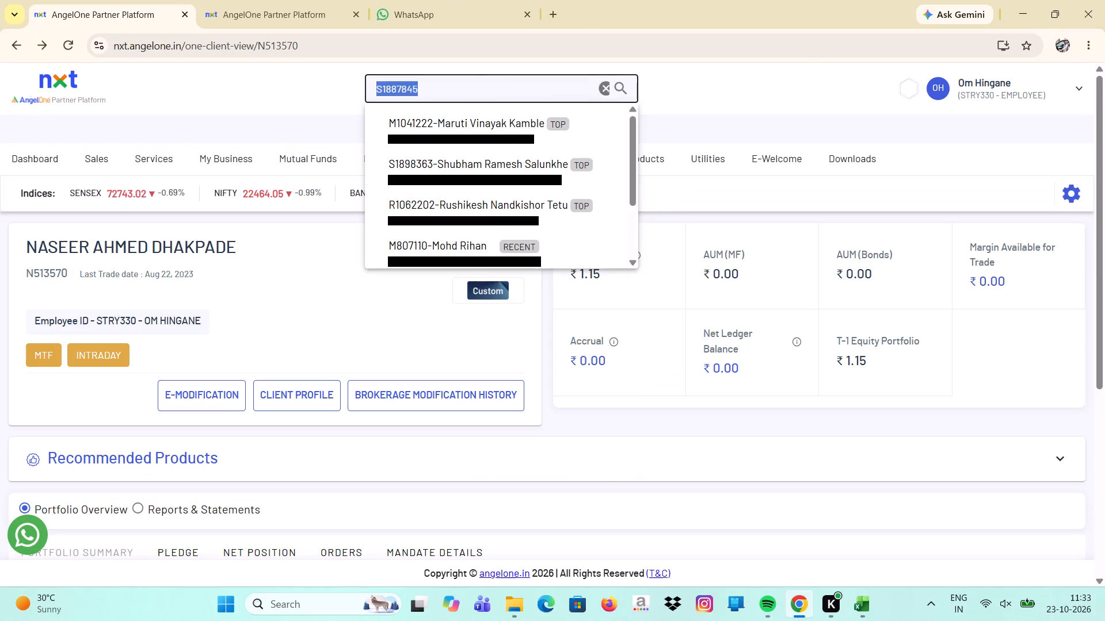
left_click(475, 136)
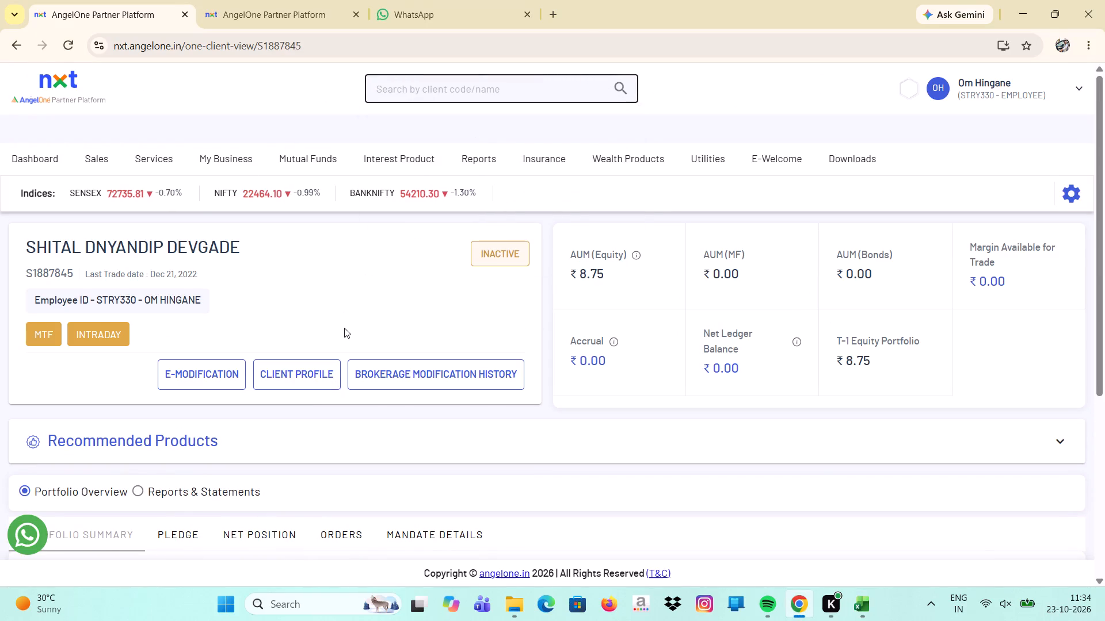
Copy the client code from row 292 in Excel, marked "Will Do Trade Today", and open that client's account overview in Chrome.
key("alt+Tab")
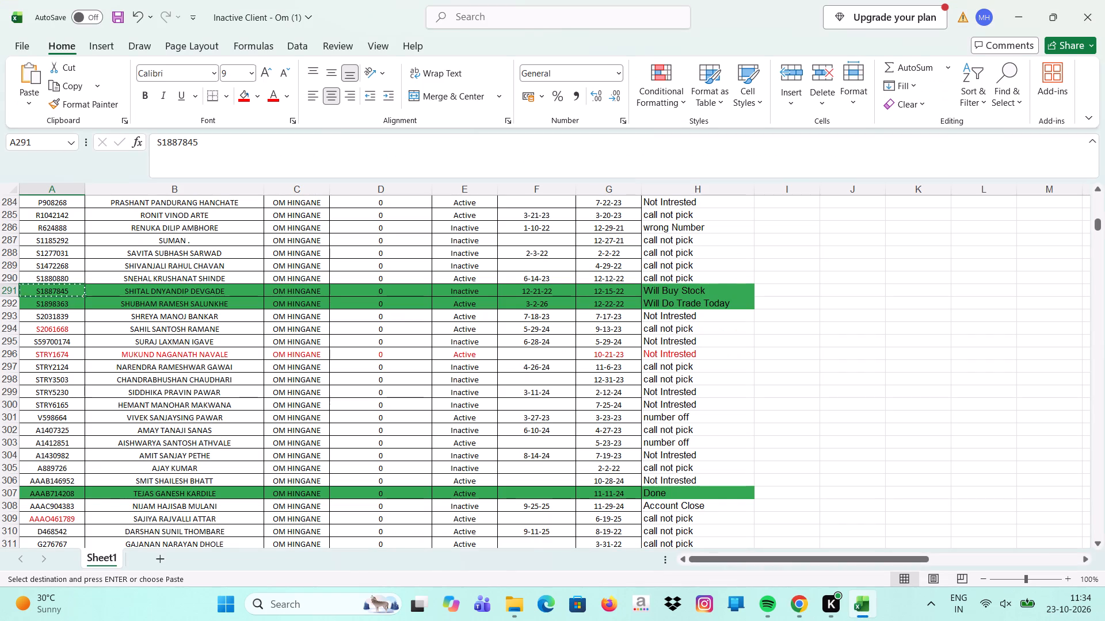
left_click(67, 305)
key("ctrl+c")
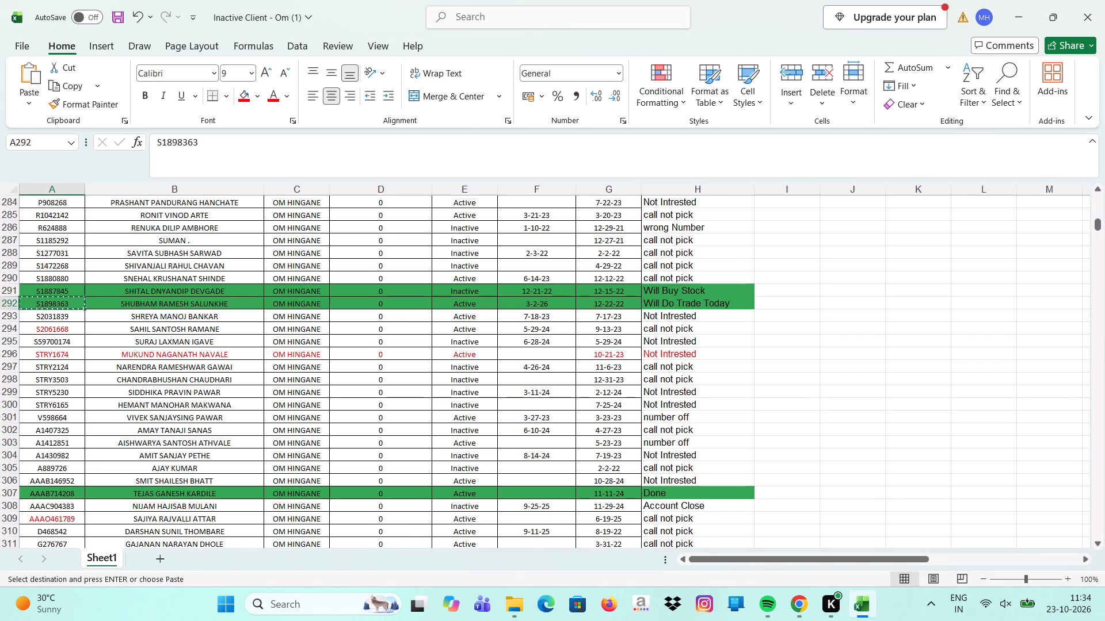
key("alt+Tab")
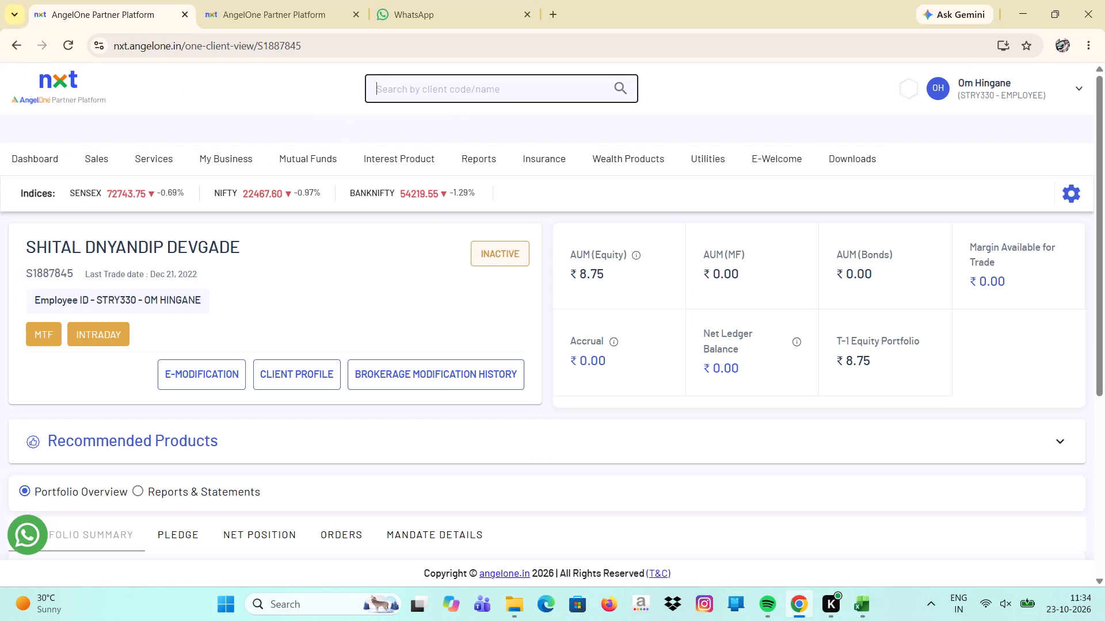
key("ctrl+v")
left_click(379, 88, "ctrl")
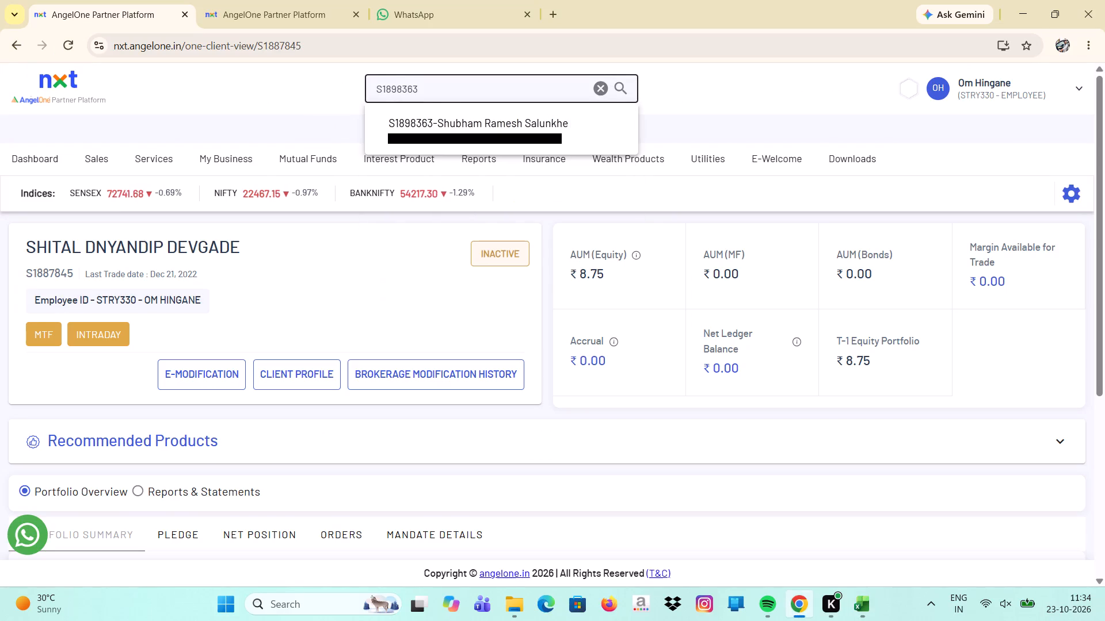
left_click(498, 137)
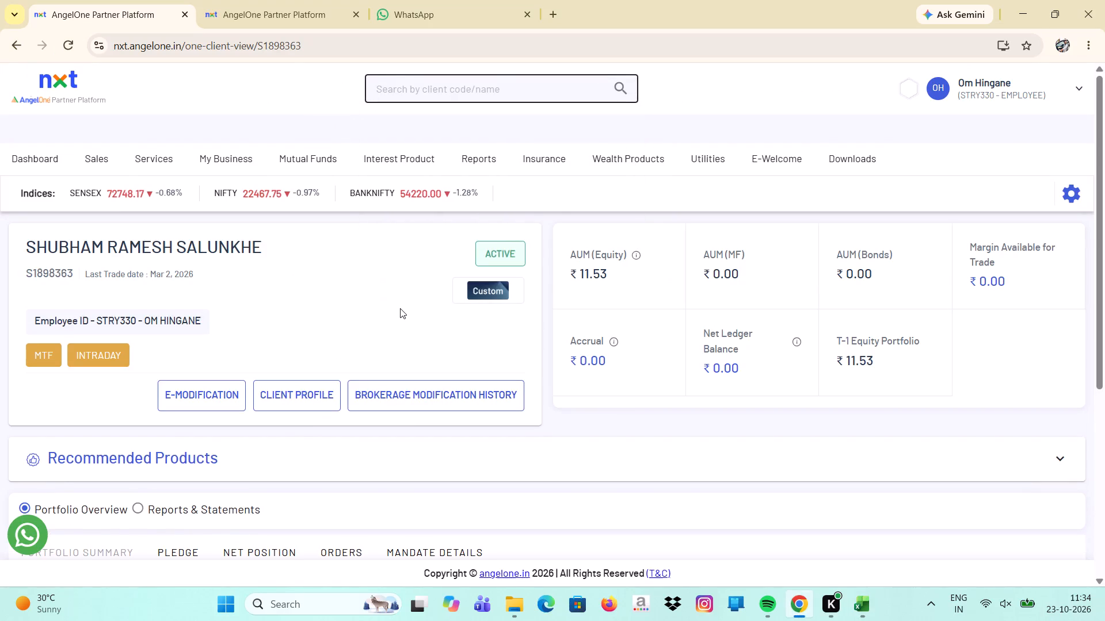
Open the row 292 client's profile and reveal the masked phone number in the personal details.
left_click(316, 384)
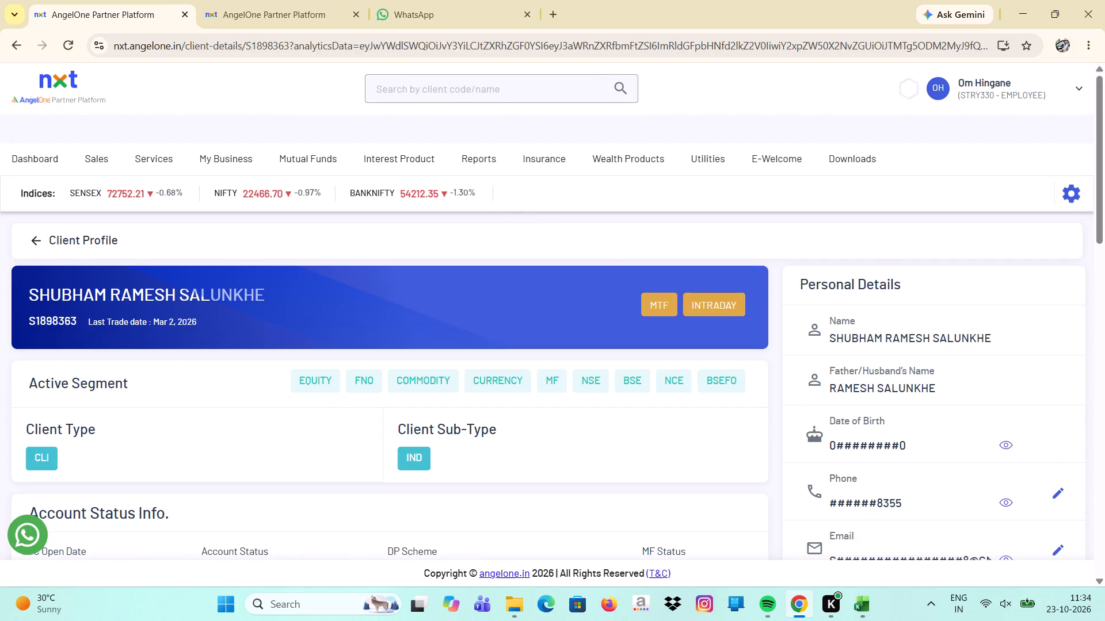
left_click(1009, 504)
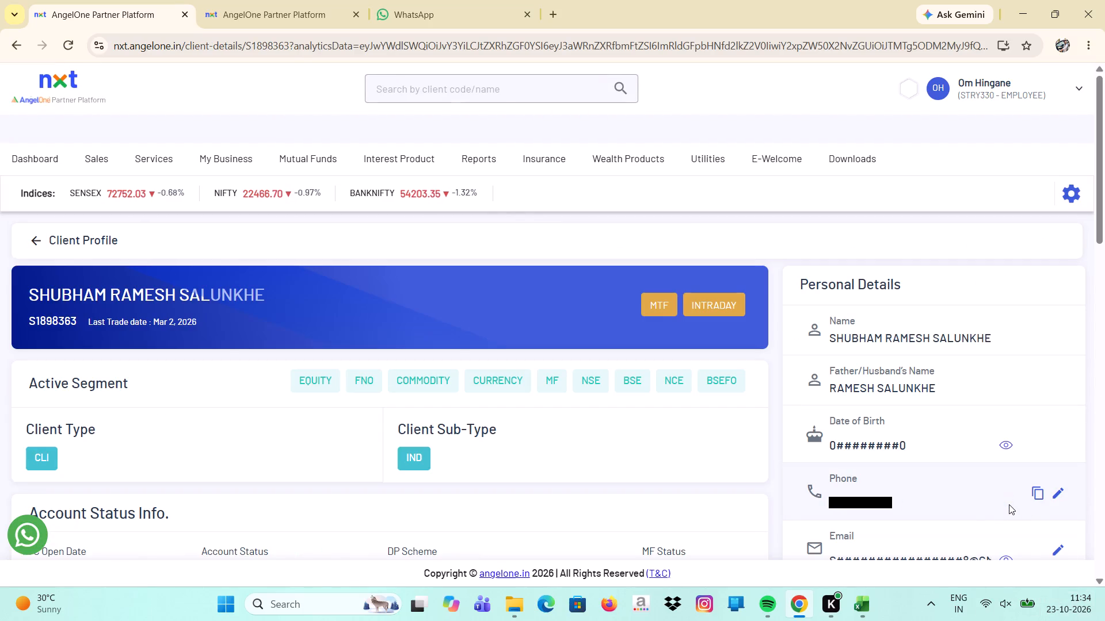
left_click(1009, 504)
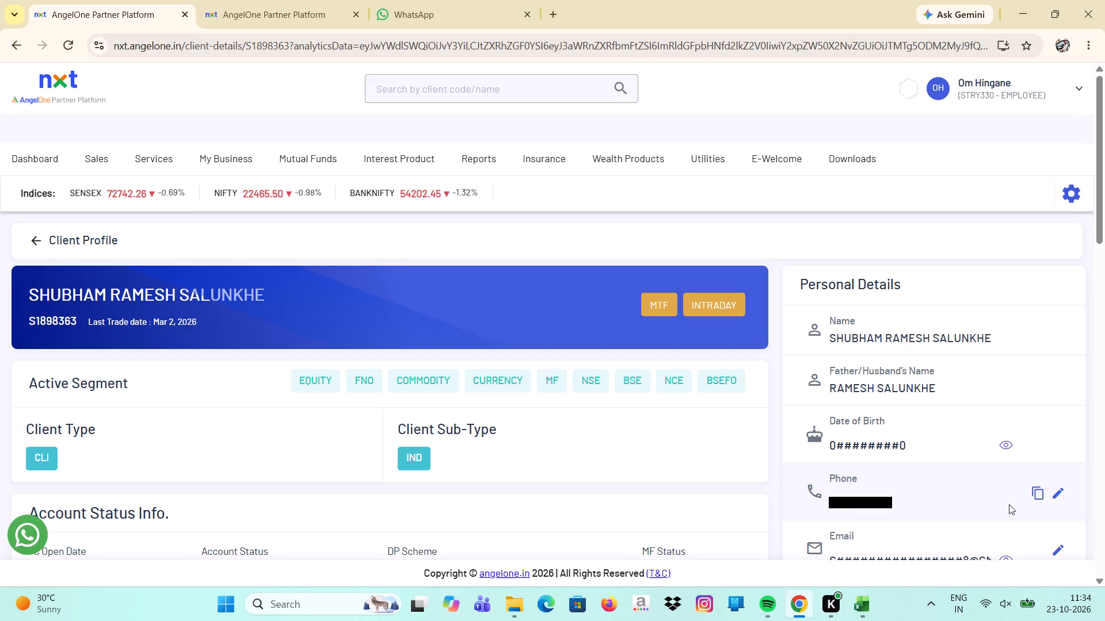
left_click(1009, 504)
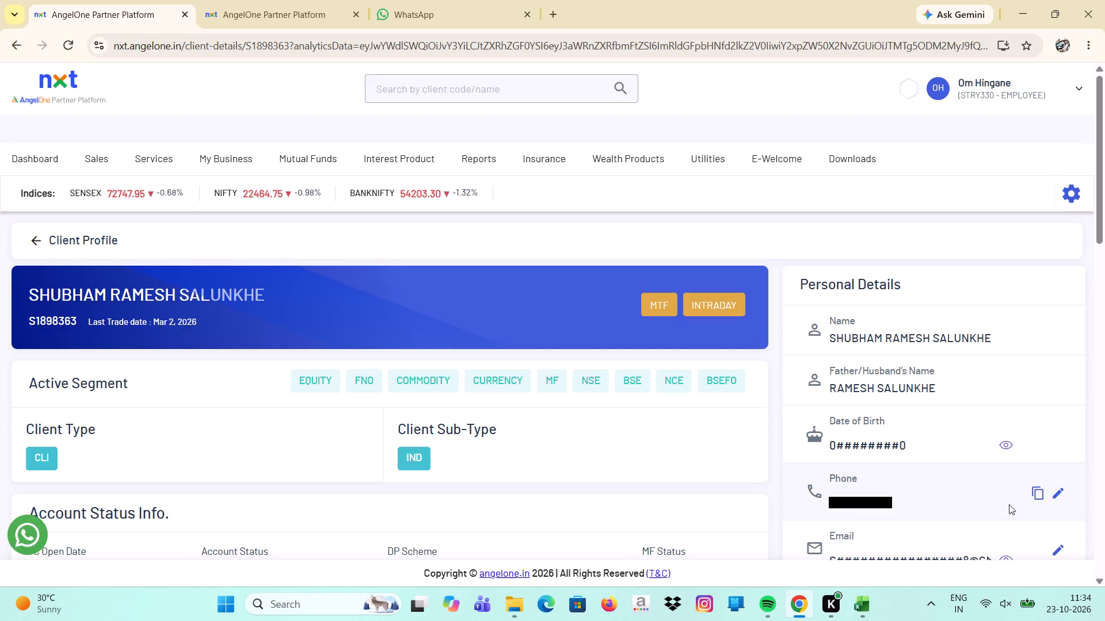
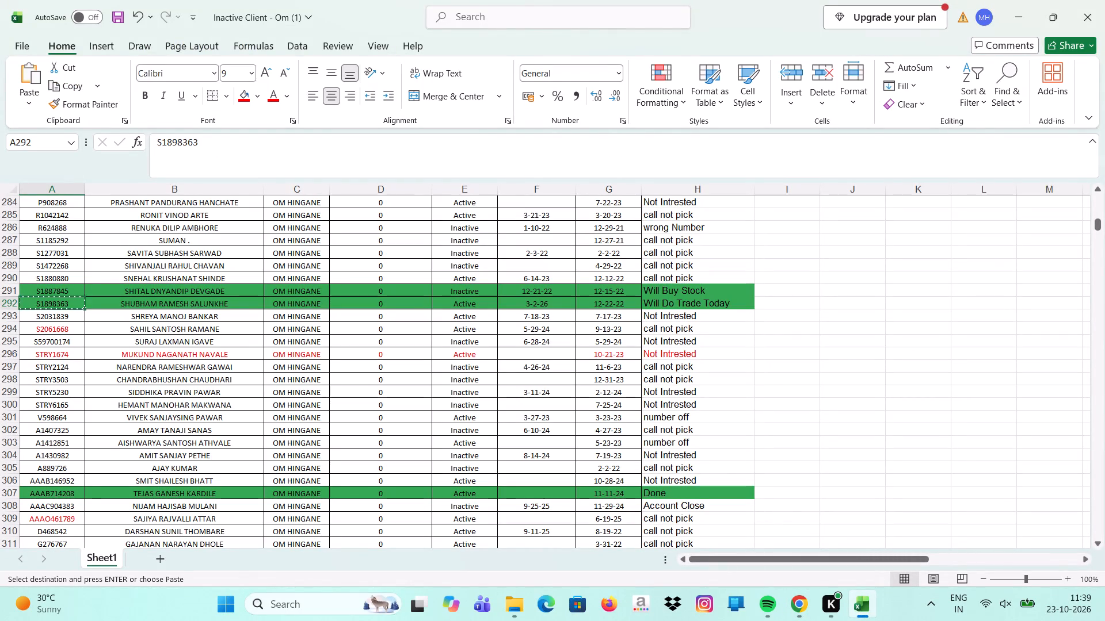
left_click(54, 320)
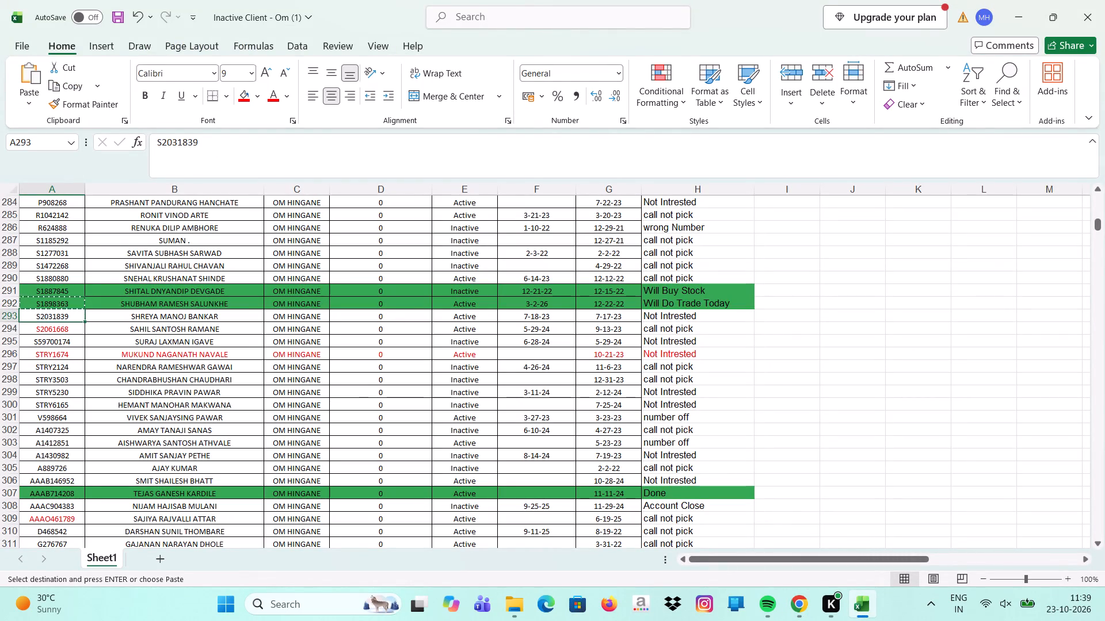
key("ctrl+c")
Record "Not Intrested" as the feedback for the client in row 451, the first row without a remark.
scroll(357, 304, "down", 2)
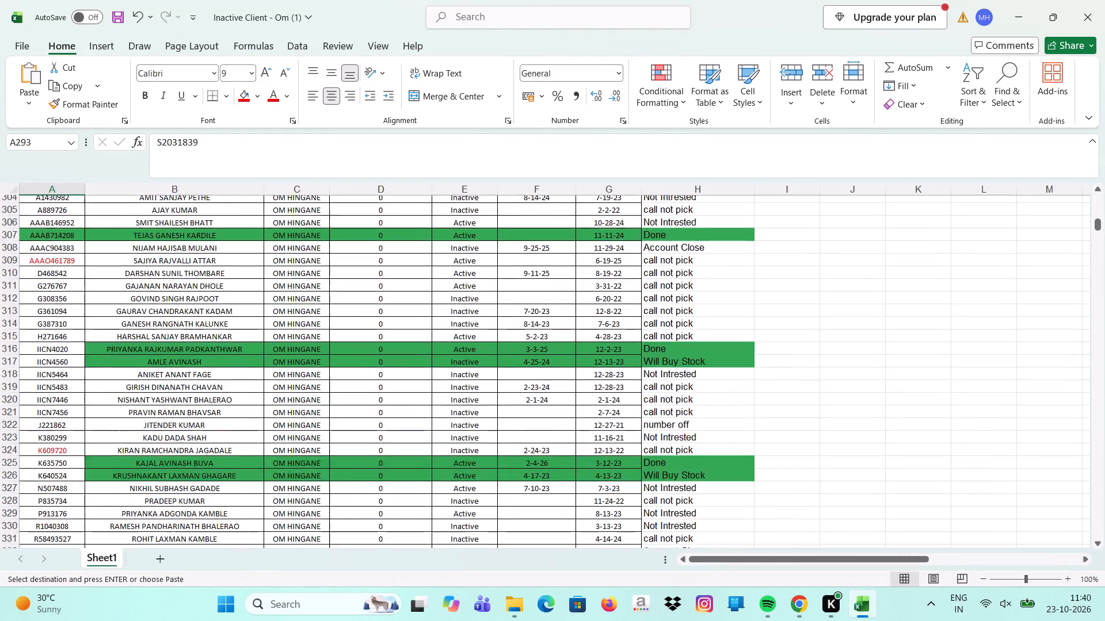
scroll(357, 304, "down", 13)
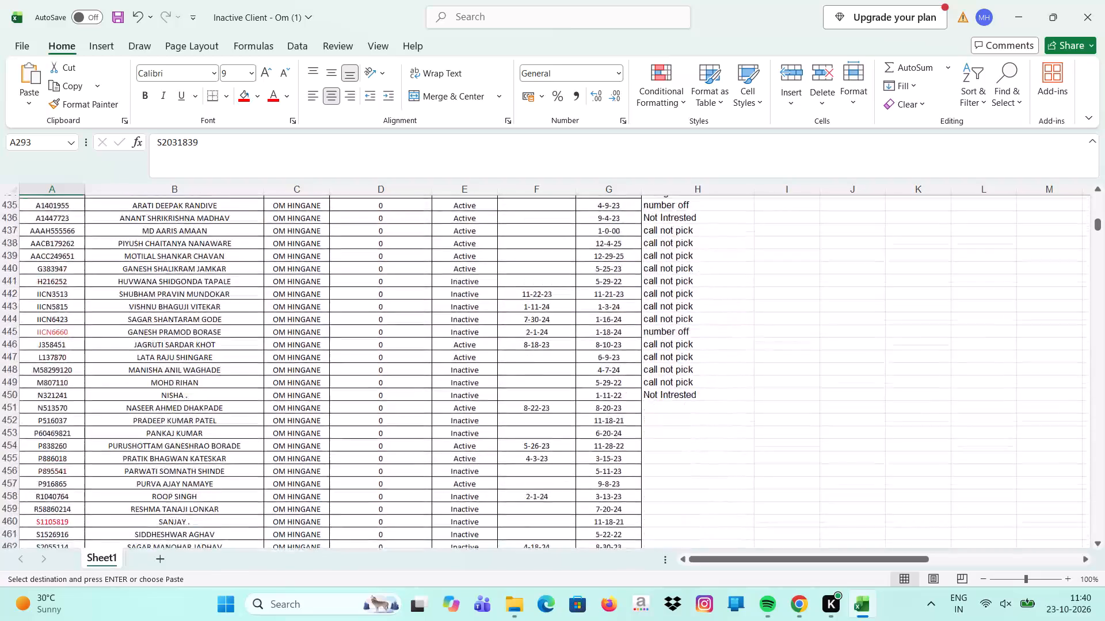
scroll(357, 304, "down", 2)
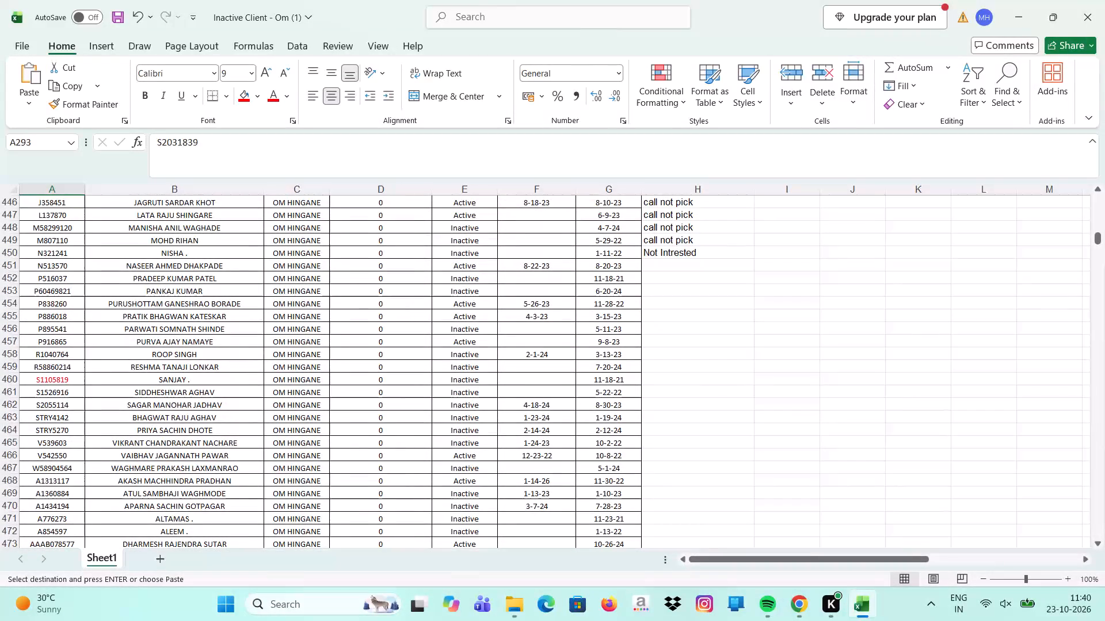
left_click(623, 261)
key("Left")
key("Left")
key("Left")
key("Left")
key("Left")
key("Left")
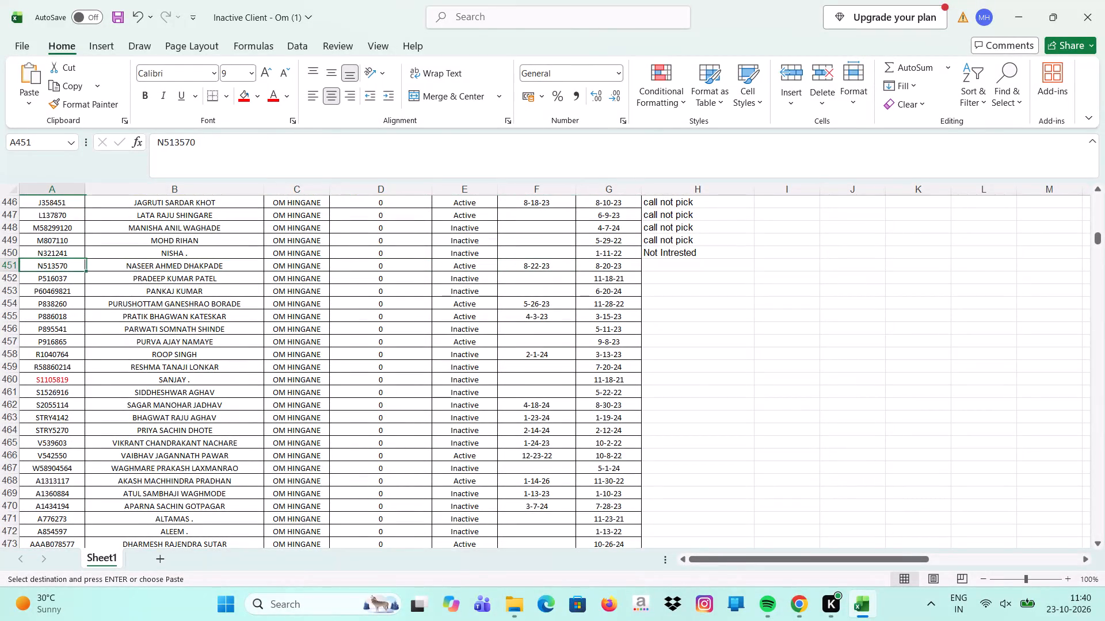
key("Right")
key("Right")
key("Right")
key("Right")
key("Right")
key("Right")
key("Right")
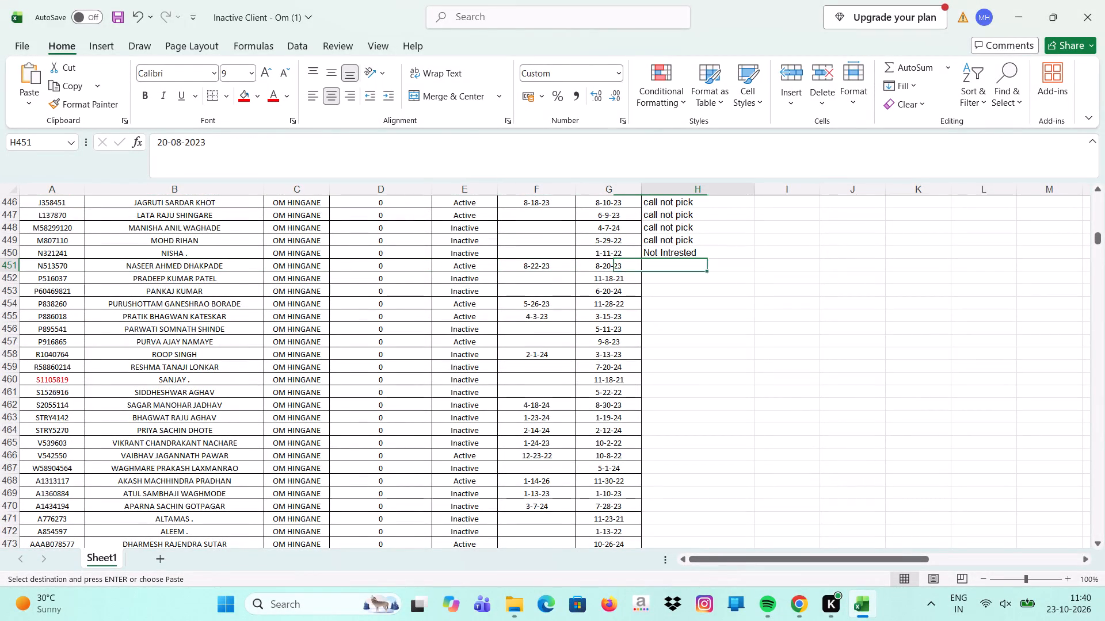
type("NOt")
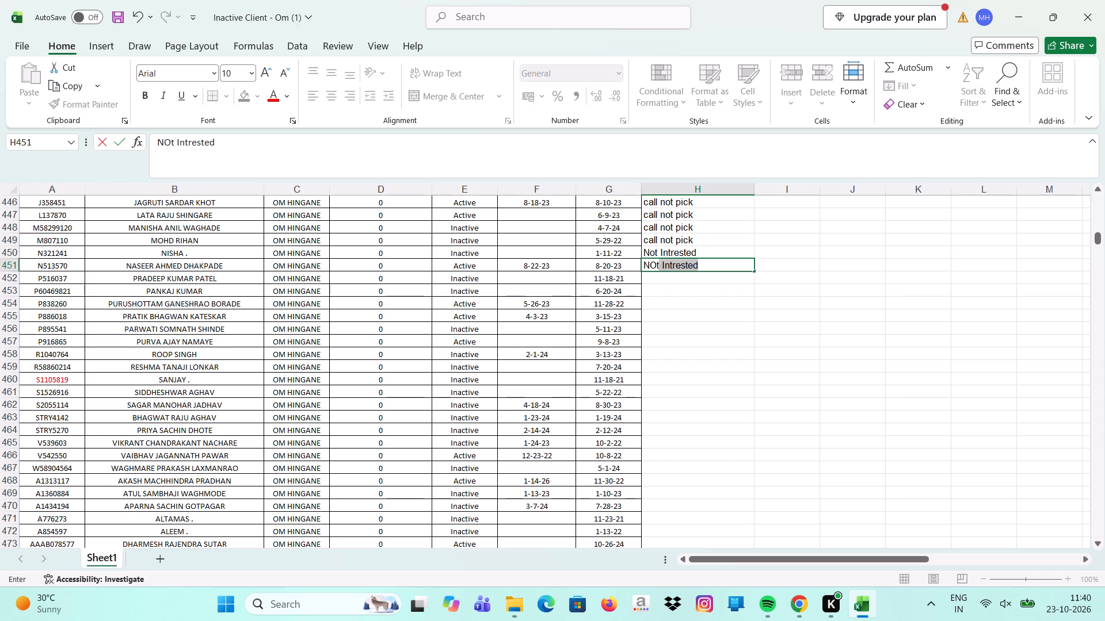
key("Return")
Copy the client code from row 452 in Excel and open that client's account overview in Chrome.
key("Left")
key("Left")
key("Left")
key("Left")
key("Left")
key("Left")
key("Left")
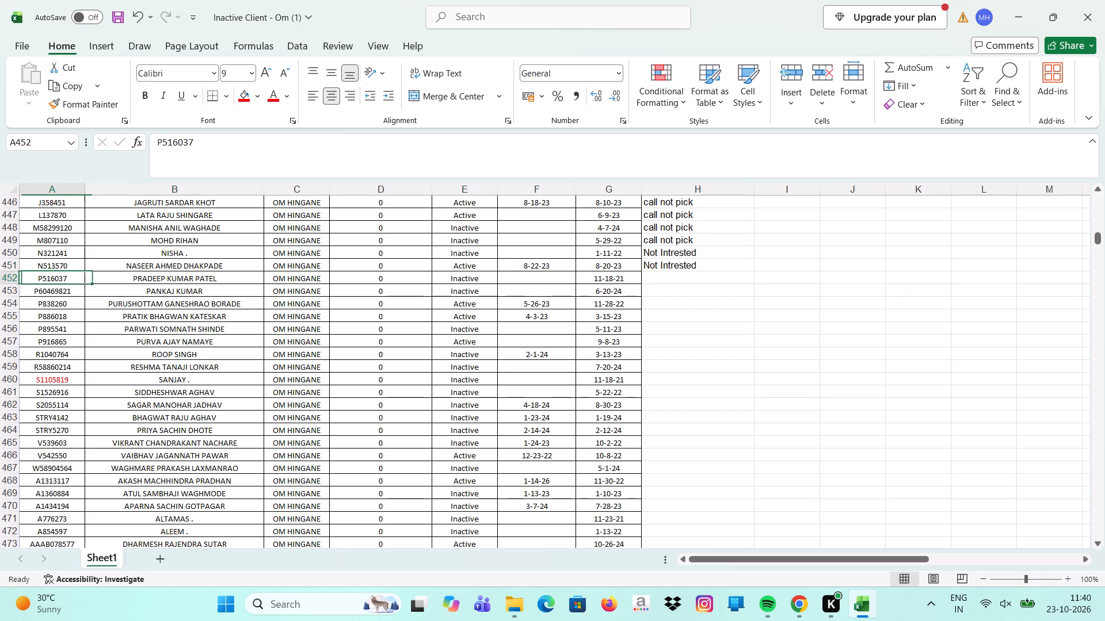
key("ctrl+c")
key("alt+Tab")
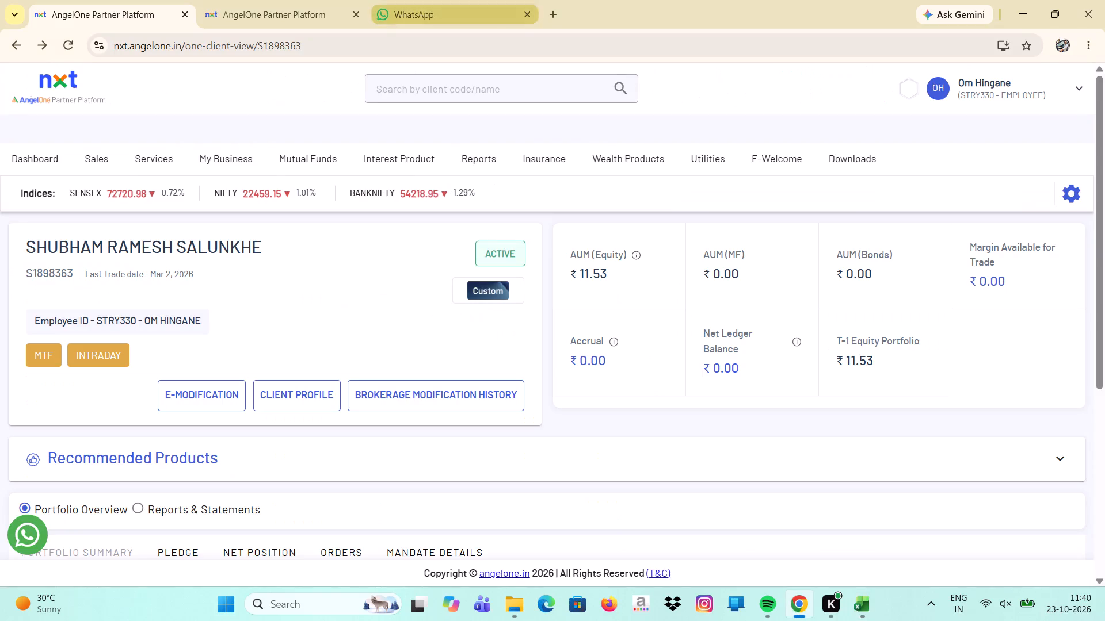
left_click(461, 90)
key("ctrl+v")
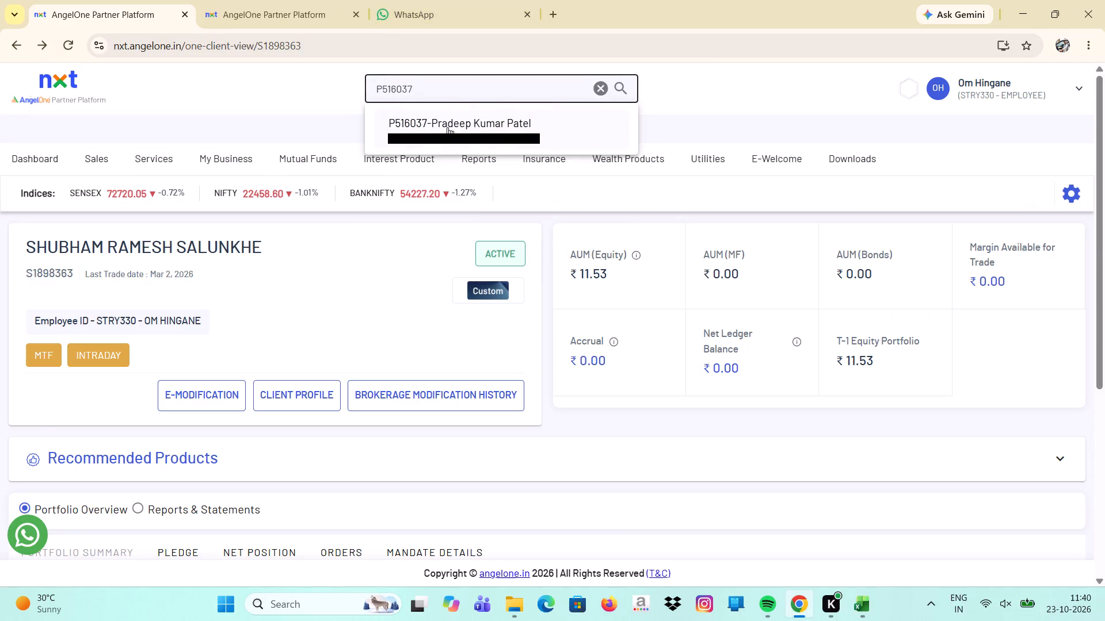
left_click(447, 127)
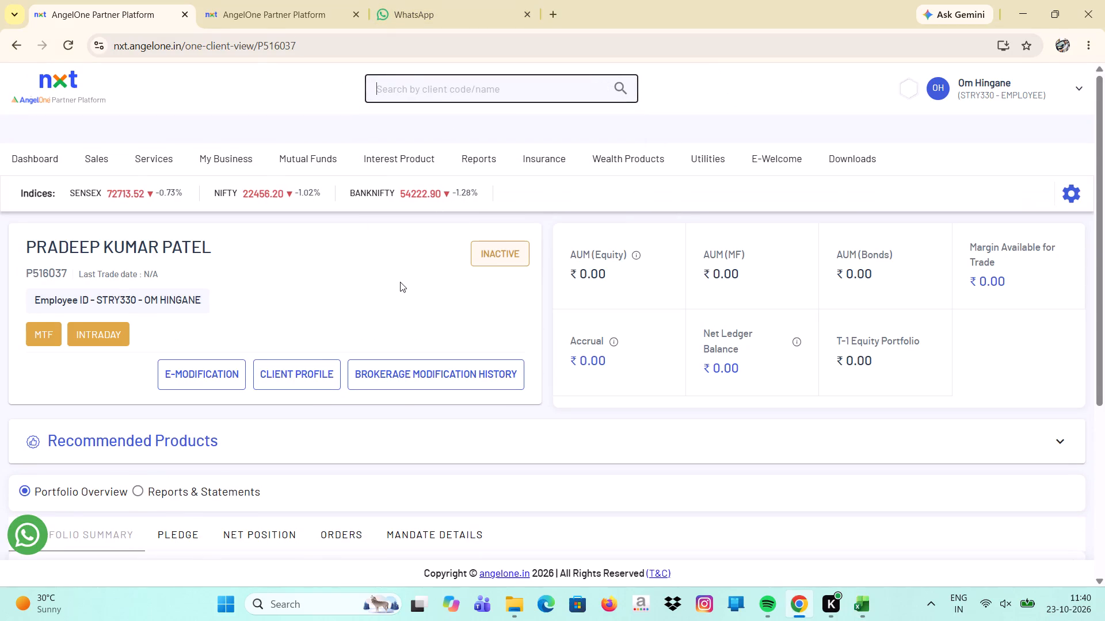
Open the row 452 client's profile and view the account status and personal details.
left_click(309, 366)
scroll(725, 308, "down", 1)
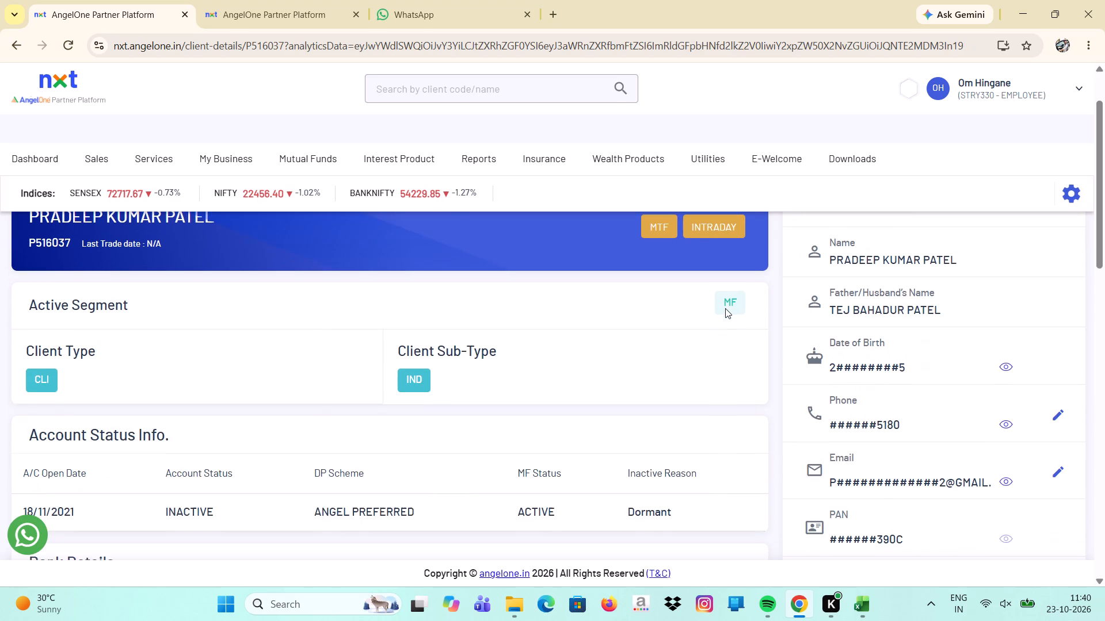
Return to the Excel client sheet and turn on filtering for the header row.
key("alt+Tab")
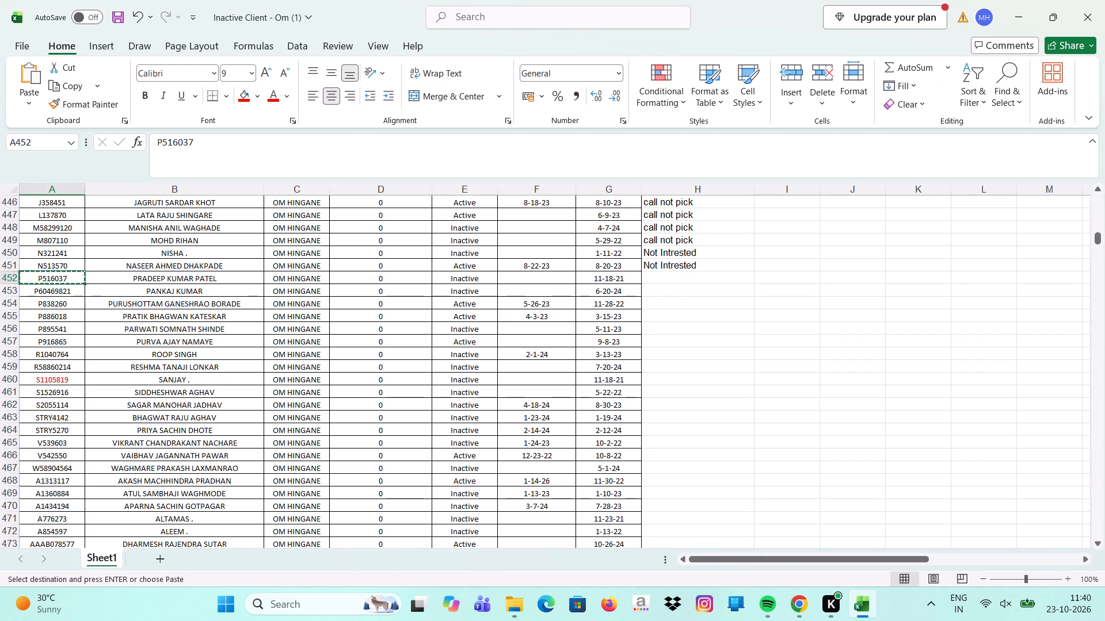
scroll(422, 301, "up", 3)
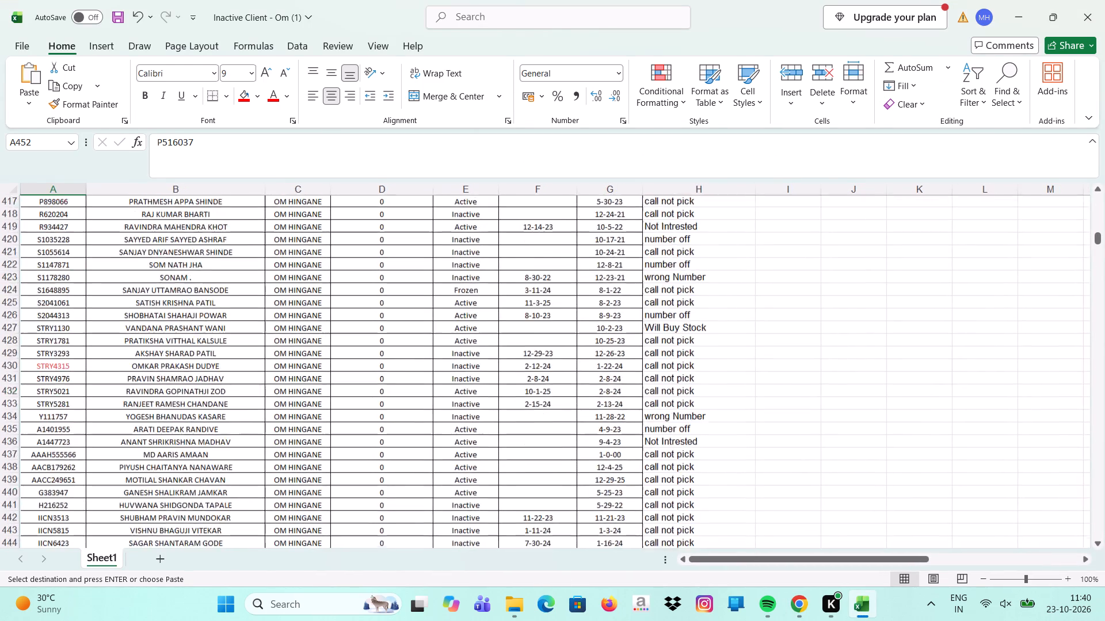
scroll(422, 301, "up", 1)
scroll(422, 301, "down", 2)
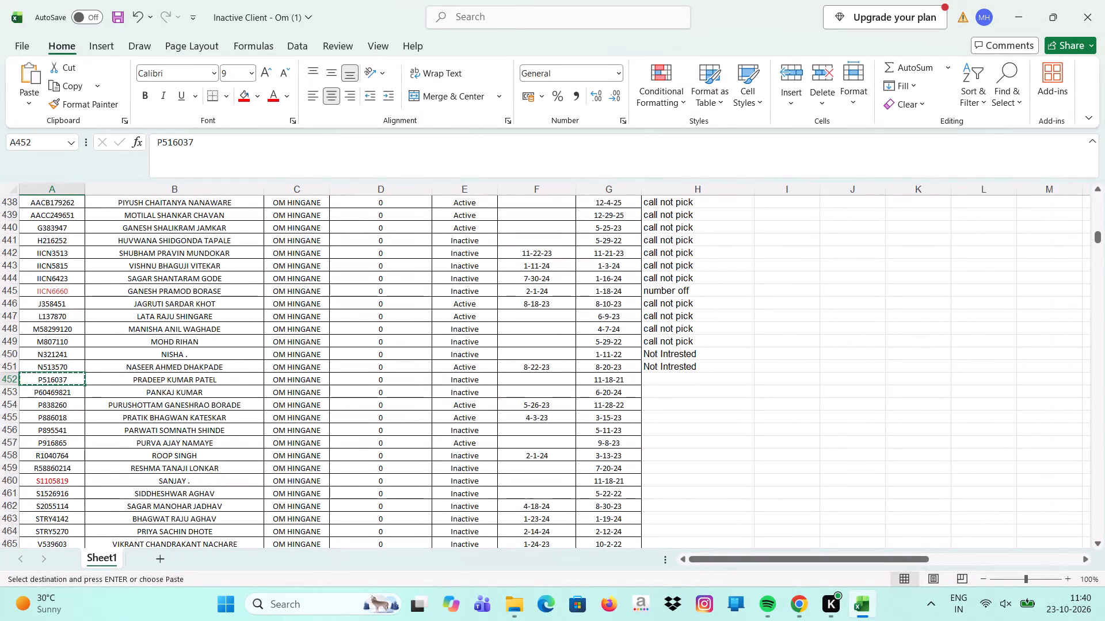
scroll(476, 379, "up", 6)
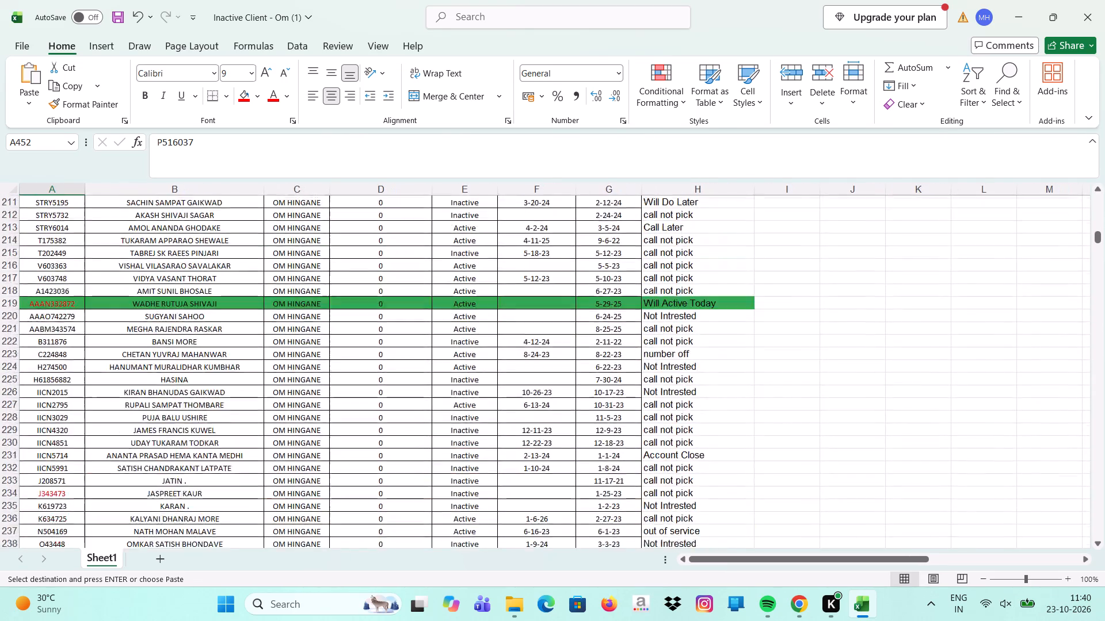
scroll(476, 379, "up", 6)
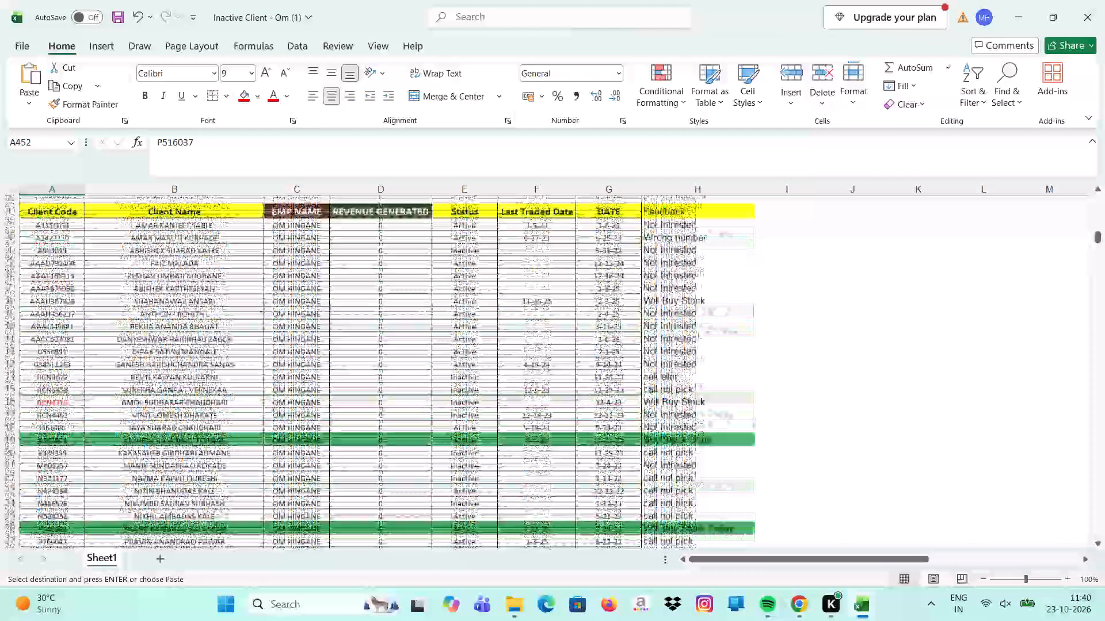
scroll(476, 379, "up", 2)
left_click(466, 207)
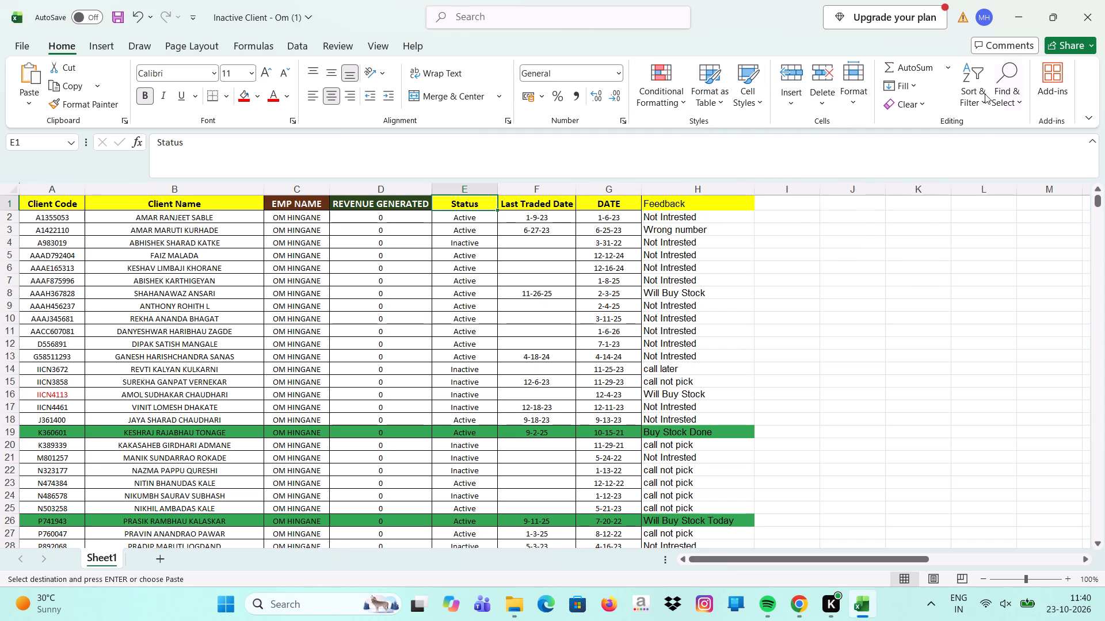
left_click(962, 91)
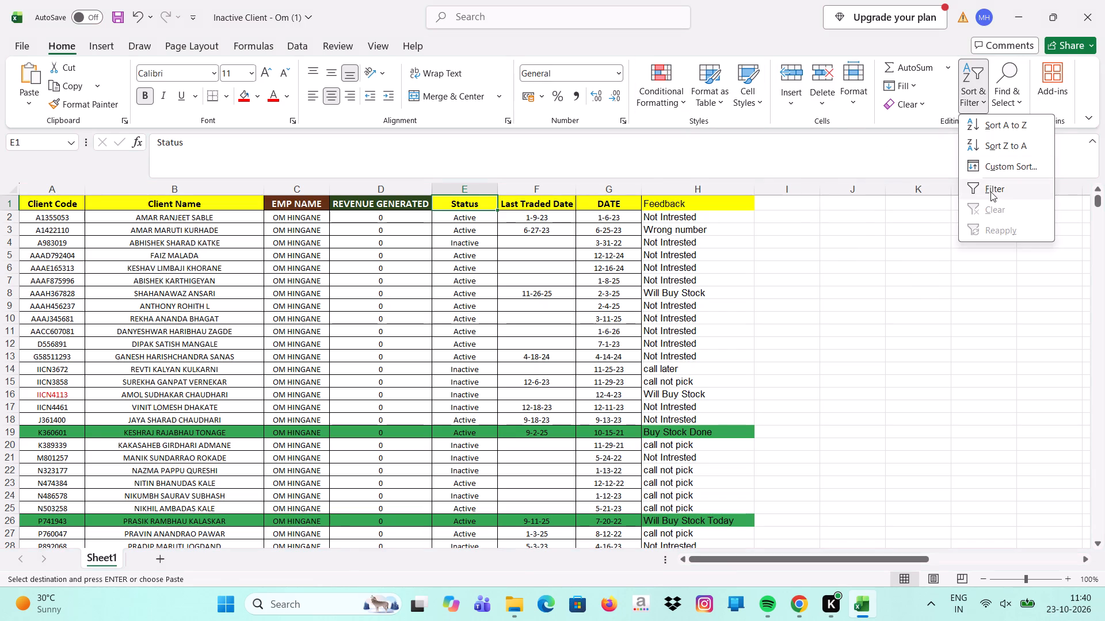
left_click(990, 191)
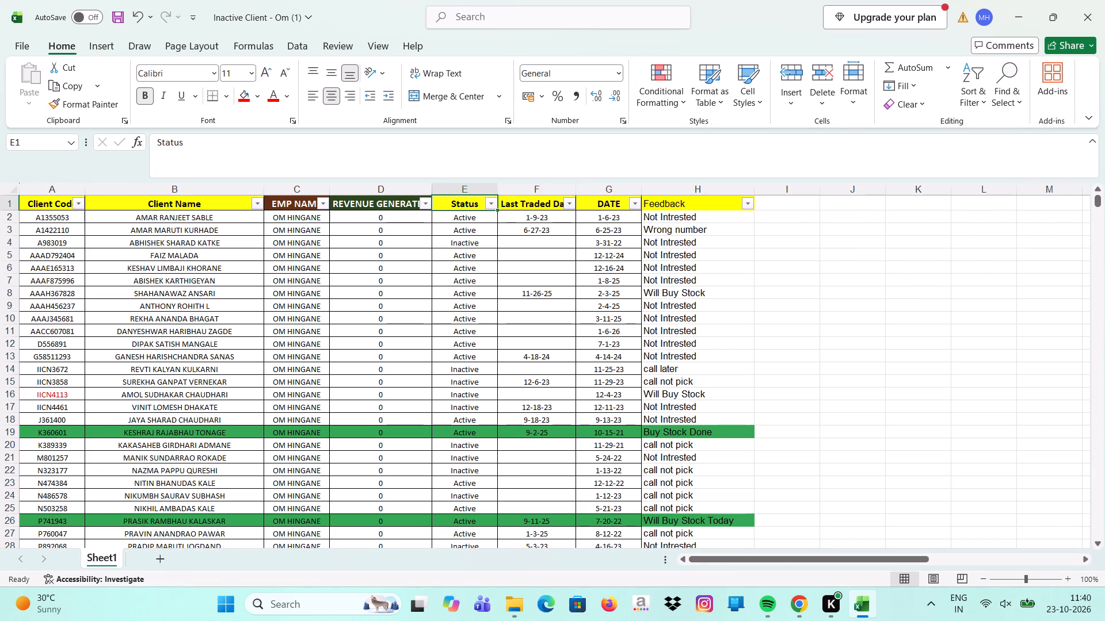
Filter the Status column to show only Active clients.
left_click(488, 204)
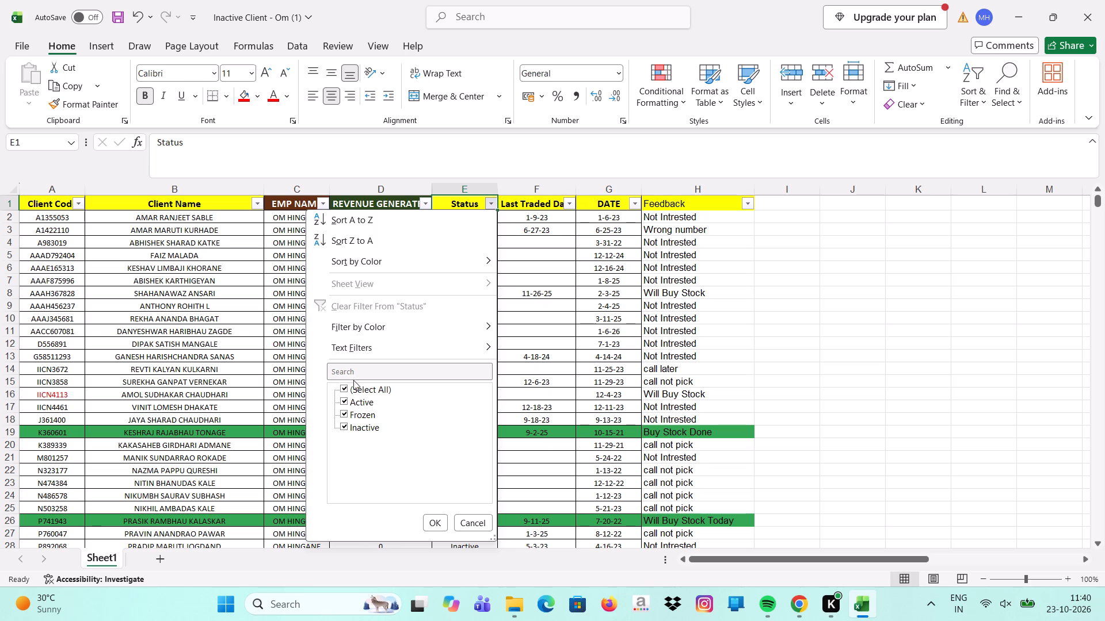
left_click(345, 389)
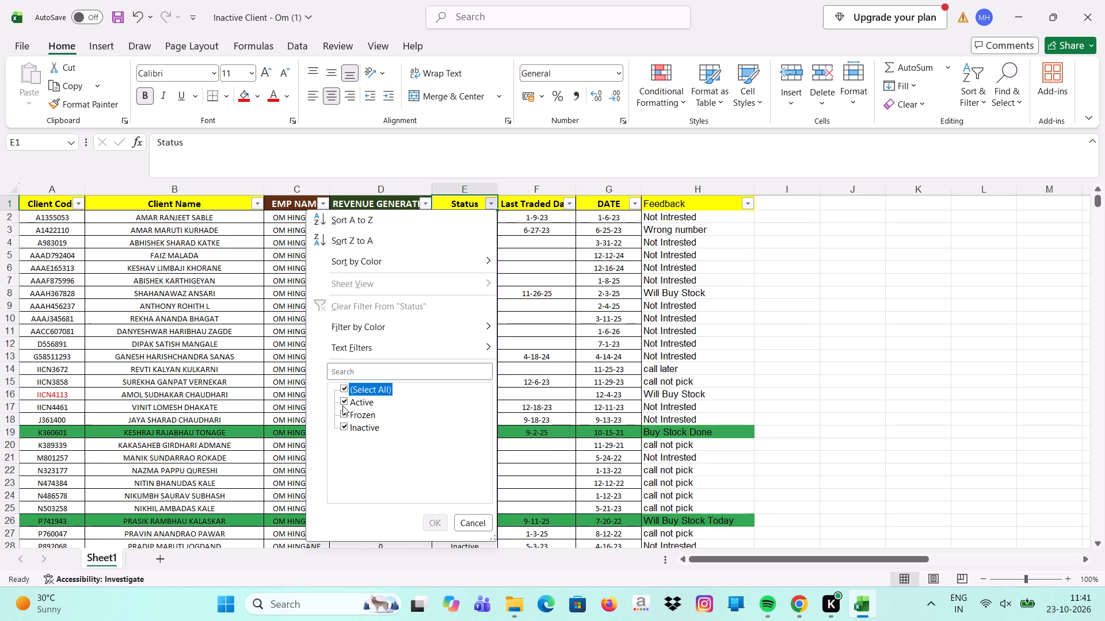
left_click(343, 402)
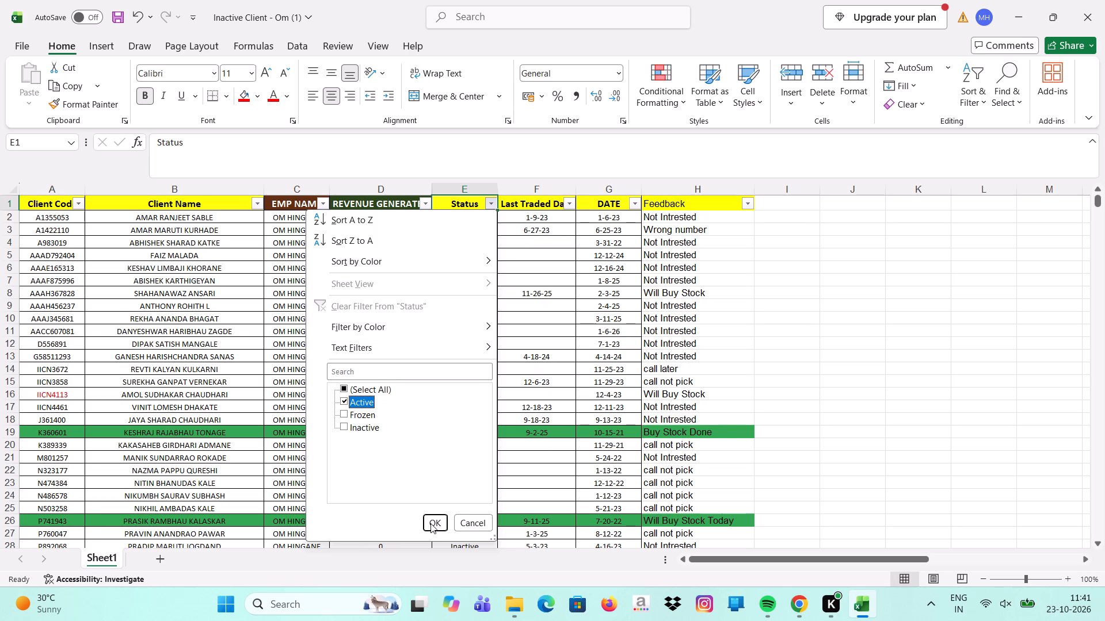
left_click(428, 523)
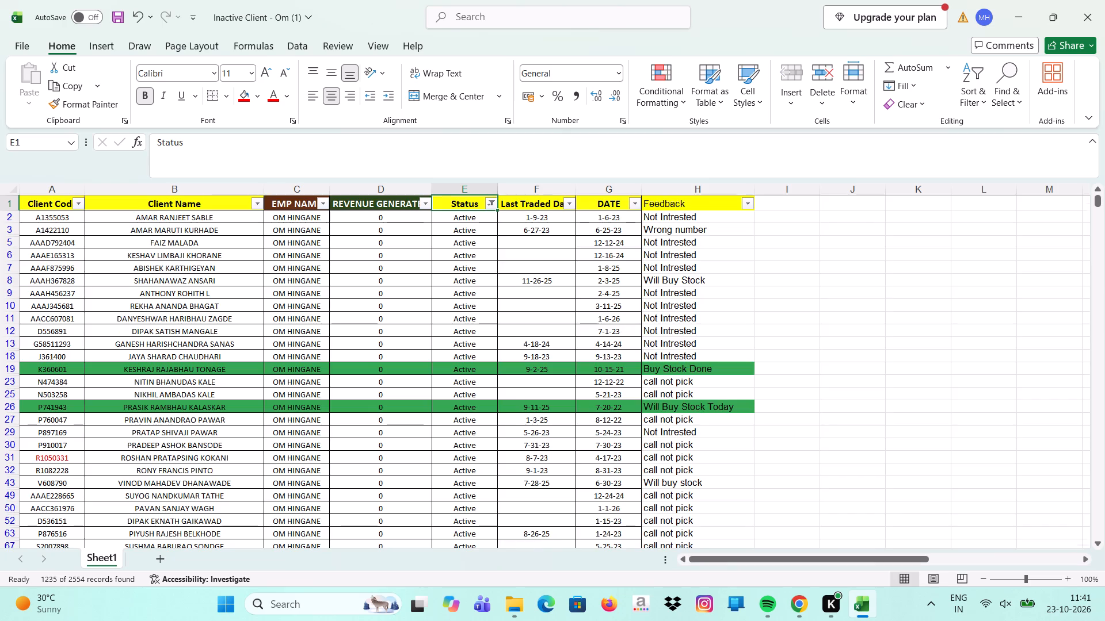
Look through the filtered client list for the first active client that has no feedback yet.
scroll(517, 401, "down", 3)
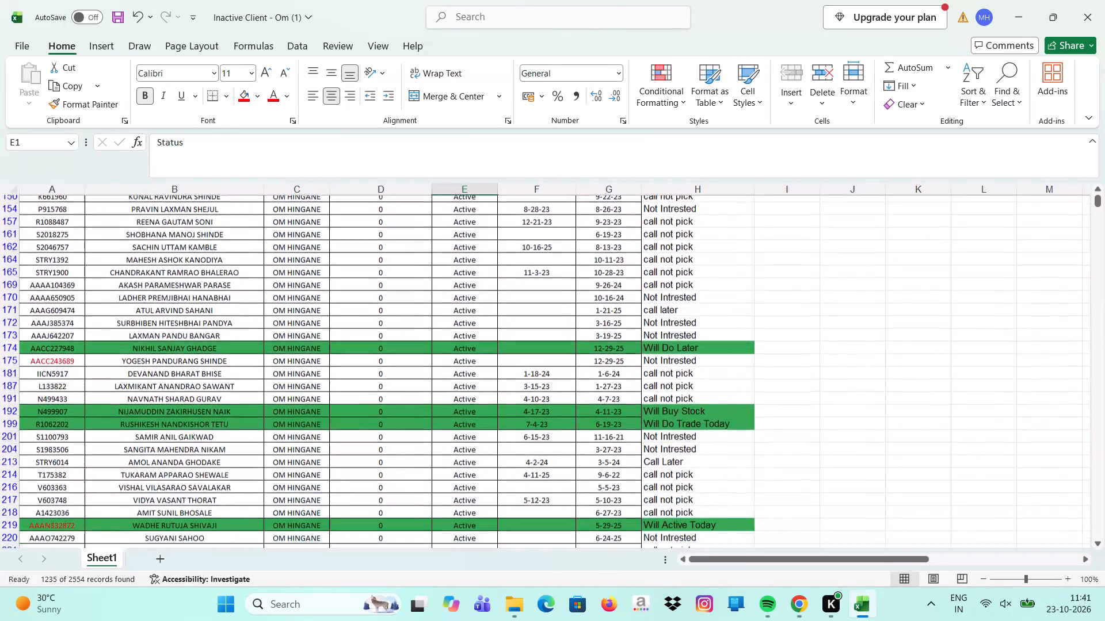
scroll(517, 401, "down", 5)
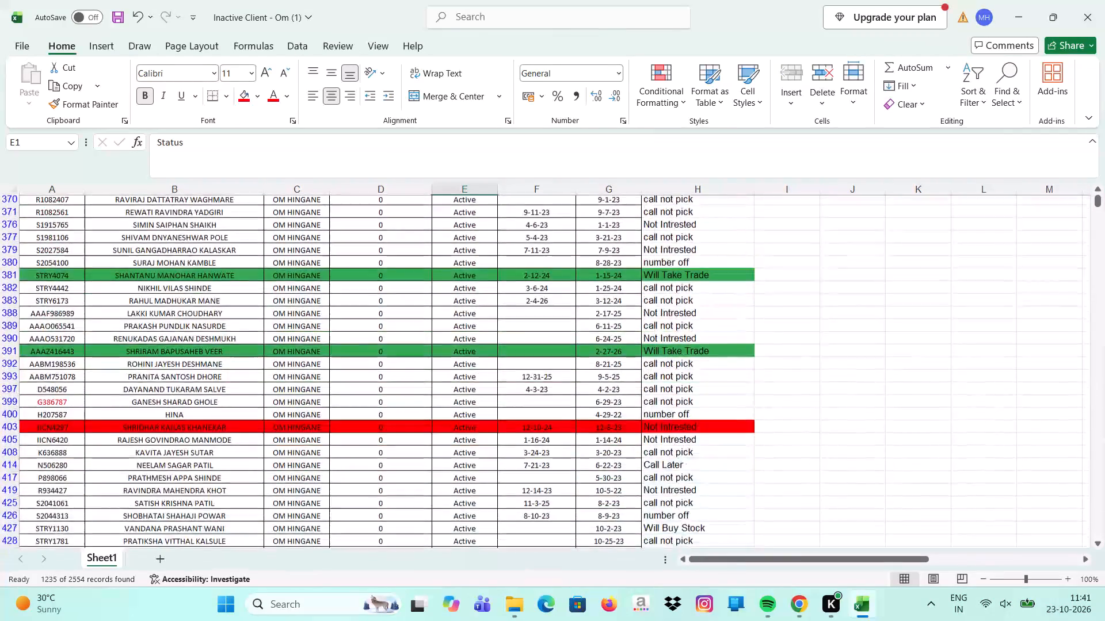
scroll(517, 401, "down", 2)
scroll(517, 401, "up", 3)
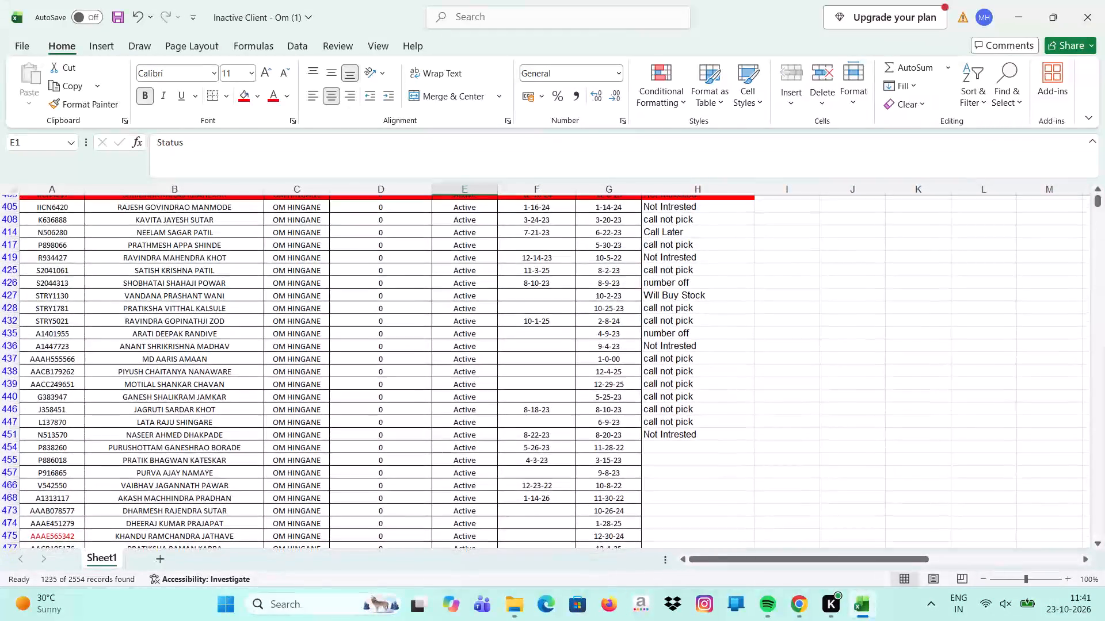
scroll(517, 401, "down", 15)
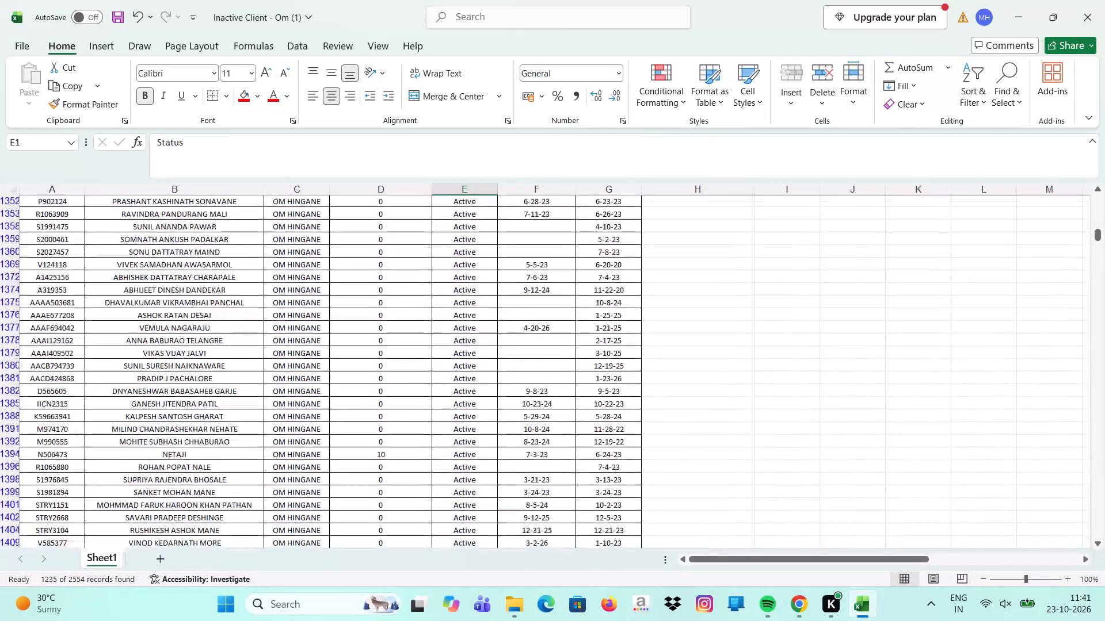
scroll(517, 401, "up", 3)
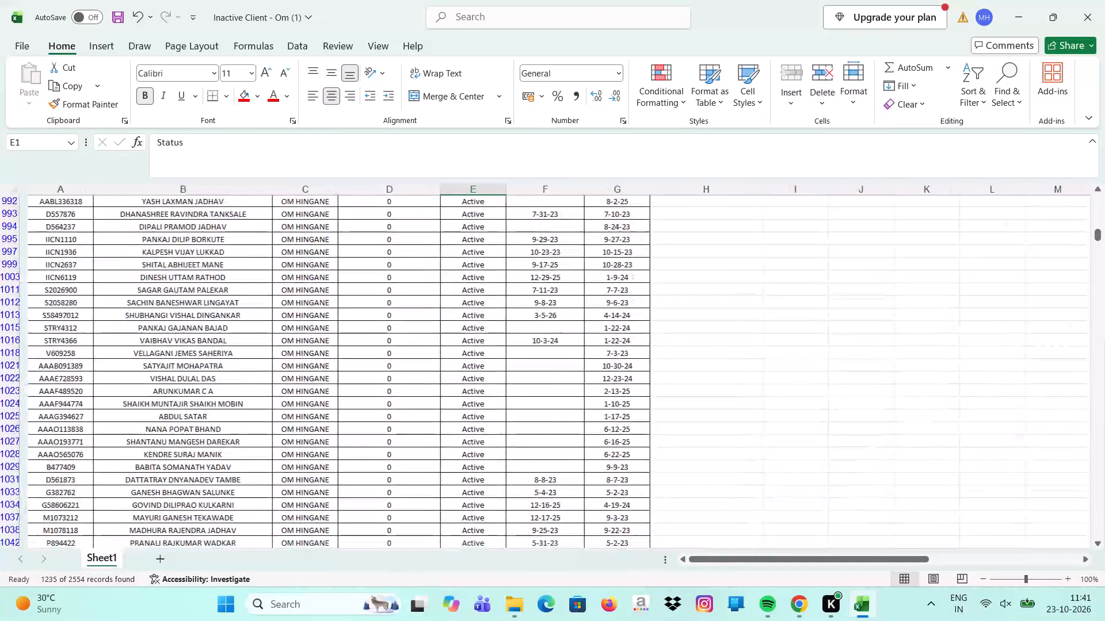
scroll(517, 401, "up", 7)
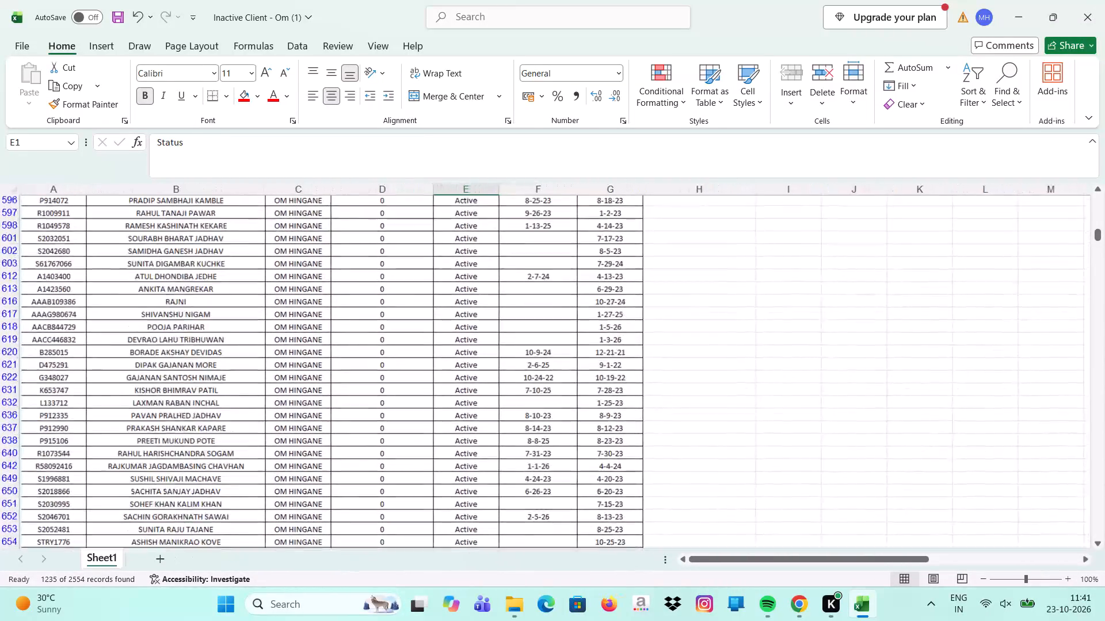
scroll(517, 401, "up", 5)
scroll(517, 401, "down", 1)
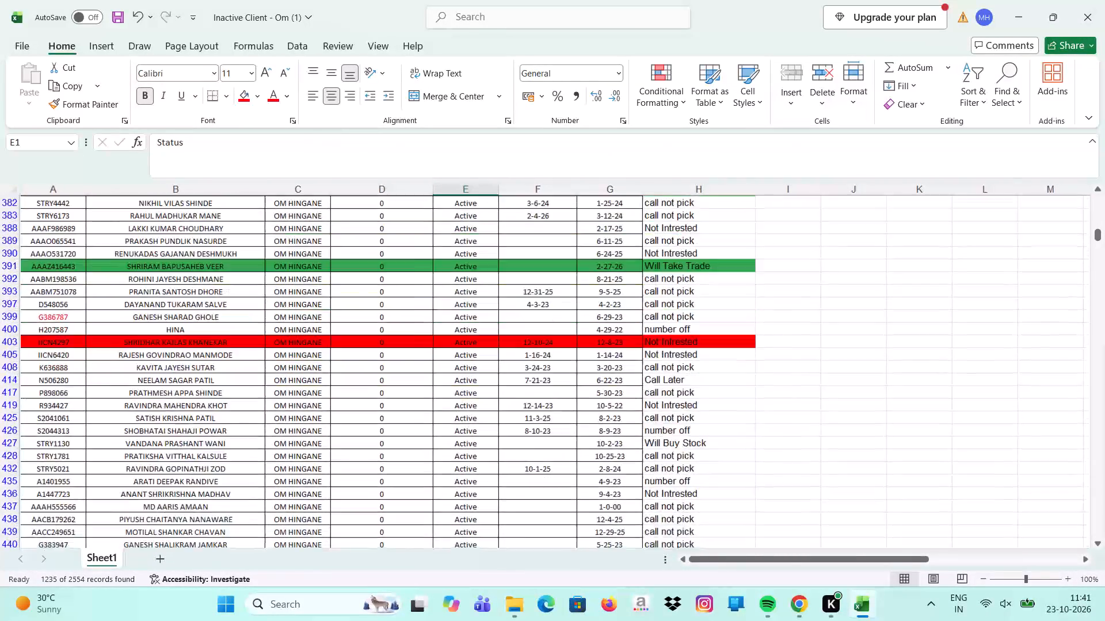
scroll(517, 401, "down", 1)
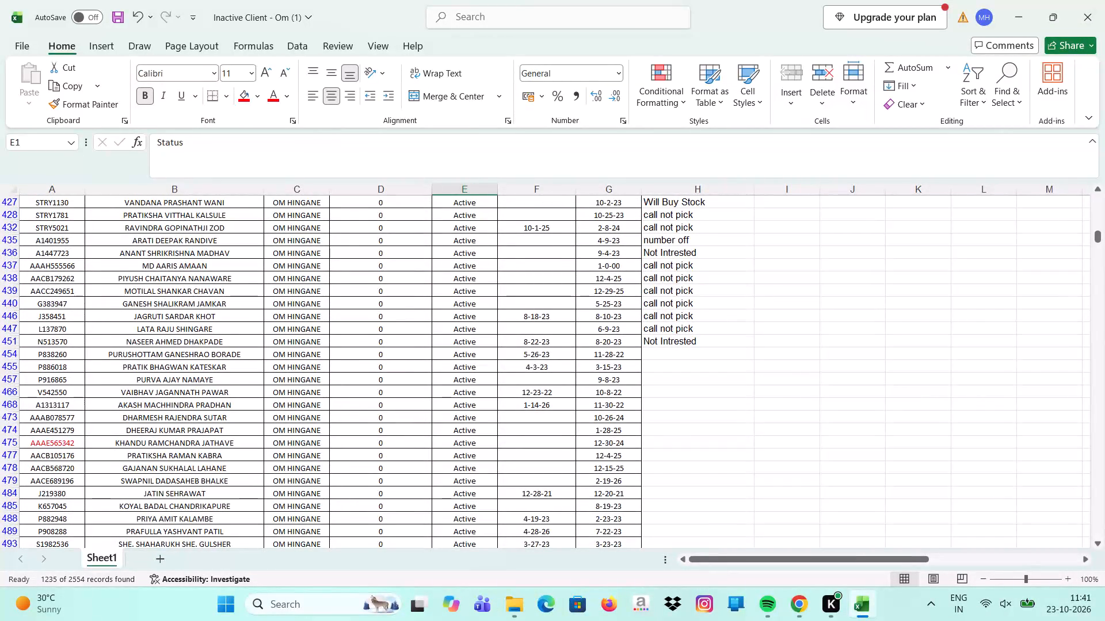
Copy the client code from row 454 in Excel and open that client's account overview in Chrome.
left_click(676, 358)
key("Left")
key("Left")
key("Left")
key("Left")
key("Left")
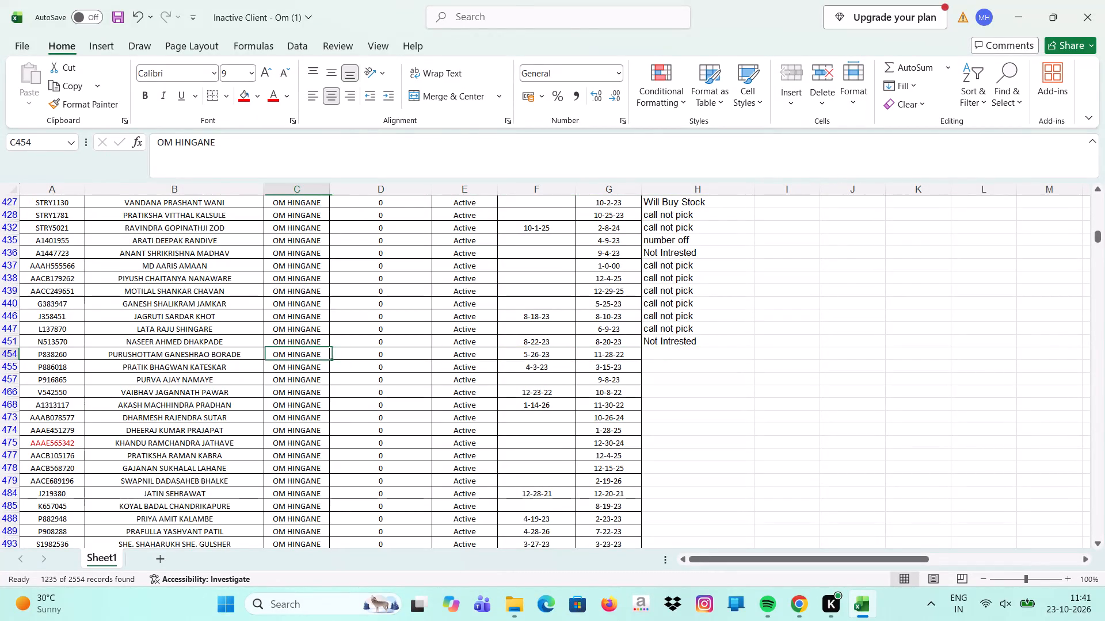
key("Left")
key("Left")
key("ctrl+c")
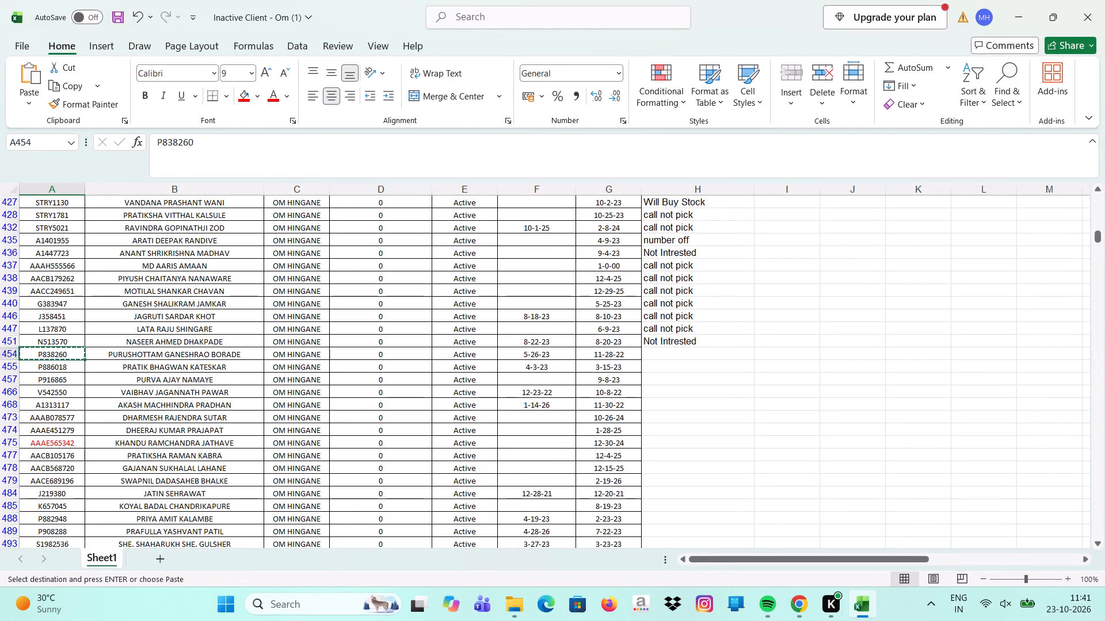
key("alt+Tab")
left_click(421, 91)
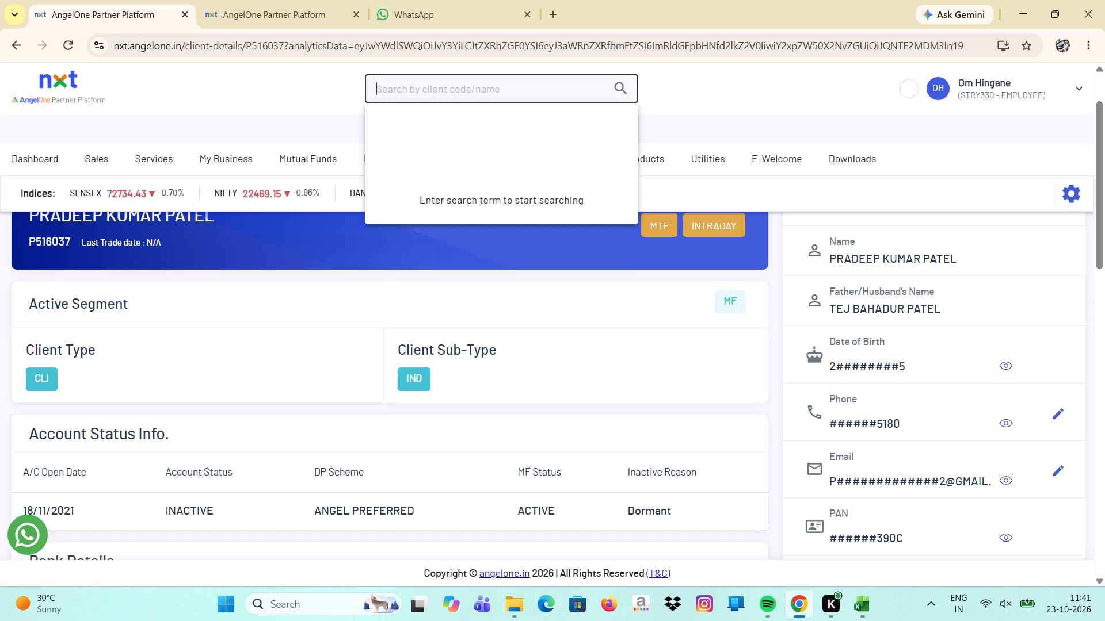
key("ctrl+v")
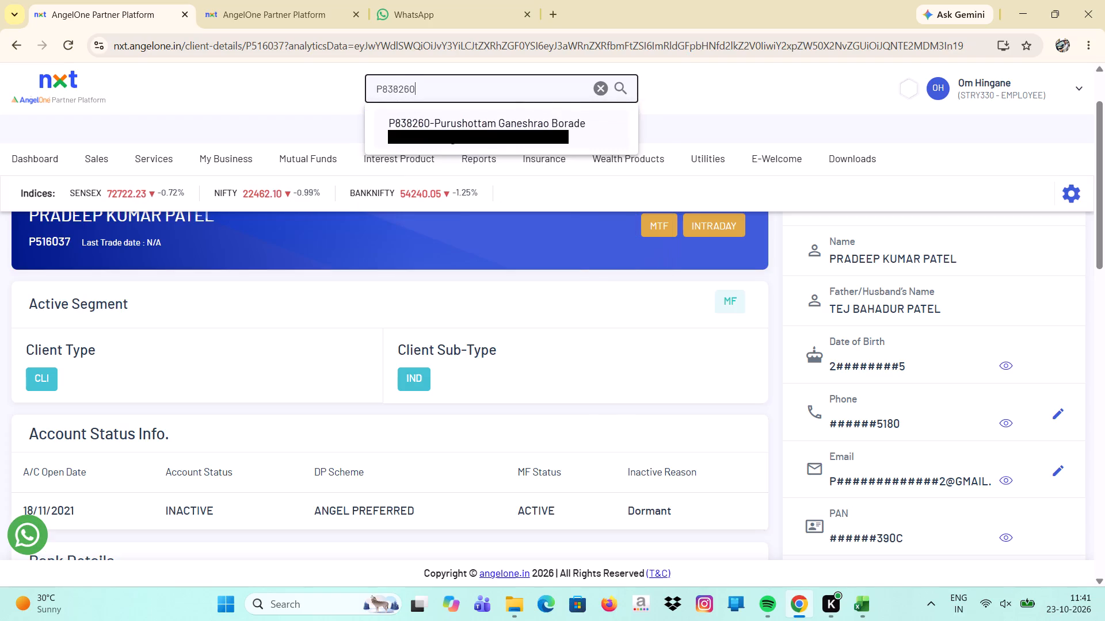
left_click(450, 131)
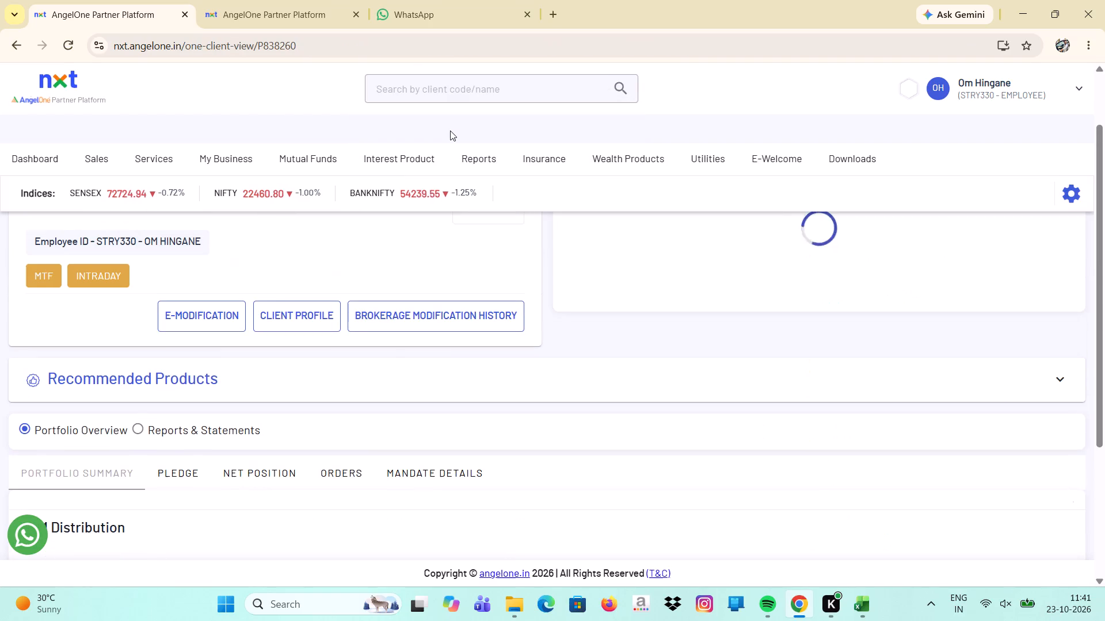
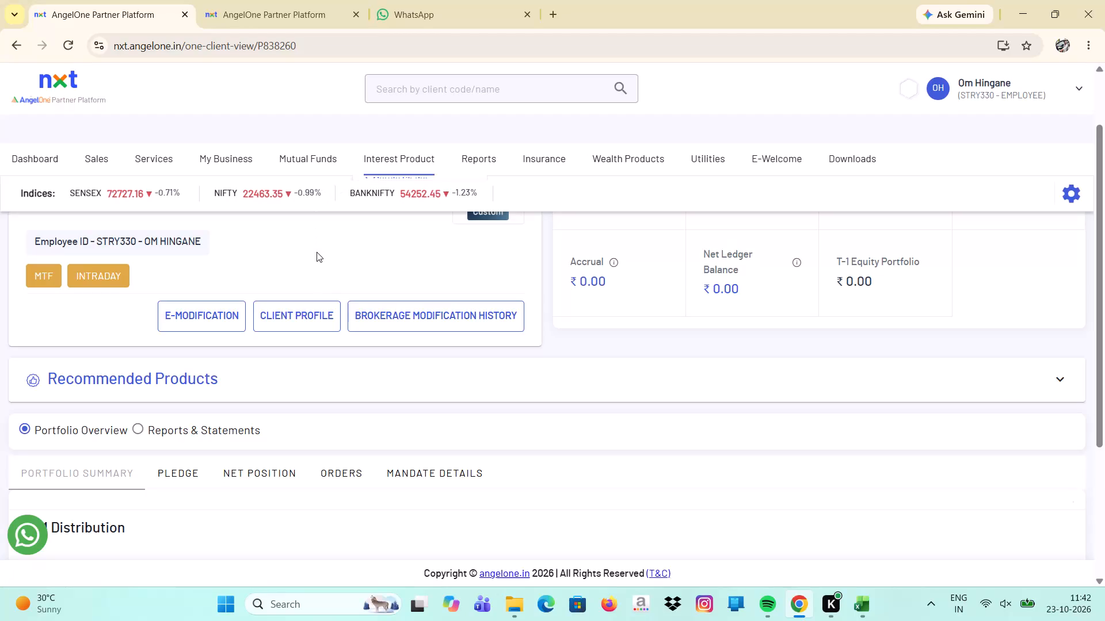
Open the full profile of the client in the open account overview and reveal the masked phone number.
scroll(317, 252, "up", 6)
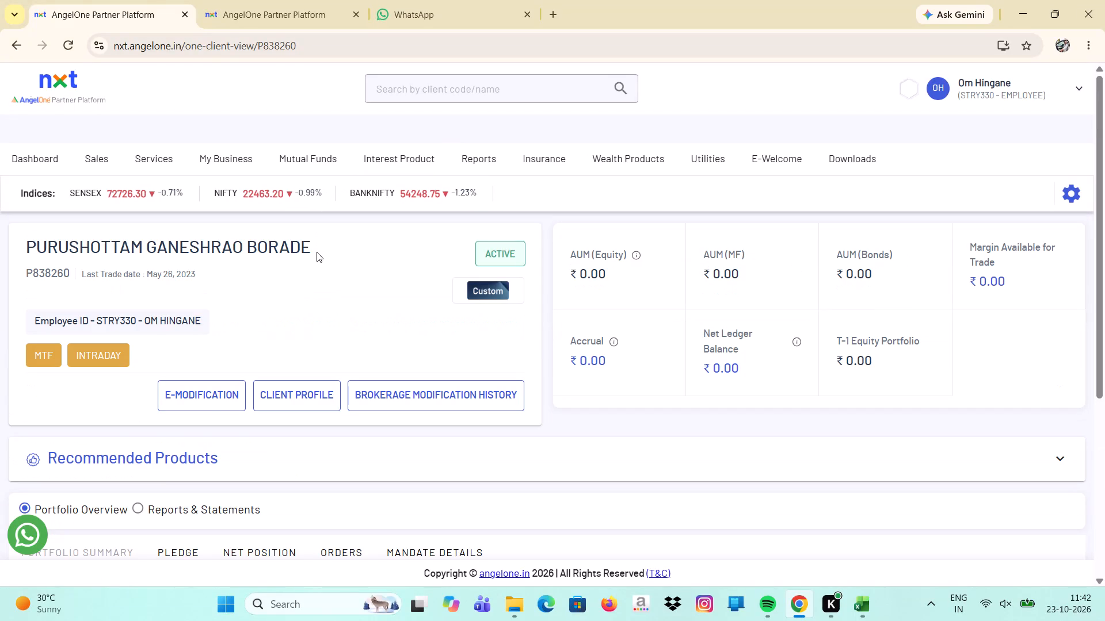
left_click(308, 408)
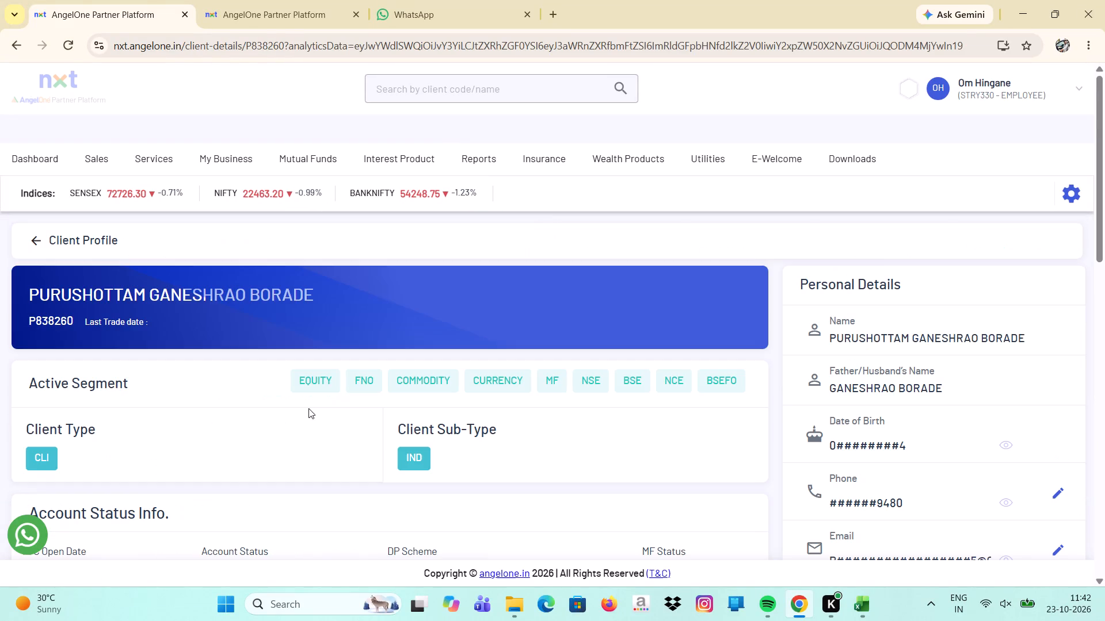
scroll(843, 428, "down", 1)
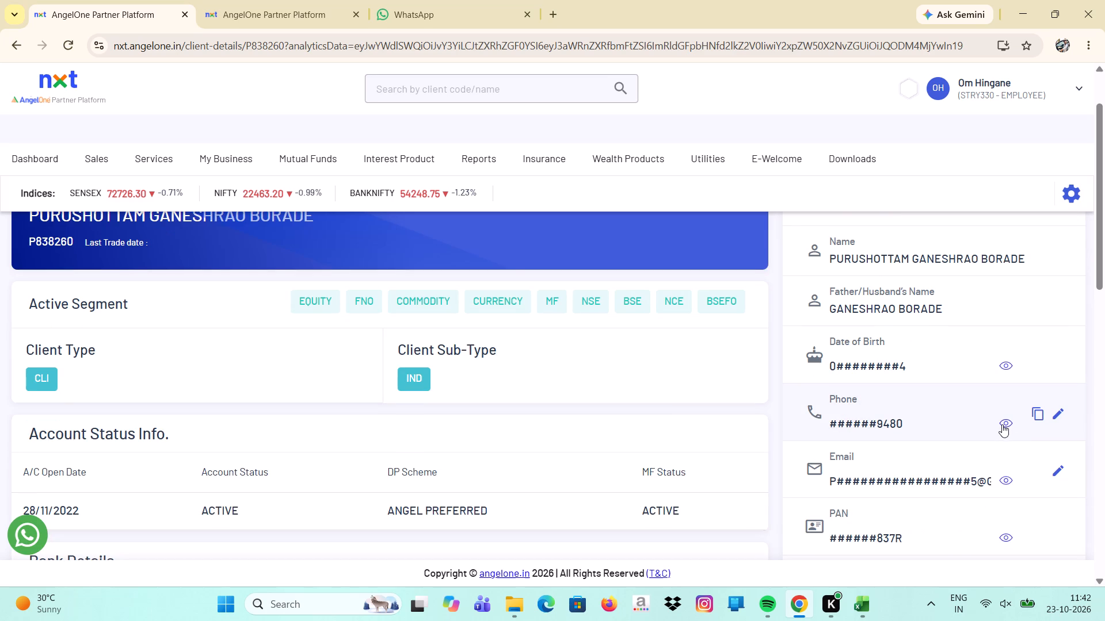
left_click(1002, 424)
scroll(694, 365, "up", 2)
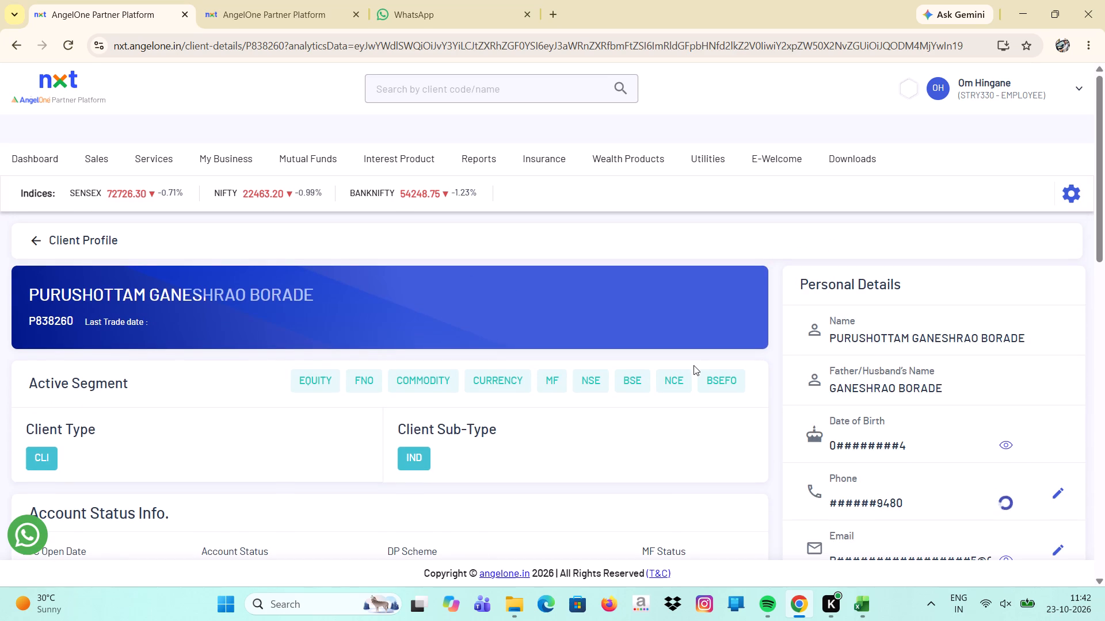
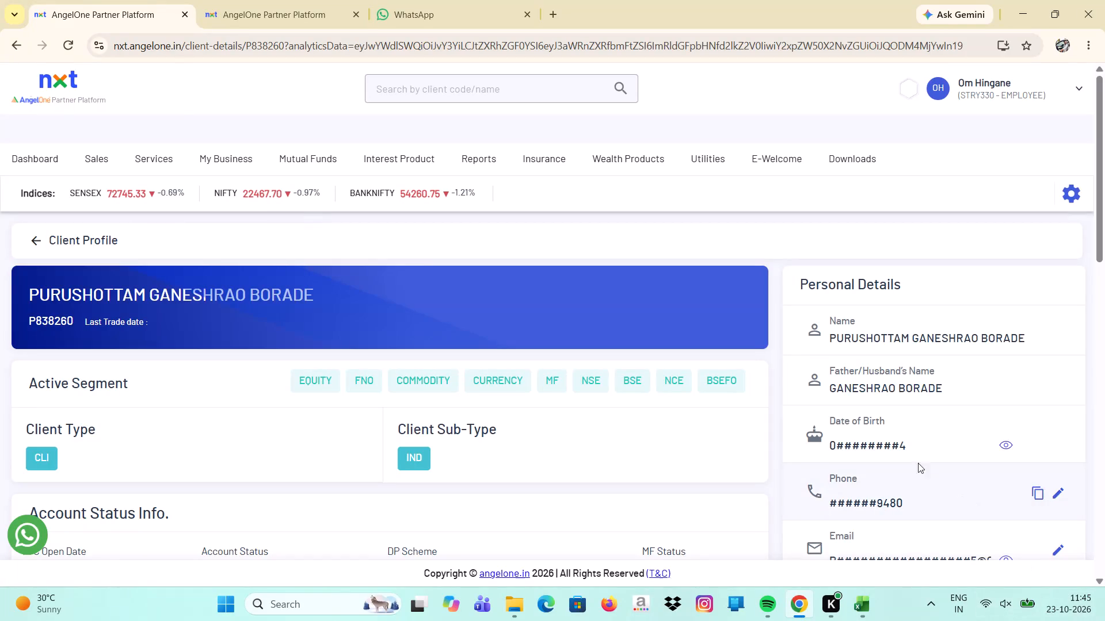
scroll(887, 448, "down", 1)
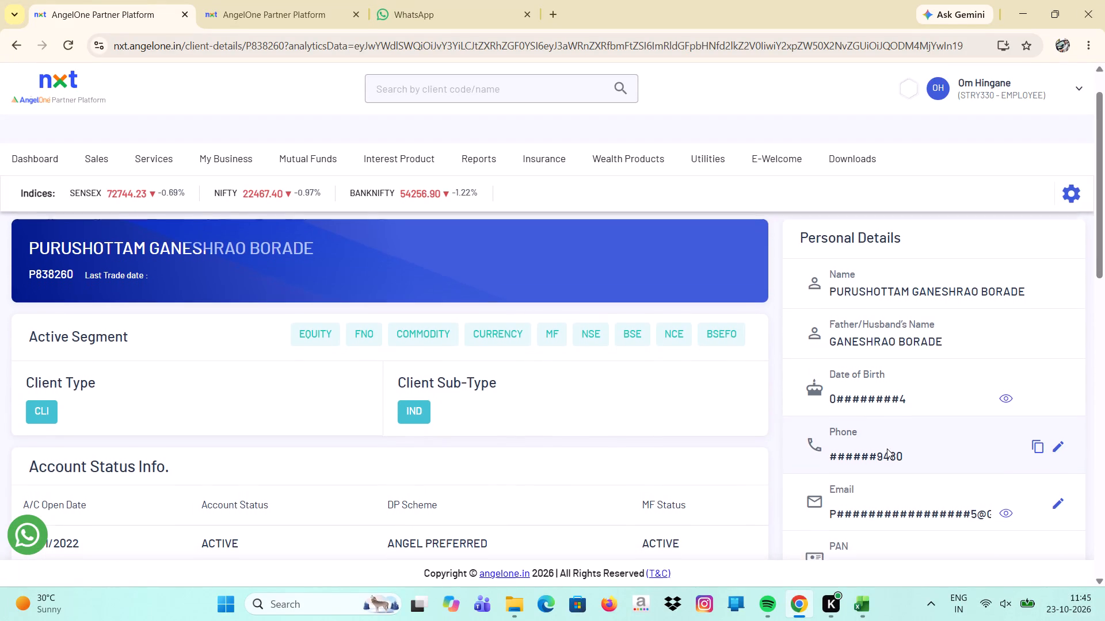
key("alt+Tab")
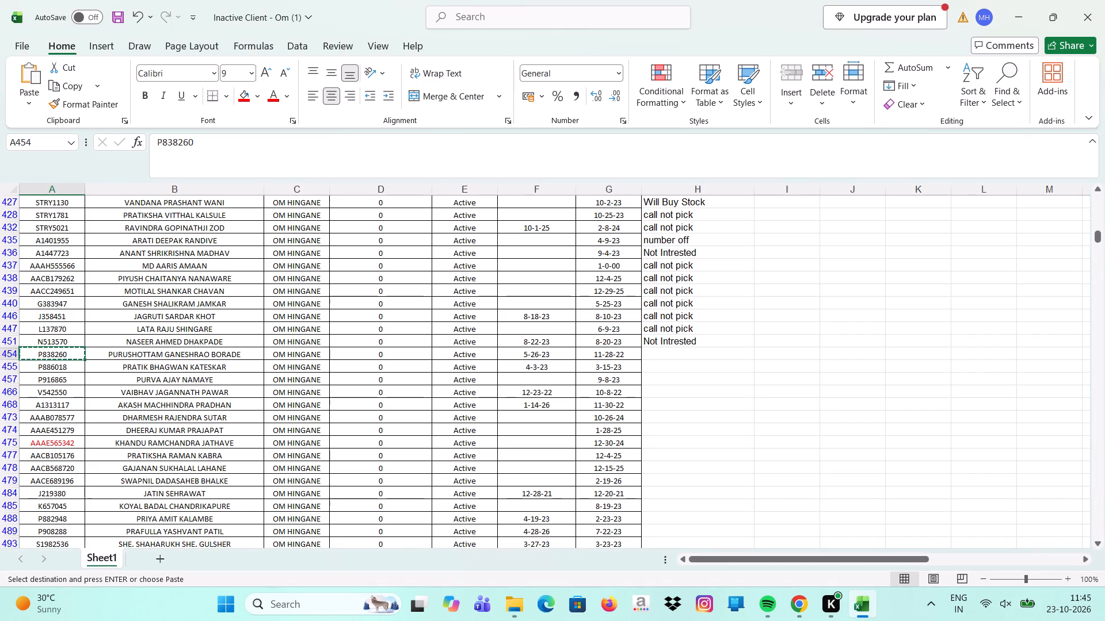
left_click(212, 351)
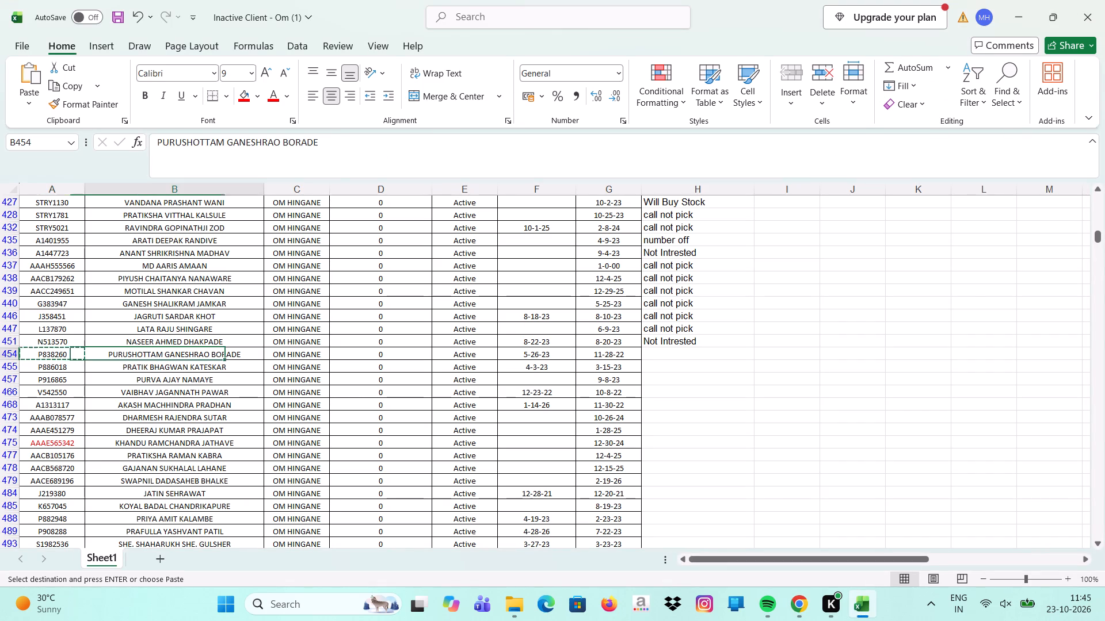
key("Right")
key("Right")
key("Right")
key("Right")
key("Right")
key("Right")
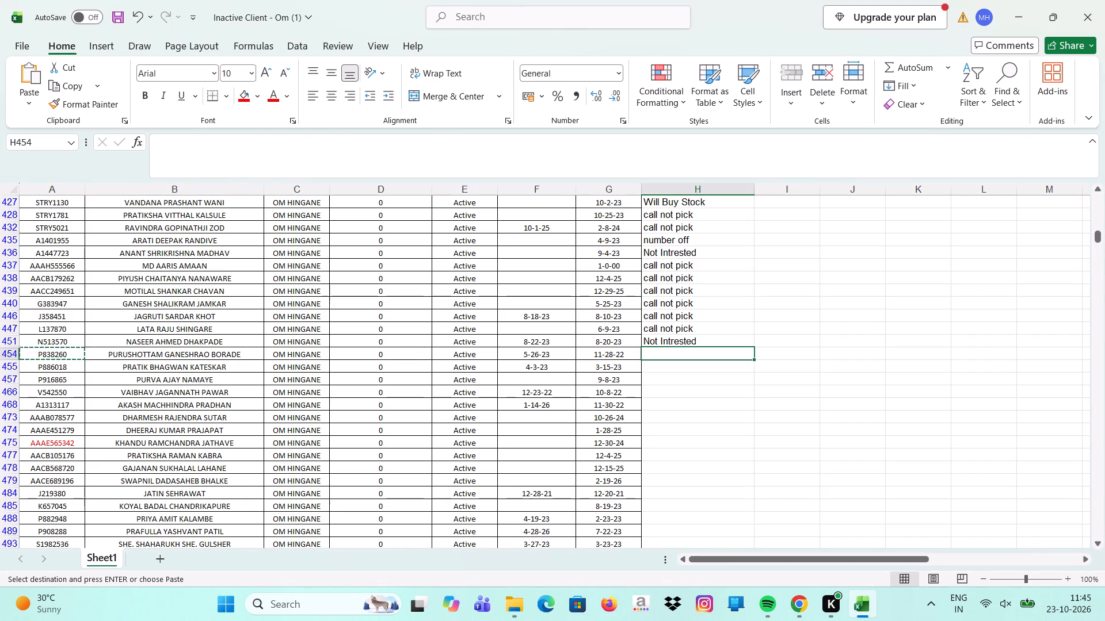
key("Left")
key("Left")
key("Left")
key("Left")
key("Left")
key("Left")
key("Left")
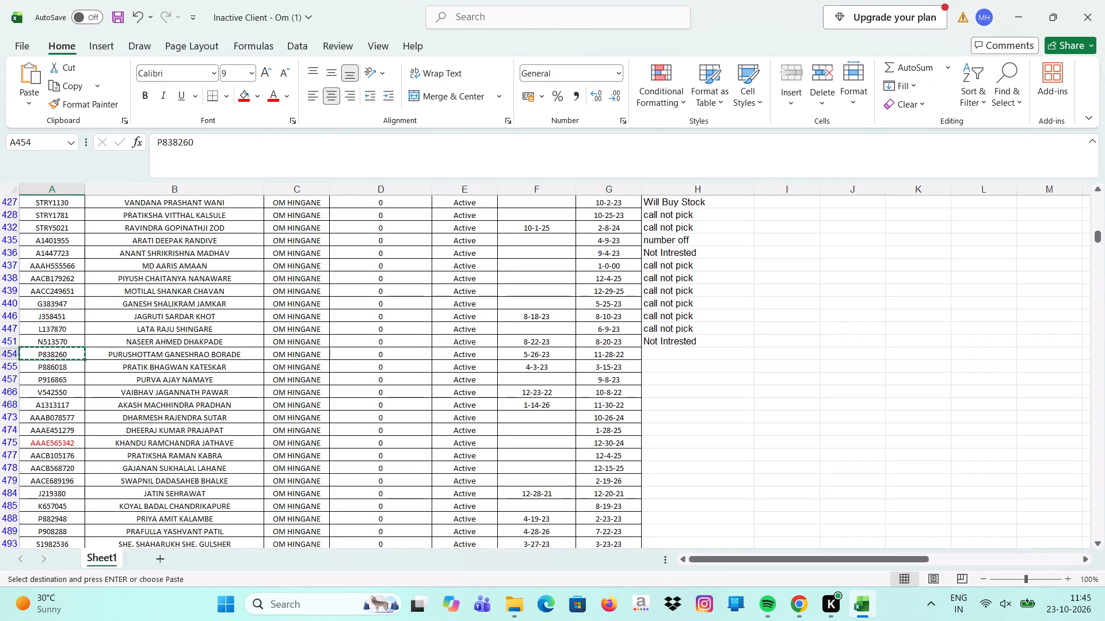
Switch back to the AngelOne Partner Platform, reopen the current client's profile from the account overview, and reveal the masked phone number.
key("alt+Tab")
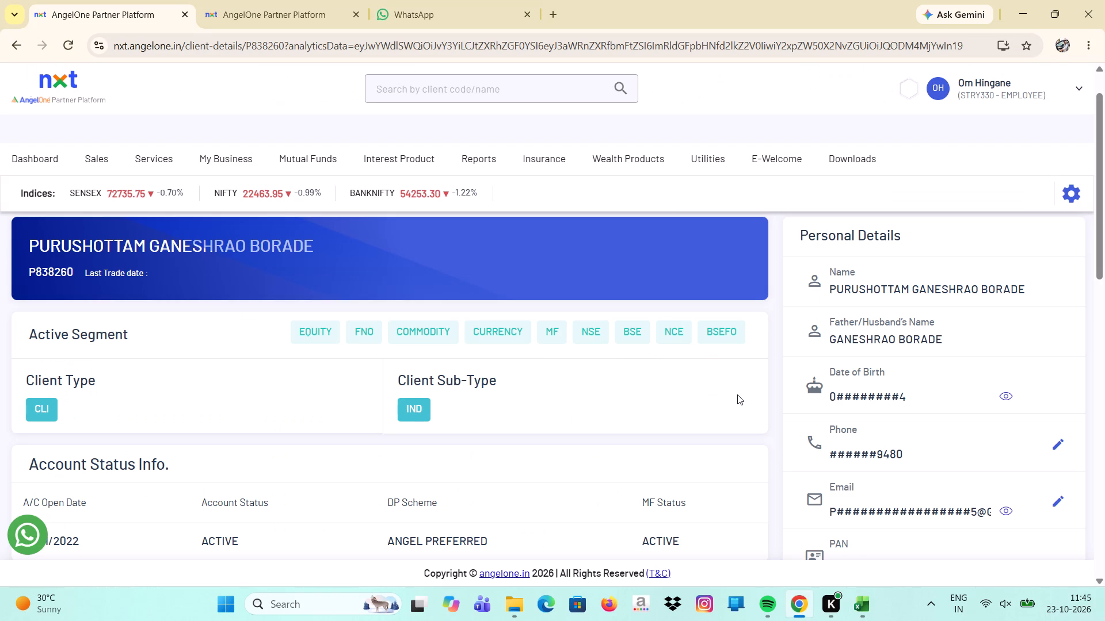
left_click(752, 331)
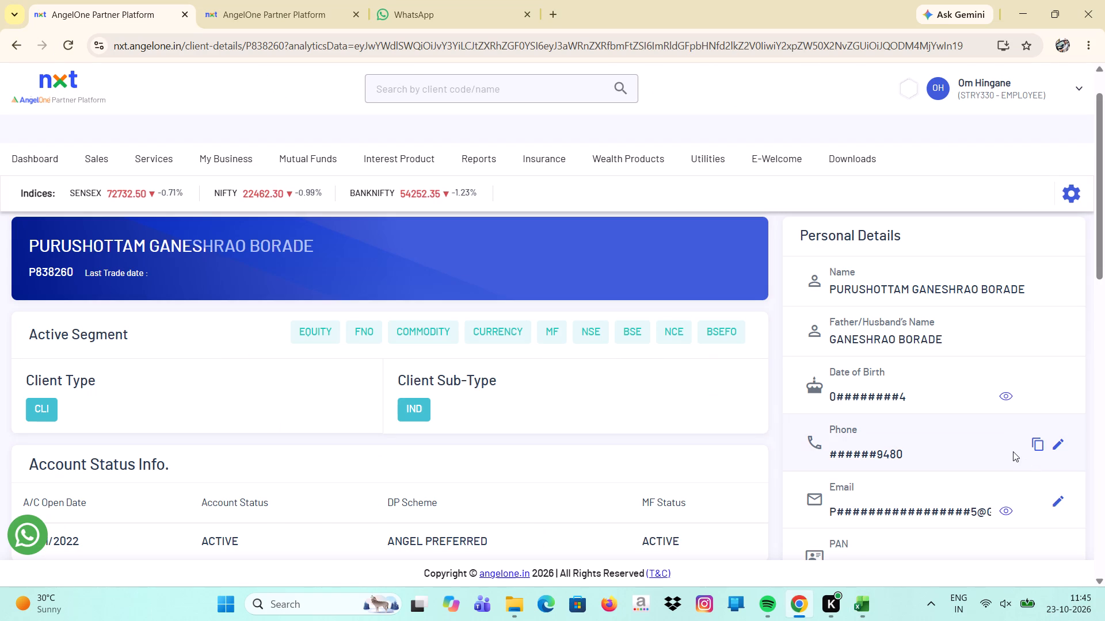
scroll(786, 432, "right", 1)
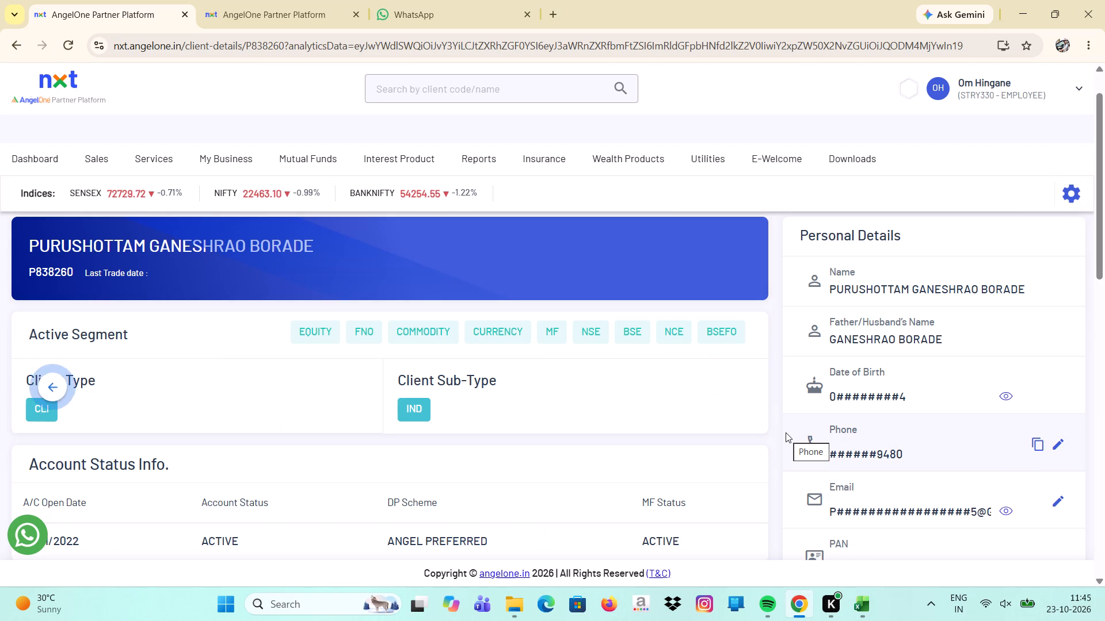
scroll(786, 432, "right", 6)
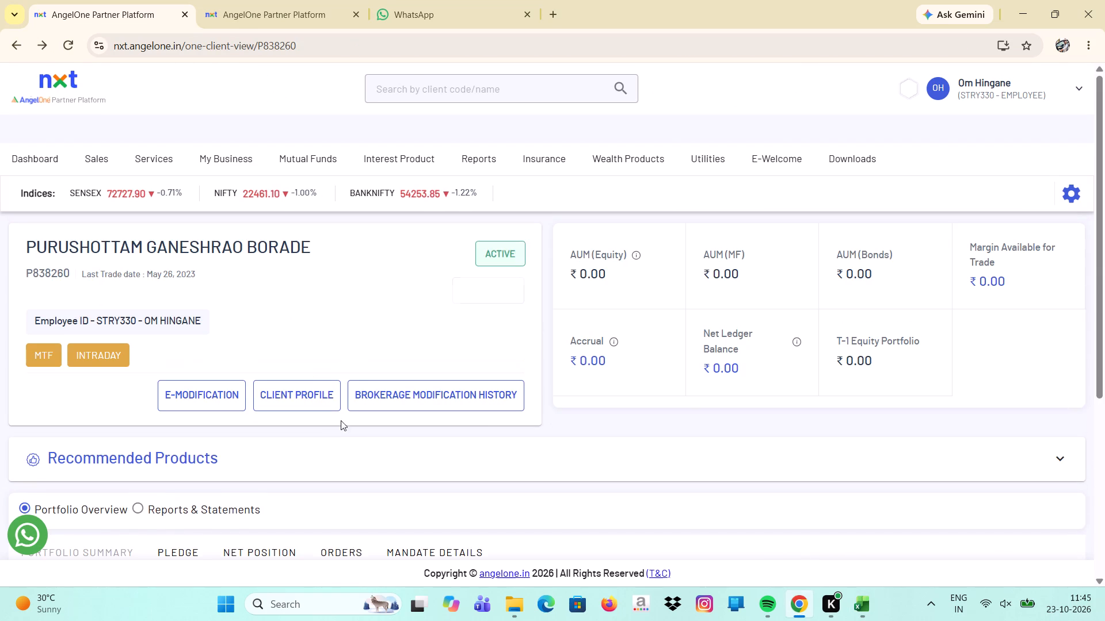
left_click(302, 402)
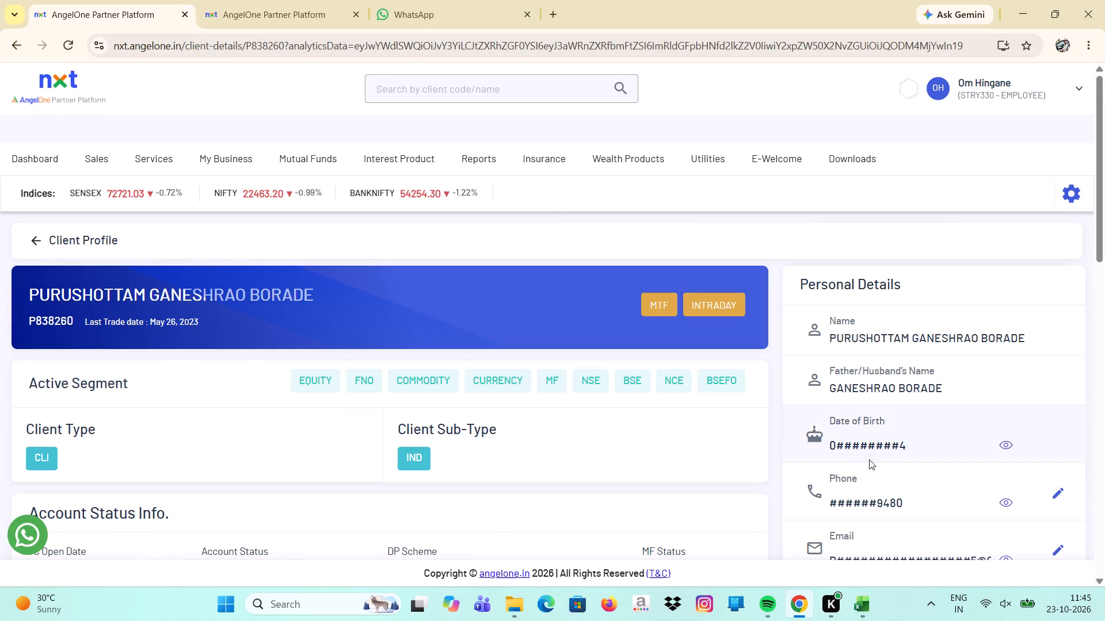
scroll(875, 459, "down", 1)
left_click(1006, 456)
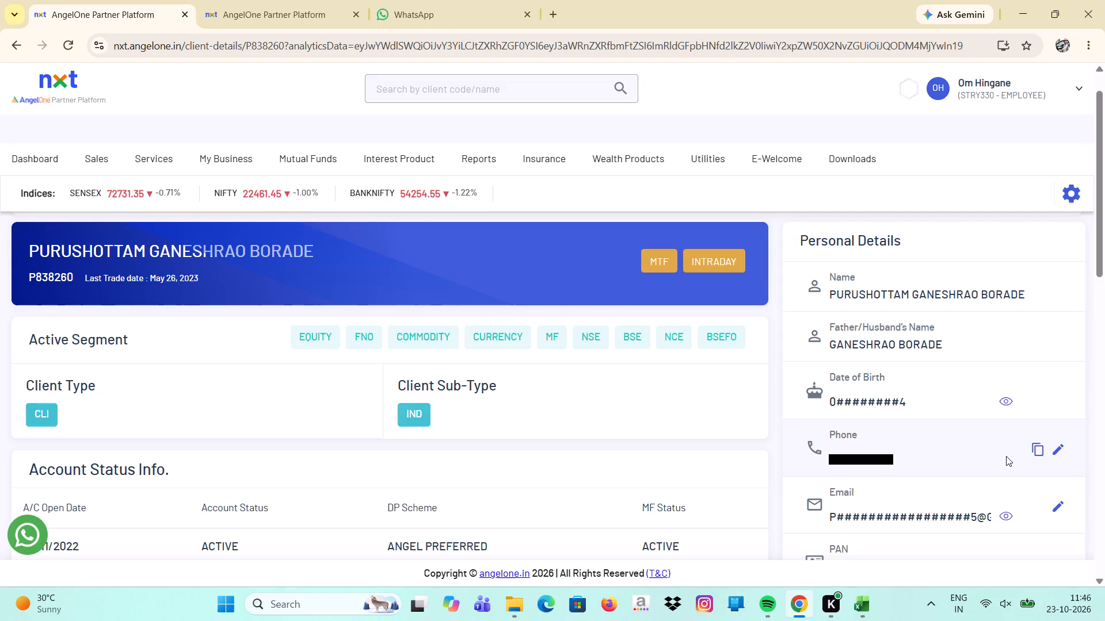
In the Excel client list, record the feedback "call not pick" in column H for the client in row 454.
key("alt+Tab")
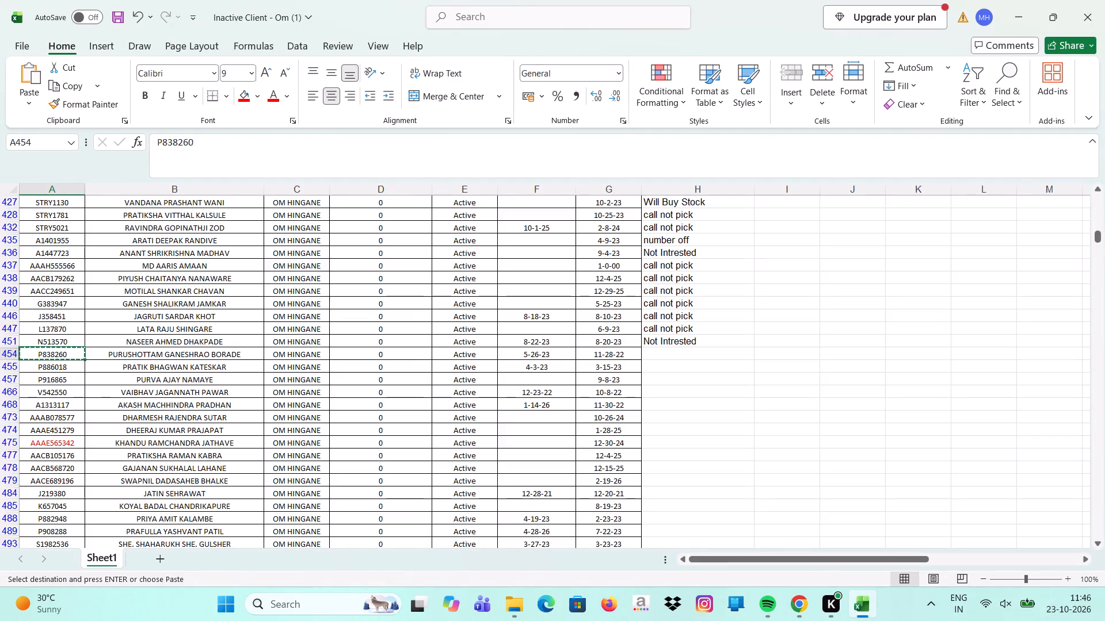
key("Right")
key("Right")
key("Right")
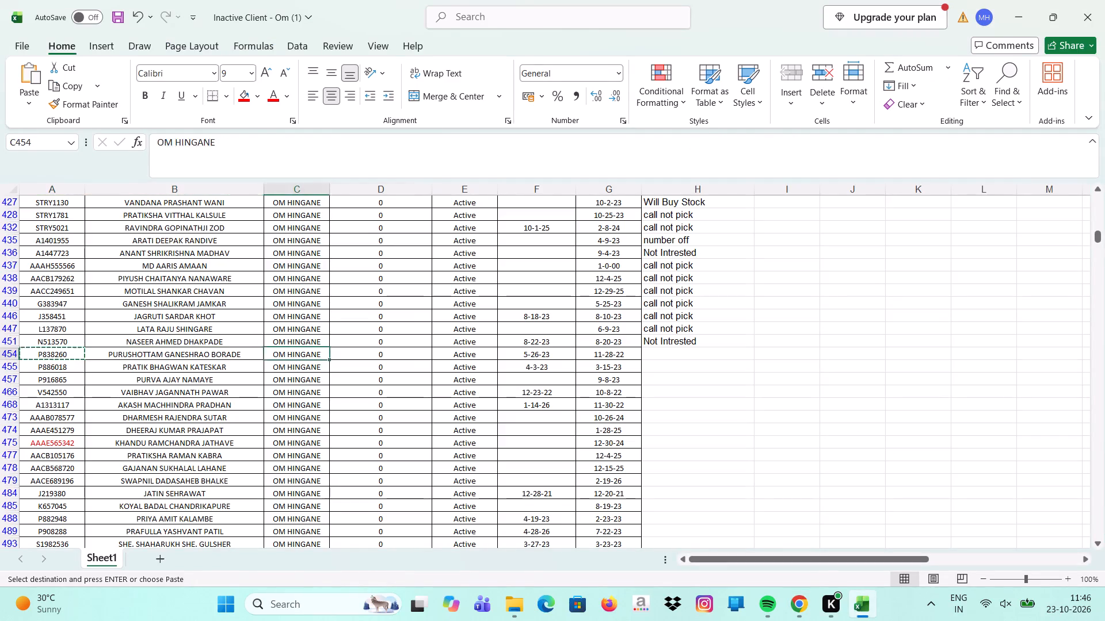
key("Right")
key("Right")
key("Right")
key("Right")
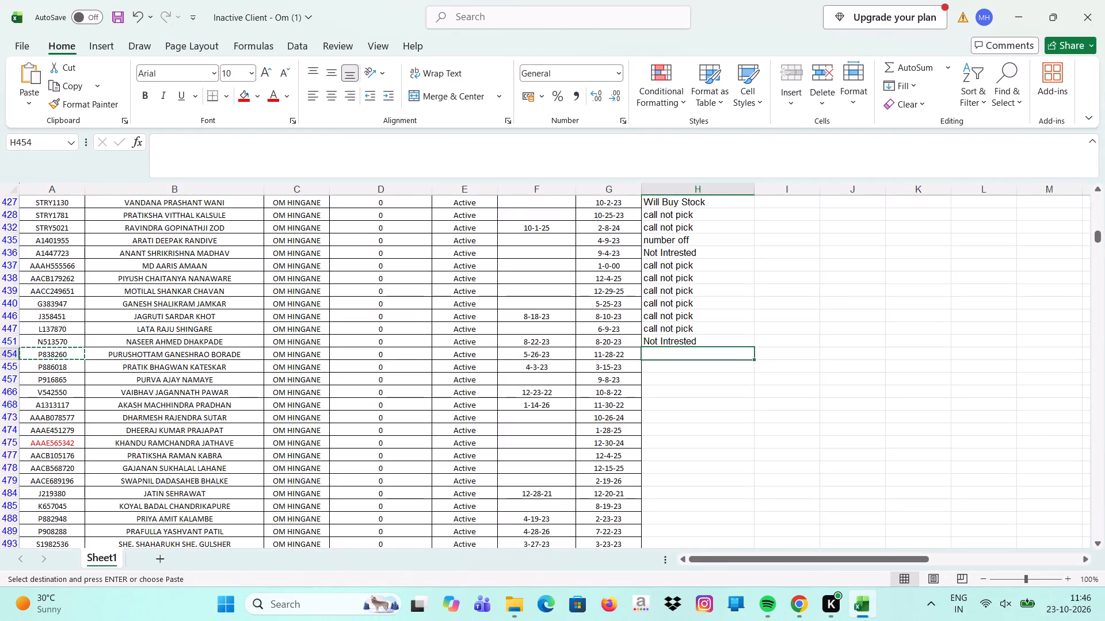
type("Ca")
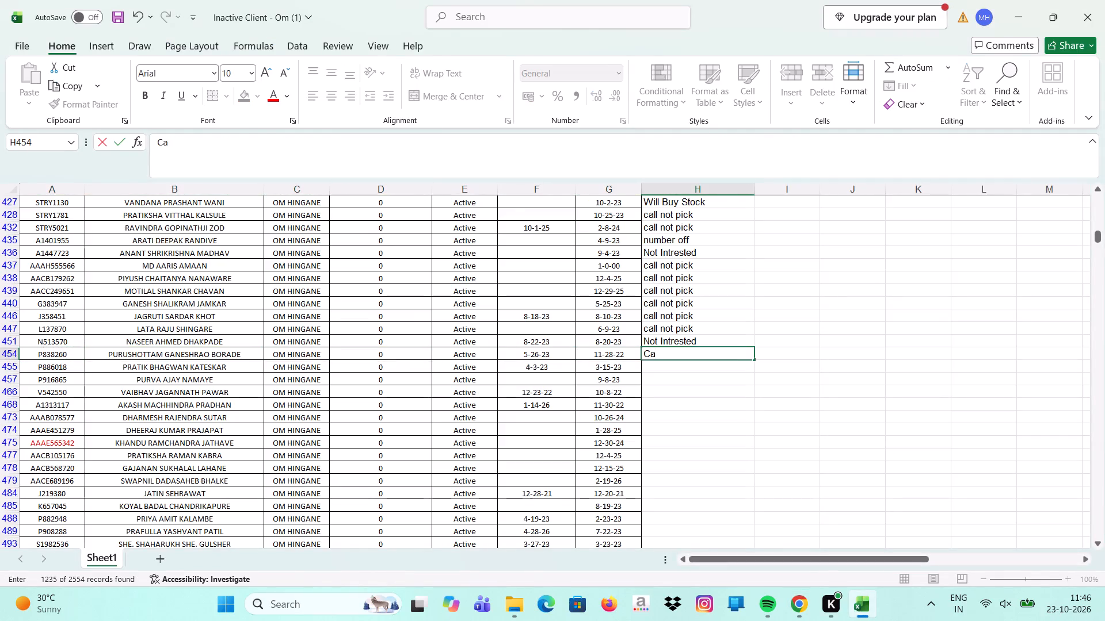
type("ll No")
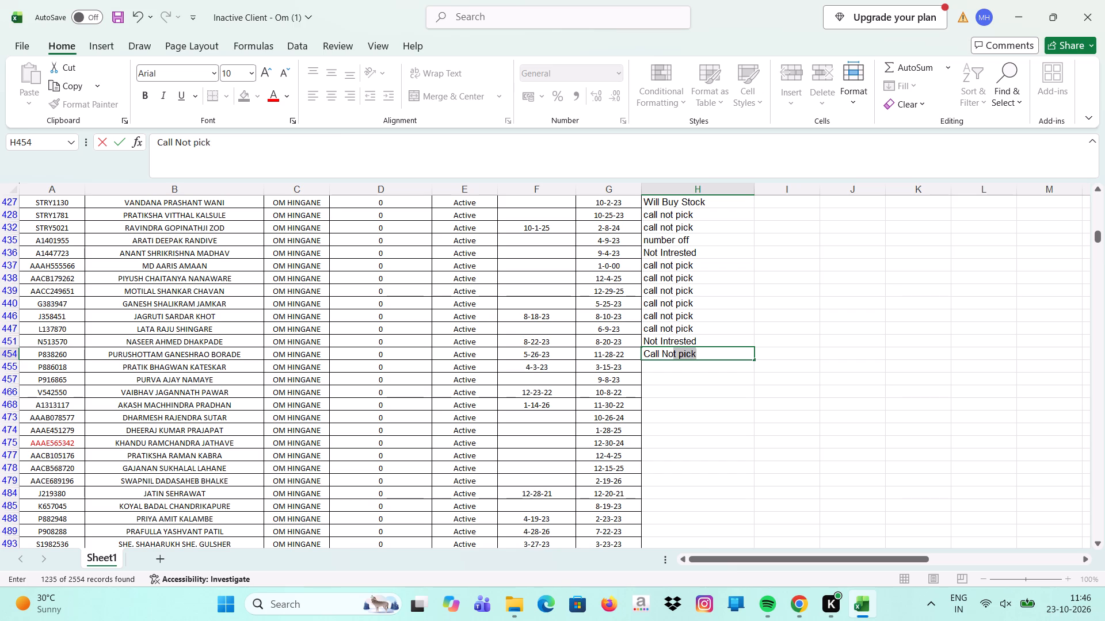
key("Return")
Copy the client code from row 455 and search for it on the AngelOne Partner Platform to open that client's account overview.
key("Left")
key("Left")
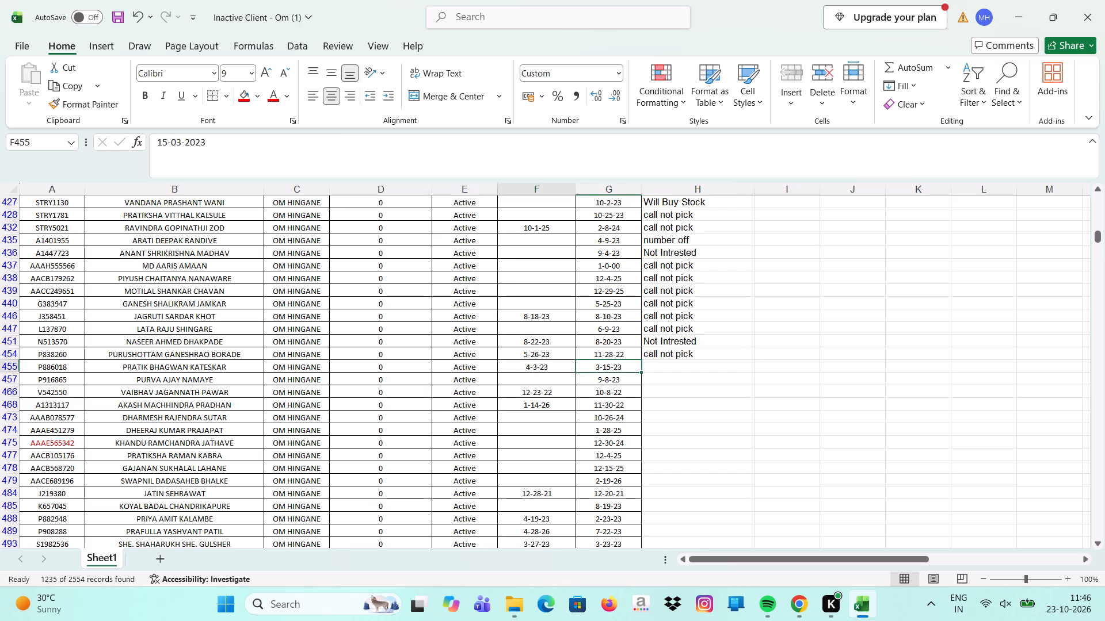
key("Left")
key("Left")
key("Left")
key("Left")
key("Left")
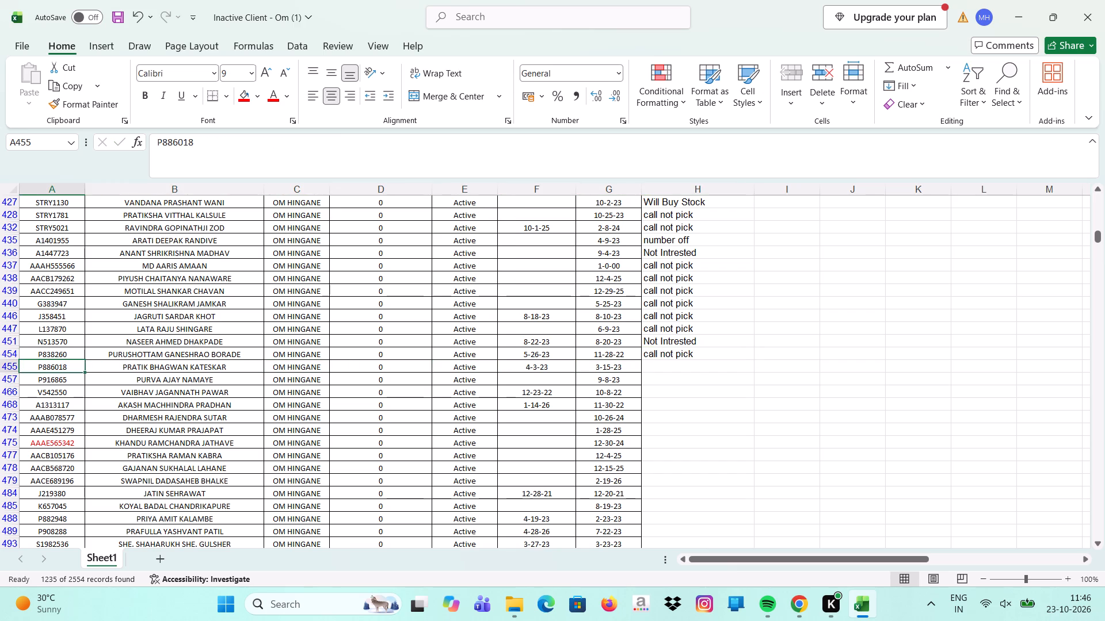
key("ctrl+c")
key("alt+Tab")
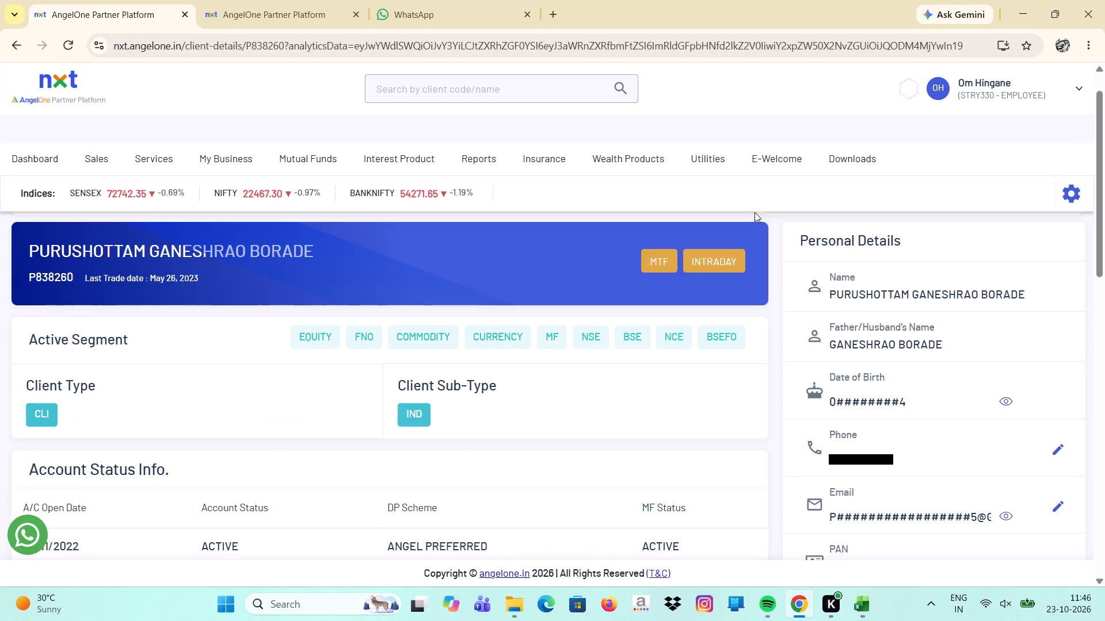
left_click(449, 91)
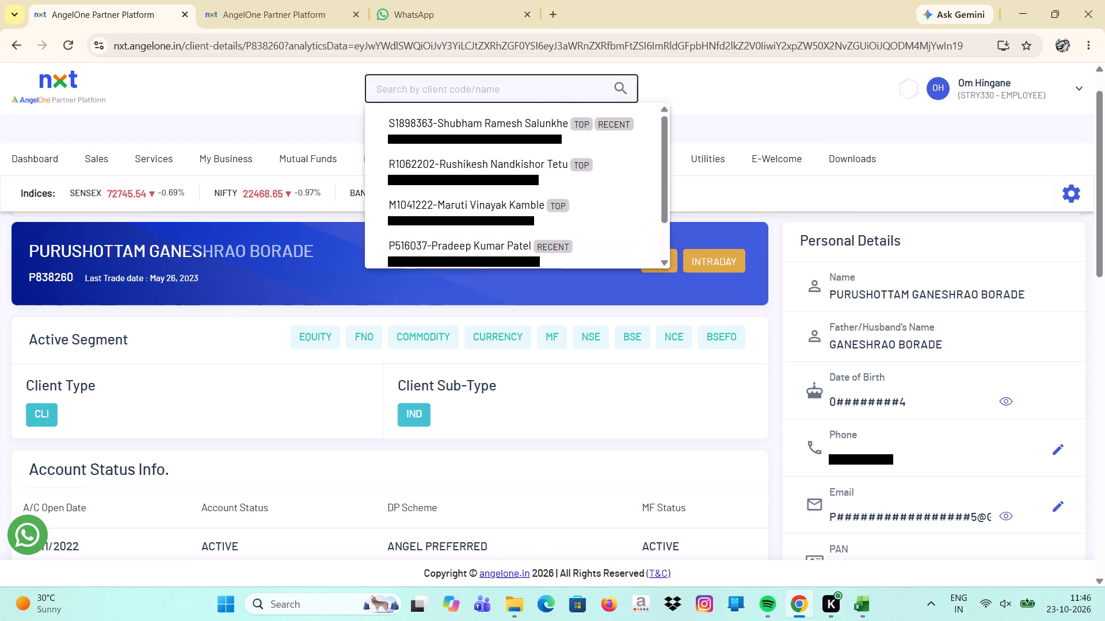
key("ctrl+v")
left_click(460, 128)
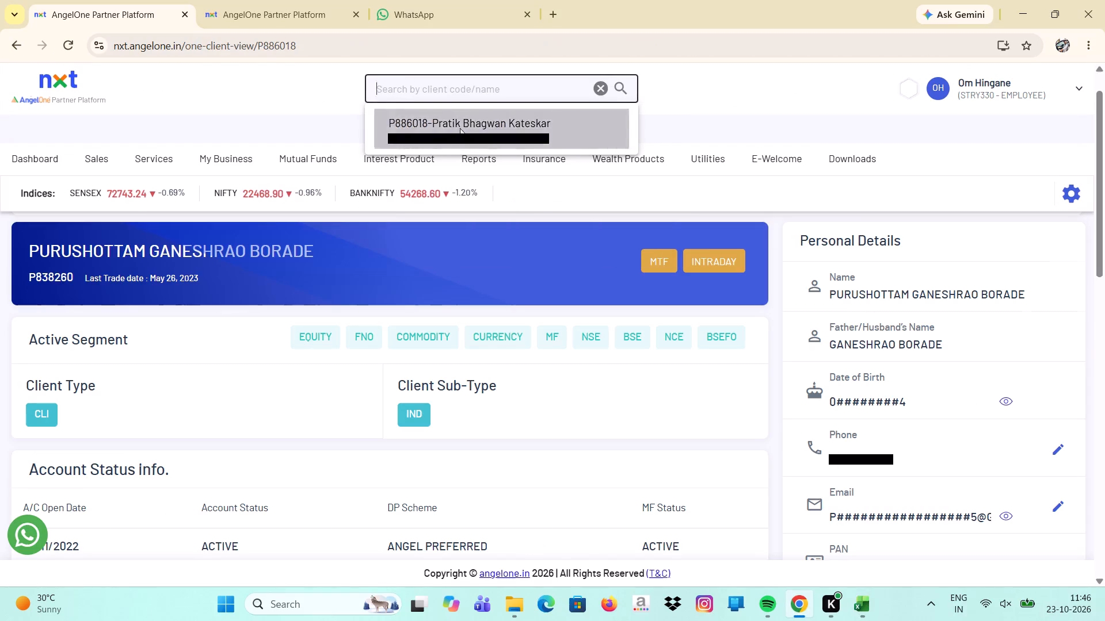
Open the full client profile from the row 455 client's account overview and reveal the masked phone number.
scroll(369, 244, "up", 2)
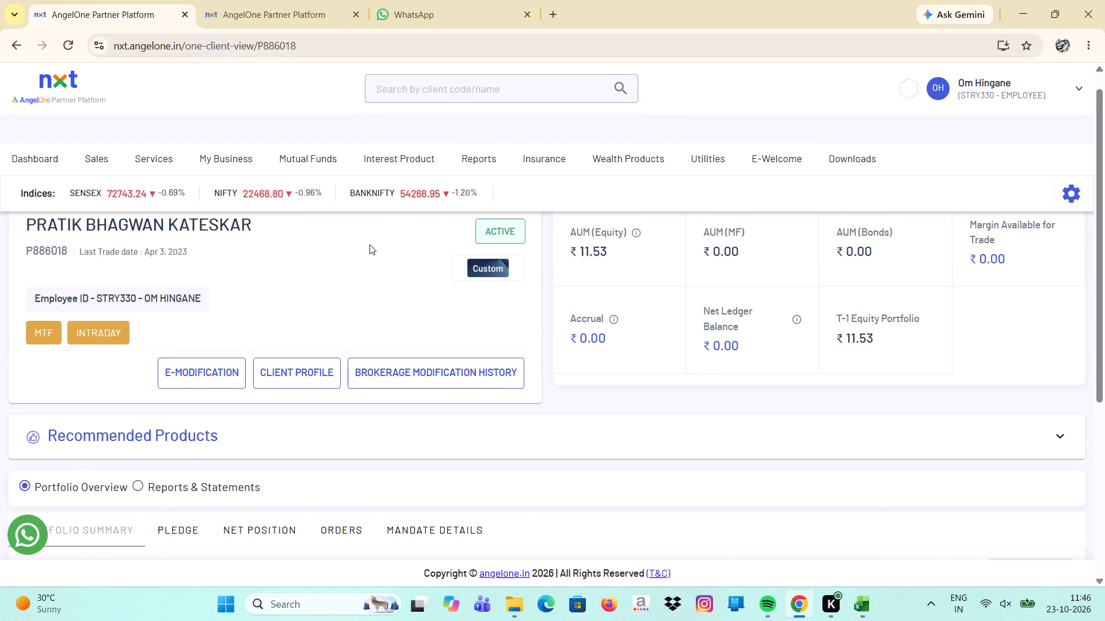
left_click(286, 388)
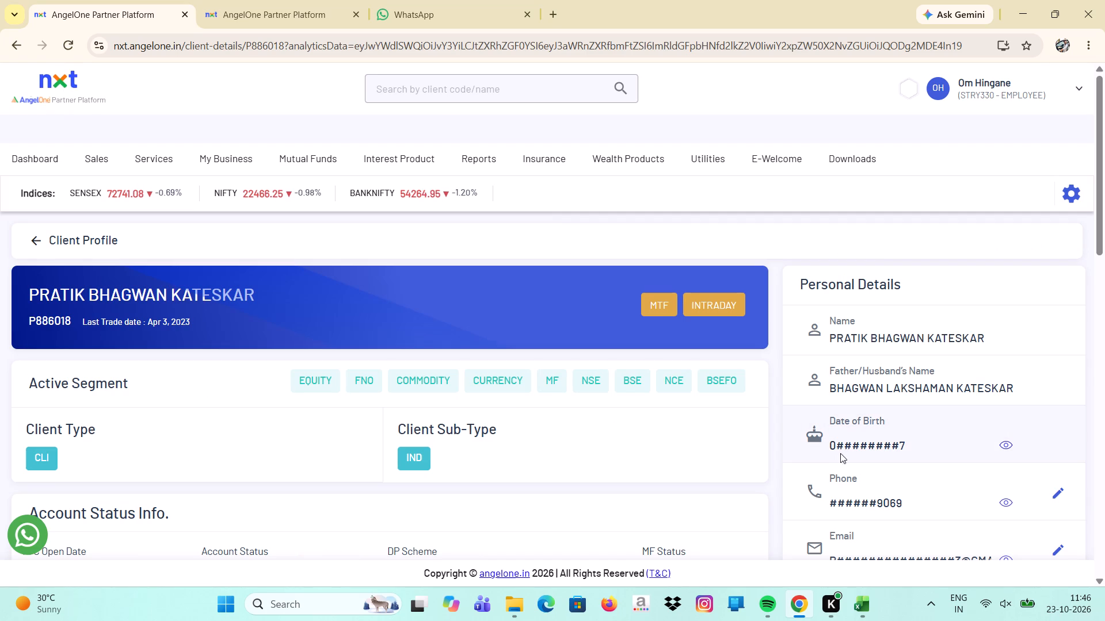
scroll(945, 473, "down", 1)
left_click(1012, 478)
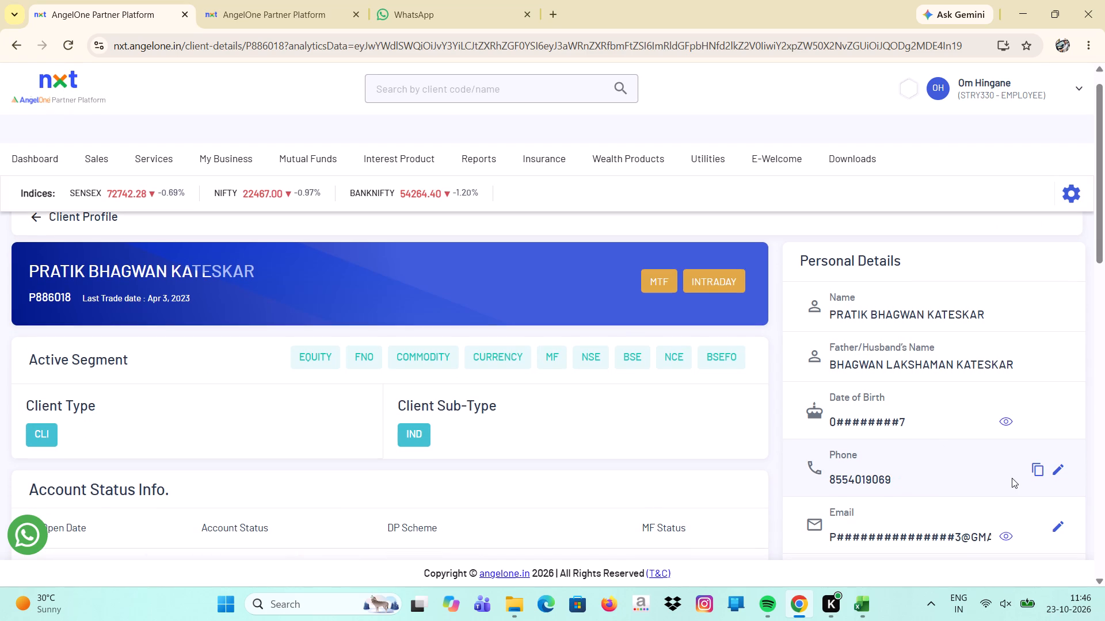
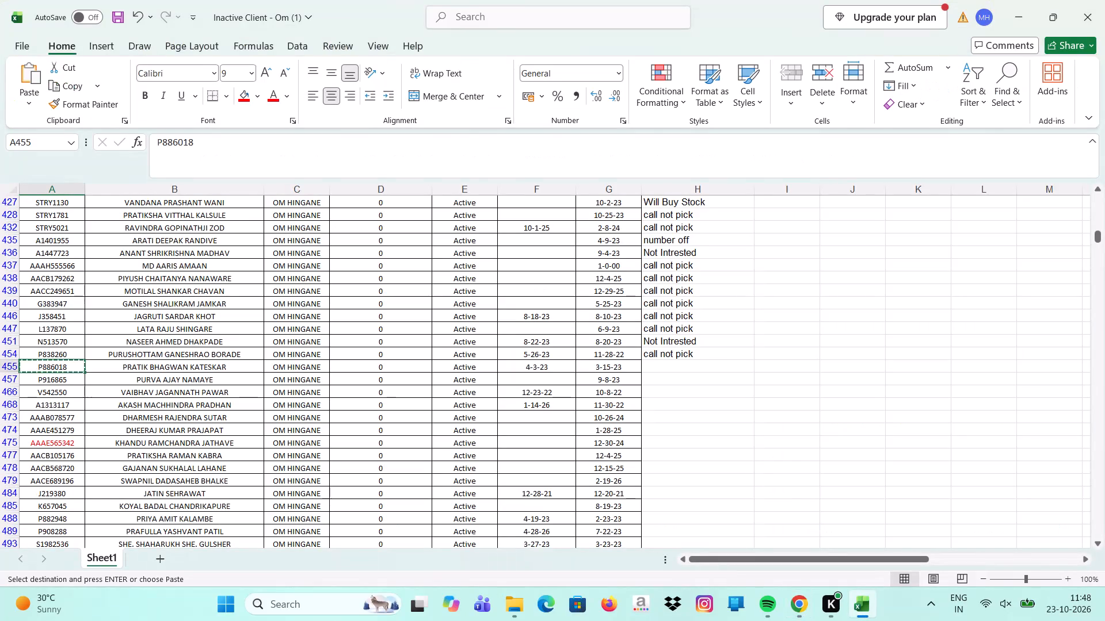
Record the feedback "call not pick" in column H for the client in row 455.
left_click(662, 366)
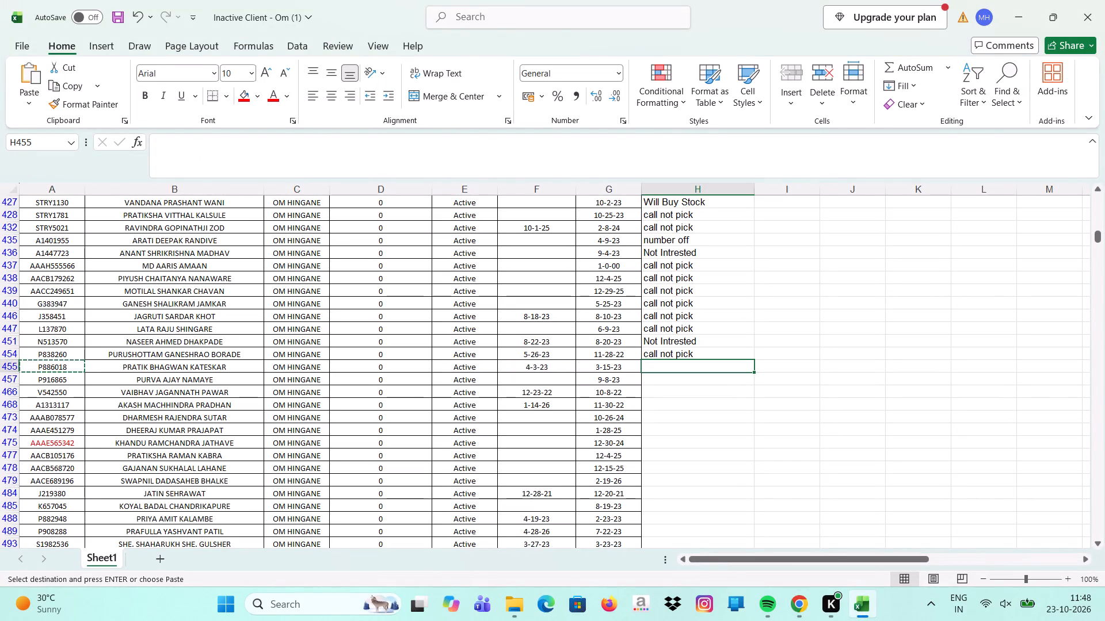
key("Left")
key("Left")
key("Left")
key("Left")
key("Left")
key("Left")
key("Left")
key("Left")
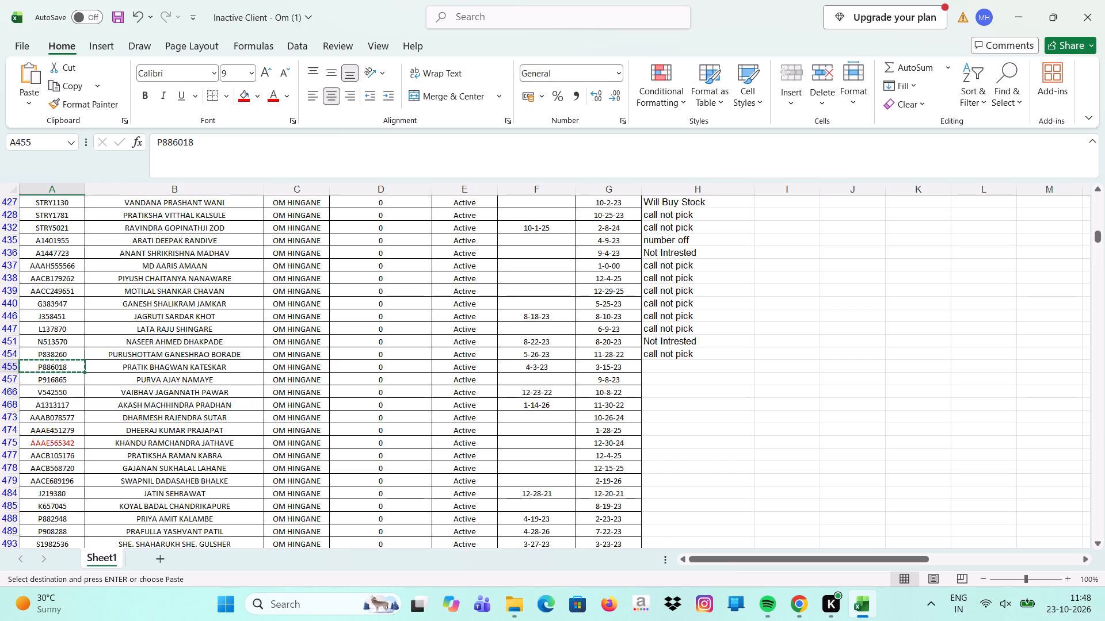
key("Right")
key("Right")
key("Right")
key("Right")
key("Right")
key("Right")
key("Right")
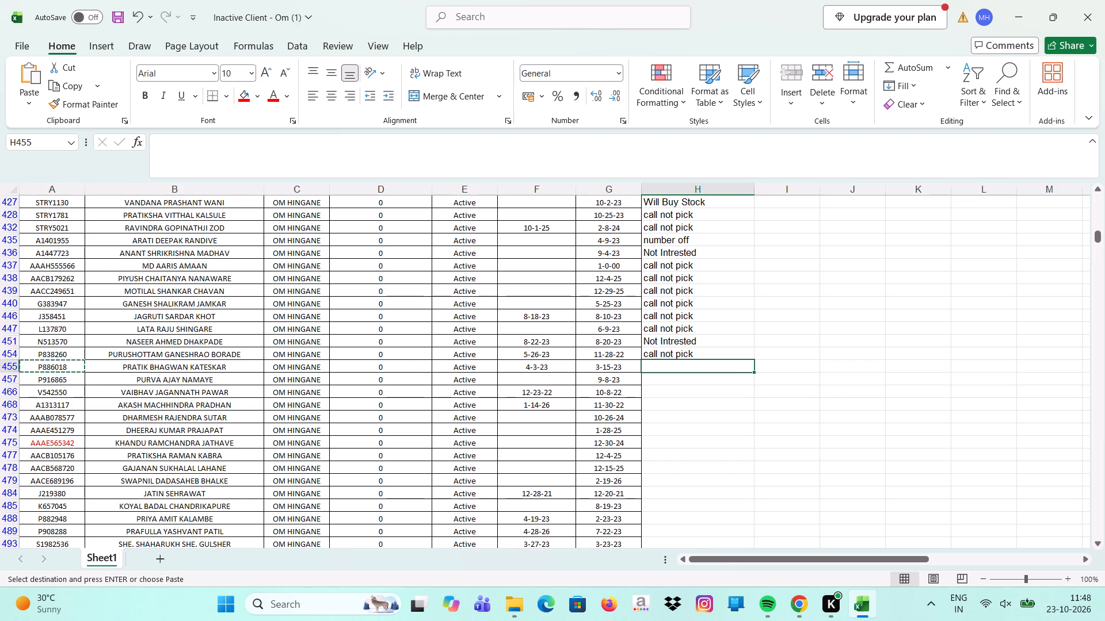
type("call not")
key("Return")
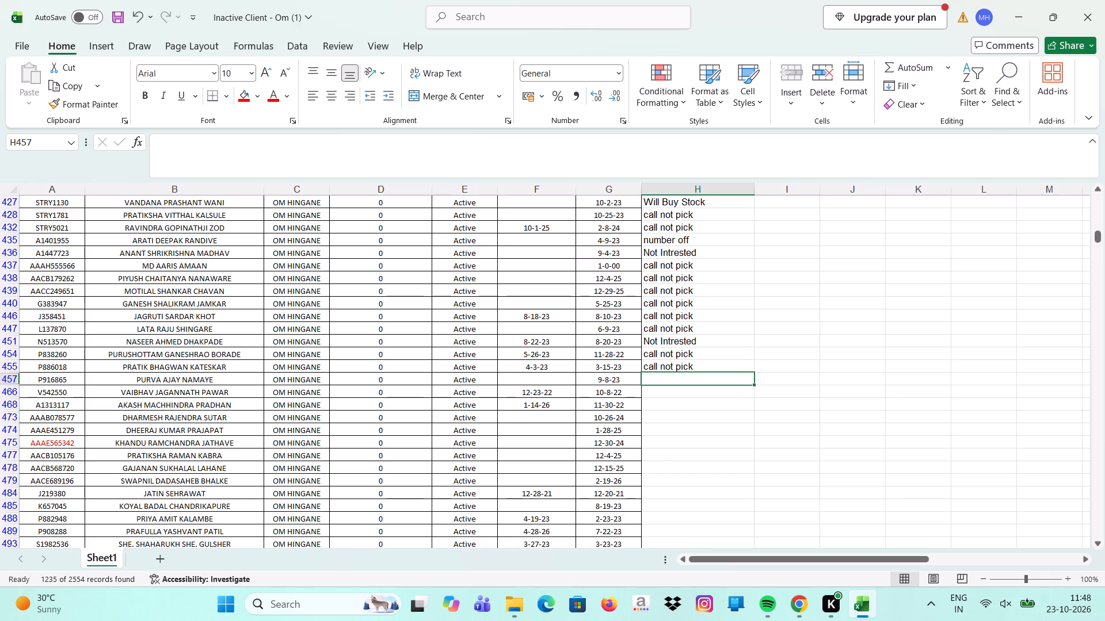
Copy the client code from row 457 and search for it on the AngelOne Partner Platform to open that client's account overview.
key("Left")
key("Left")
key("Left")
key("Left")
key("Left")
key("Left")
key("Left")
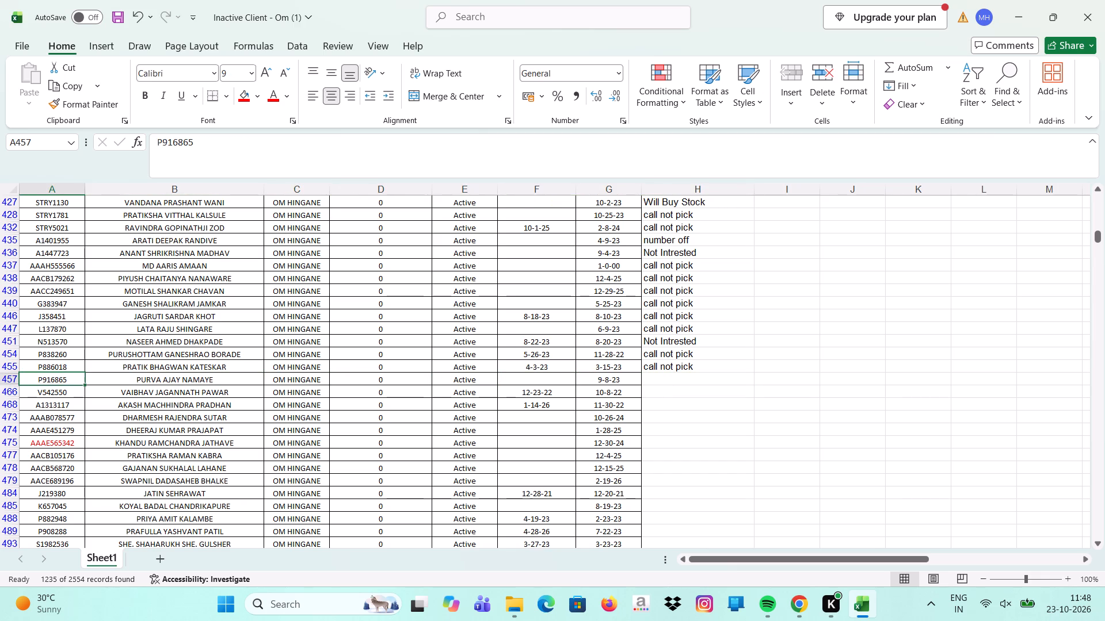
key("ctrl+c")
key("alt+Tab")
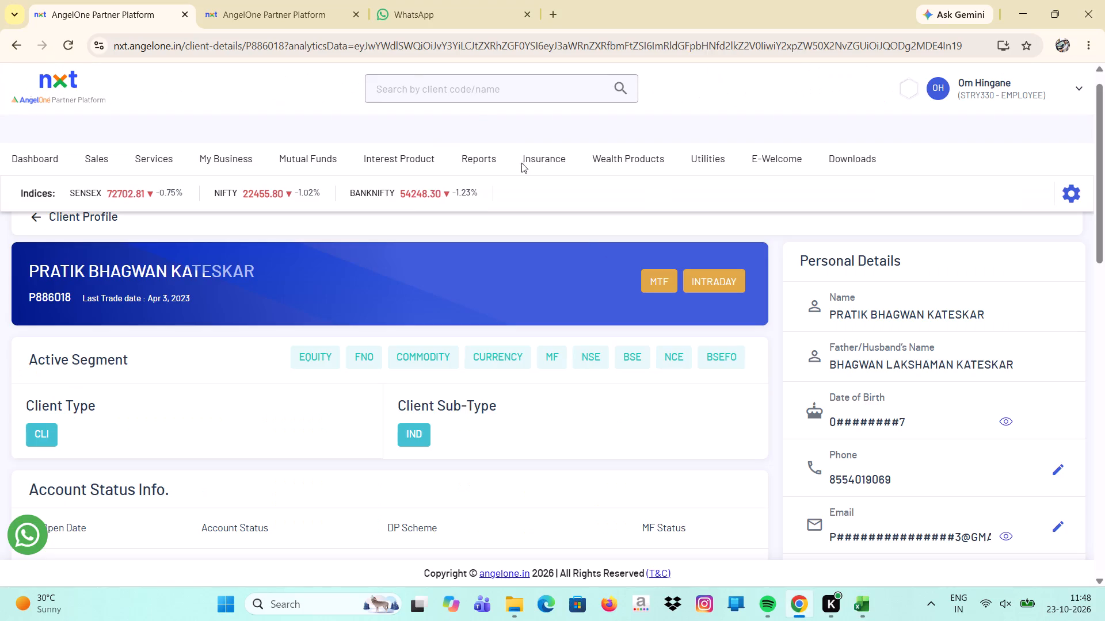
left_click(415, 79)
key("ctrl+v")
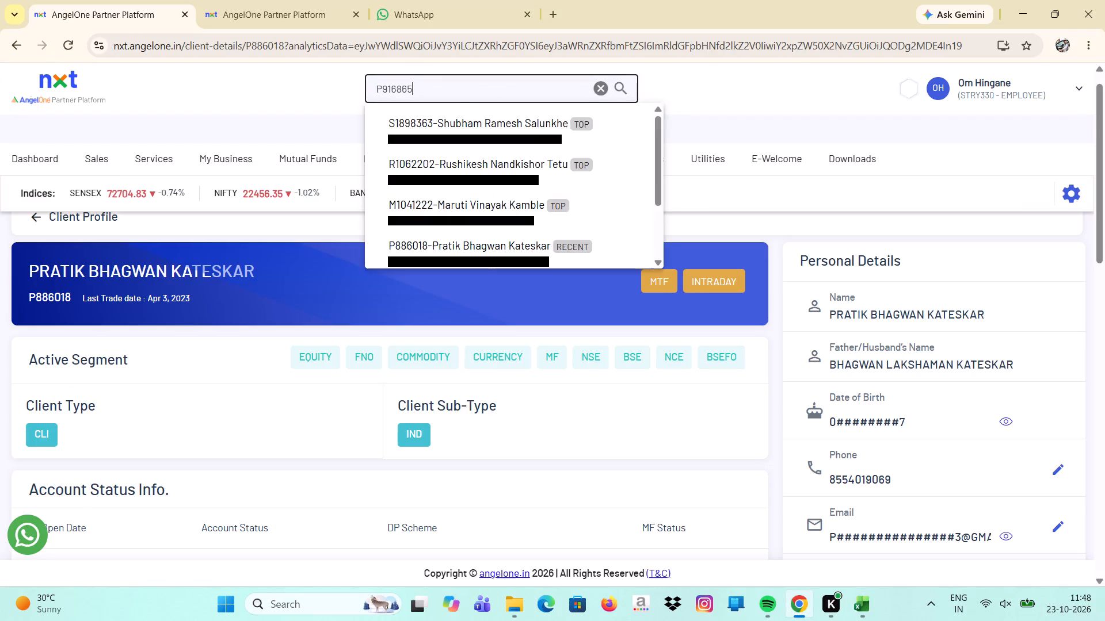
left_click(453, 147)
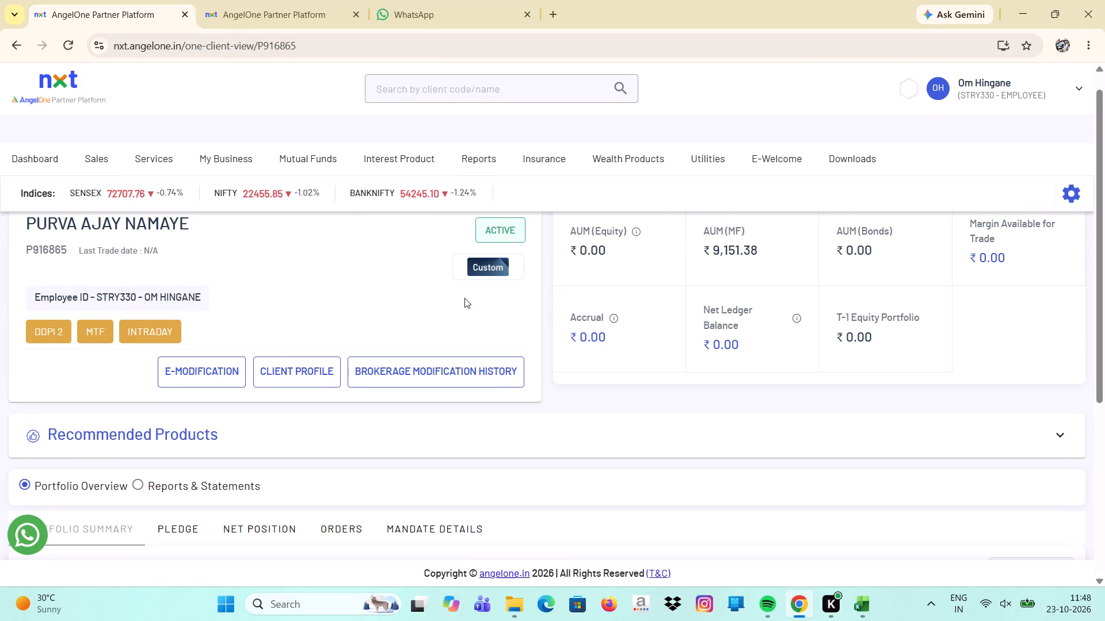
Open the full client profile for the row 457 client and reveal the masked phone number.
scroll(464, 298, "up", 1)
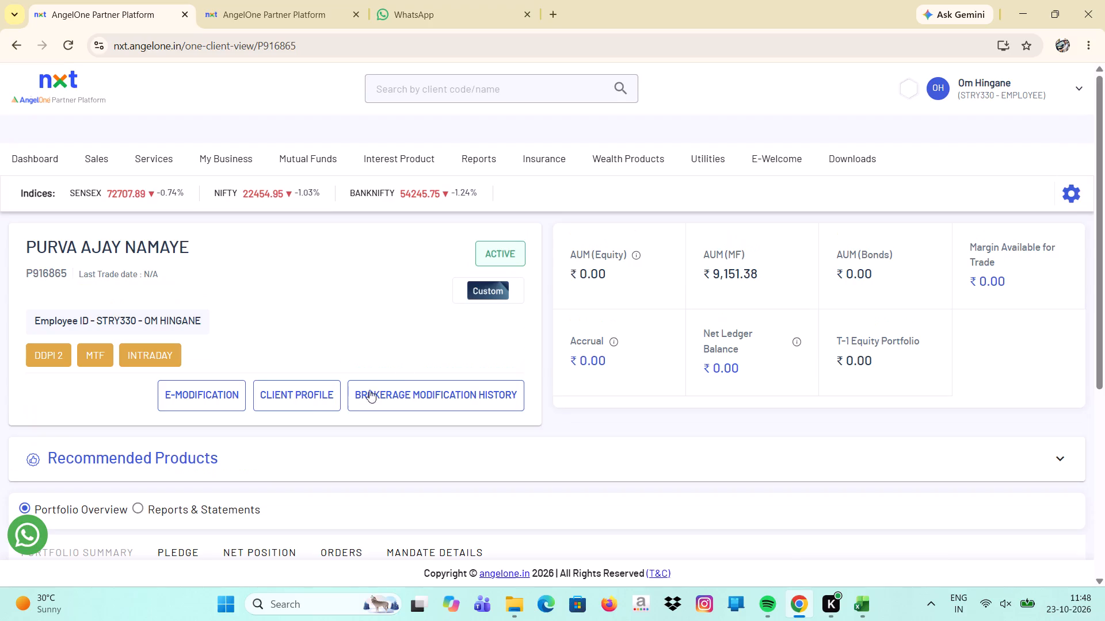
left_click(294, 401)
scroll(875, 473, "down", 1)
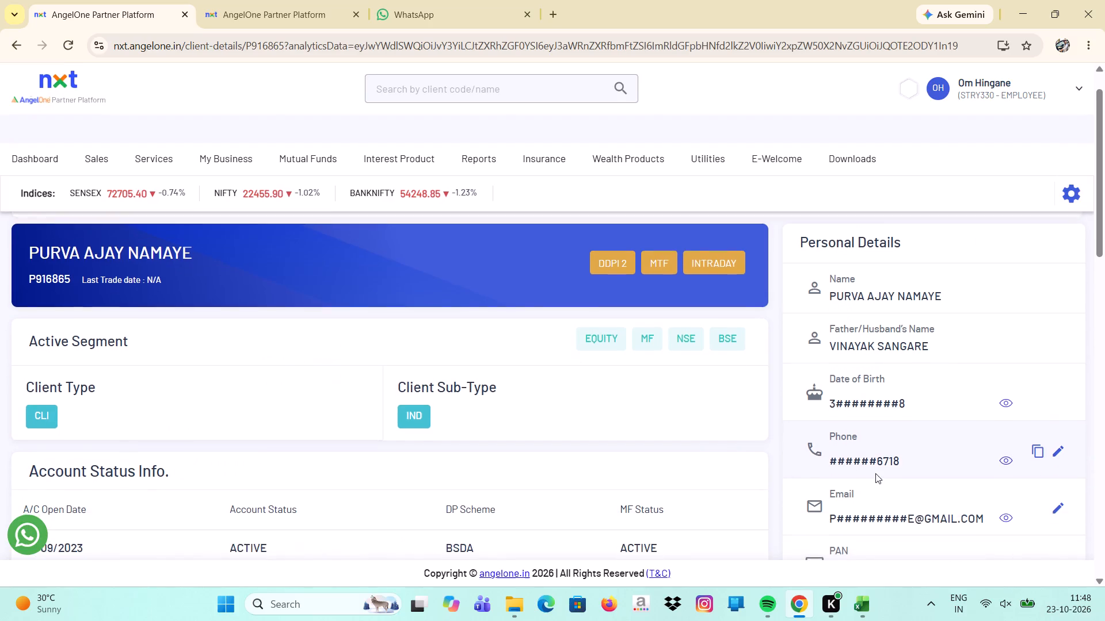
left_click(1004, 462)
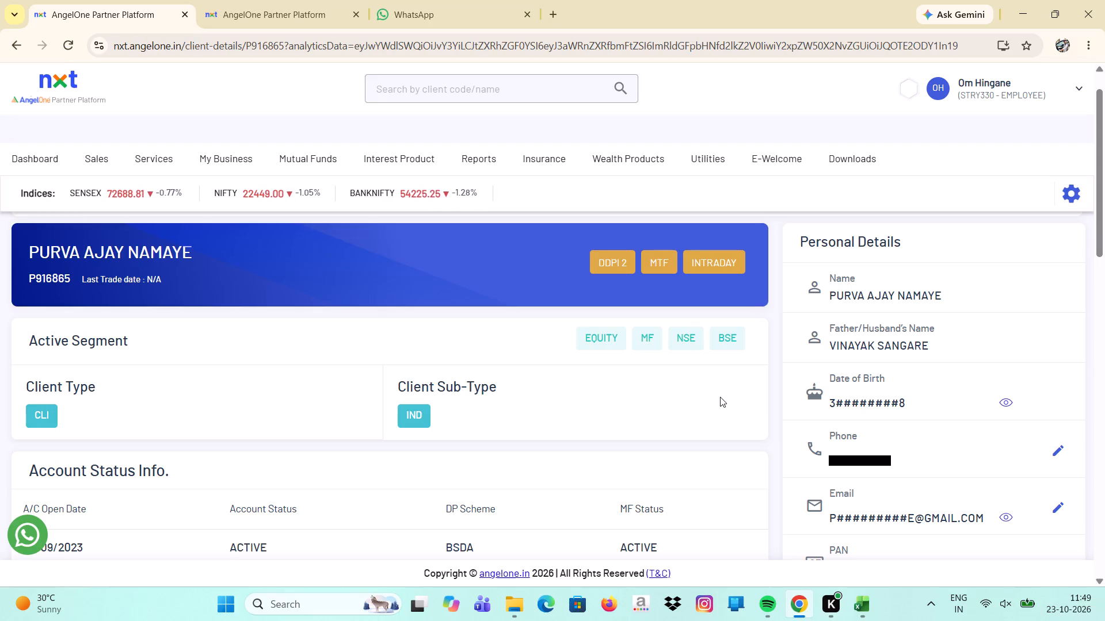
Switch back to the Excel client list and record the feedback "call not pick" in column H for the client in row 457.
key("alt+Tab")
key("Right")
key("Right")
key("Right")
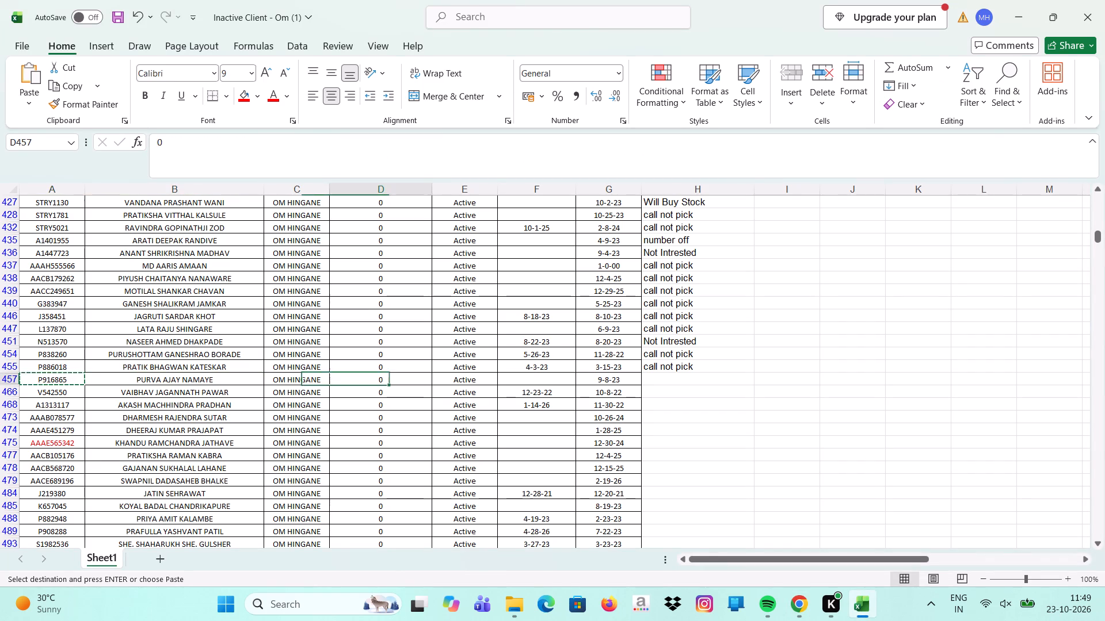
key("Right")
key("Right")
key("Right")
key("Right")
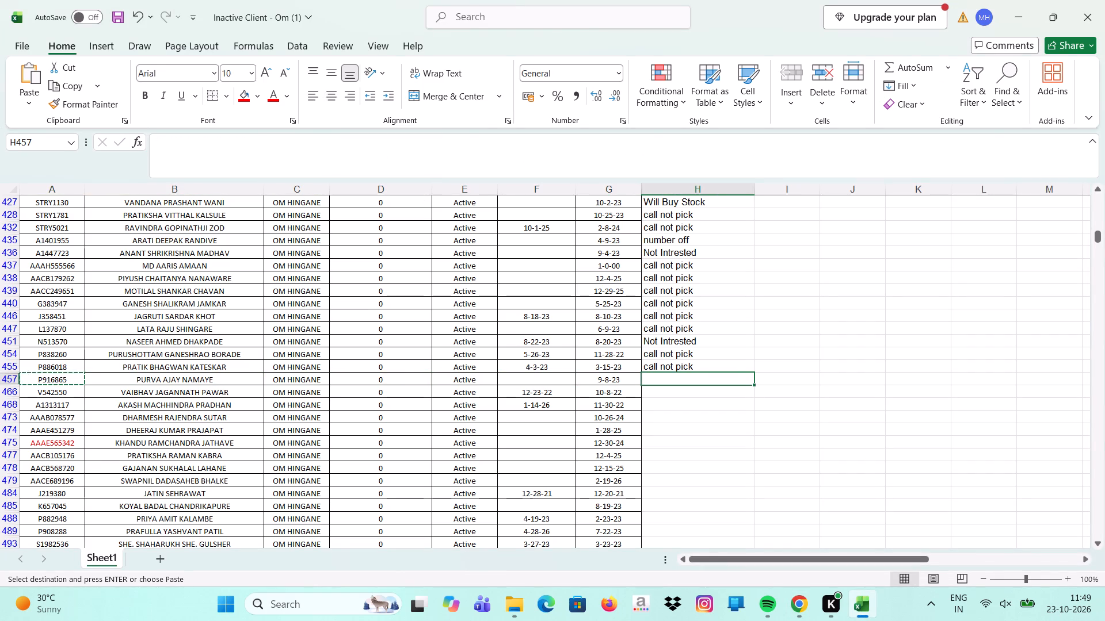
type("Ca")
type("ll No")
key("Return")
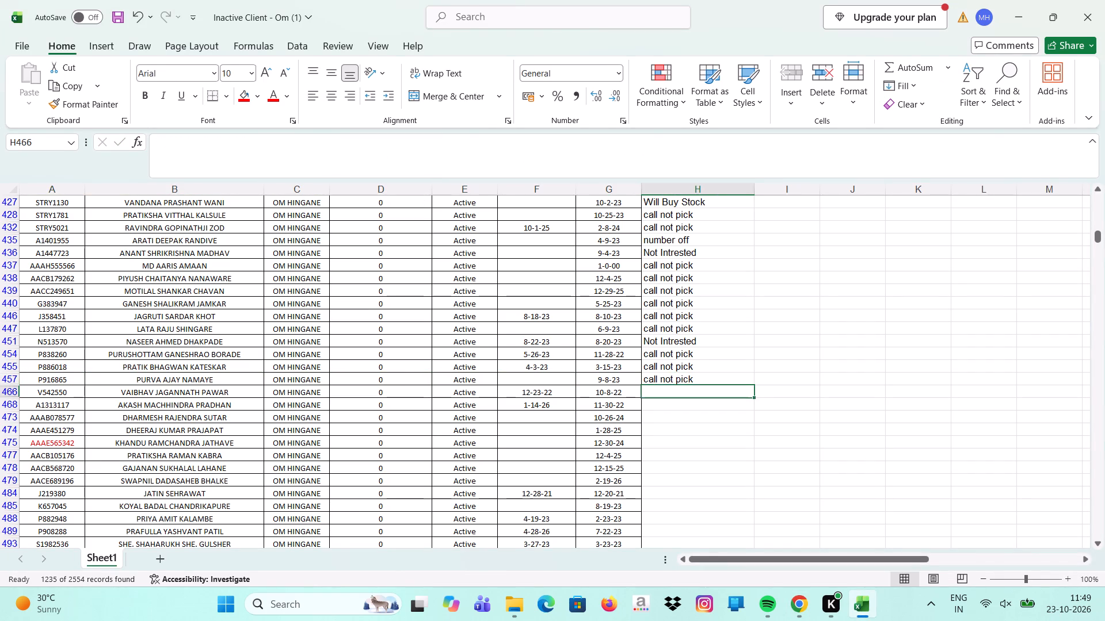
Copy the client code from row 466 and search for it on the AngelOne Partner Platform to open that client's account overview.
key("Left")
key("Left")
key("Left")
key("Left")
key("Left")
key("Left")
key("Left")
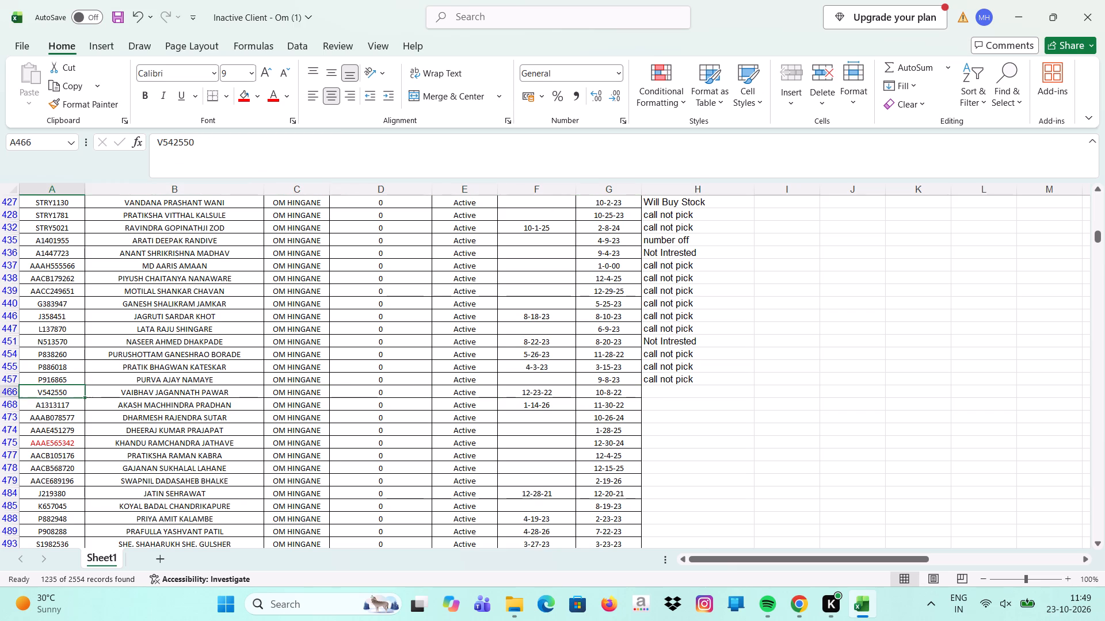
key("ctrl+c")
key("alt+Tab")
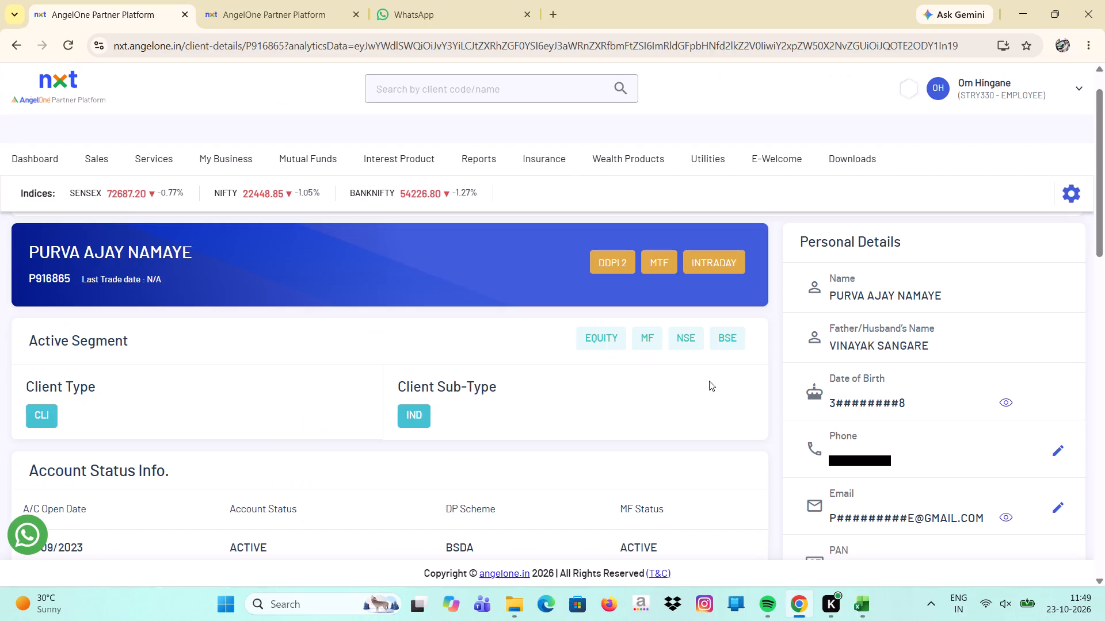
left_click(478, 89)
key("ctrl+v")
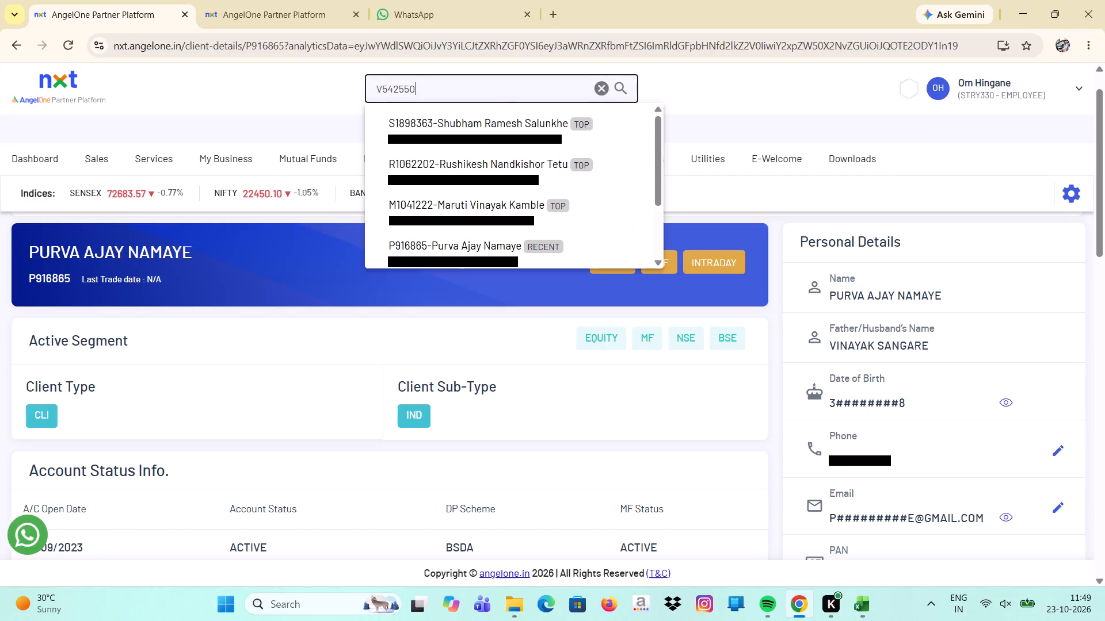
left_click(498, 135)
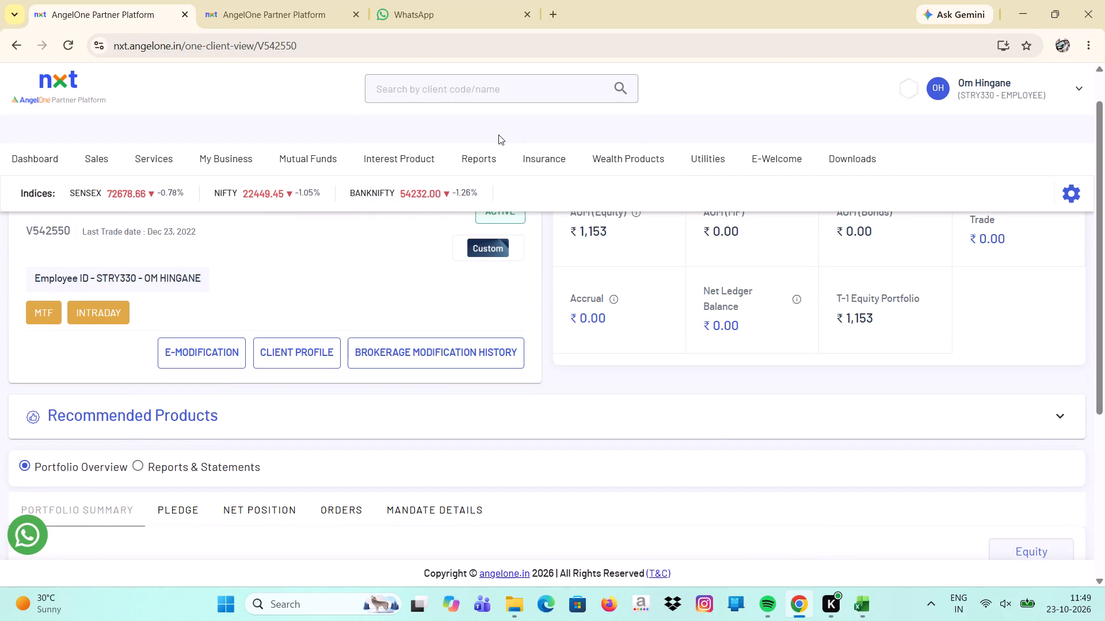
Open the full client profile for the row 466 client and reveal the masked phone number.
left_click(279, 359)
scroll(660, 421, "down", 1)
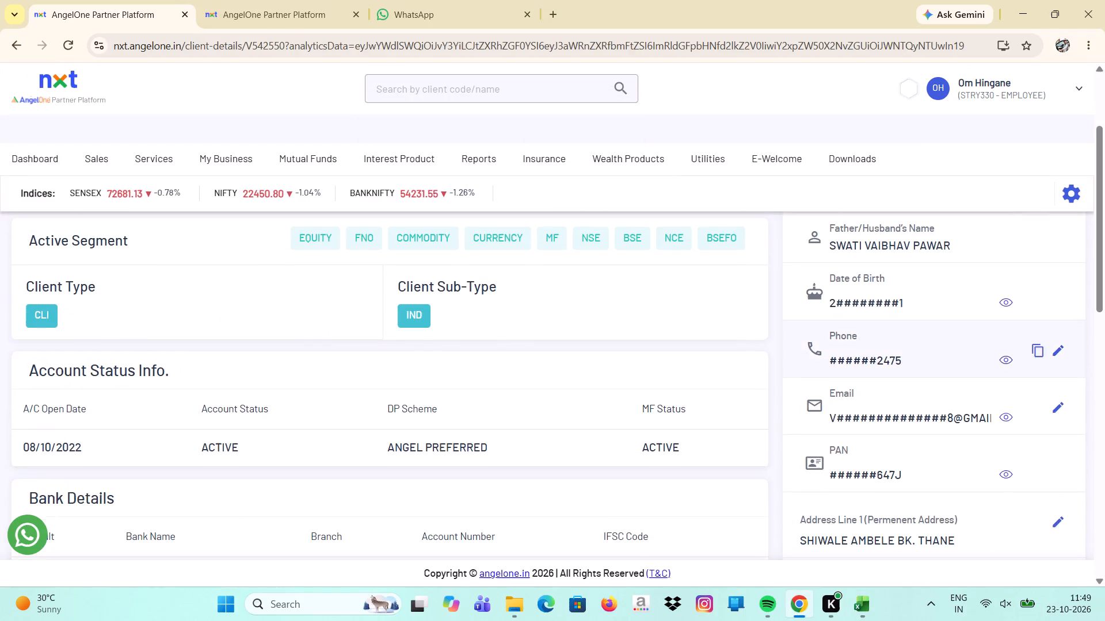
left_click(1003, 360)
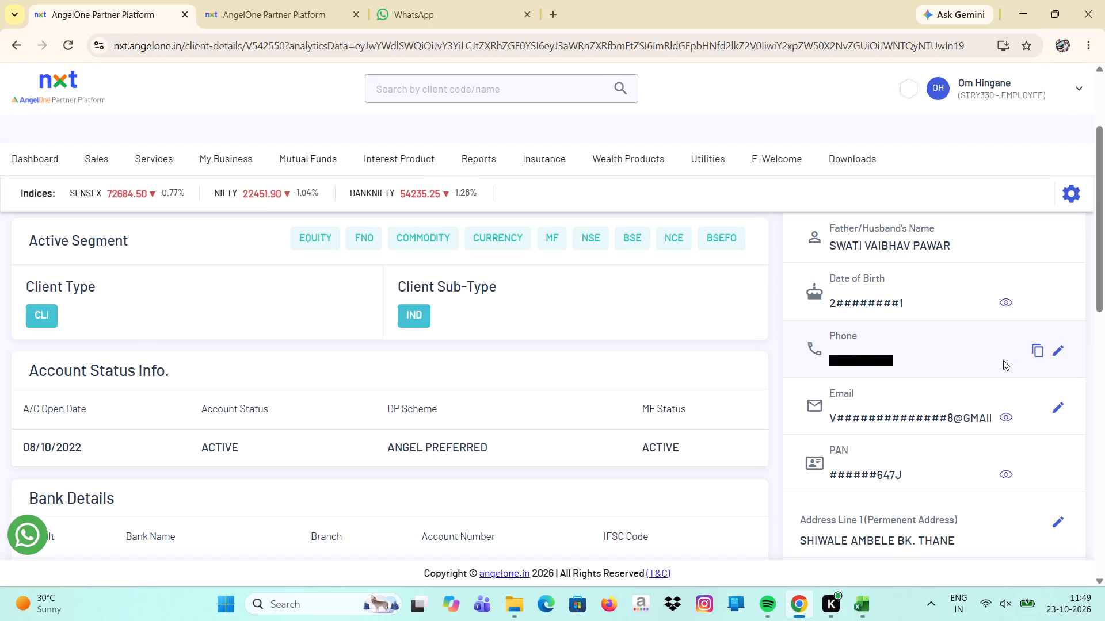
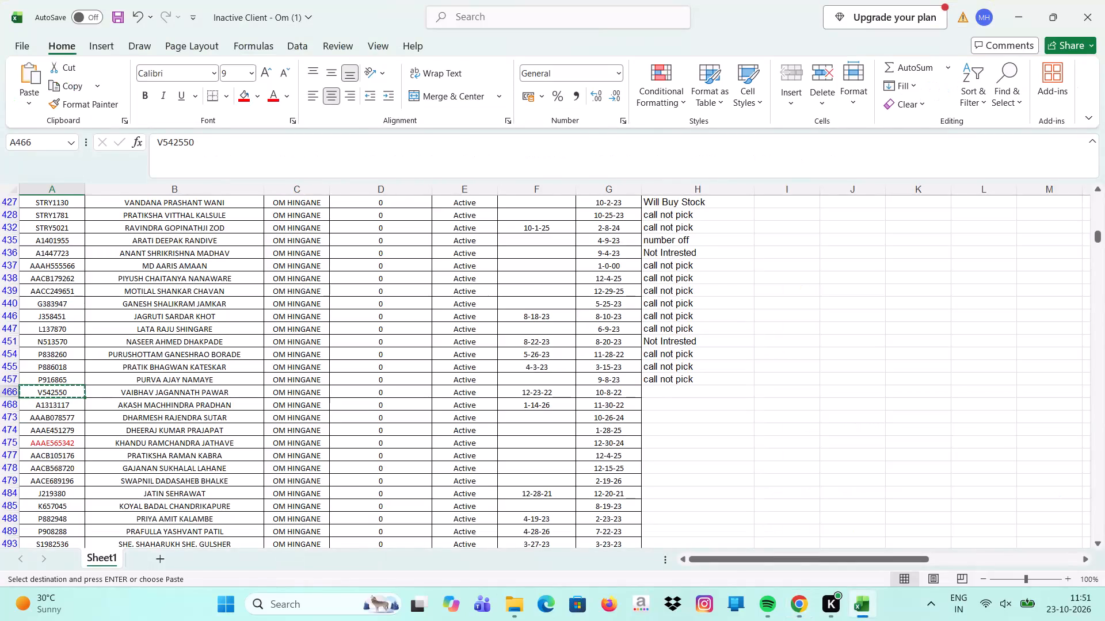
Record the feedback "call not pick" in column H for the client in row 466.
key("Right")
key("Right")
key("Right")
key("Right")
key("Right")
key("Right")
key("Right")
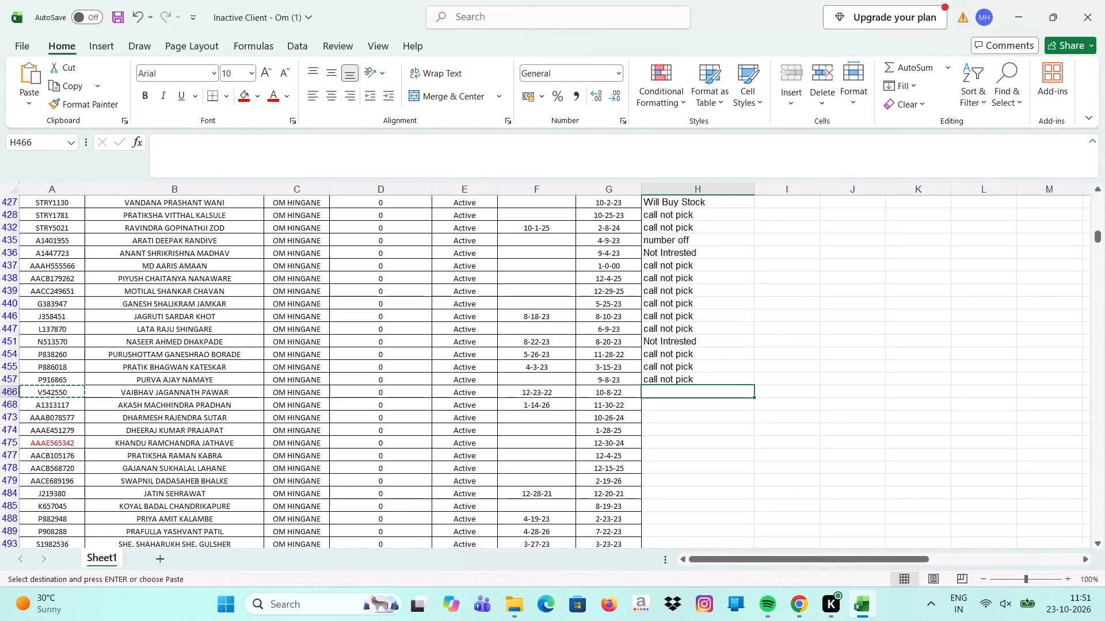
type("ca")
type("ll Not")
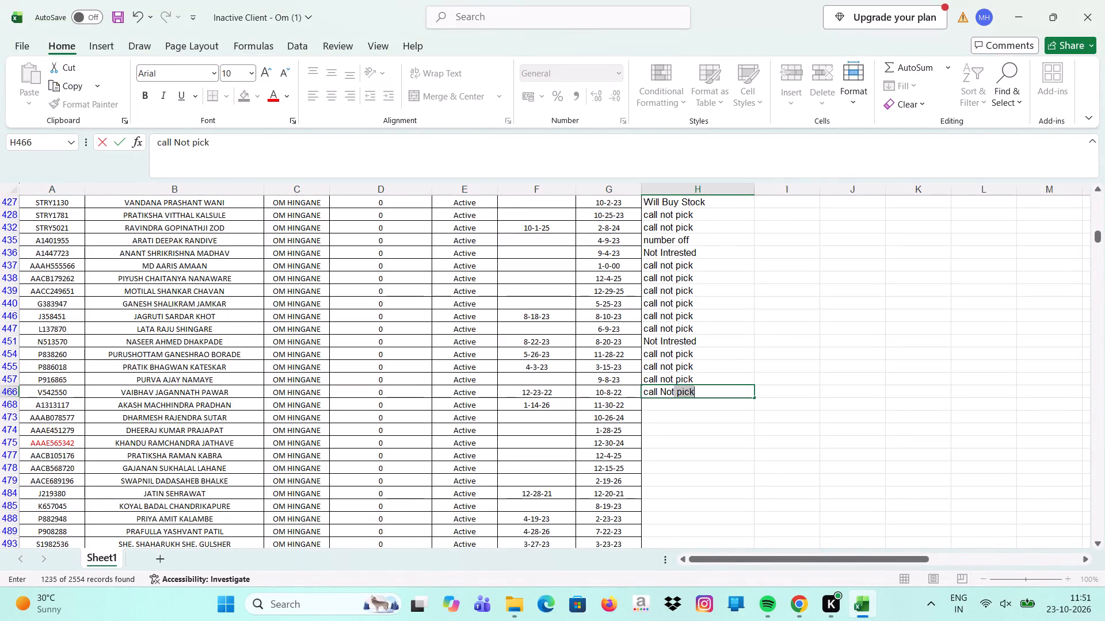
key("Return")
Copy the client code from row 468 and search for it on the AngelOne Partner Platform to open that client's account overview.
key("Left")
key("Left")
key("Left")
key("Left")
key("Left")
key("Left")
key("Left")
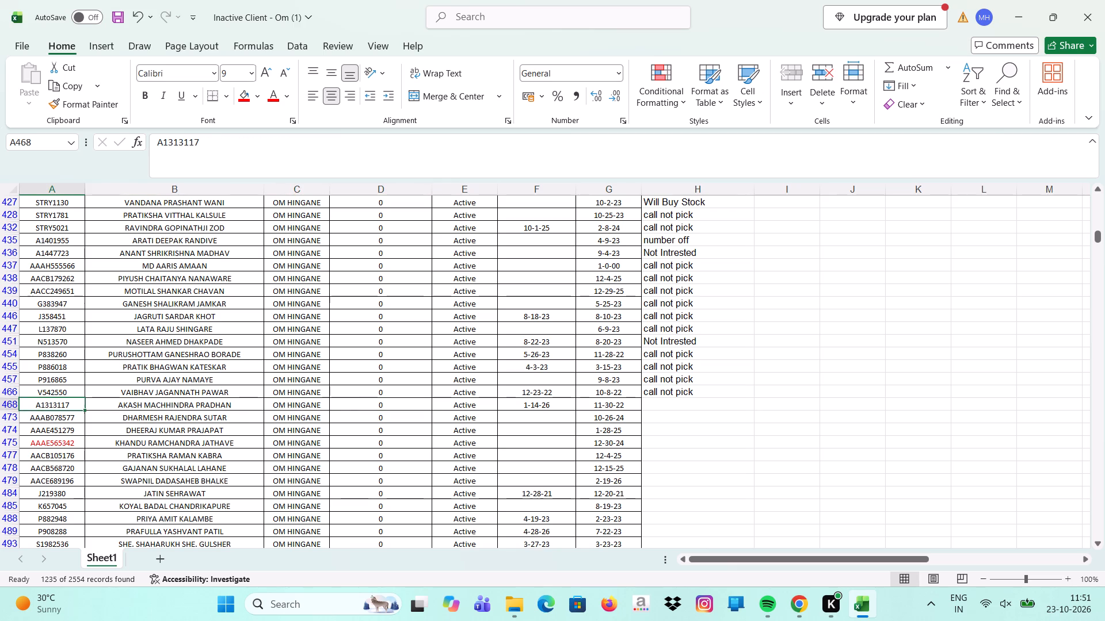
key("Left")
key("ctrl+c")
key("alt+Tab")
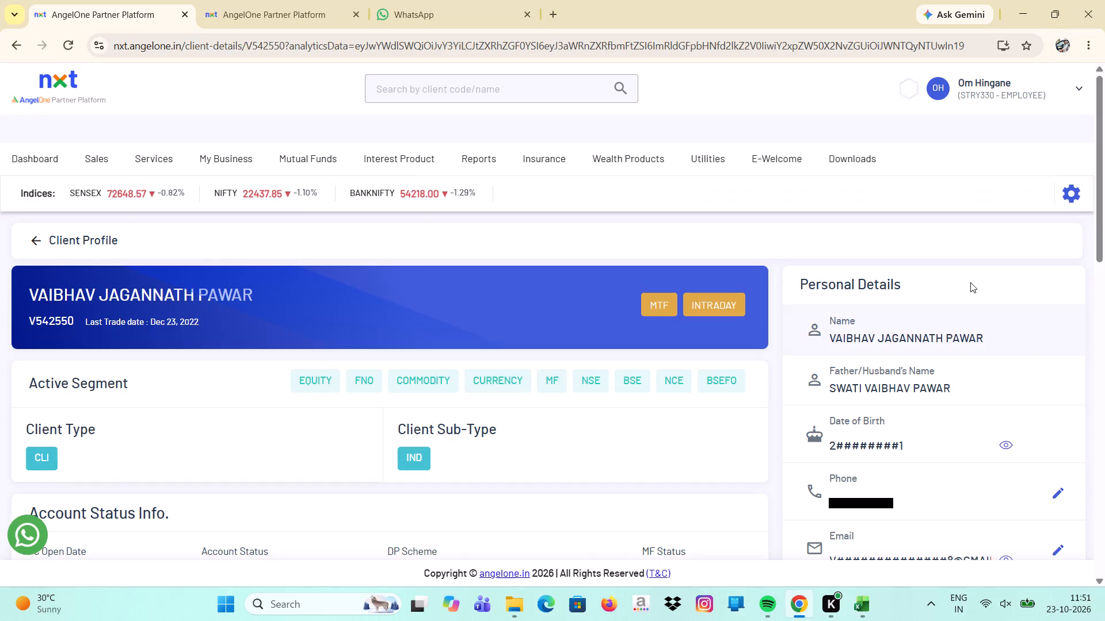
left_click(520, 79)
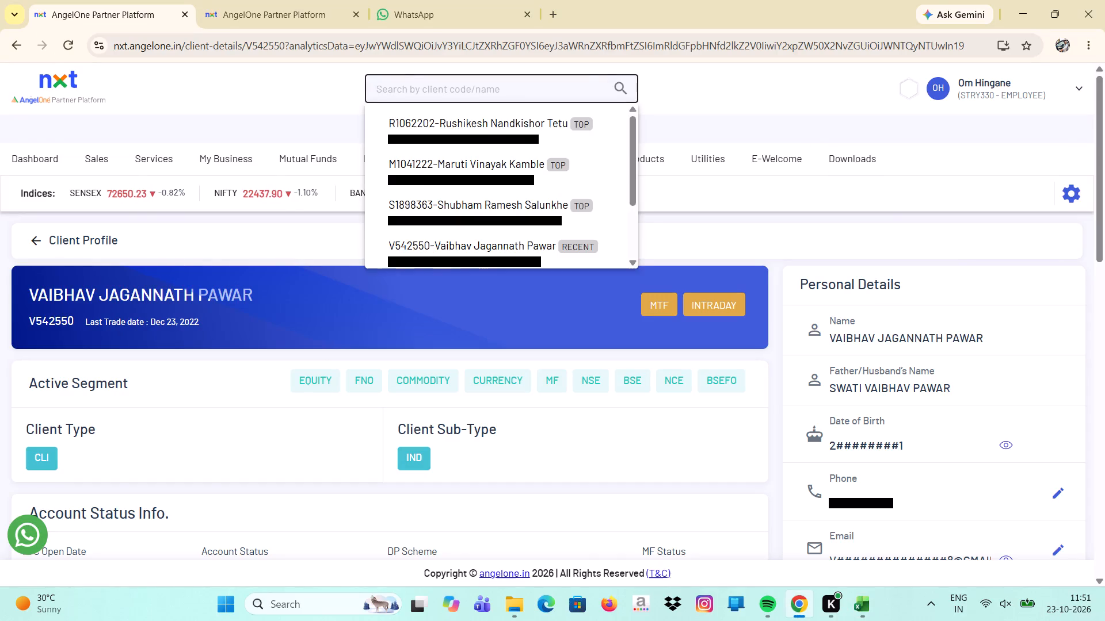
key("ctrl+v")
left_click(499, 118)
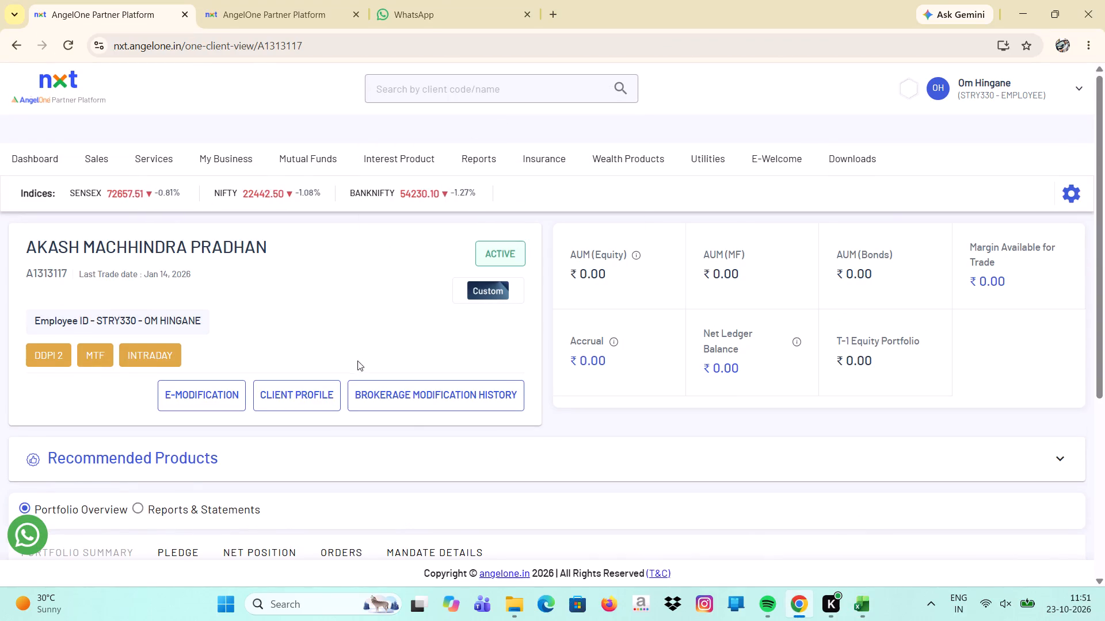
Open the full client profile for the row 468 client, reveal the masked phone number, and return to the account overview.
left_click(304, 392)
scroll(931, 393, "down", 1)
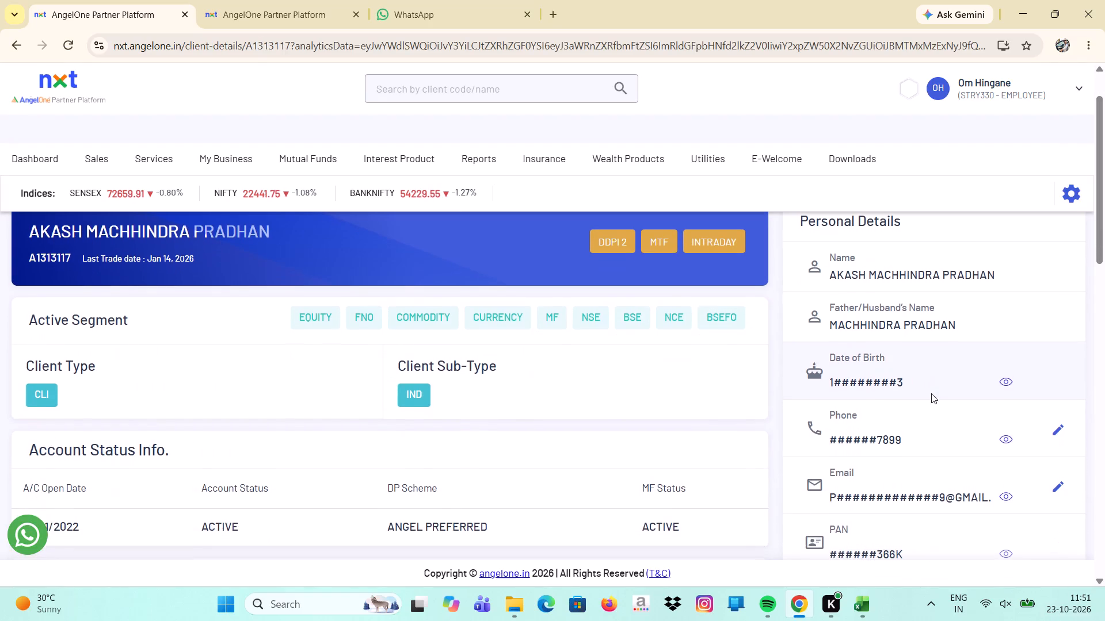
left_click(1004, 439)
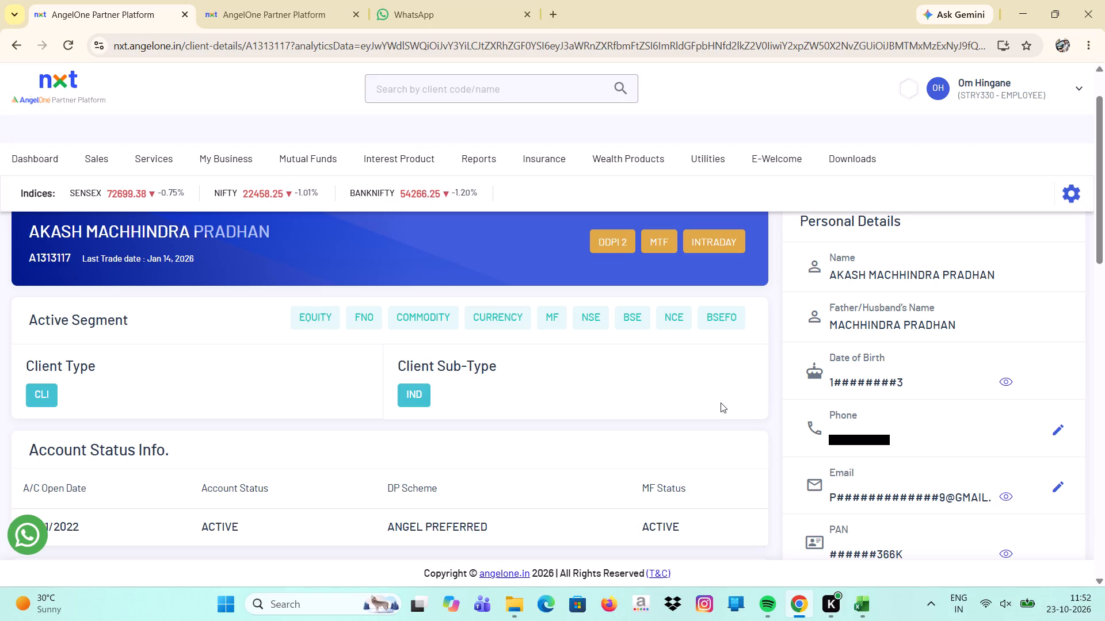
key("alt+Tab")
key("alt+Tab")
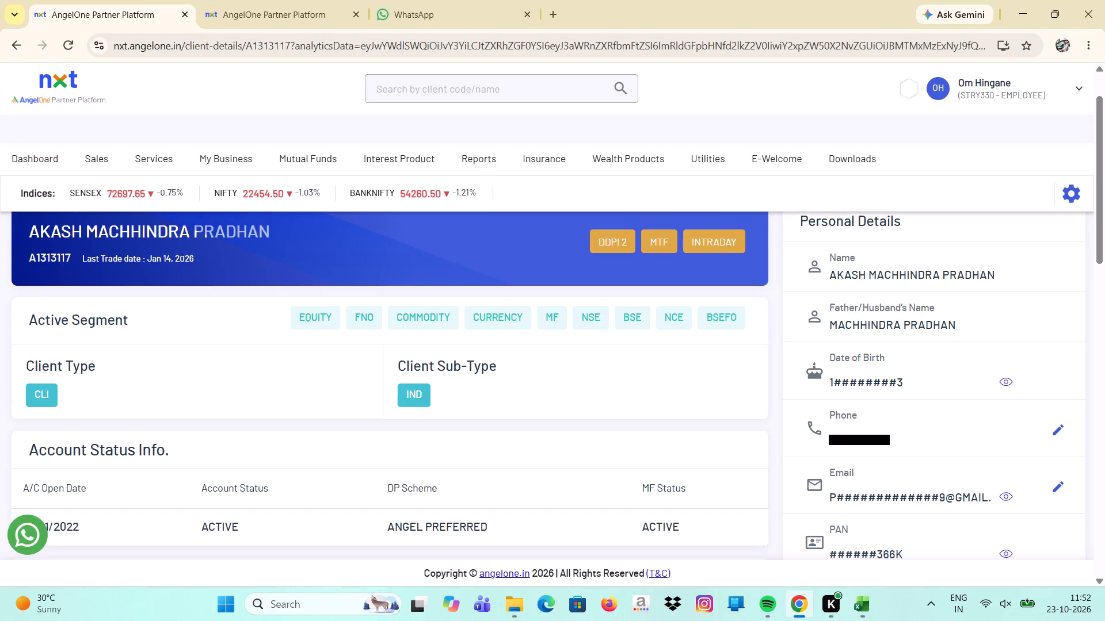
scroll(123, 316, "right", 6)
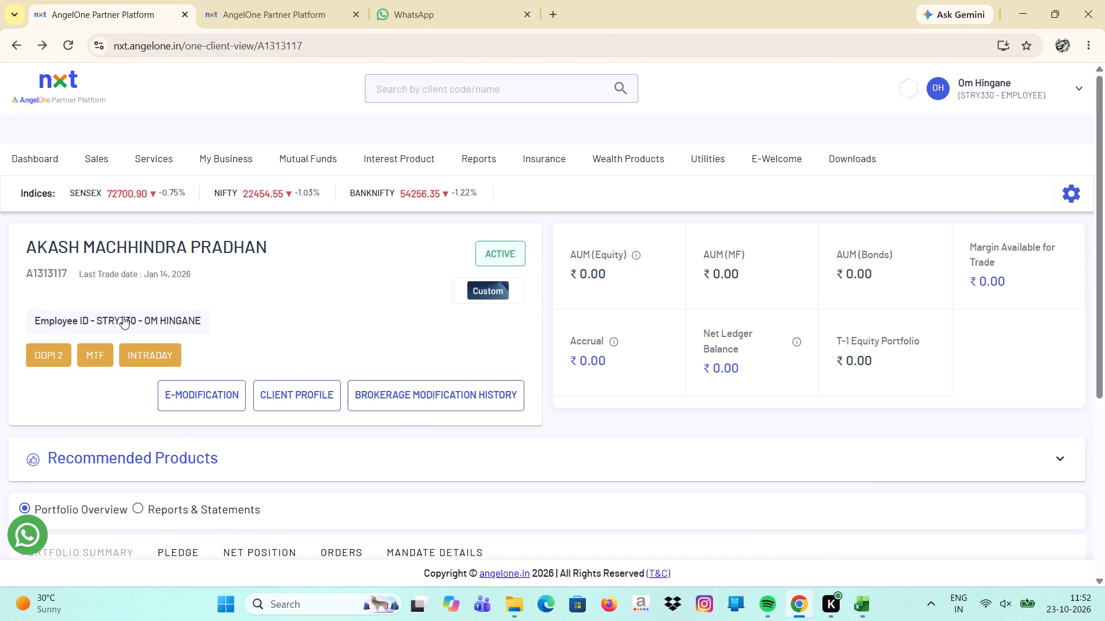
key("Tab")
Switch back to the Excel client list and copy the row 466 feedback "call not pick" into column H of row 468.
key("alt+Tab")
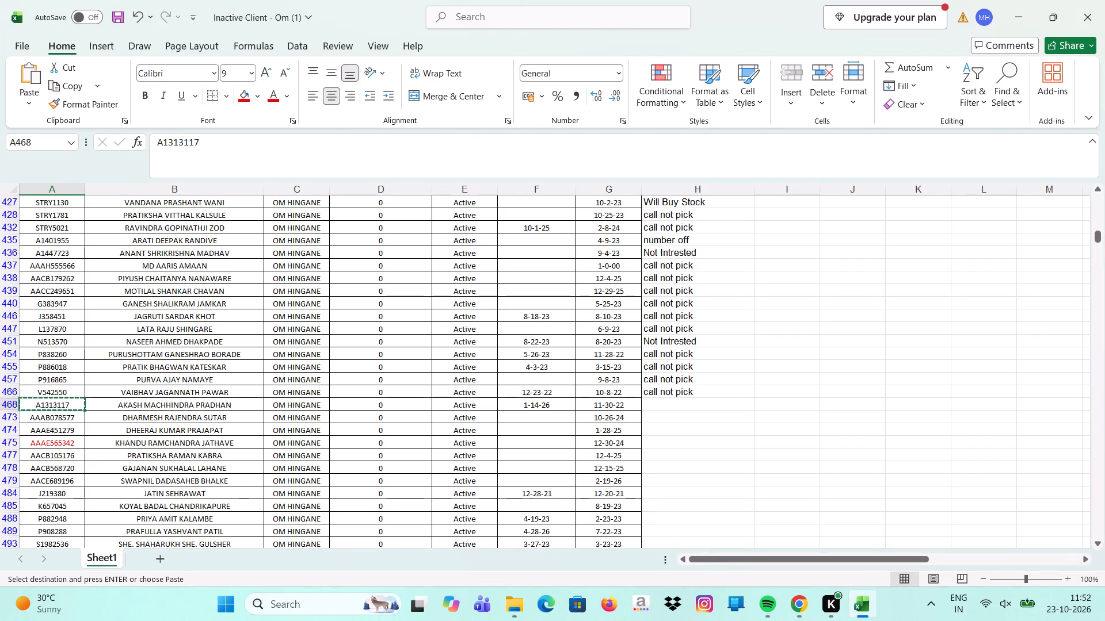
left_click(662, 393)
key("ctrl+c")
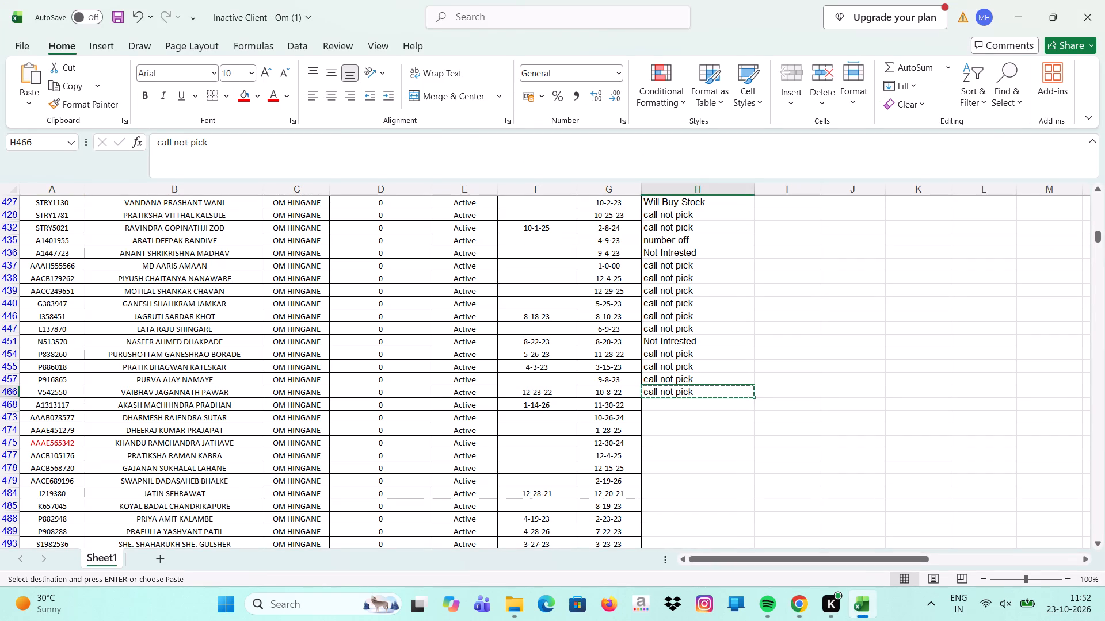
key("Down")
key("Return")
key("Down")
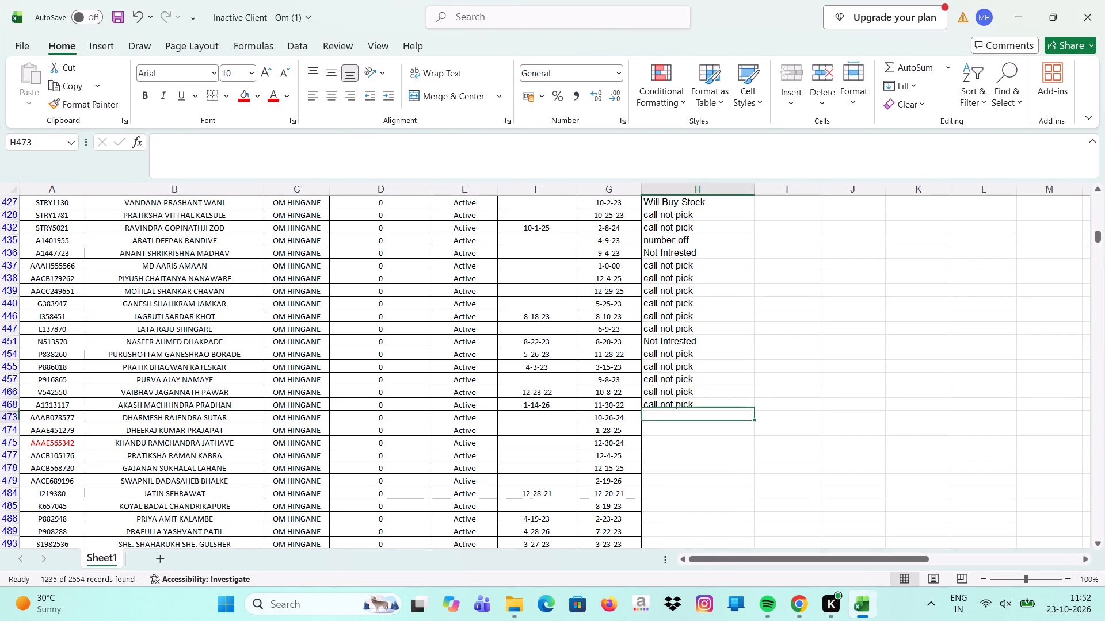
Copy the client code from row 473 and search for it on the AngelOne Partner Platform to open that client's account page.
key("Left")
key("Left")
key("Left")
key("Left")
key("Left")
key("Left")
key("Left")
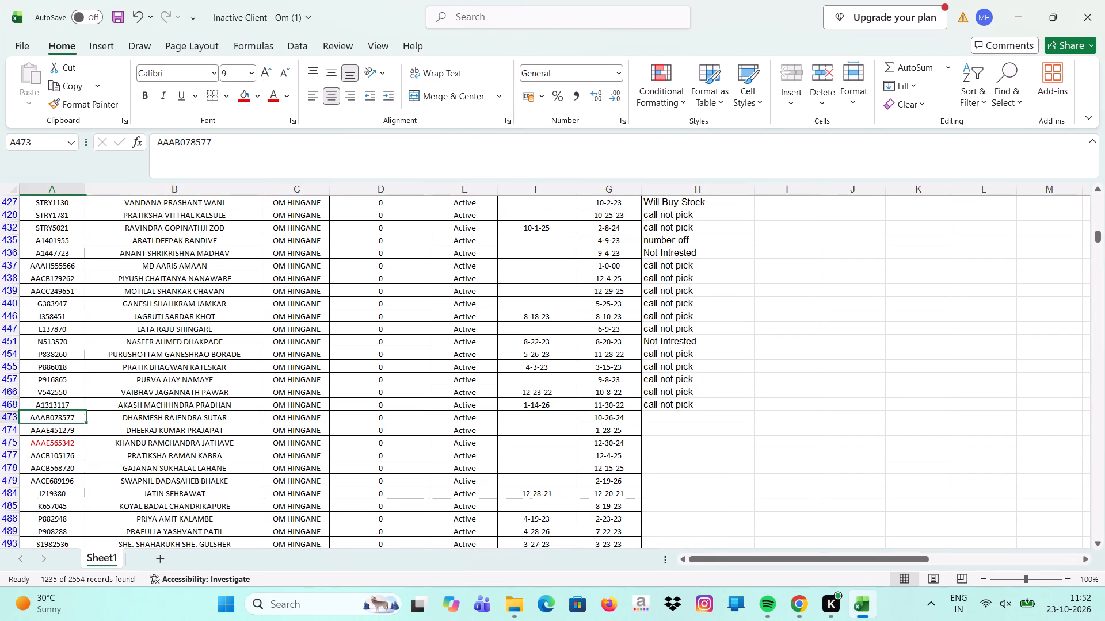
key("ctrl+c")
key("alt+Tab")
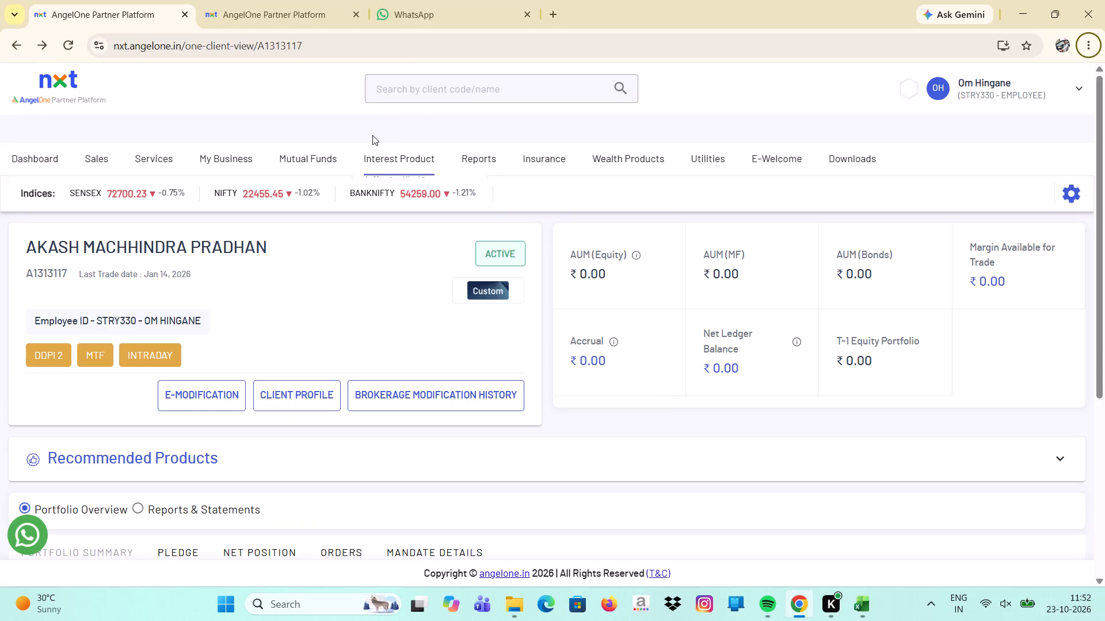
left_click(401, 98)
key("ctrl+v")
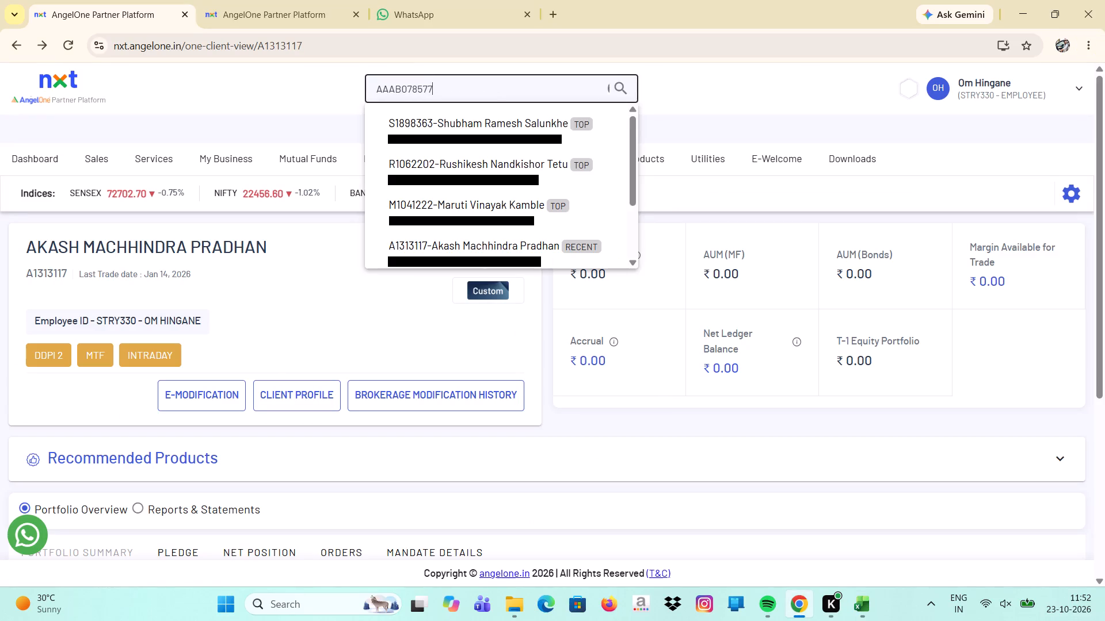
left_click(448, 127)
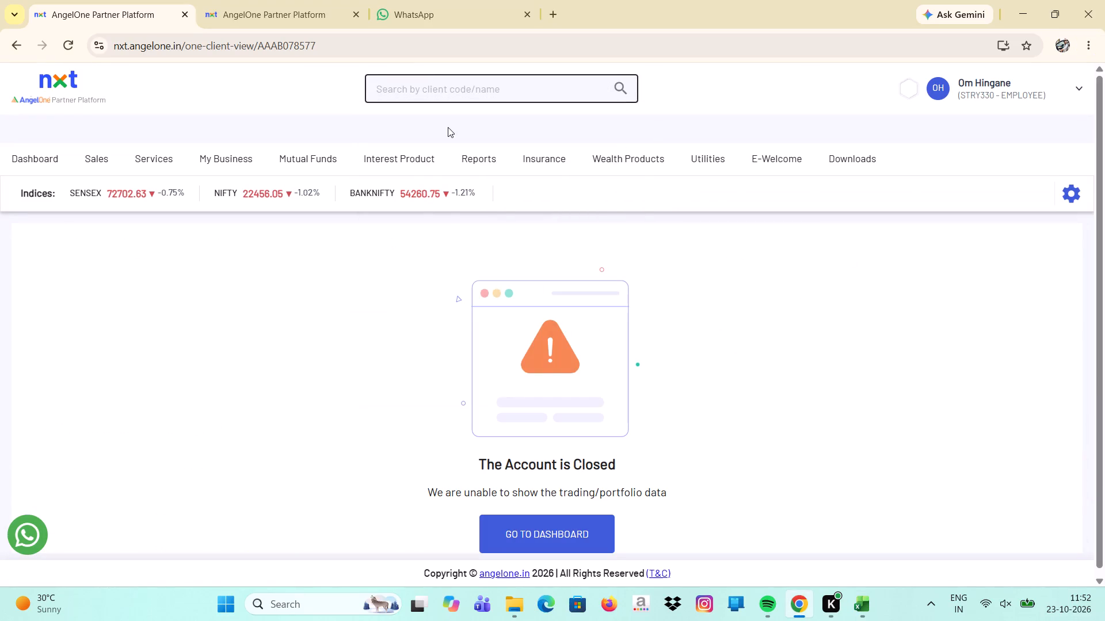
Switch back to the Excel client list and record the feedback "Account Close" in column H for the client in row 473.
key("alt+Tab")
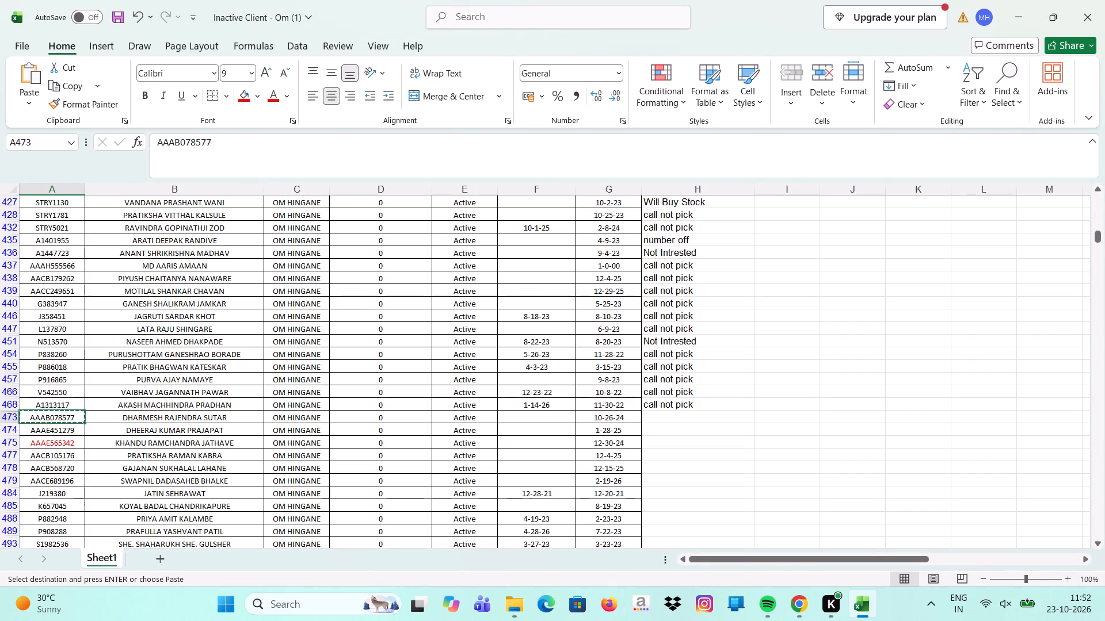
left_click(656, 418)
key("ctrl+a")
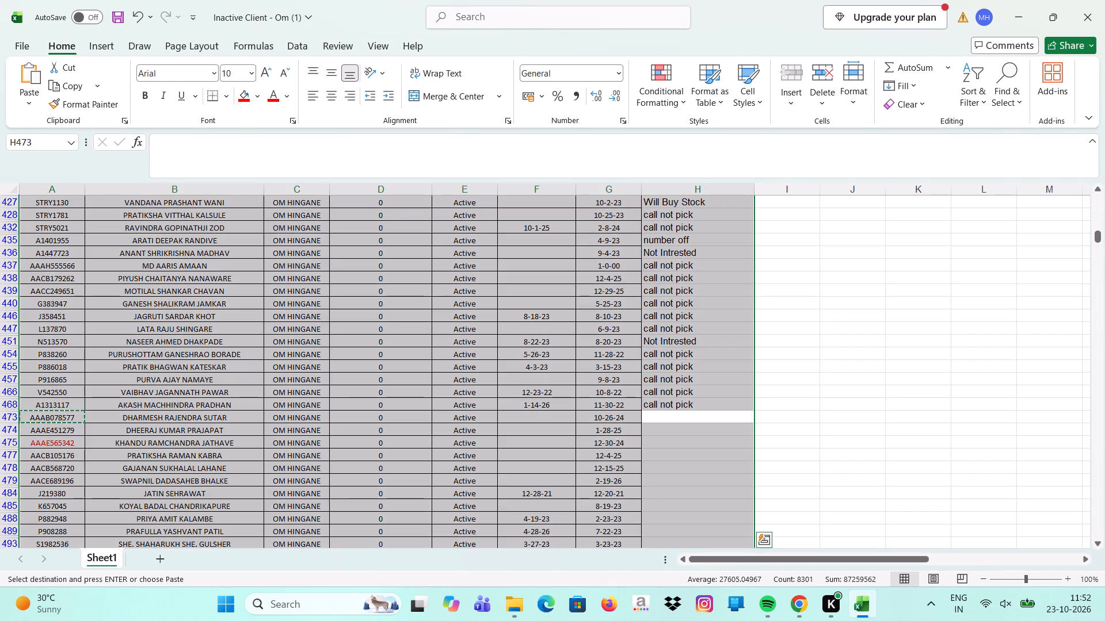
left_click(661, 423)
left_click(662, 417)
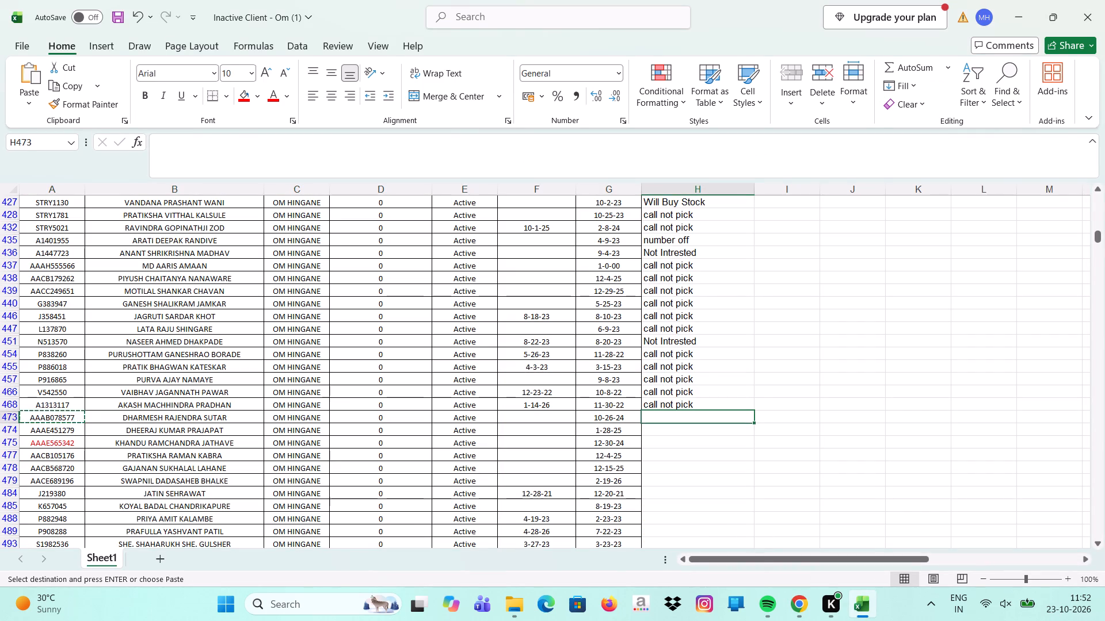
key("shift+a")
type("cc")
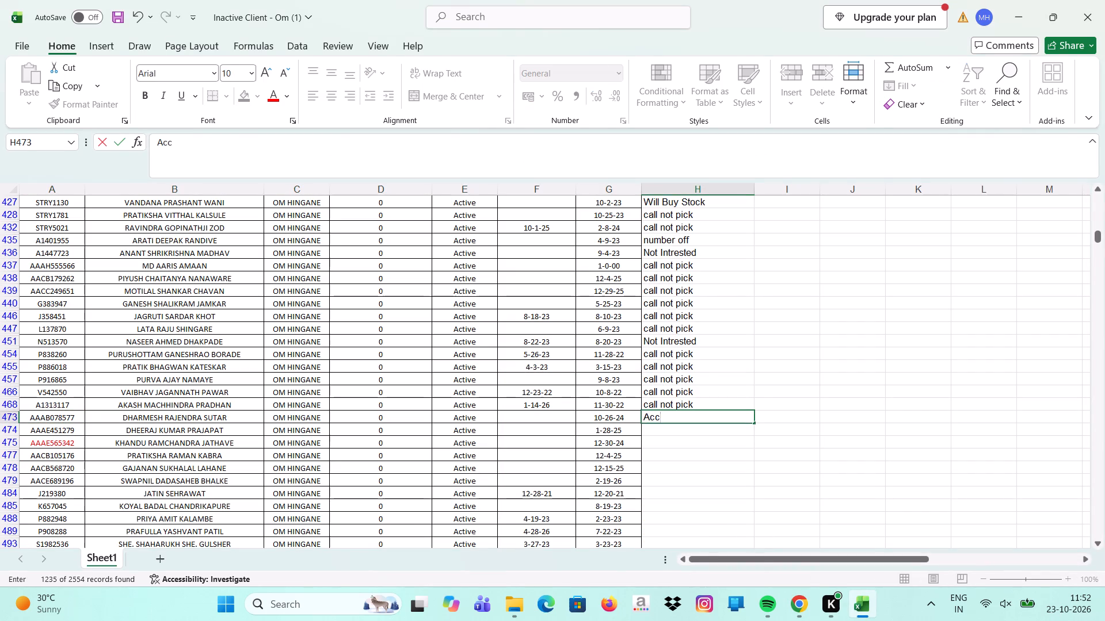
type("oun")
key("Return")
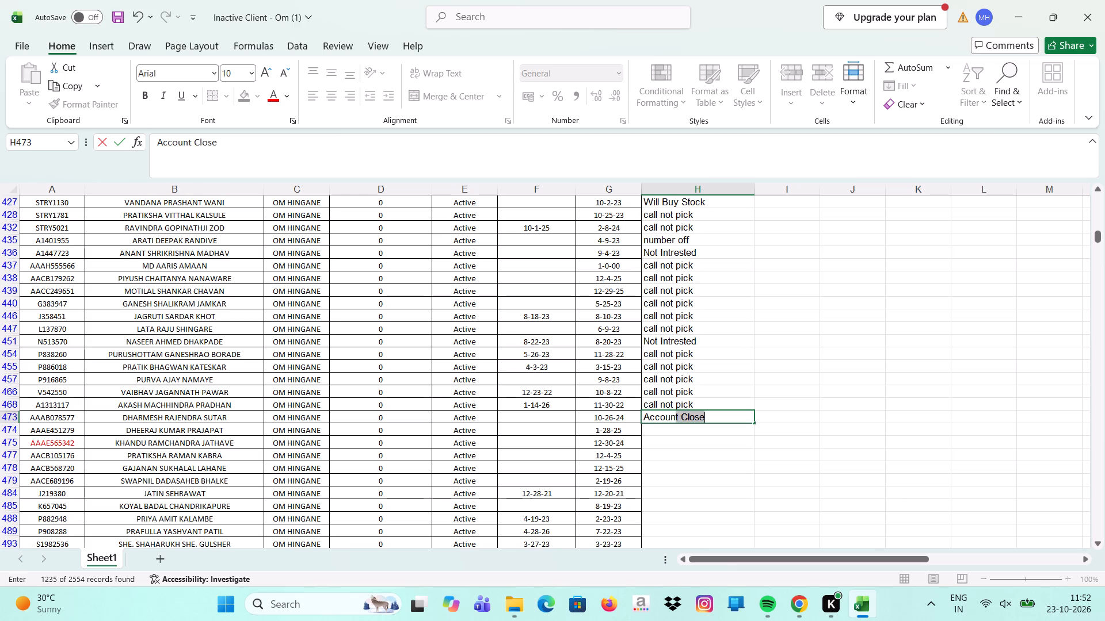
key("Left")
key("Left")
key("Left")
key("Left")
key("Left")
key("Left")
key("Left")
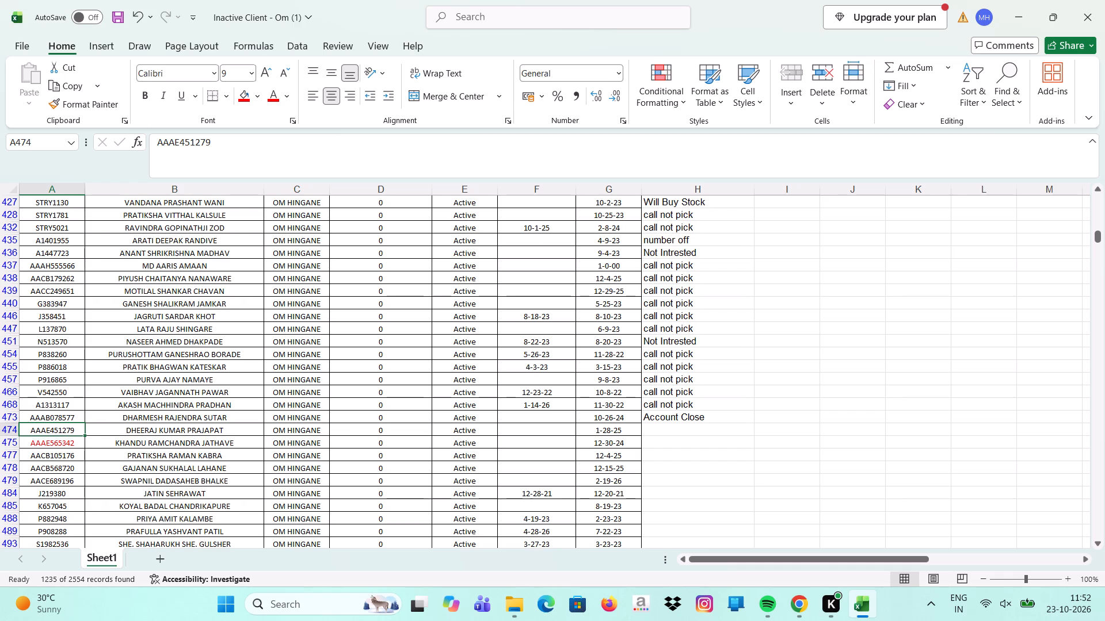
Copy the client code from row 466, look it up again on the AngelOne Partner Platform, and examine the client's account overview and portfolio summary.
left_click(179, 388)
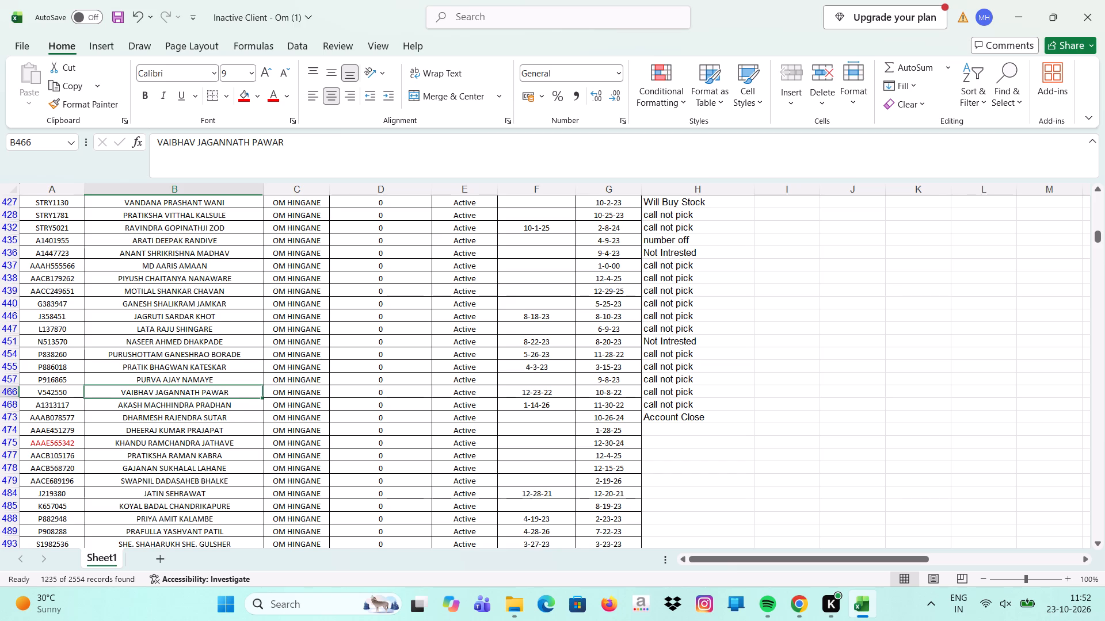
left_click(44, 393)
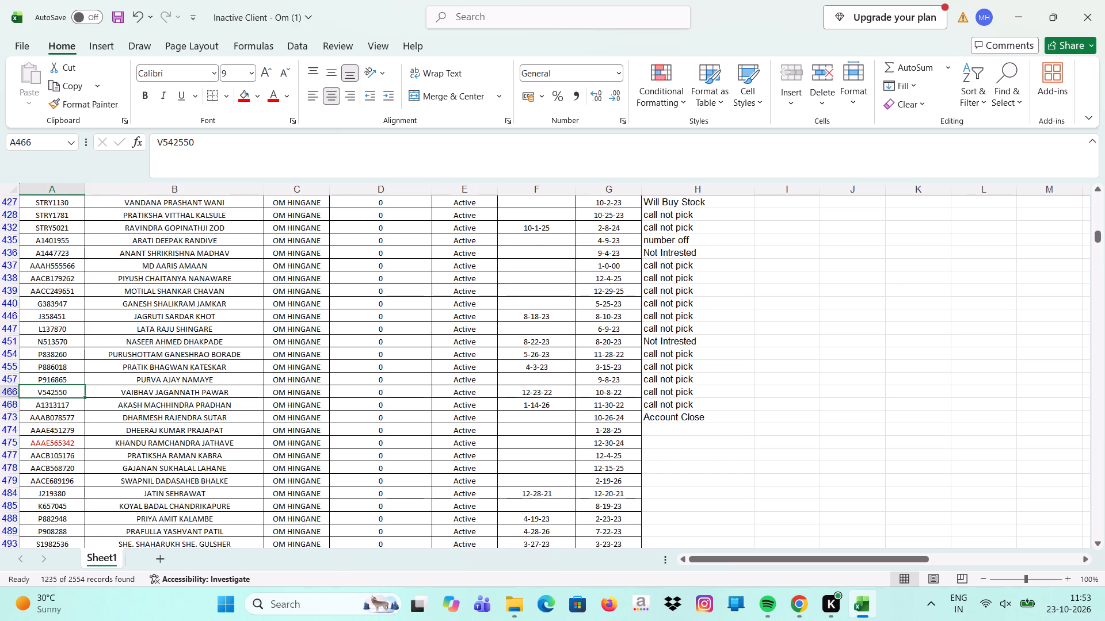
key("ctrl+c")
key("alt+Tab")
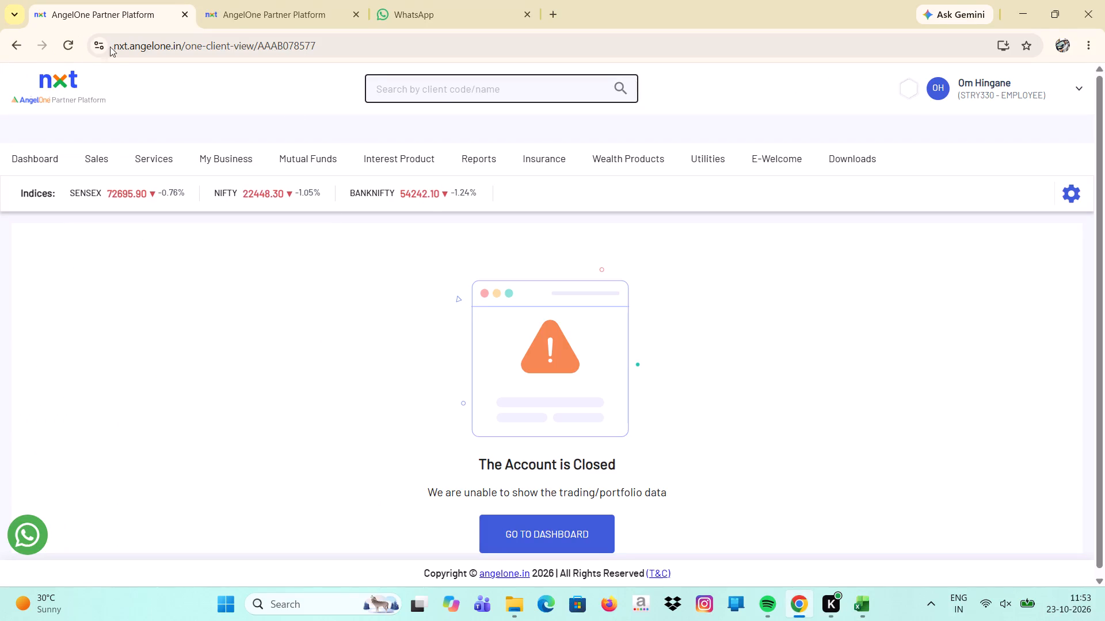
left_click(439, 77)
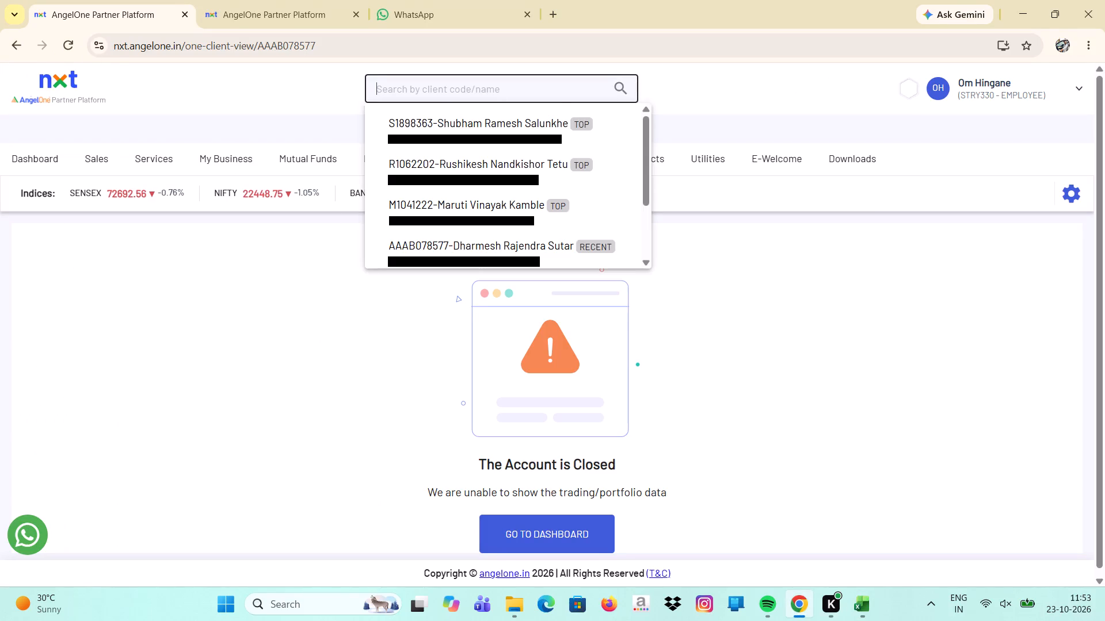
key("ctrl+v")
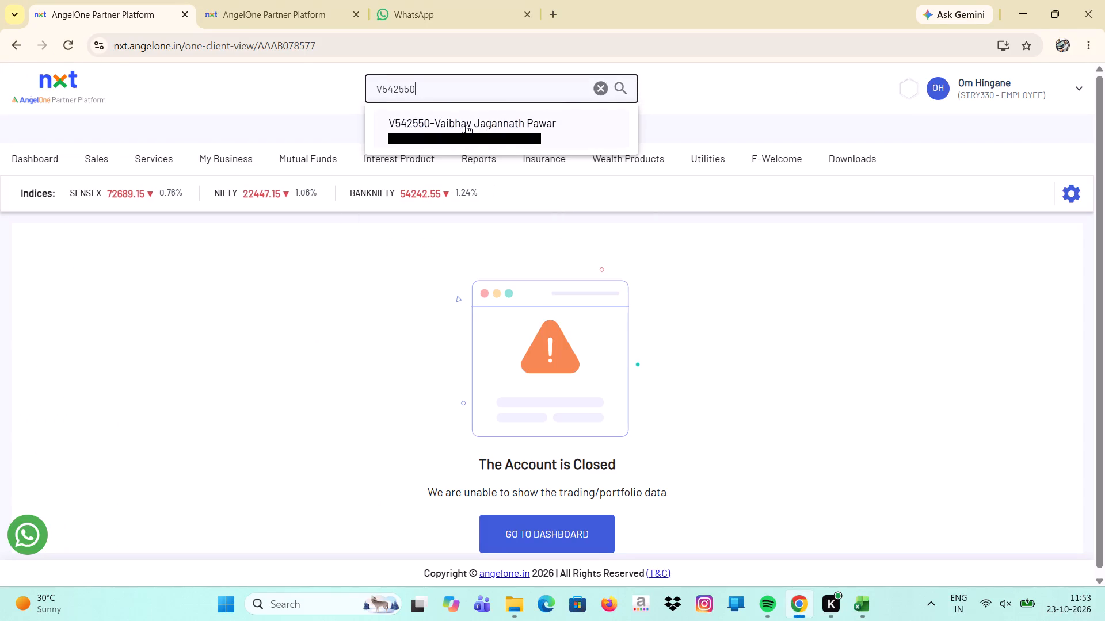
left_click(466, 125)
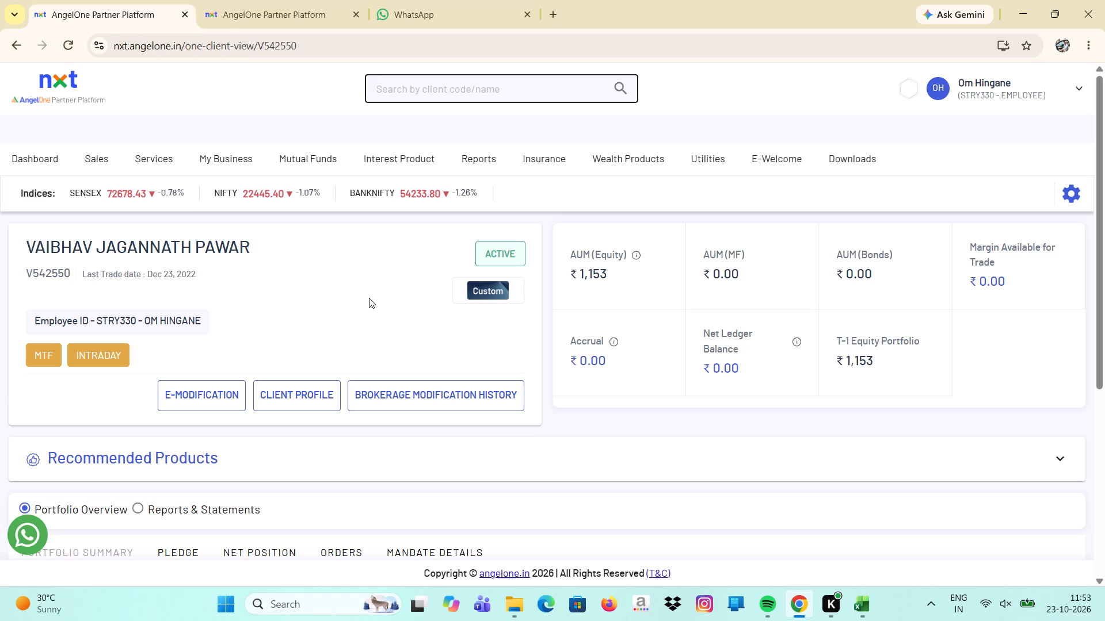
scroll(691, 503, "down", 2)
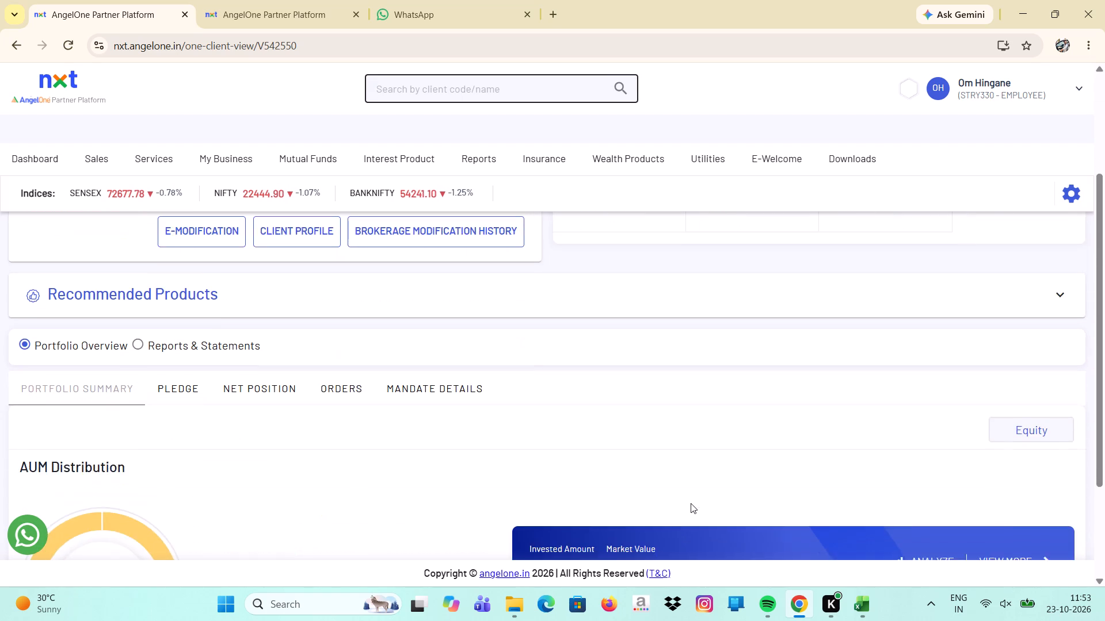
scroll(691, 503, "down", 2)
scroll(691, 503, "up", 3)
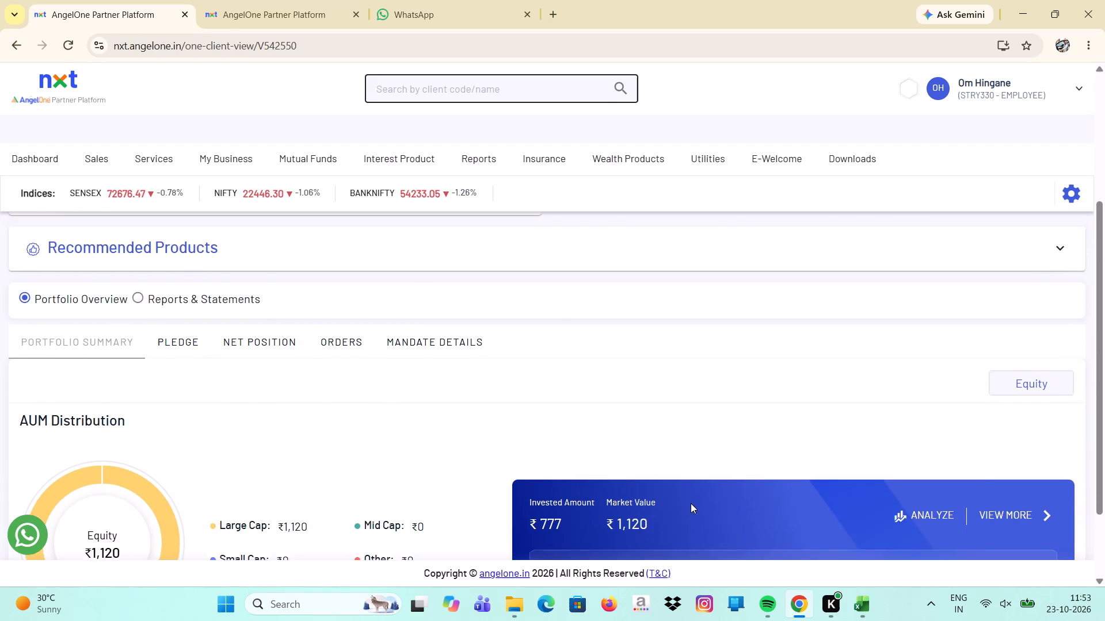
scroll(691, 503, "up", 1)
scroll(677, 398, "up", 1)
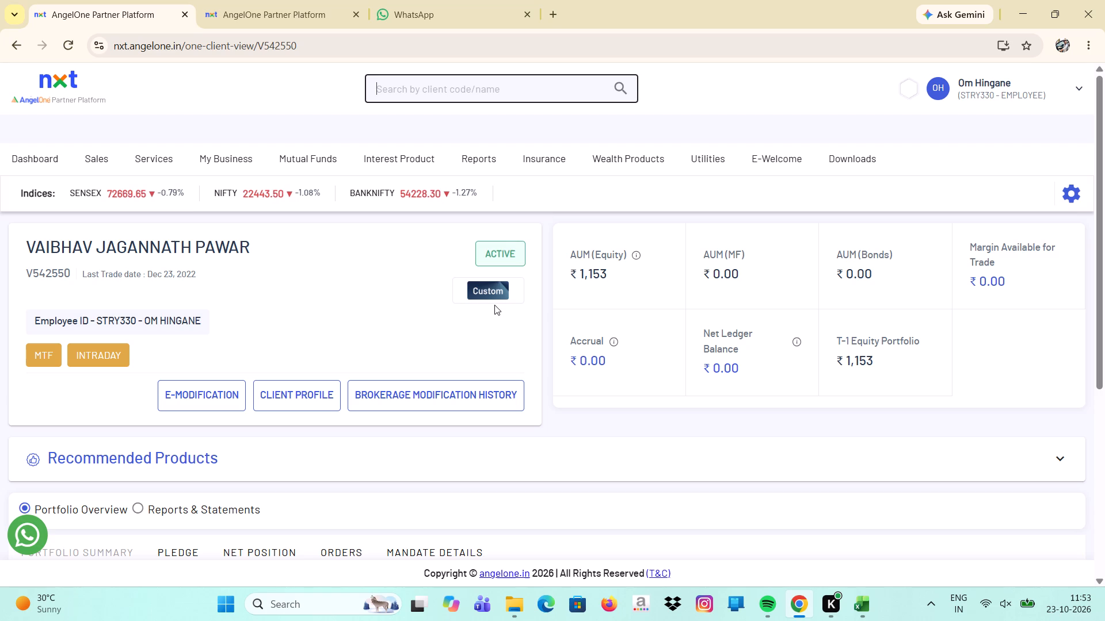
Switch back to the Excel client list and replace the feedback in column H of row 466 with "Will Buy Stock".
key("alt+Tab")
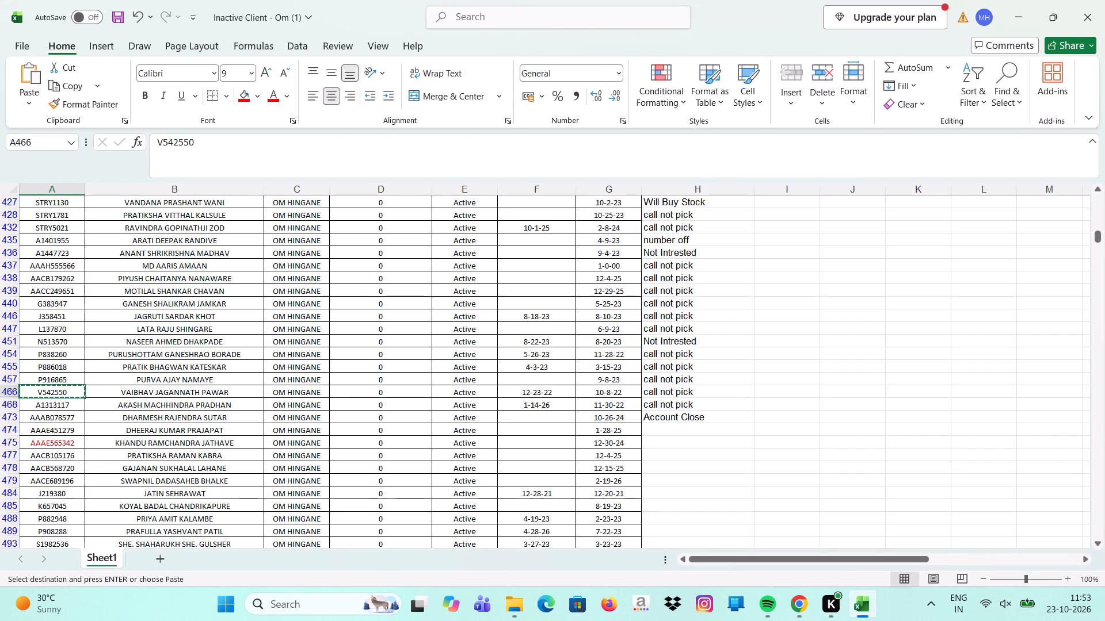
key("Right")
key("Right")
key("Right")
key("Right")
key("Right")
key("Right")
key("Right")
key("Right")
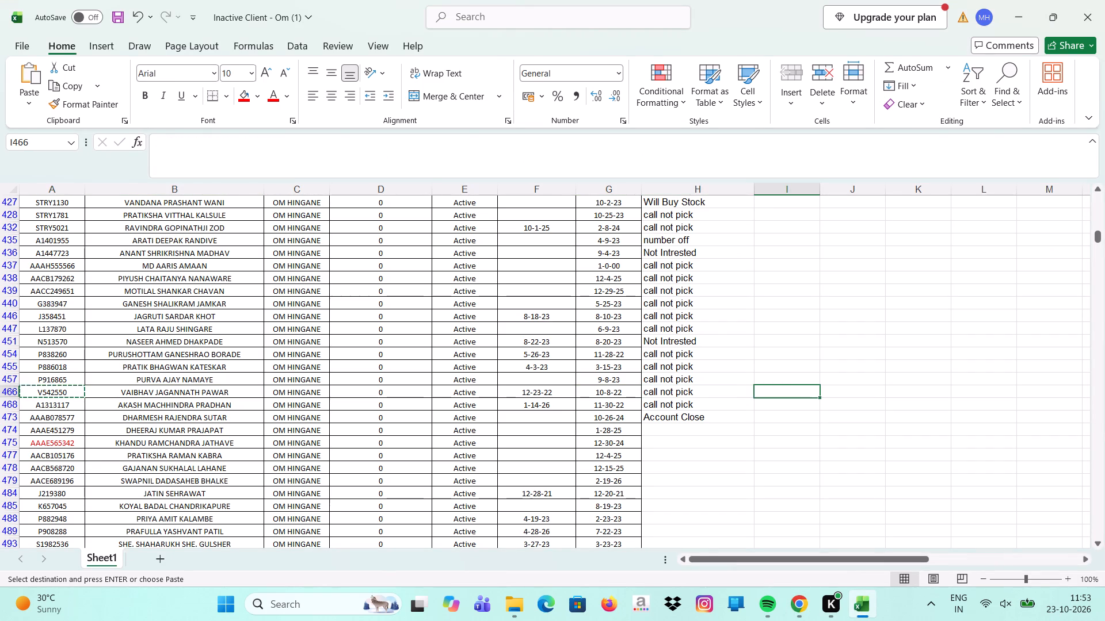
key("Left")
key("Left")
key("Right")
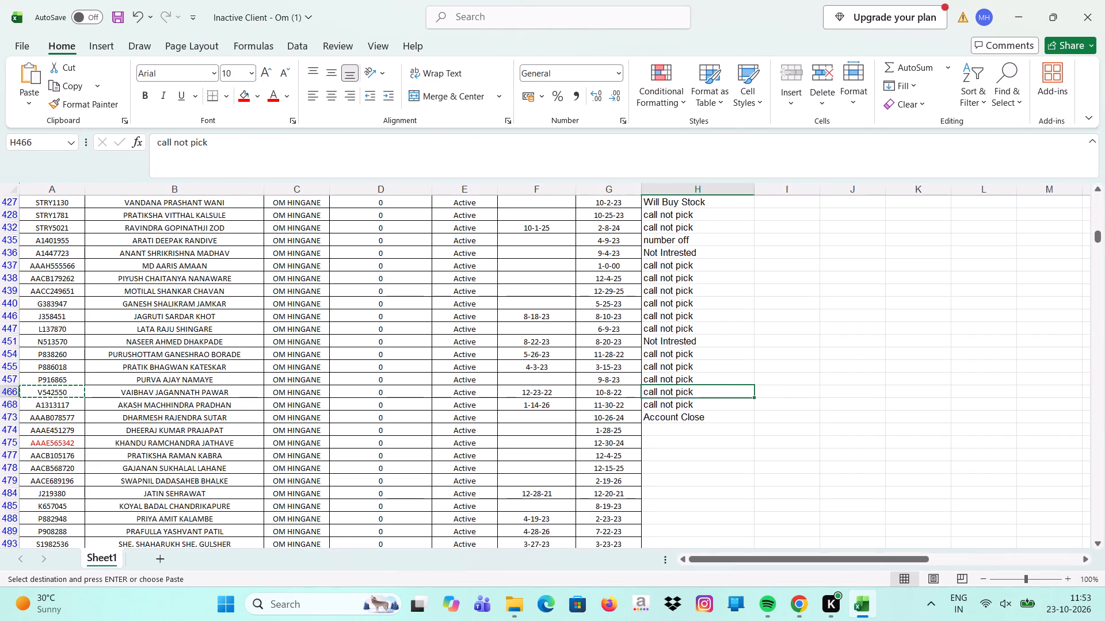
key("shift+w")
type("ill Bu")
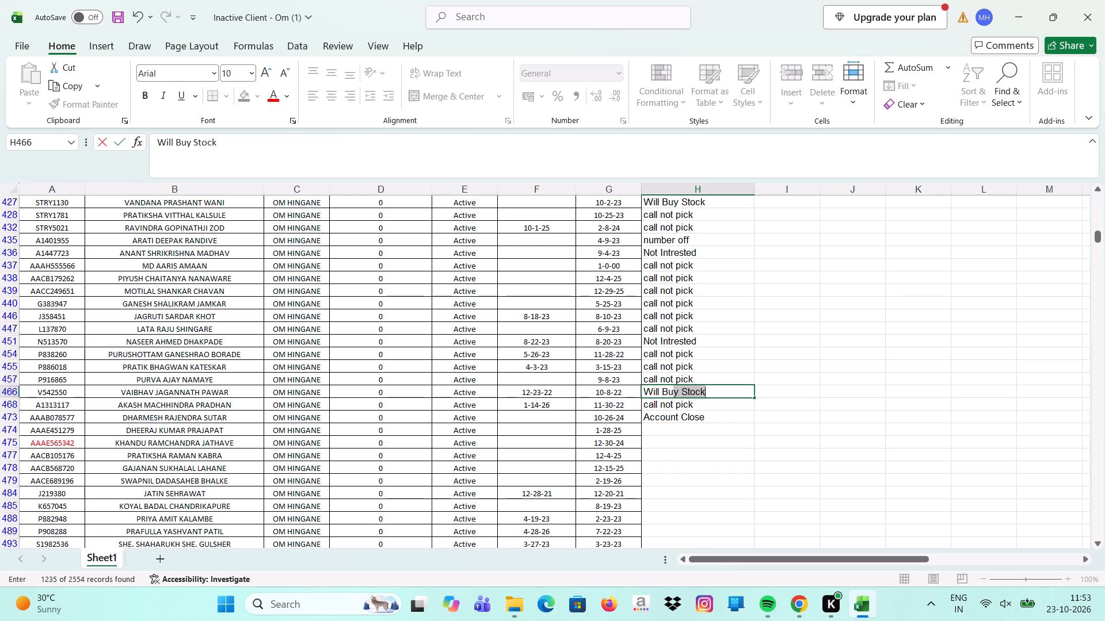
type("y")
key("space")
key("Return")
Highlight the client's row 466 from column A through column H with a green fill colour.
key("Up")
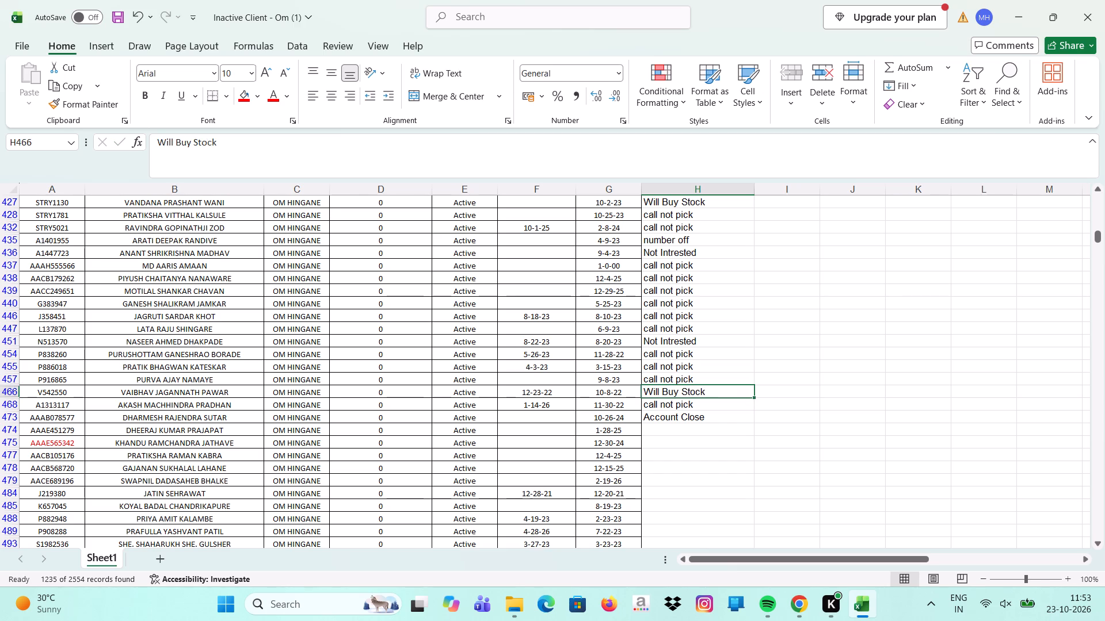
key("shift+Left")
key("shift+Left")
key("shift+Left")
key("shift+Left")
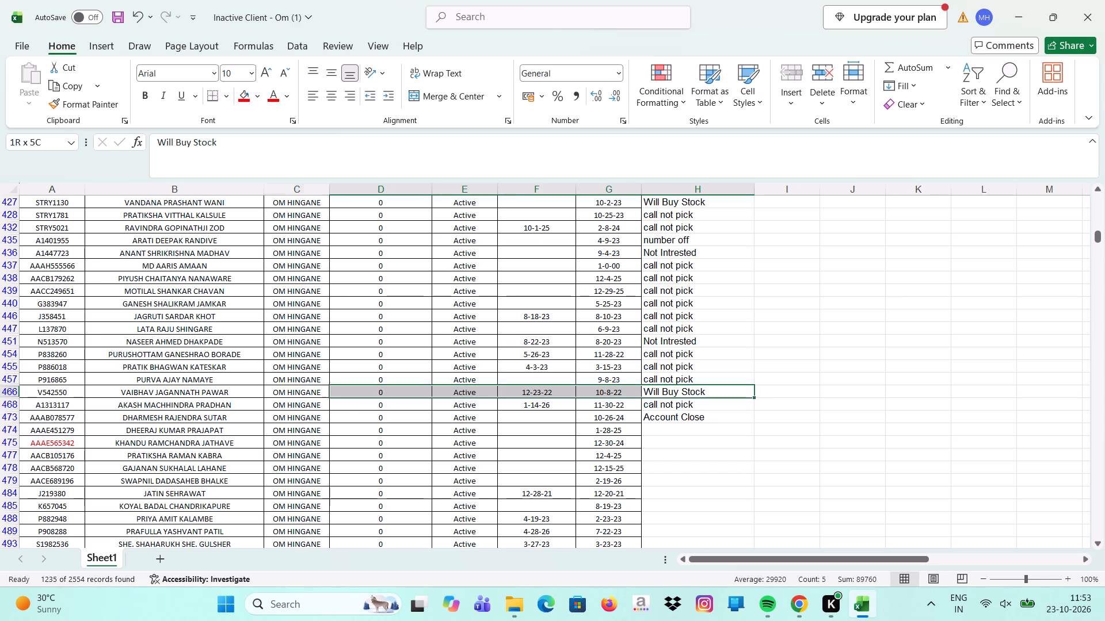
key("shift+Left")
key("shift+Left")
key("shift+Left")
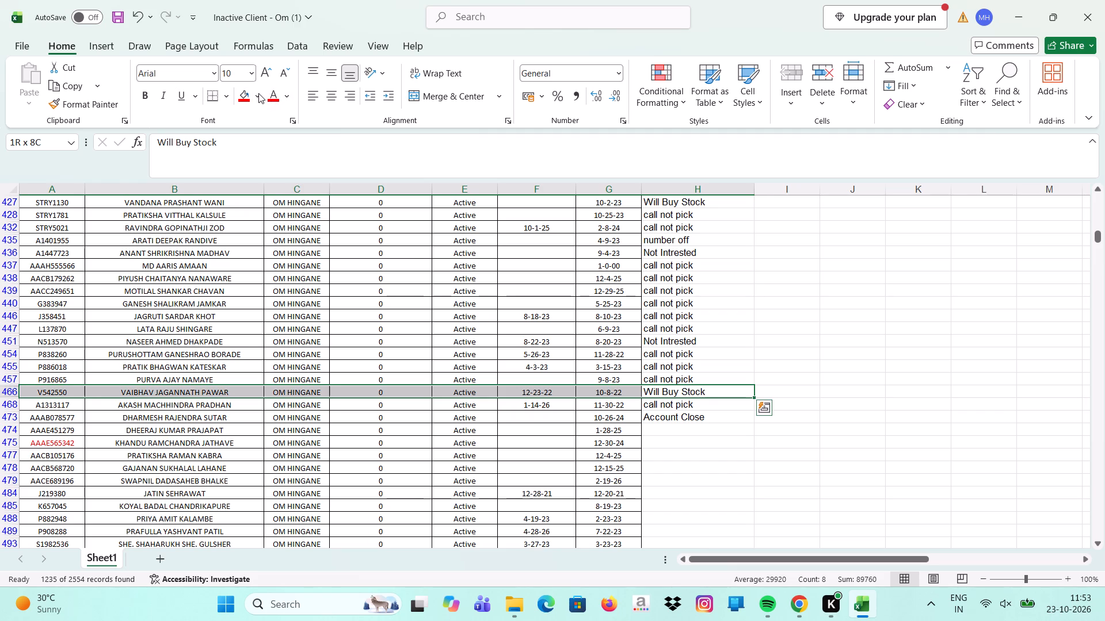
left_click(258, 93)
left_click(388, 171)
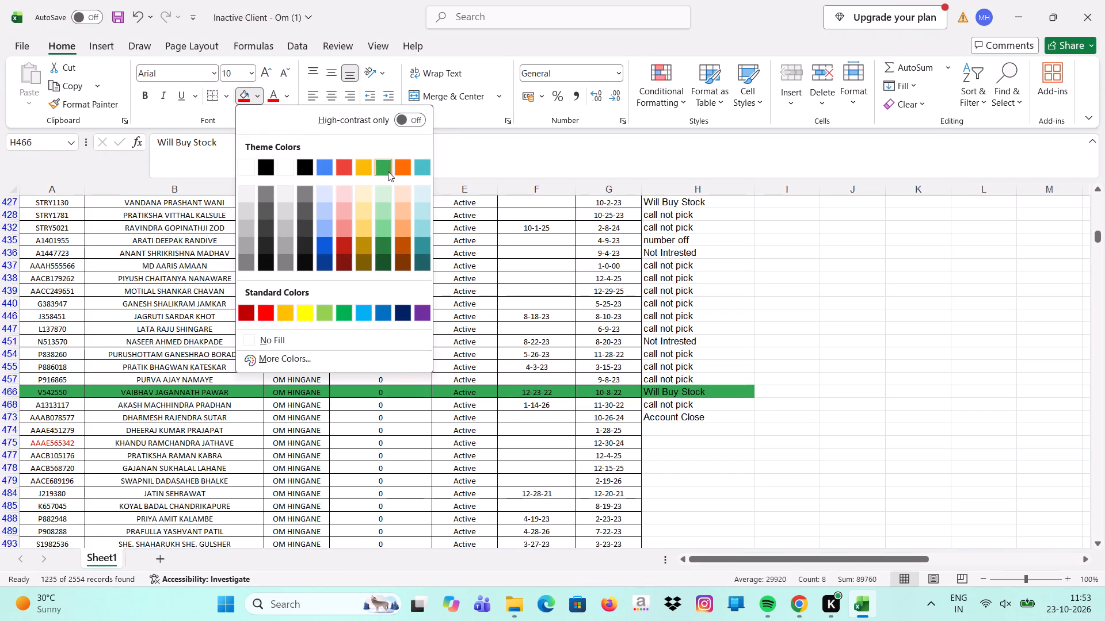
left_click(756, 434)
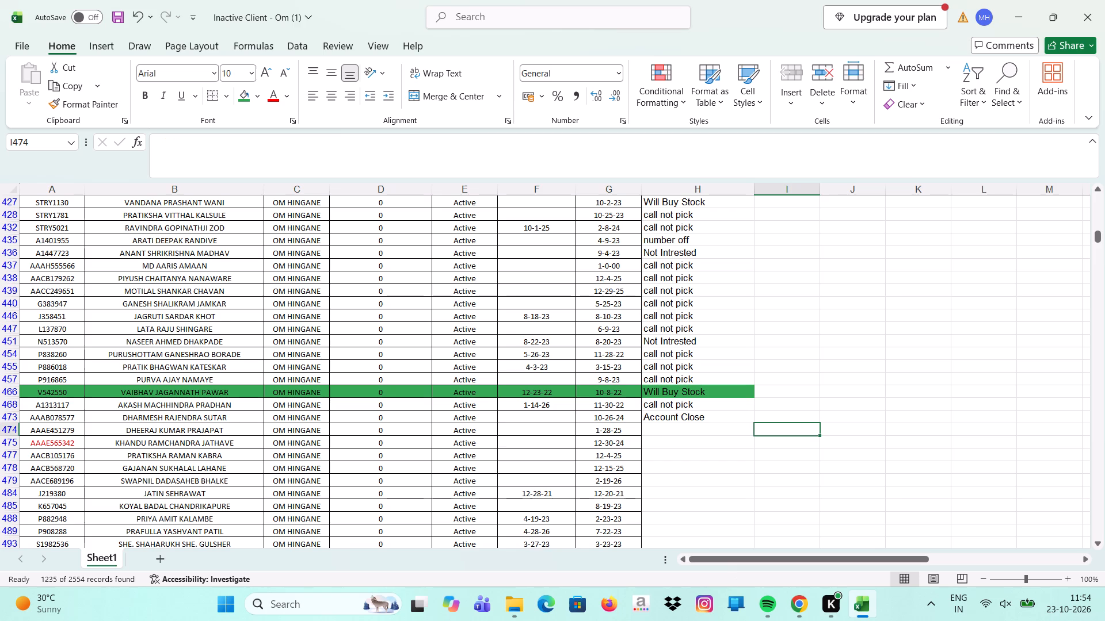
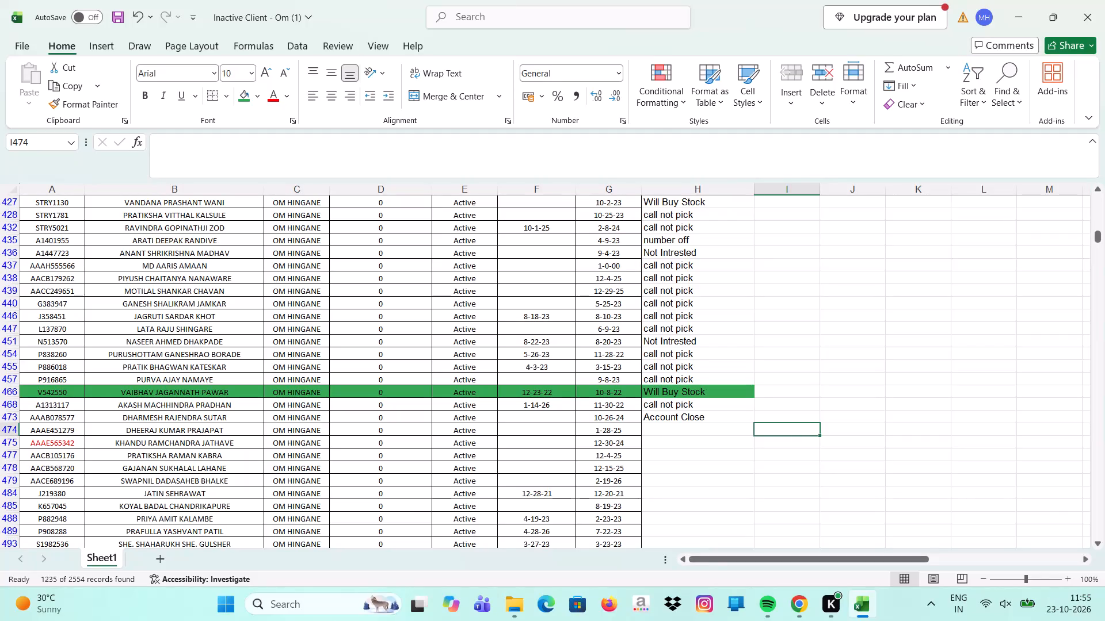
Copy the client code from row 474 and look it up on the AngelOne Partner Platform.
left_click(660, 432)
key("Left")
key("Left")
key("Left")
key("Left")
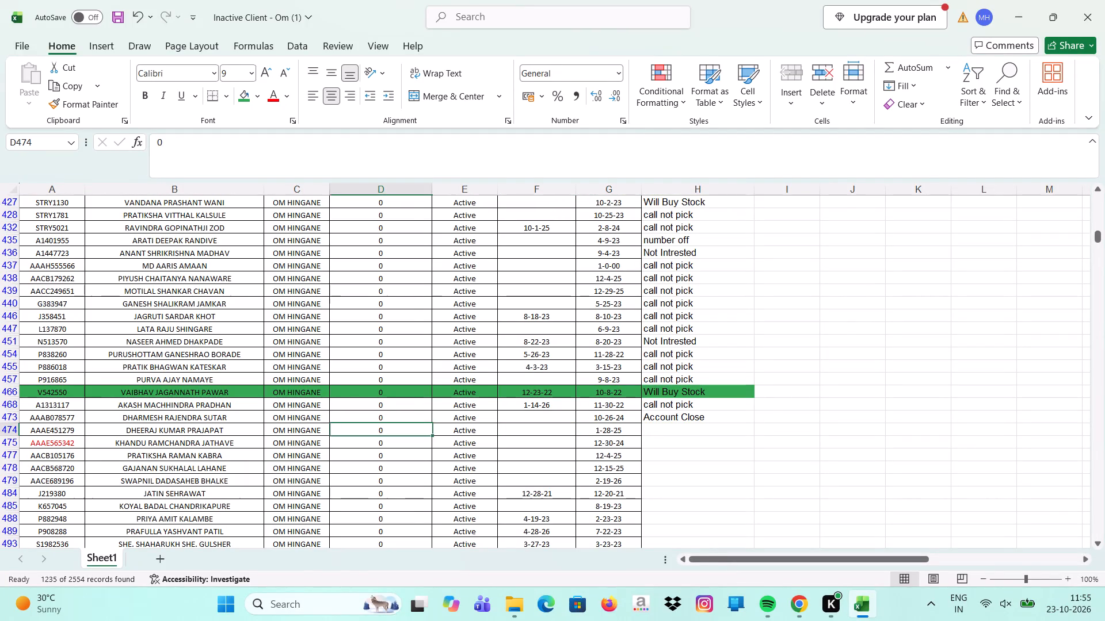
key("Left")
key("Left")
key("Left")
key("ctrl+c")
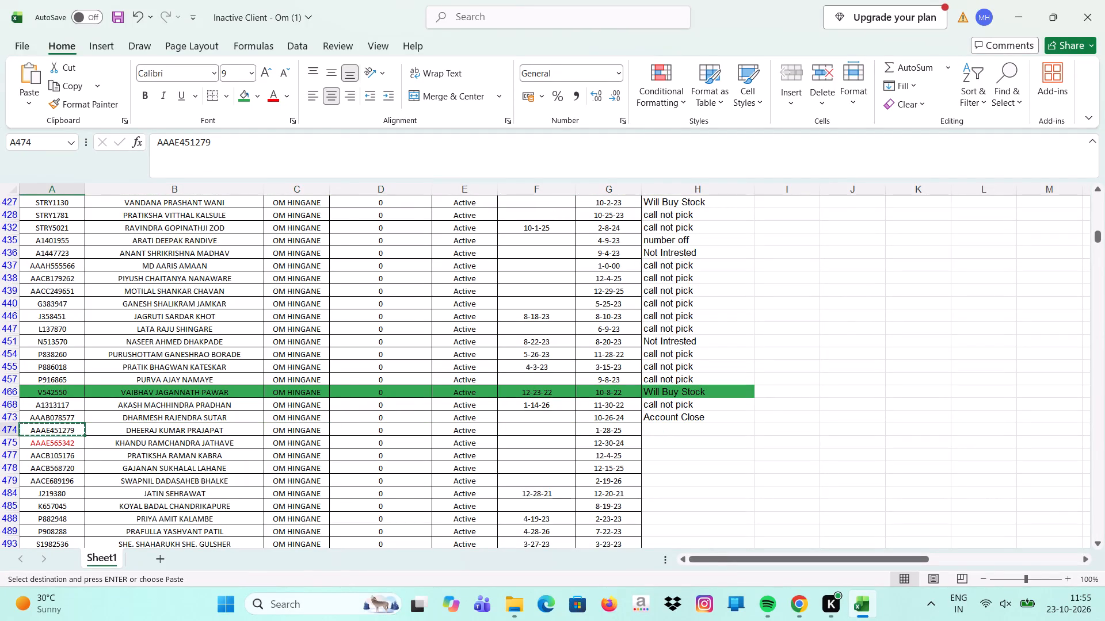
key("alt+Tab")
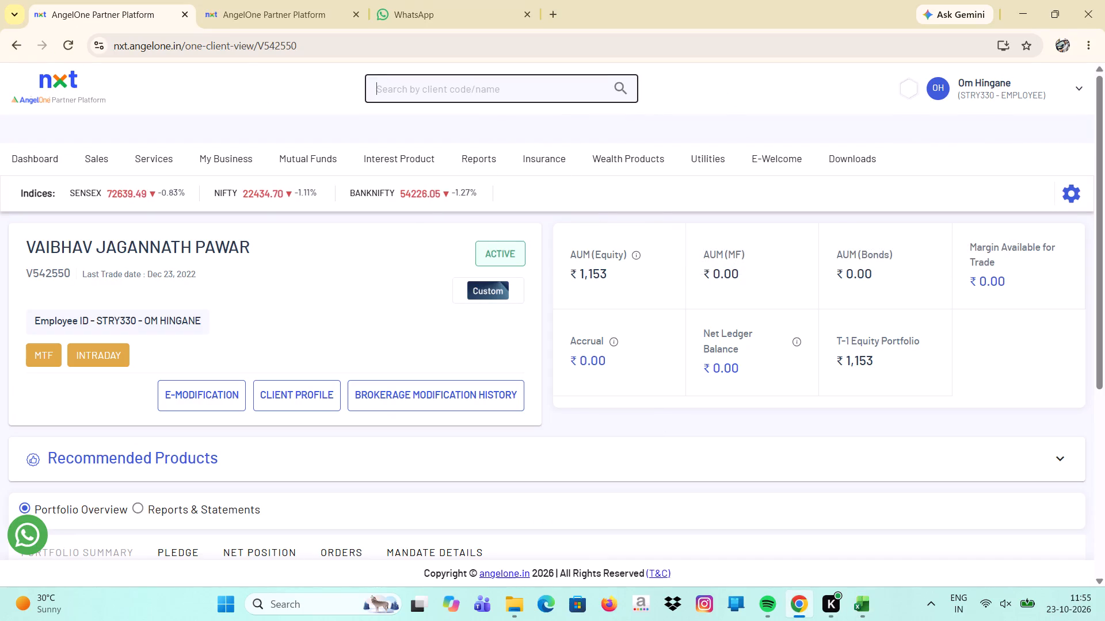
left_click(424, 85)
key("ctrl+v")
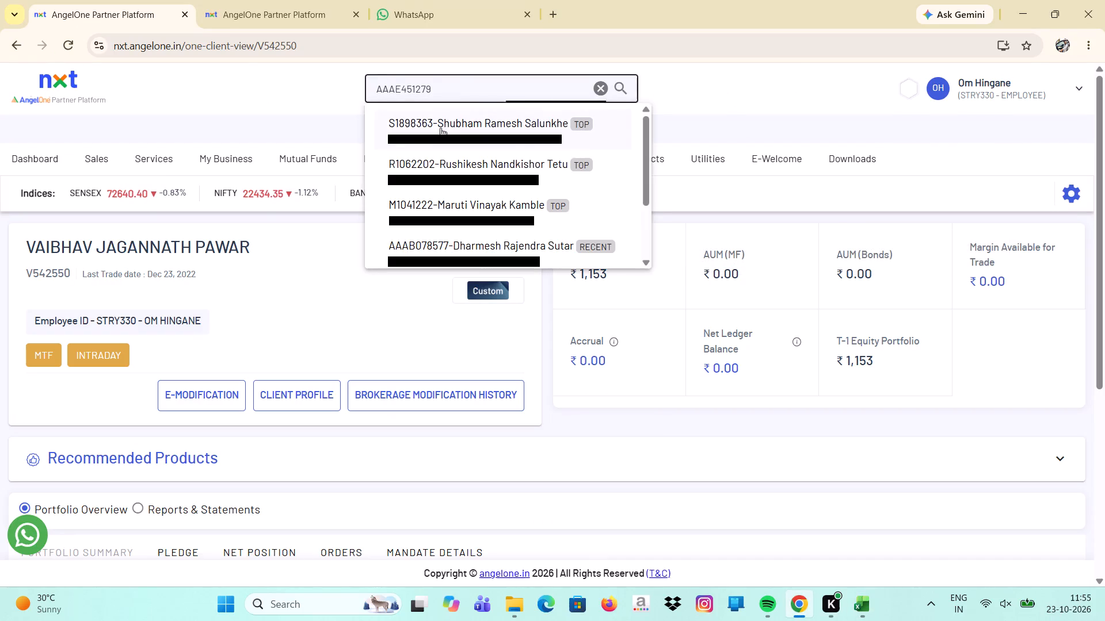
left_click(440, 128)
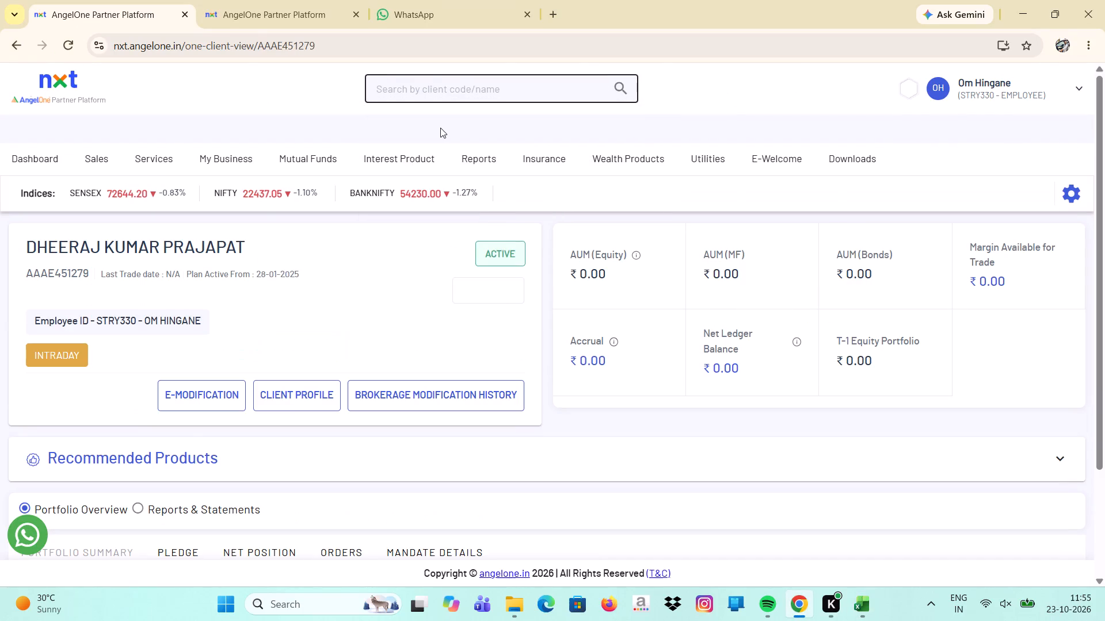
Open this client's profile and reveal the phone number in the personal details.
left_click(306, 400)
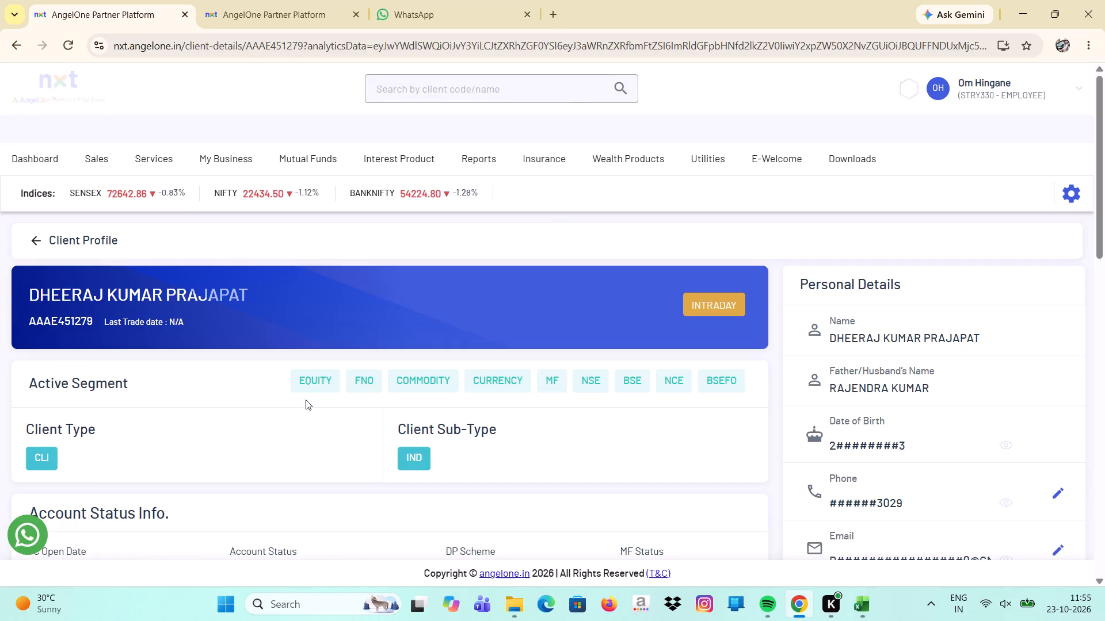
scroll(861, 354, "down", 1)
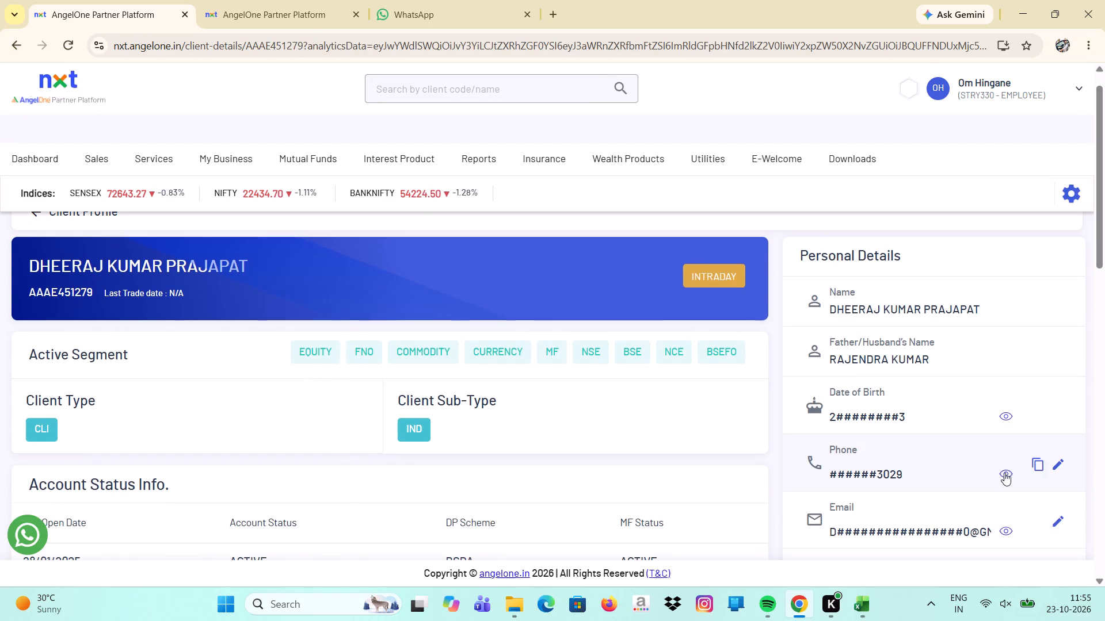
left_click(1004, 472)
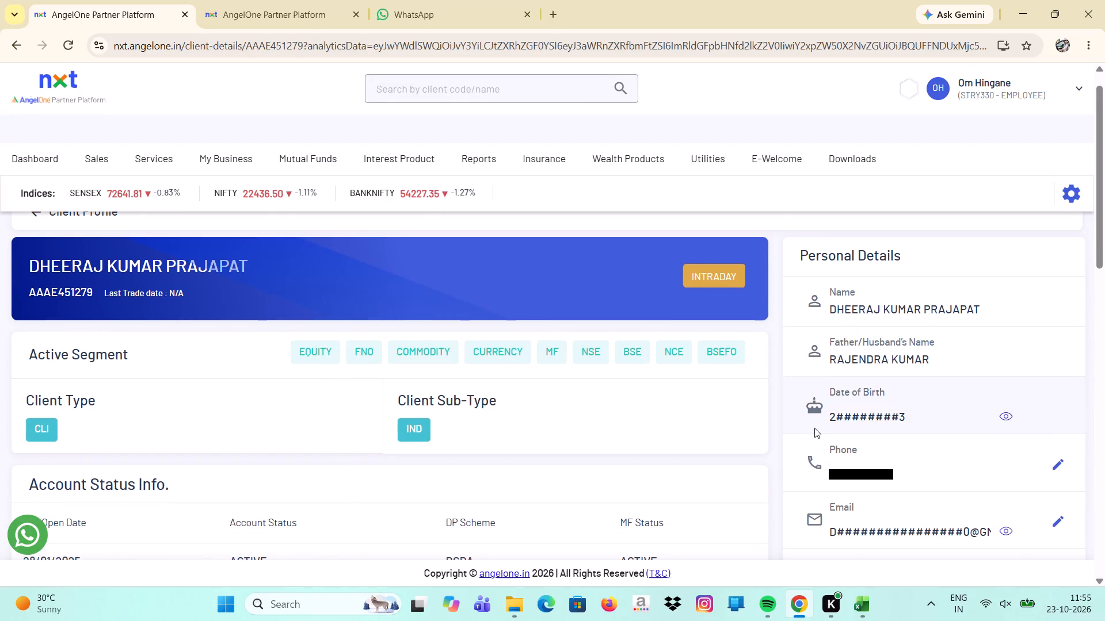
scroll(814, 428, "right", 1)
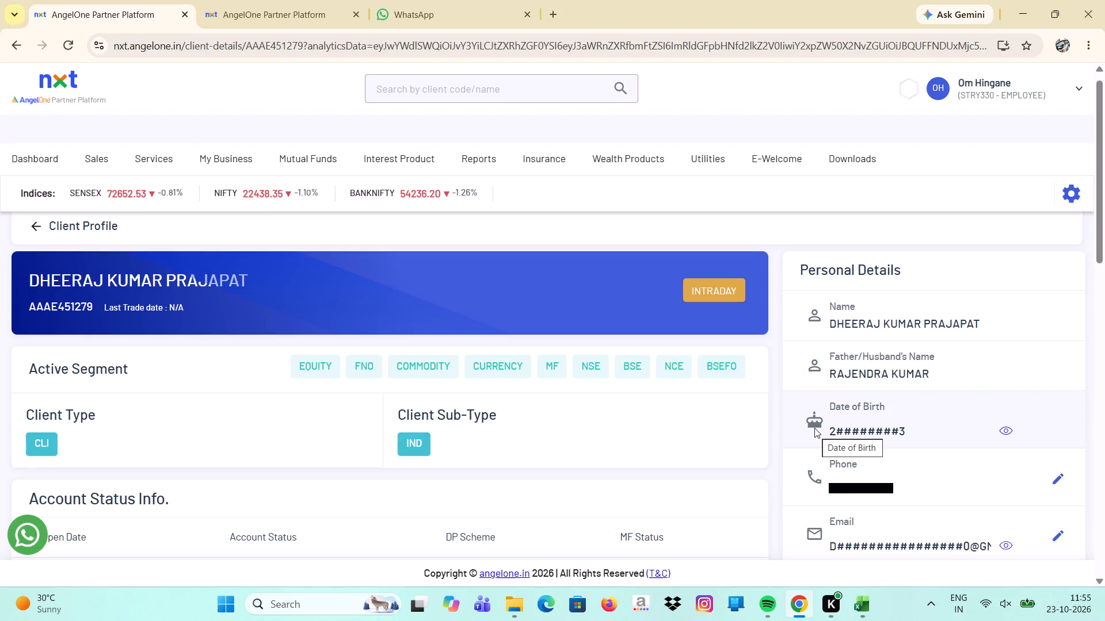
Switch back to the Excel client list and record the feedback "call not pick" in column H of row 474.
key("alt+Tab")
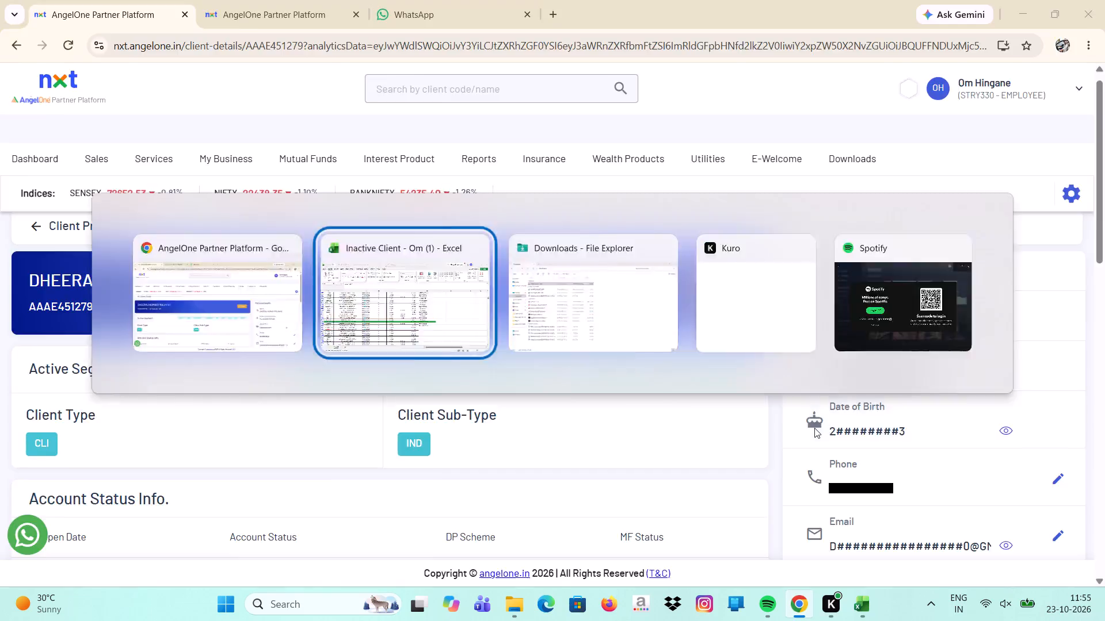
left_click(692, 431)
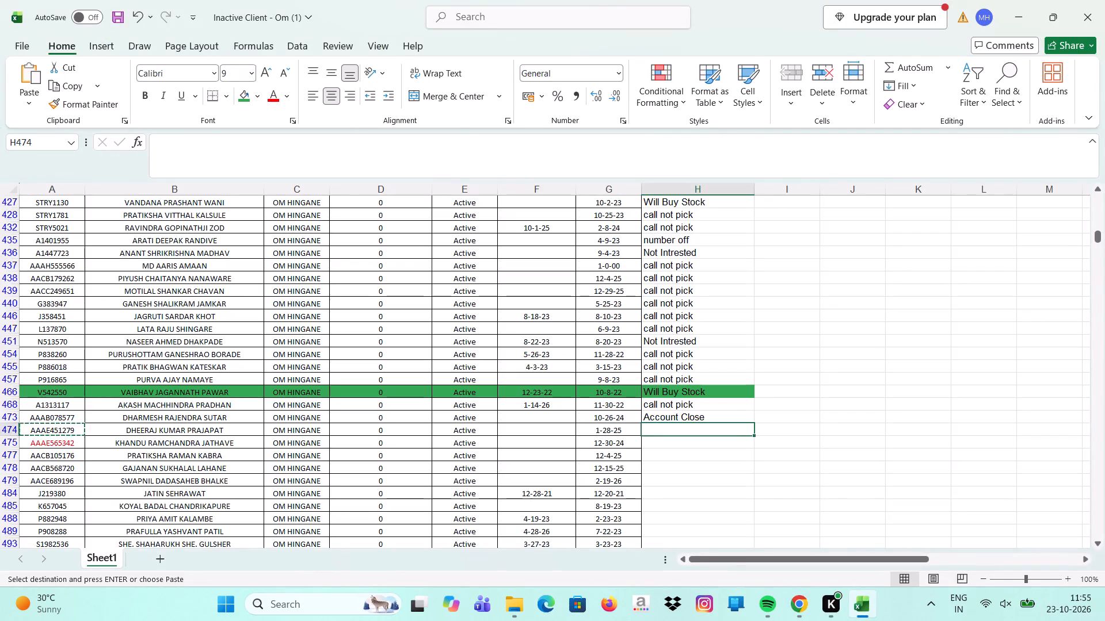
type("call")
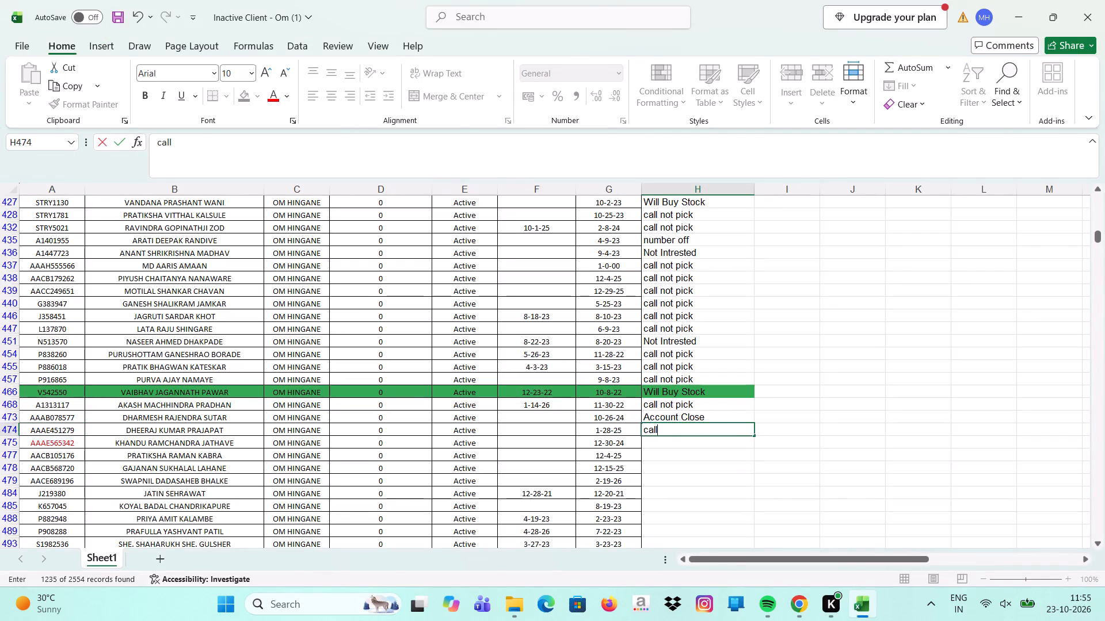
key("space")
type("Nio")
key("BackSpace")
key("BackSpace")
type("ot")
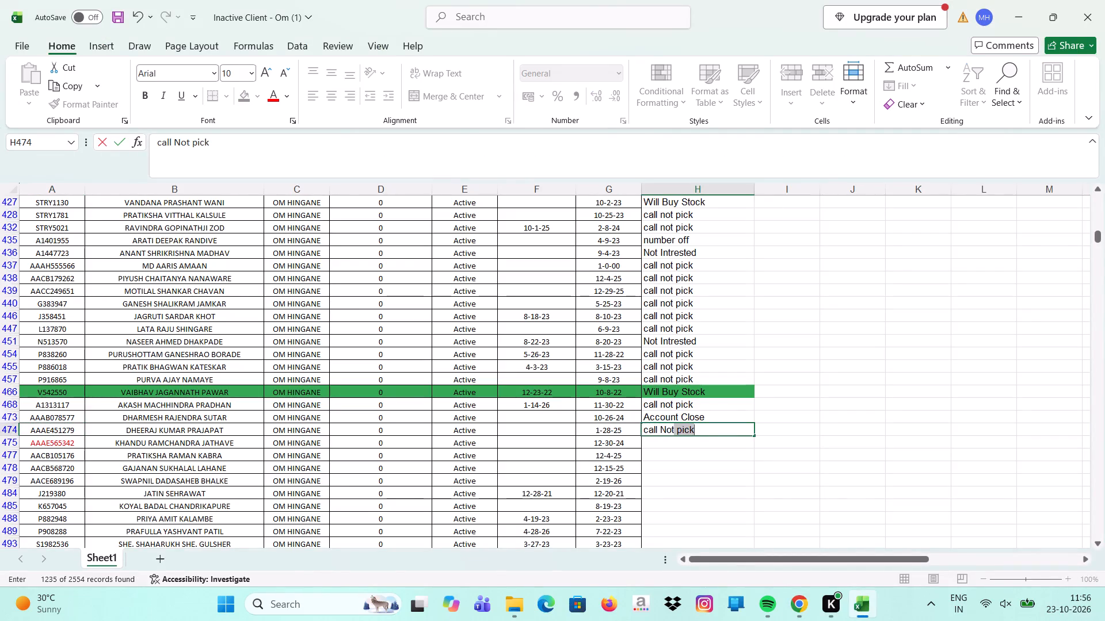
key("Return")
Copy the client code from row 475 and return to the row 474 client's account overview on the AngelOne Partner Platform.
key("Left")
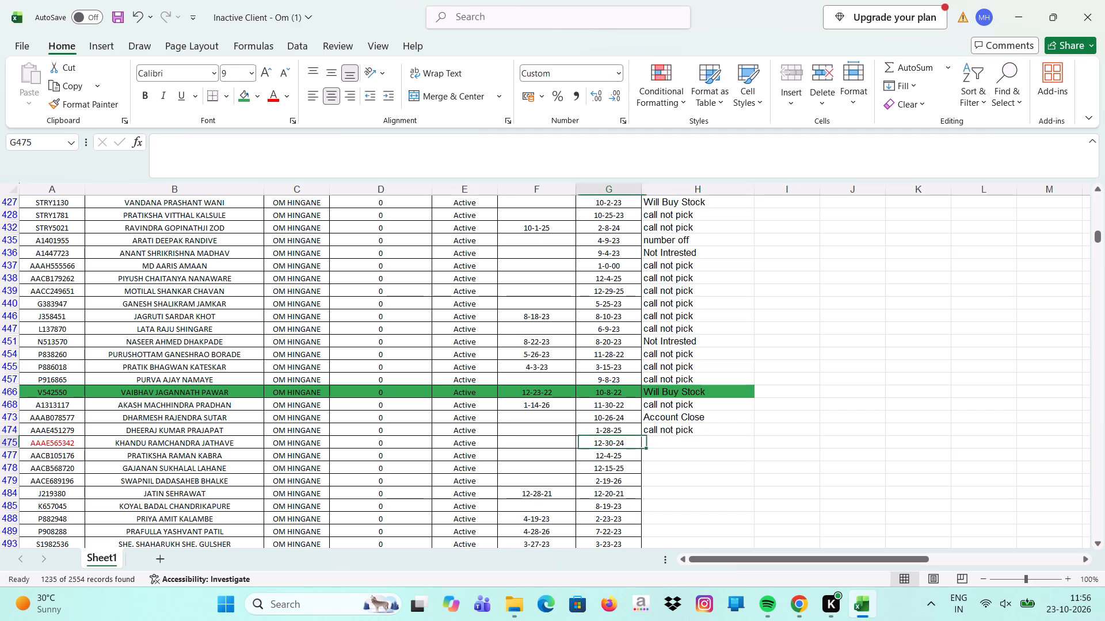
key("Left")
key("Left")
key("Left")
key("Left")
key("Left")
key("Left")
key("ctrl+c")
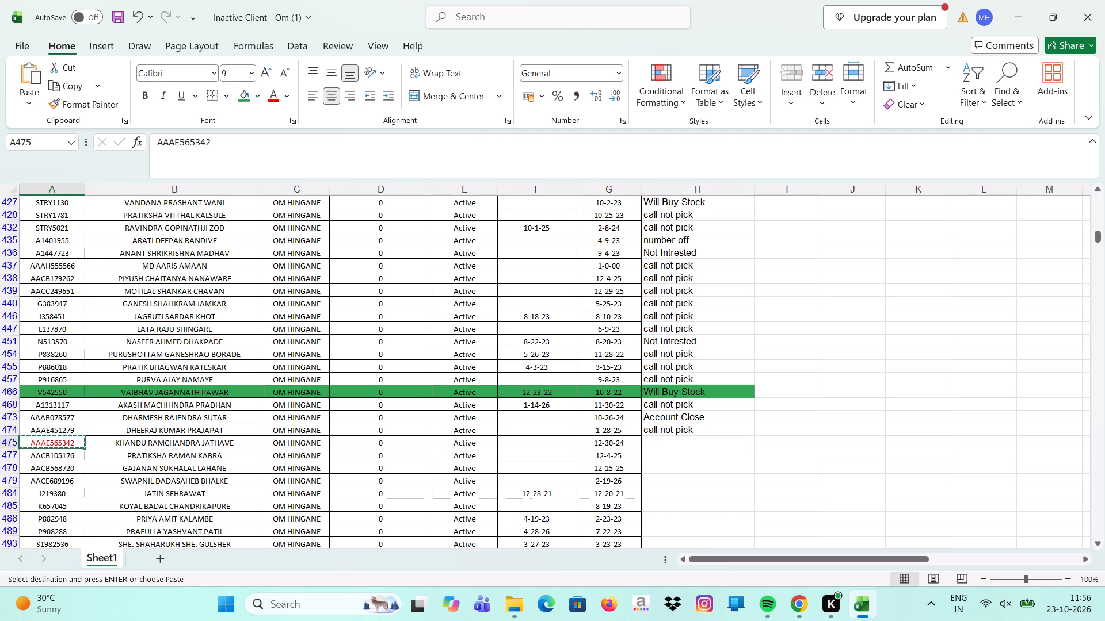
key("alt+Tab")
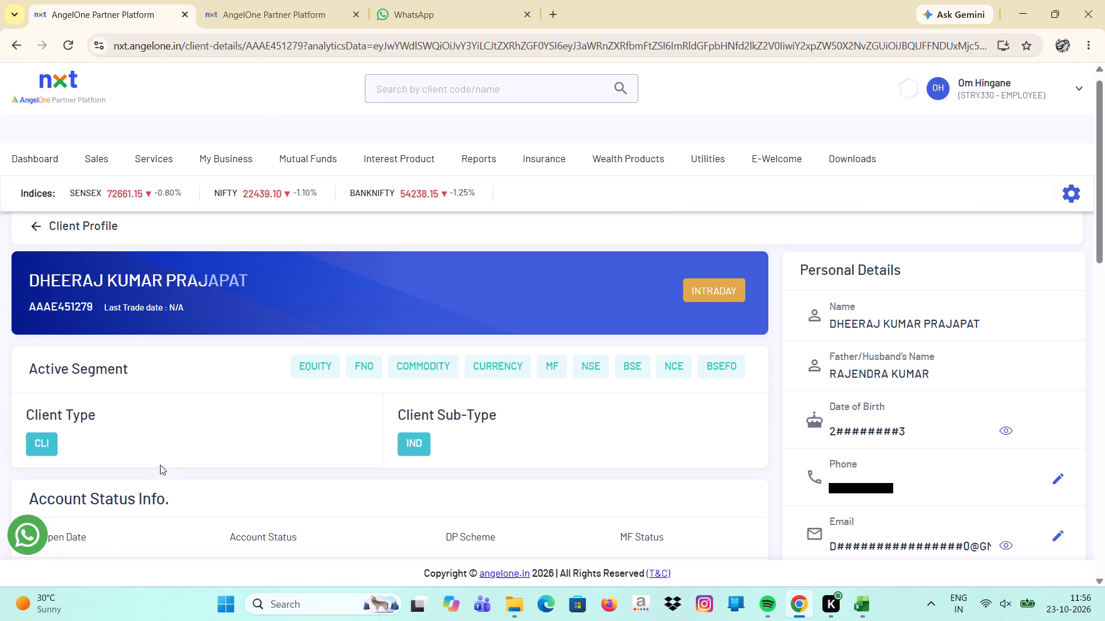
scroll(228, 429, "right", 4)
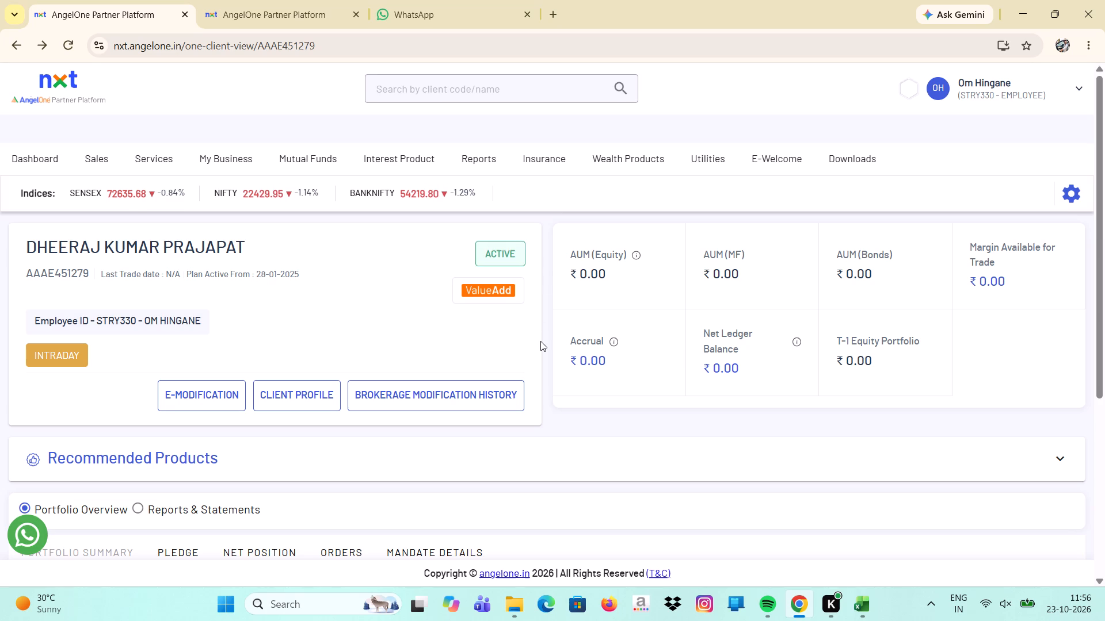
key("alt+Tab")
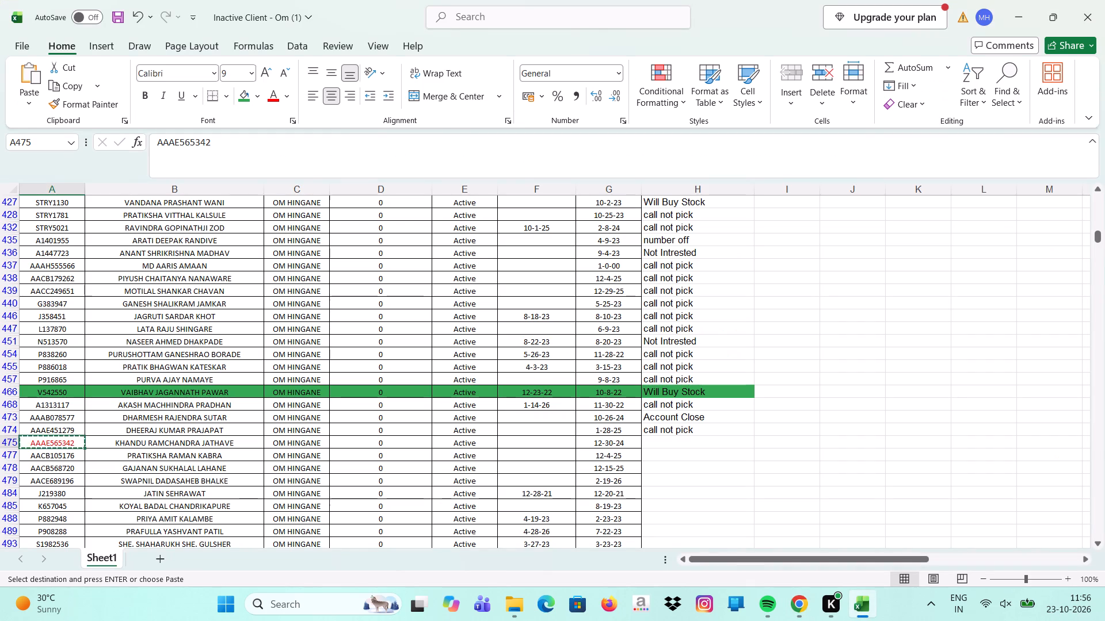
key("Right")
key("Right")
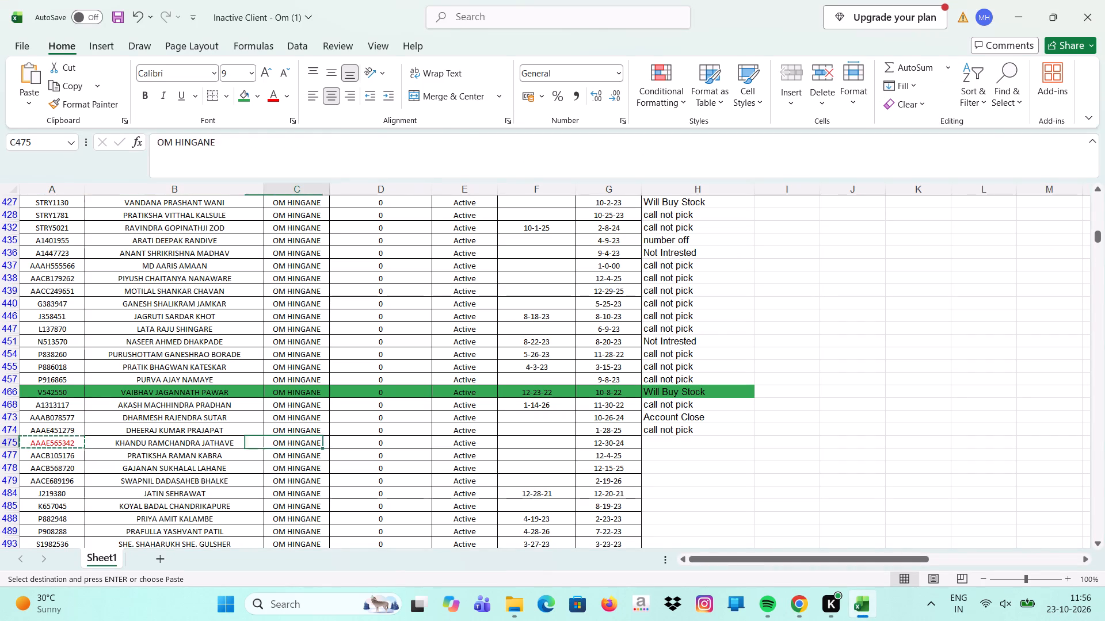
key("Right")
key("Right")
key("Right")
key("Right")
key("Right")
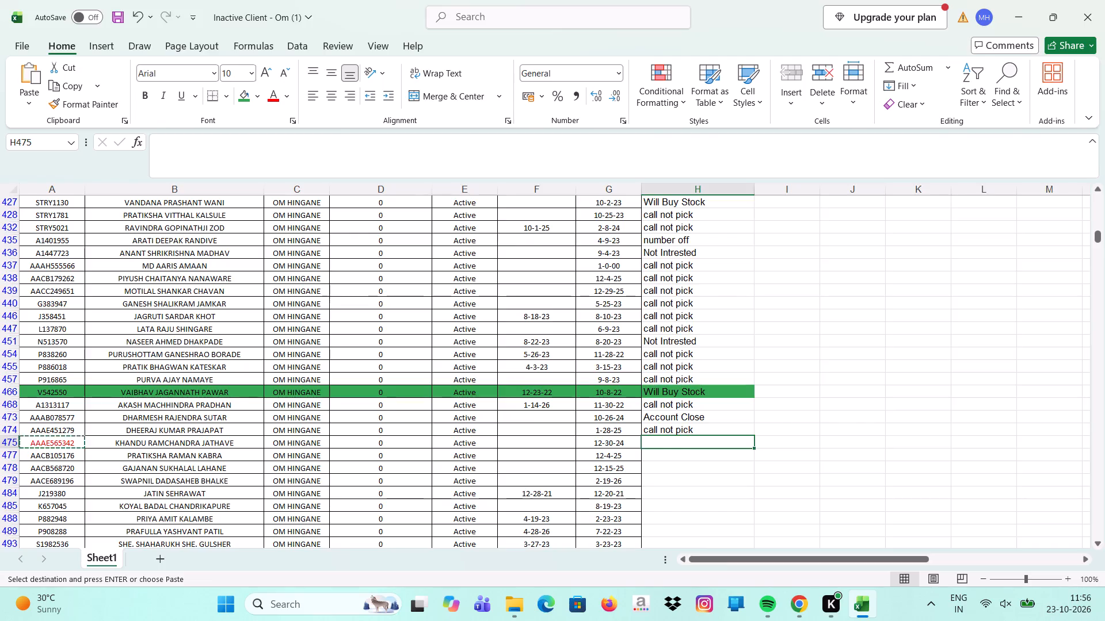
Look up the copied client code from row 475 on the AngelOne Partner Platform.
key("alt+Tab")
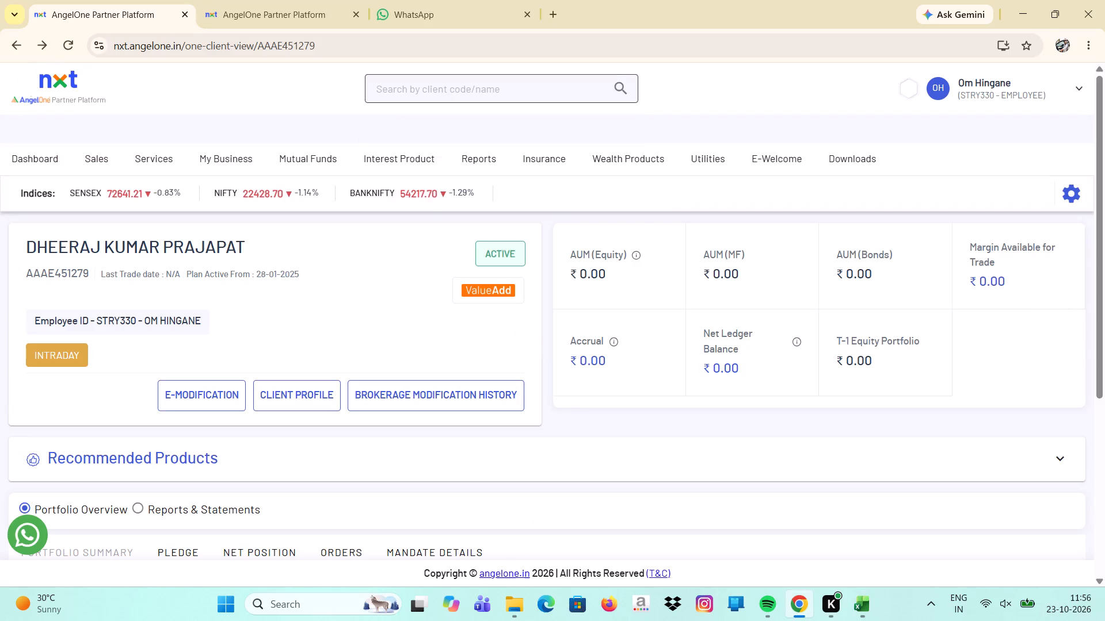
left_click(393, 80)
left_click(393, 80, "ctrl")
key("ctrl+v")
left_click(422, 119)
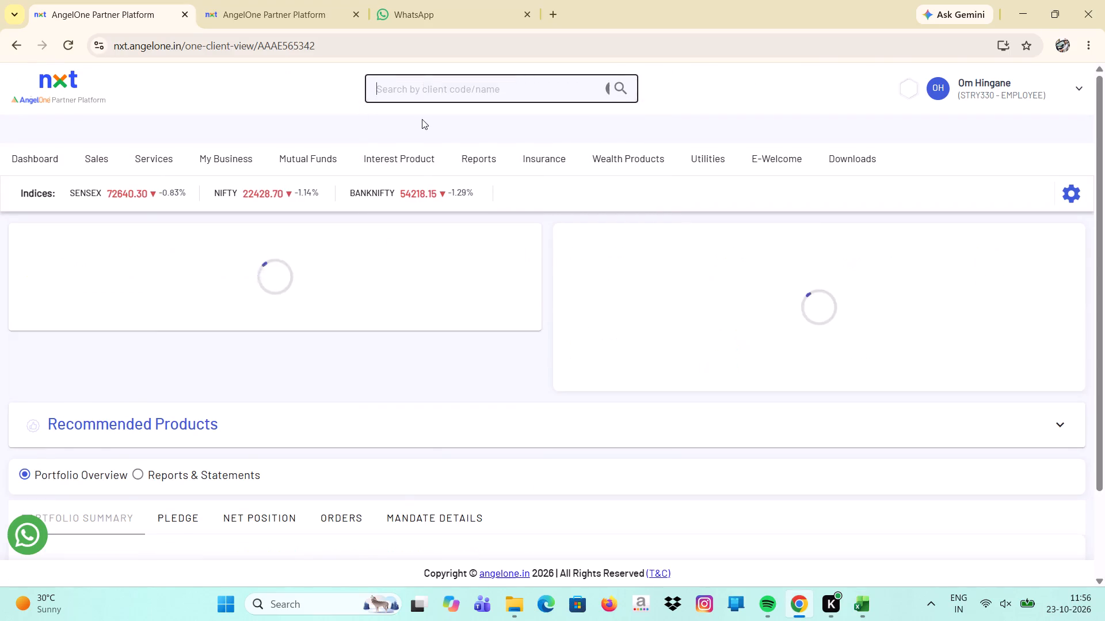
Switch back to the Excel client list and replace the feedback in column H of row 474 with "Not Intrested".
key("alt+Tab")
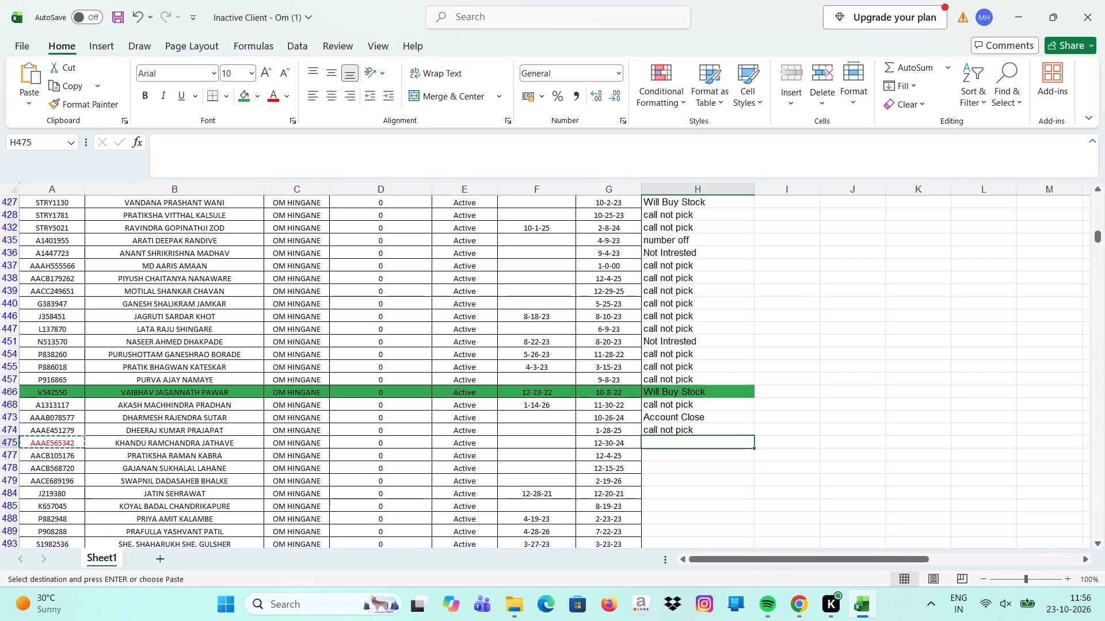
left_click(656, 435)
left_click(656, 431)
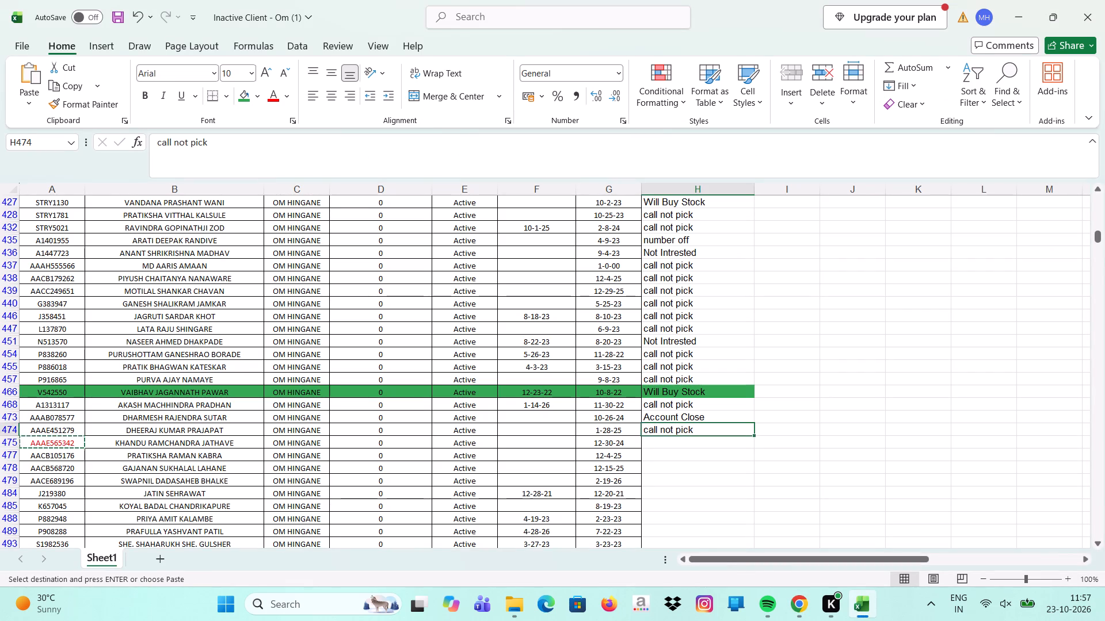
type("Not")
key("Return")
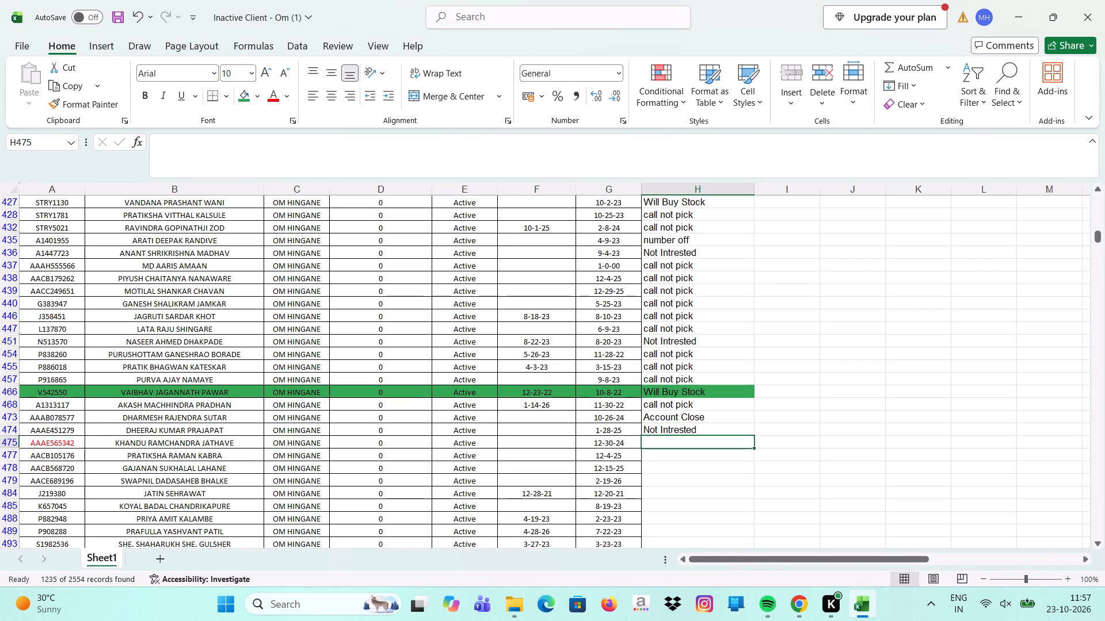
On the AngelOne Partner Platform, open the row 475 client's profile, reveal the phone number, and return to the account overview.
key("Left")
key("Left")
key("Left")
key("Left")
key("Left")
key("Left")
key("Left")
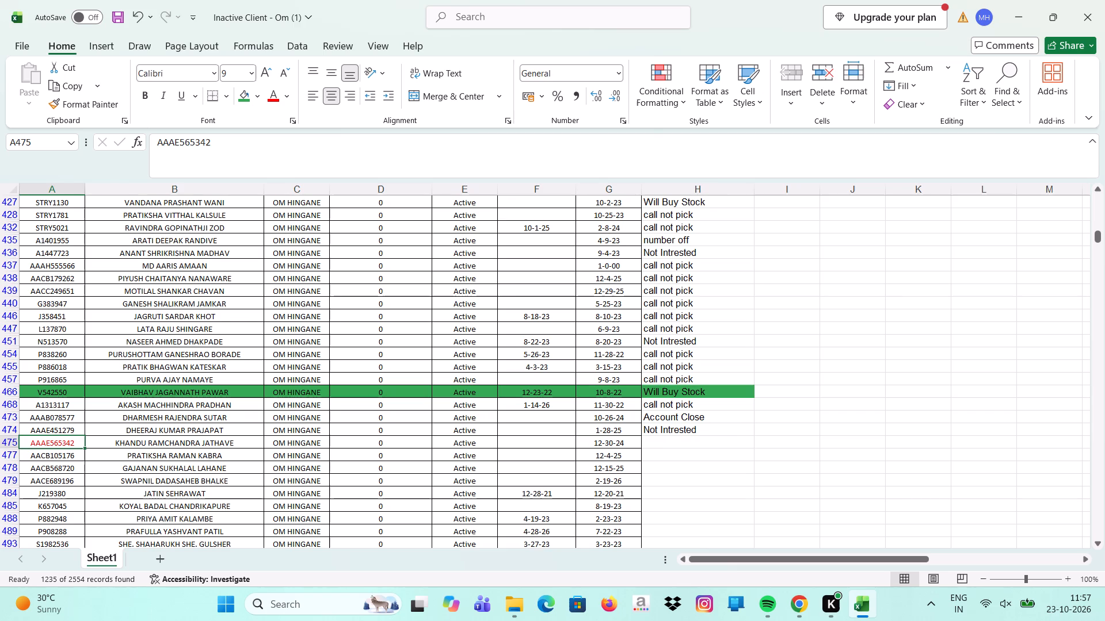
key("alt+Tab")
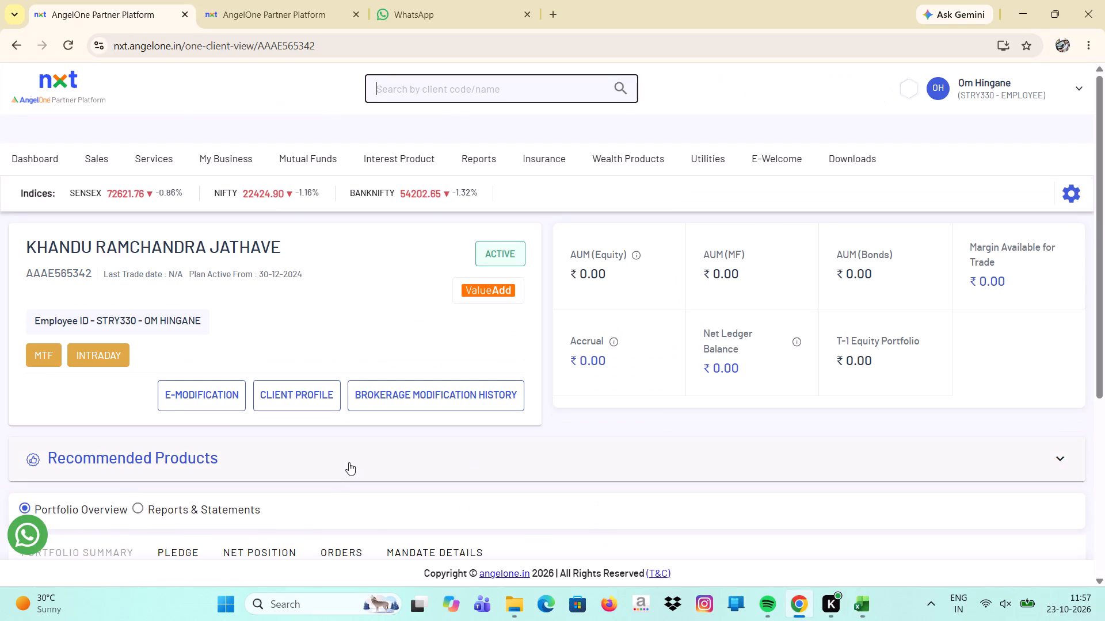
left_click(322, 405)
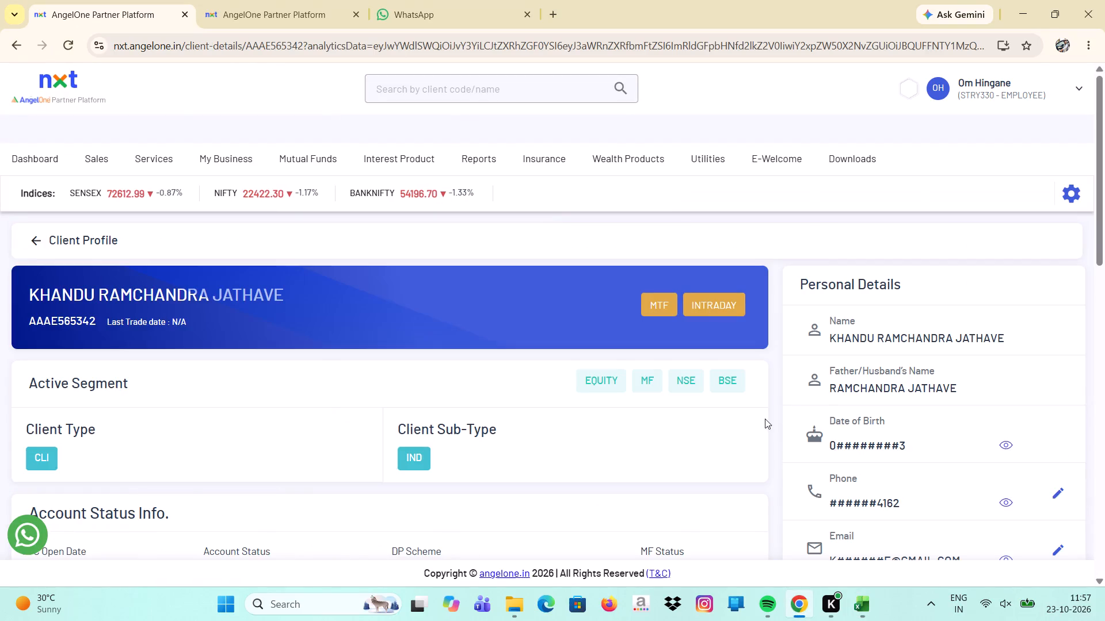
scroll(765, 419, "down", 1)
left_click(1004, 401)
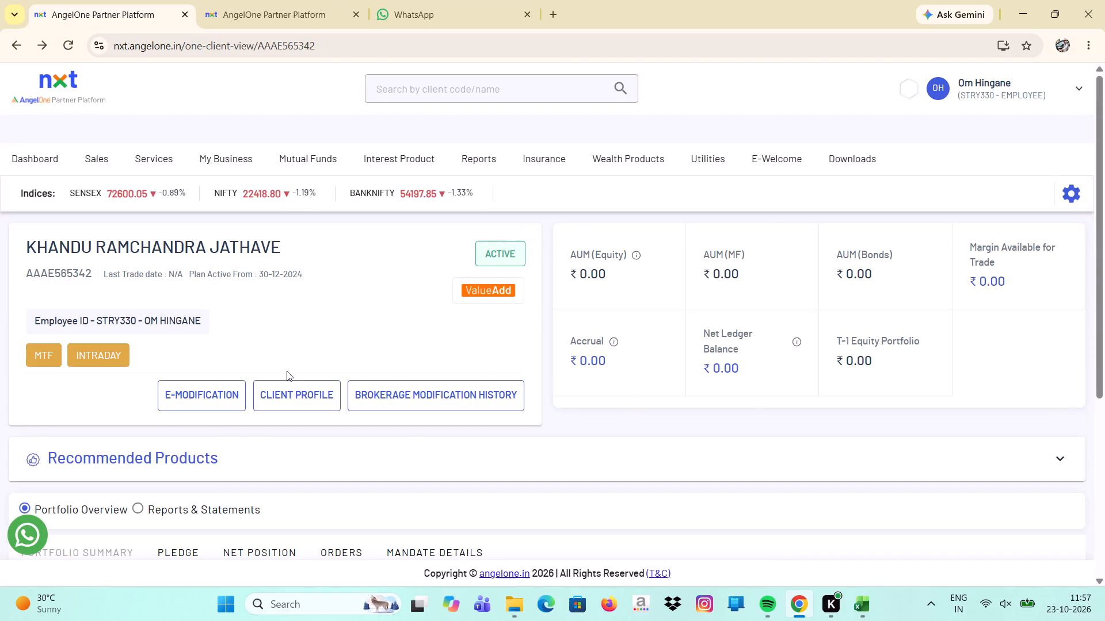
scroll(287, 371, "down", 4)
scroll(287, 371, "up", 4)
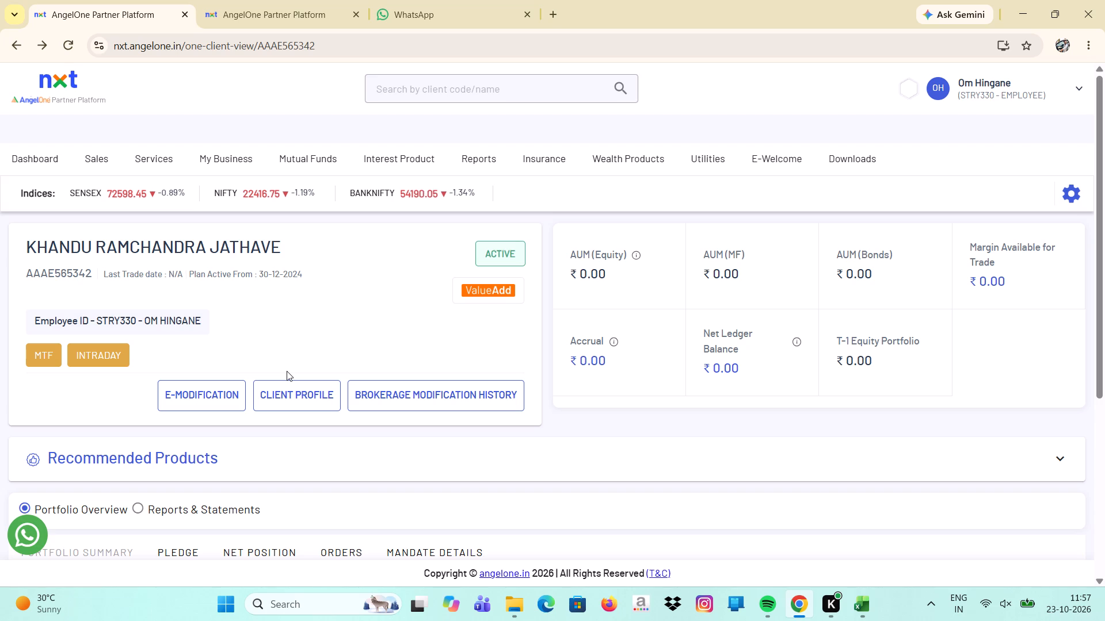
Switch back to the Excel client list and record the feedback "number off" in column H of row 475.
key("alt+Tab")
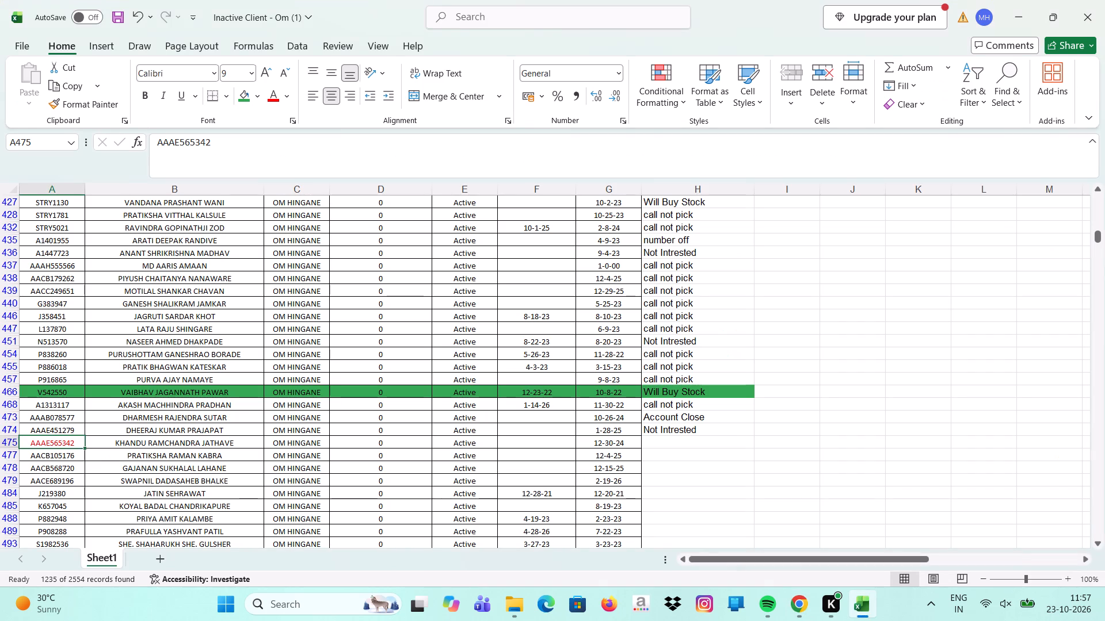
left_click(651, 438)
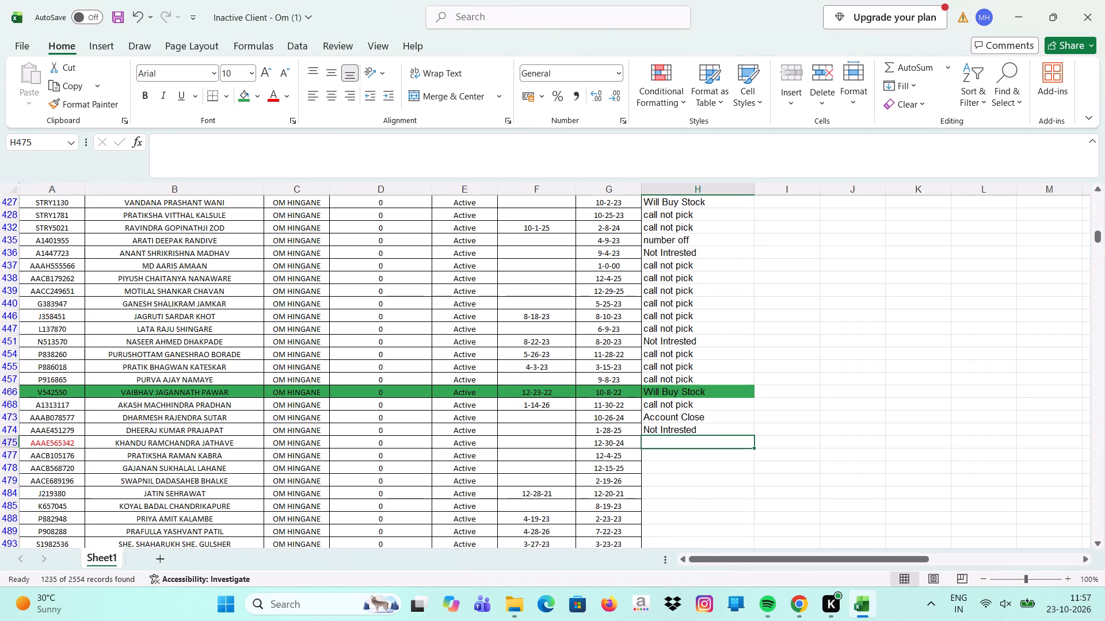
type("NUm")
key("Return")
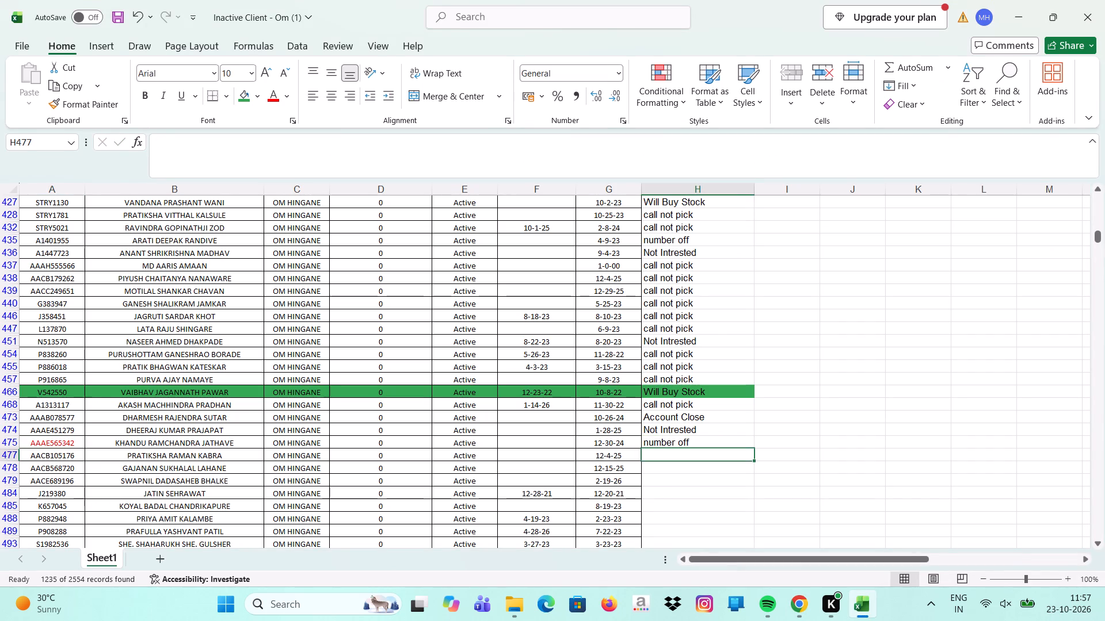
Copy the client code from column A of row 477 and look it up on the AngelOne Partner Platform.
key("Left")
key("Left")
key("Left")
key("Left")
key("Left")
key("Left")
key("Left")
key("Left")
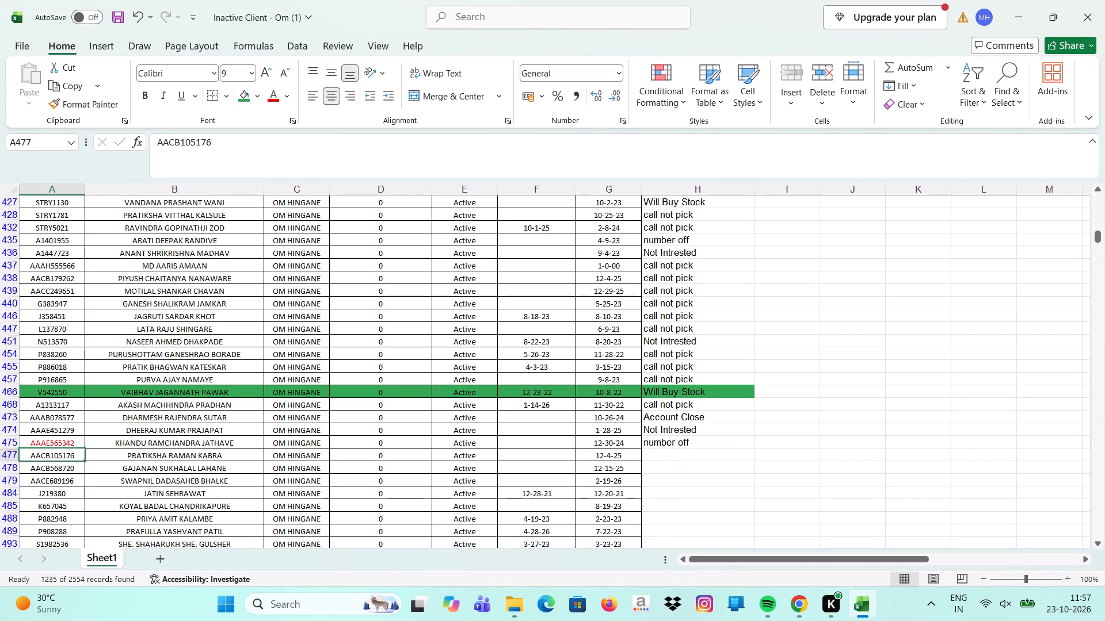
key("ctrl+c")
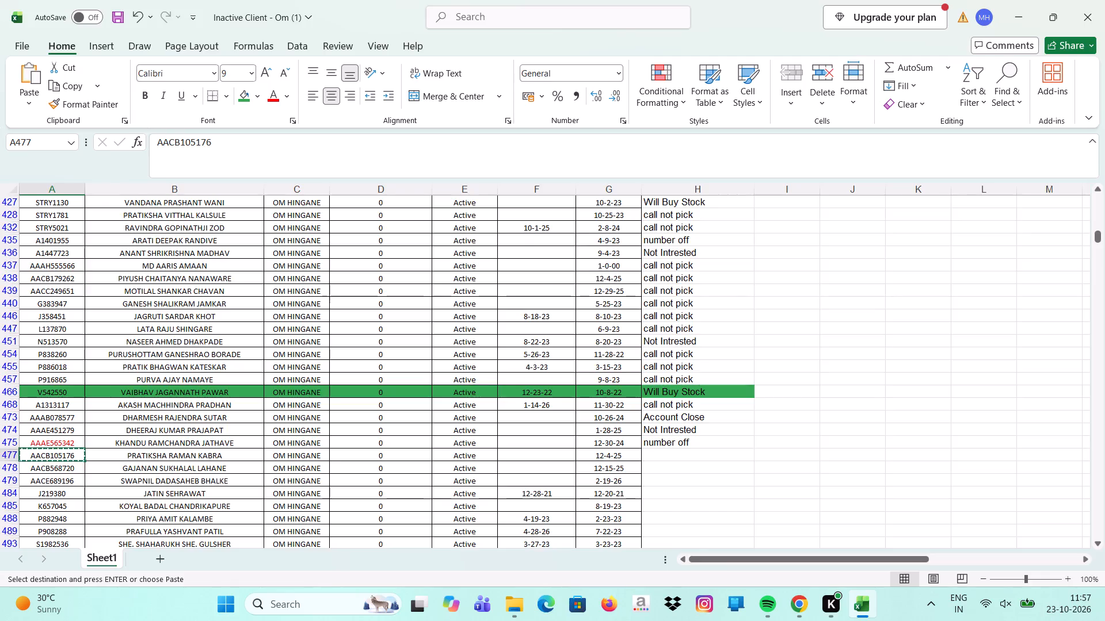
key("alt+Tab")
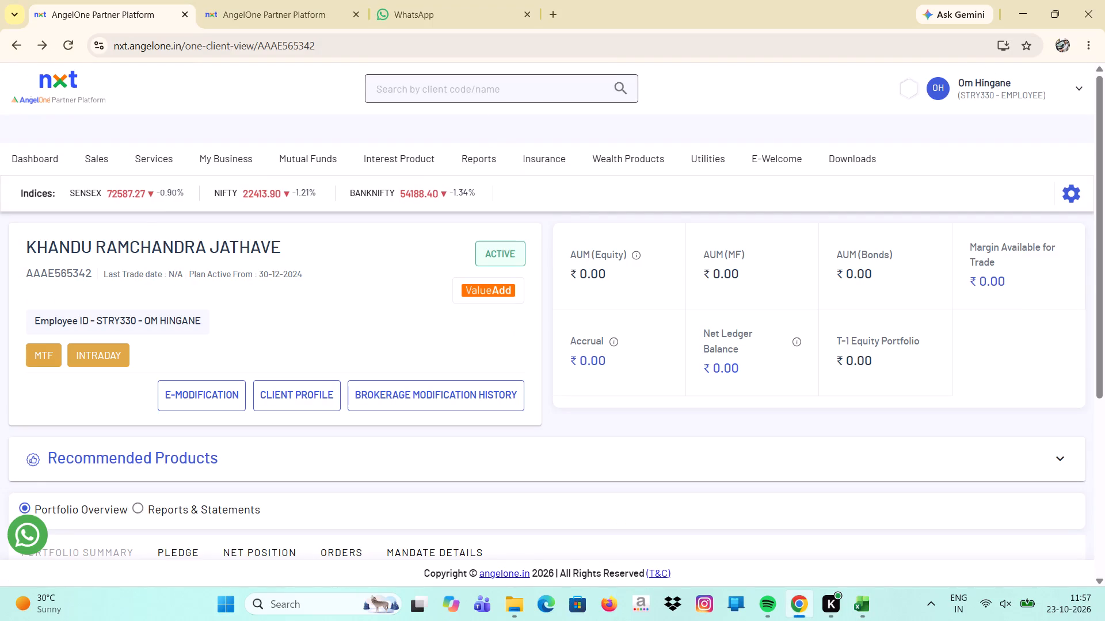
left_click(471, 96)
key("ctrl+v")
left_click(474, 128)
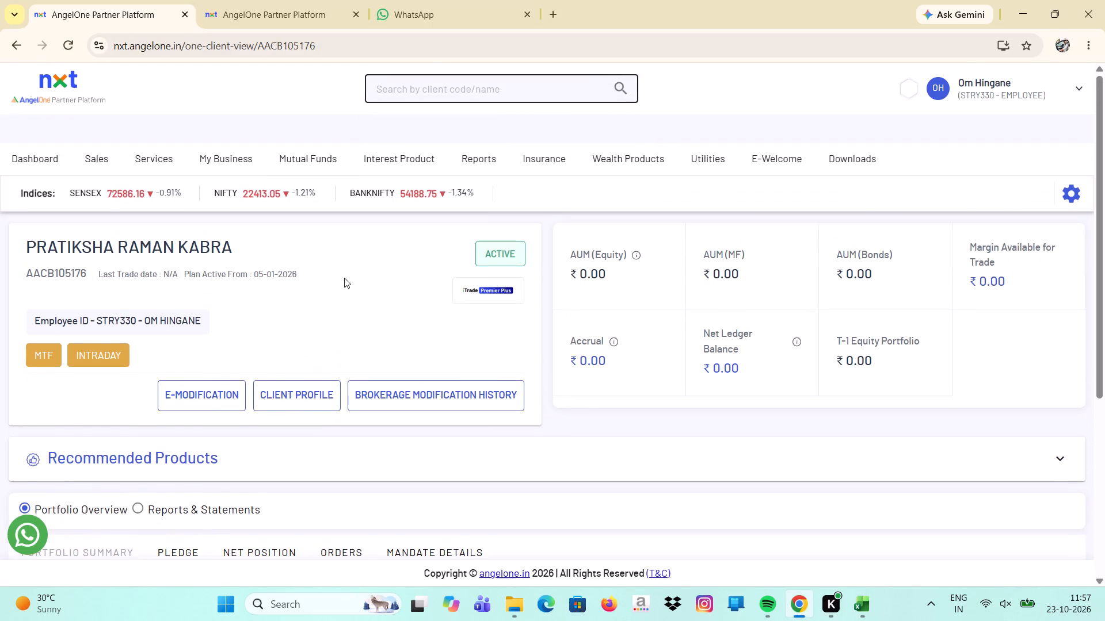
Open the row 477 client's profile and reveal the phone number.
left_click(299, 396)
scroll(1012, 354, "down", 1)
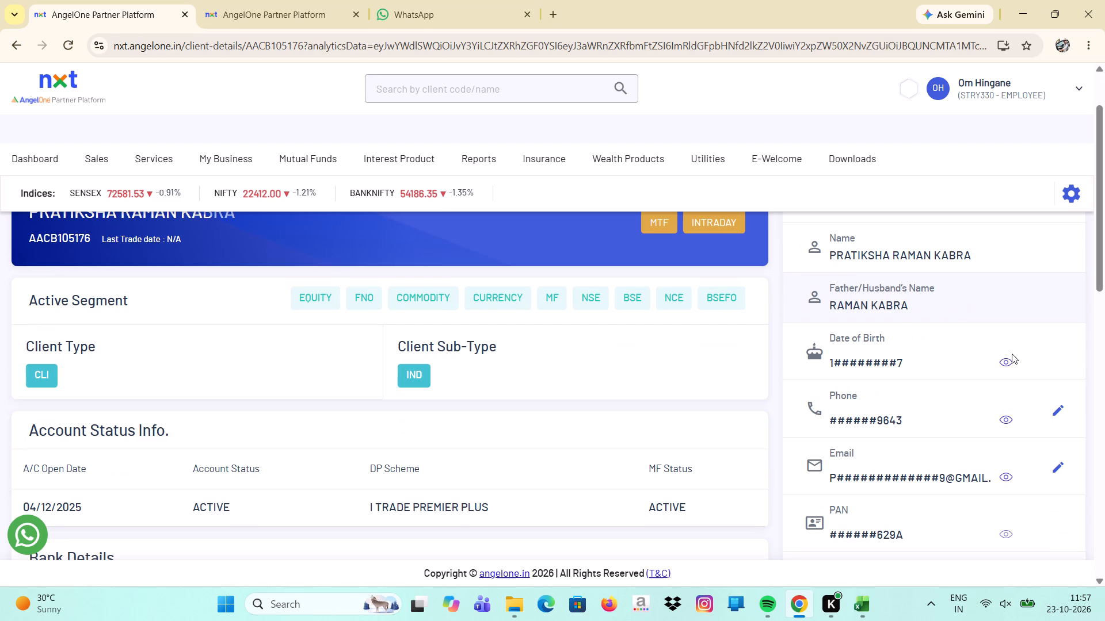
left_click(1008, 419)
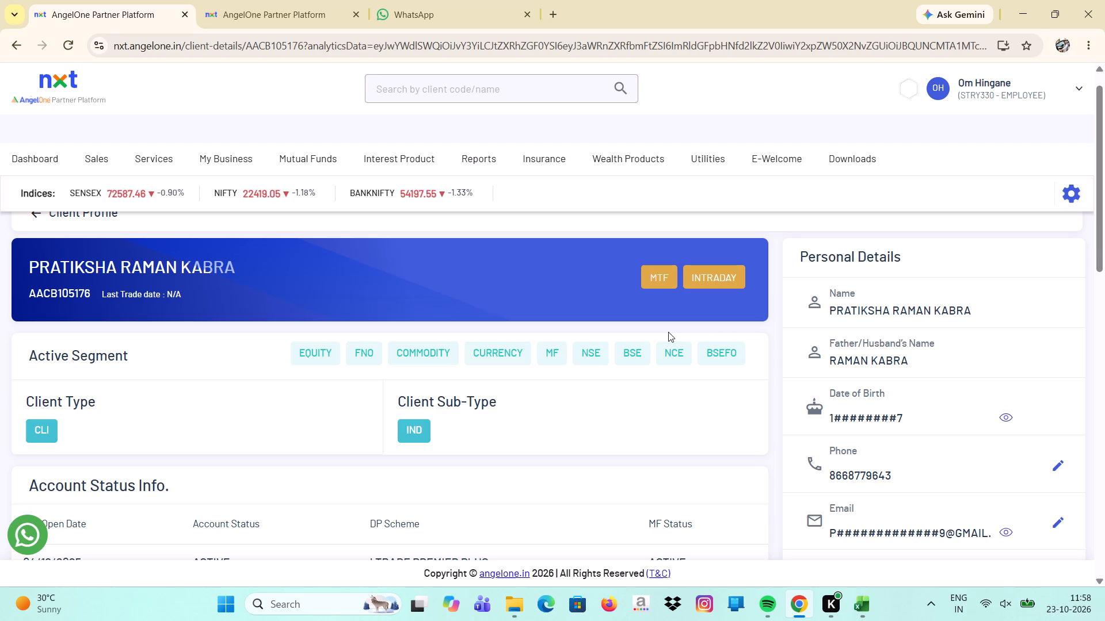
Switch back to the Excel client list and record the feedback "call not pick" in column H of row 477.
key("alt+Tab")
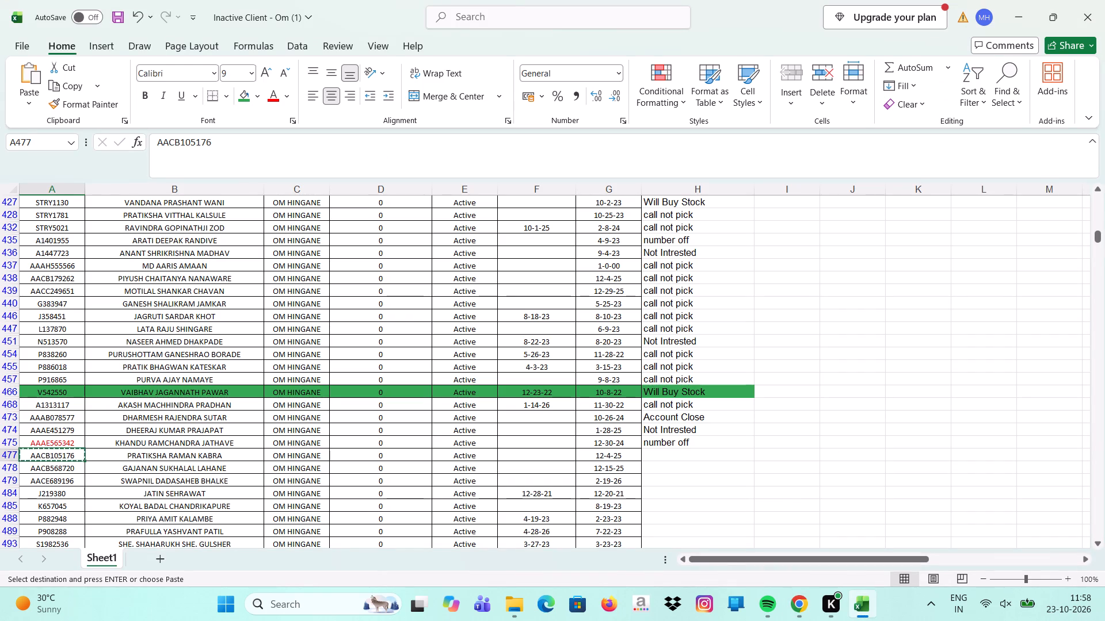
key("Down")
key("Down")
key("Right")
key("Right")
key("Right")
key("Right")
key("Right")
key("Right")
key("Right")
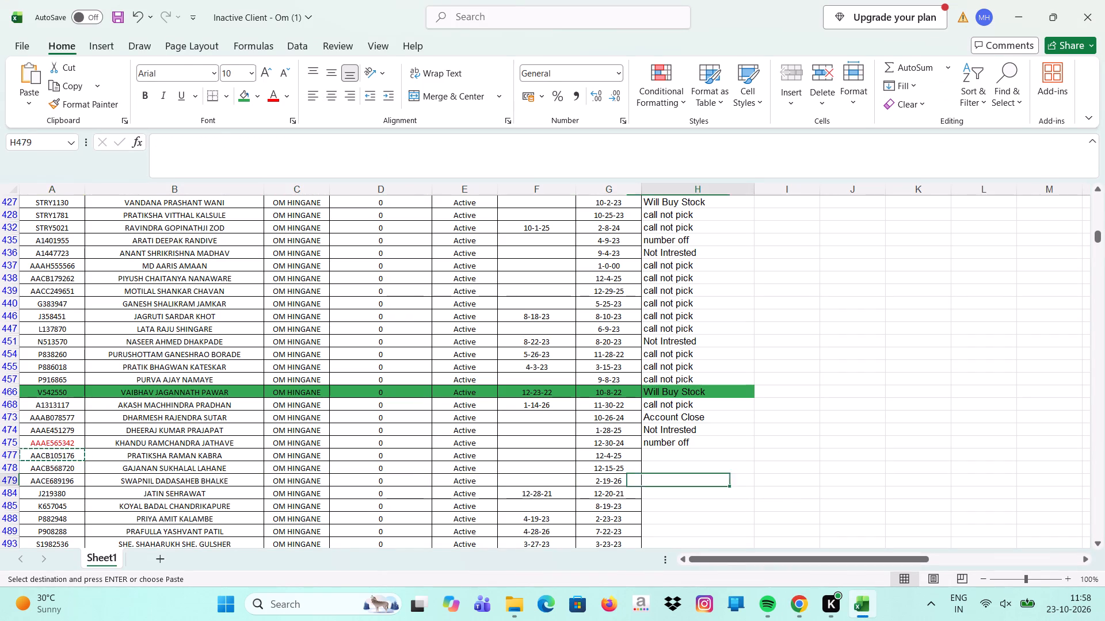
key("Up")
key("Up")
key("Up")
key("Down")
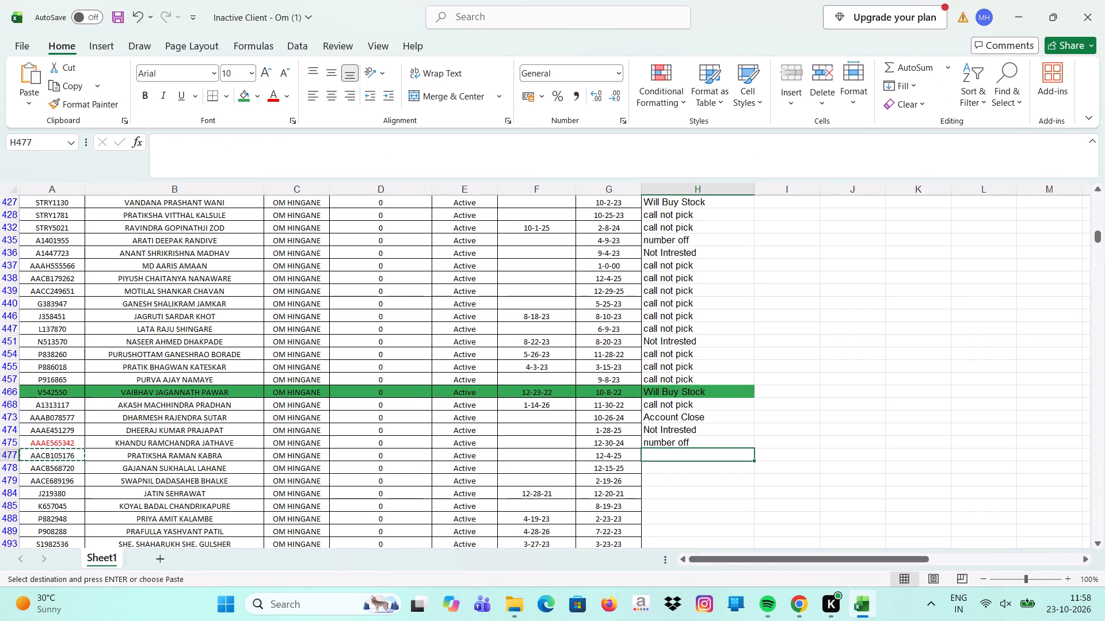
type("ca;")
key("BackSpace")
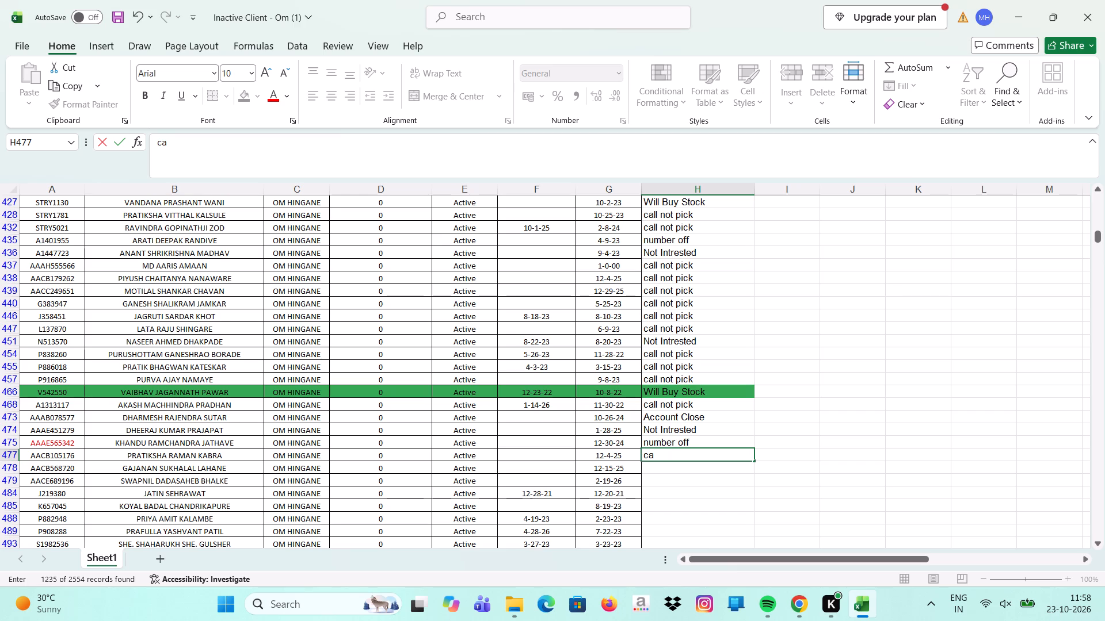
type("ll")
key("space")
type("No")
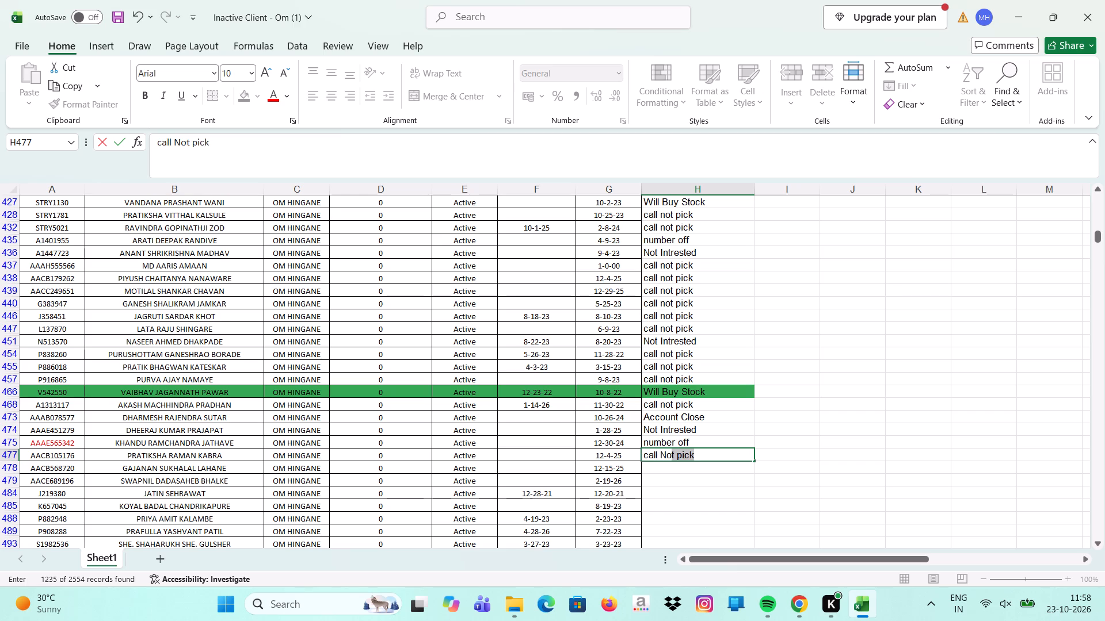
key("Return")
Copy the client code from column A of row 478 and look it up on the AngelOne Partner Platform.
key("Left")
key("Left")
key("Left")
key("Left")
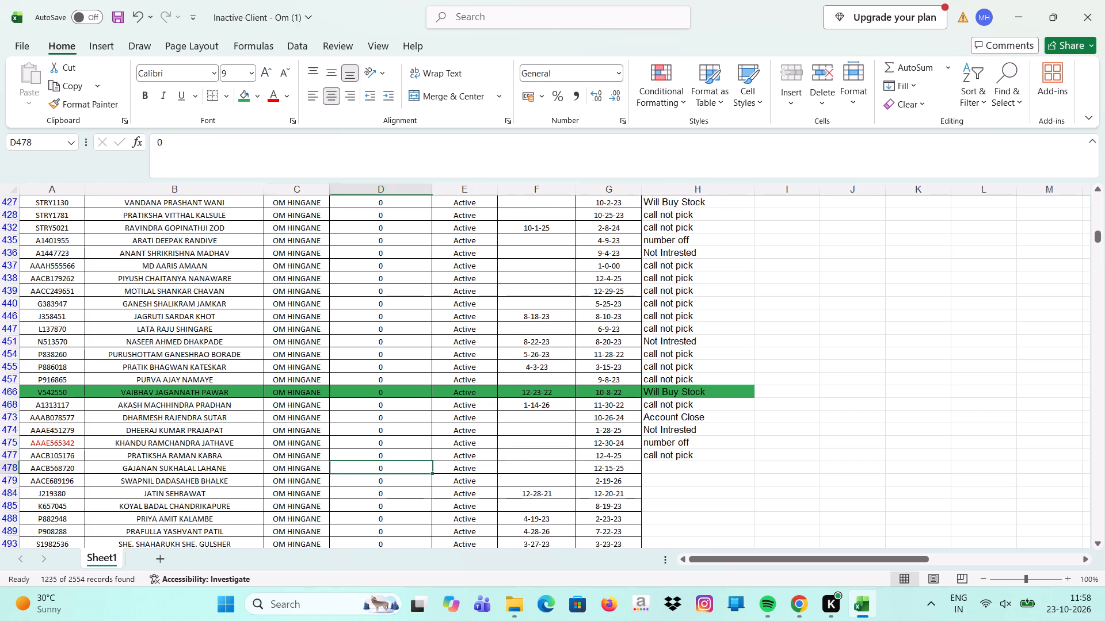
key("Left")
key("Left")
key("Left")
key("ctrl+c")
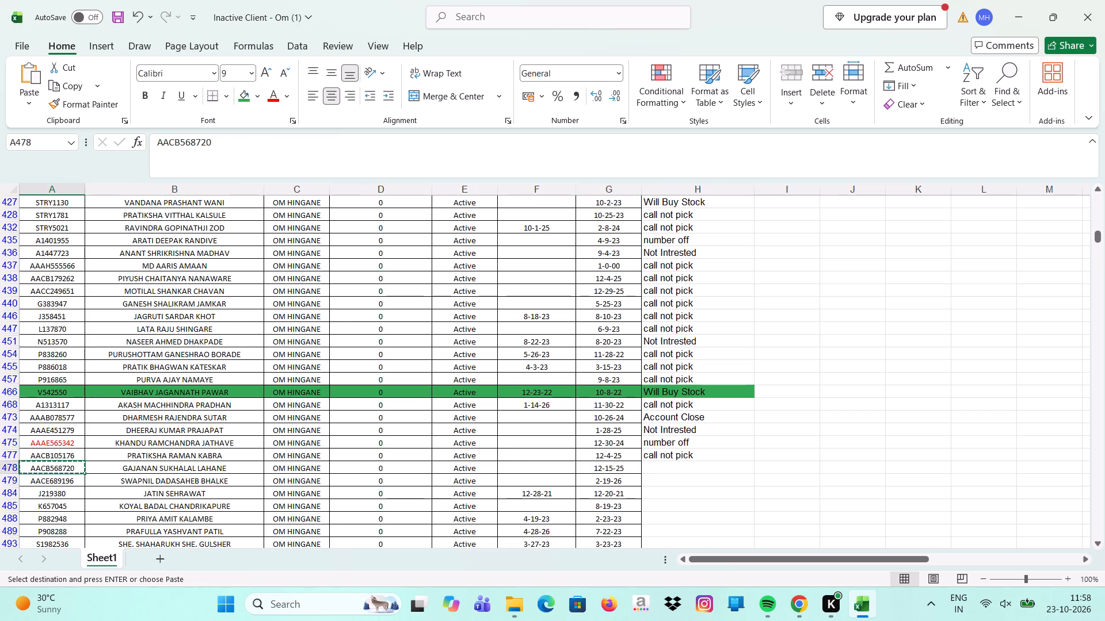
key("alt+Tab")
left_click(410, 84)
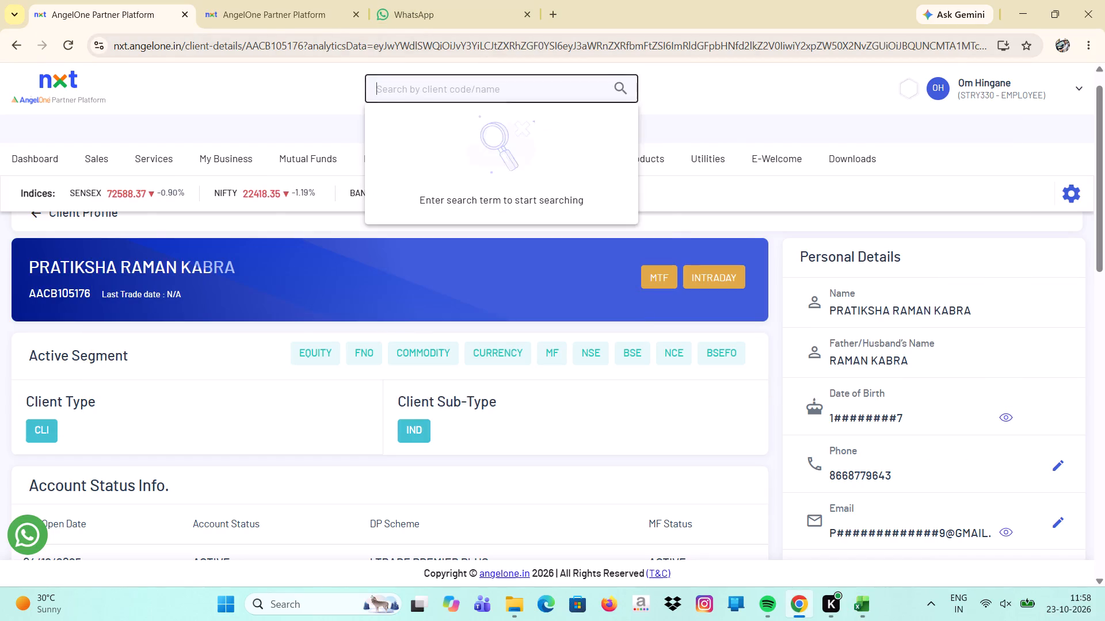
key("ctrl+v")
left_click(431, 145)
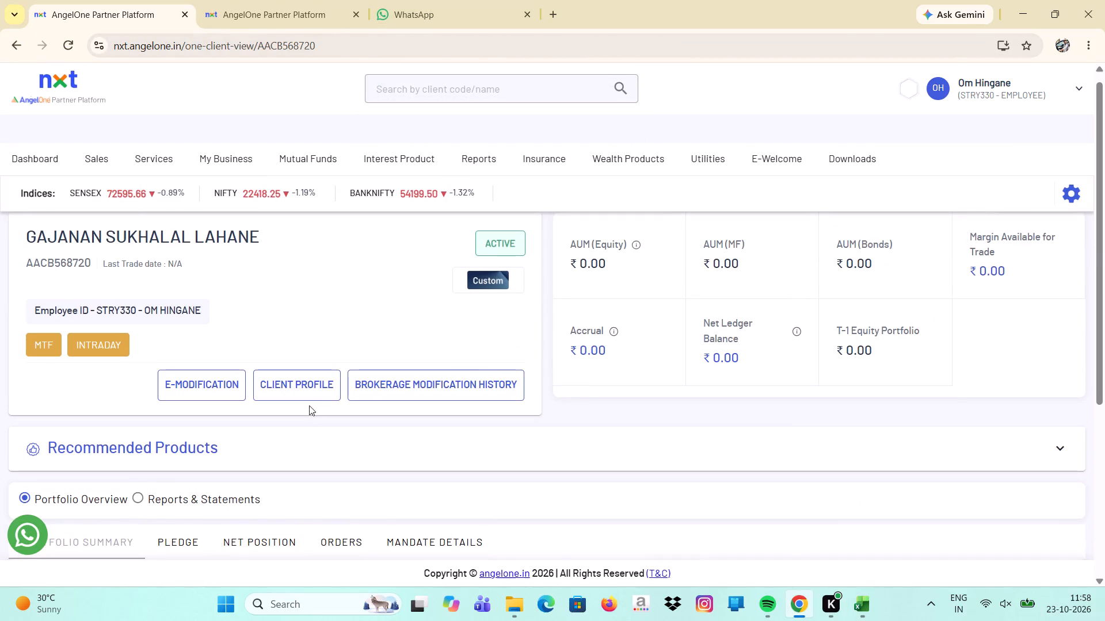
Open the row 478 client's profile, reveal the phone number, and review the personal and account details.
left_click(311, 392)
scroll(855, 410, "down", 1)
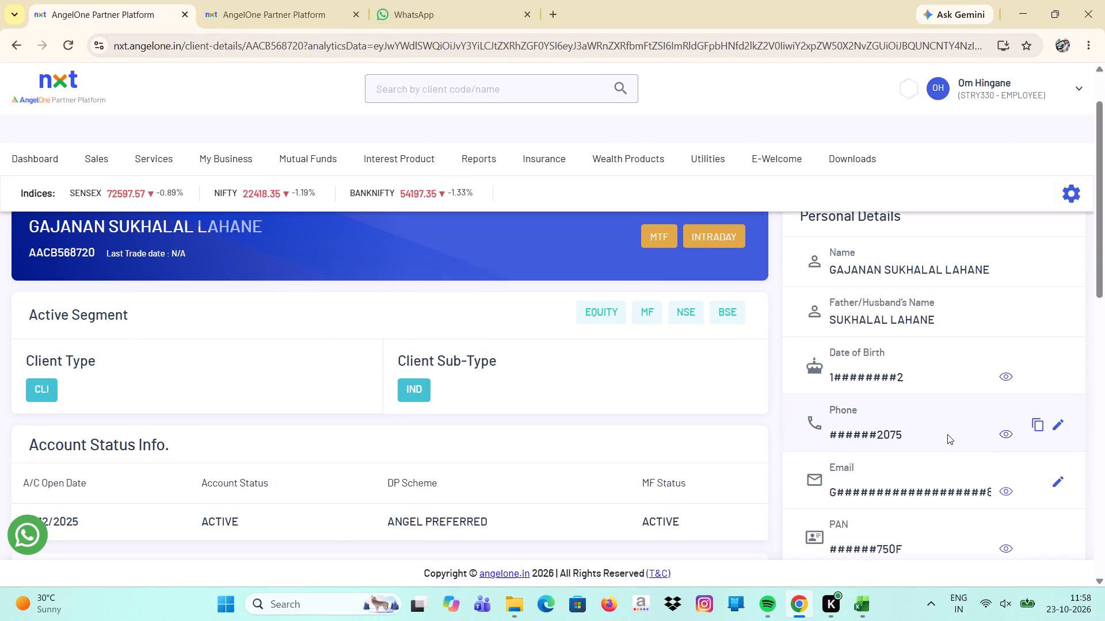
left_click(1007, 432)
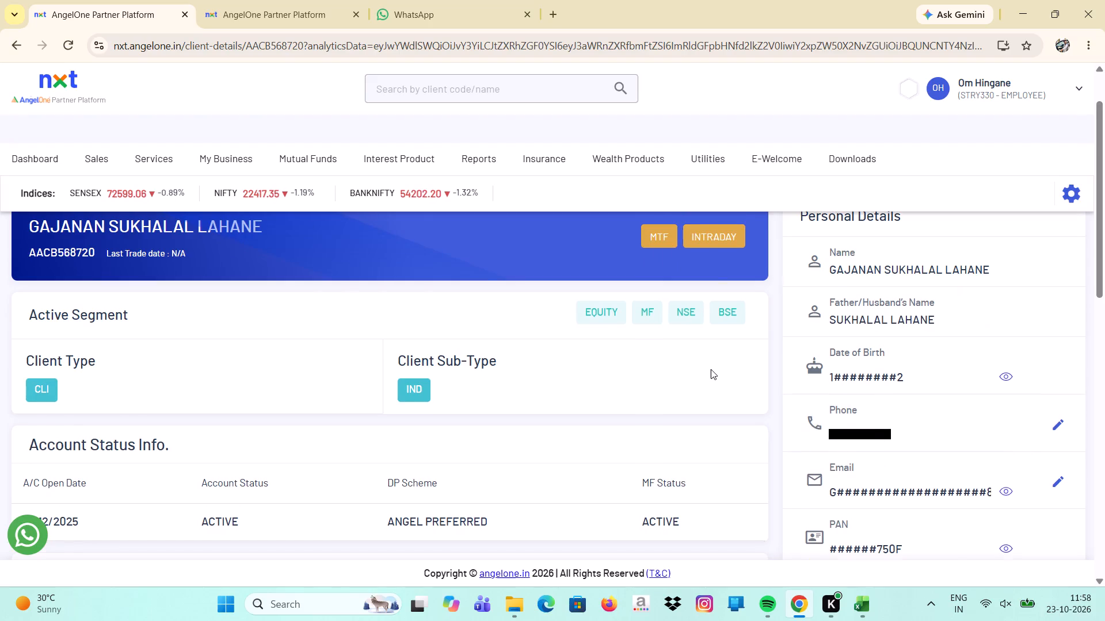
scroll(711, 369, "down", 1)
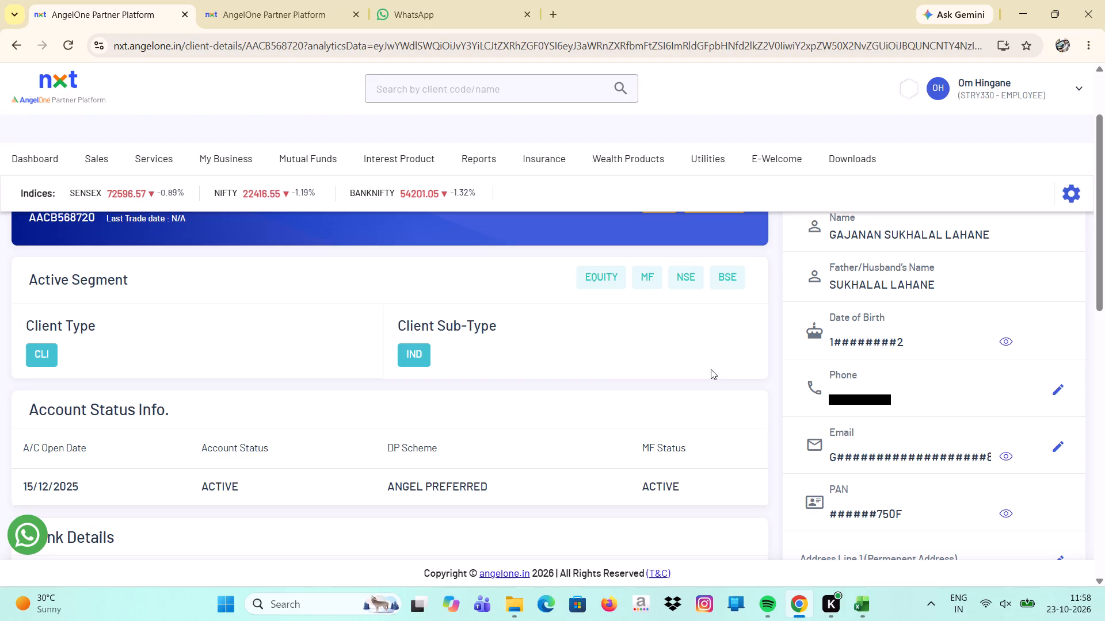
scroll(711, 369, "up", 2)
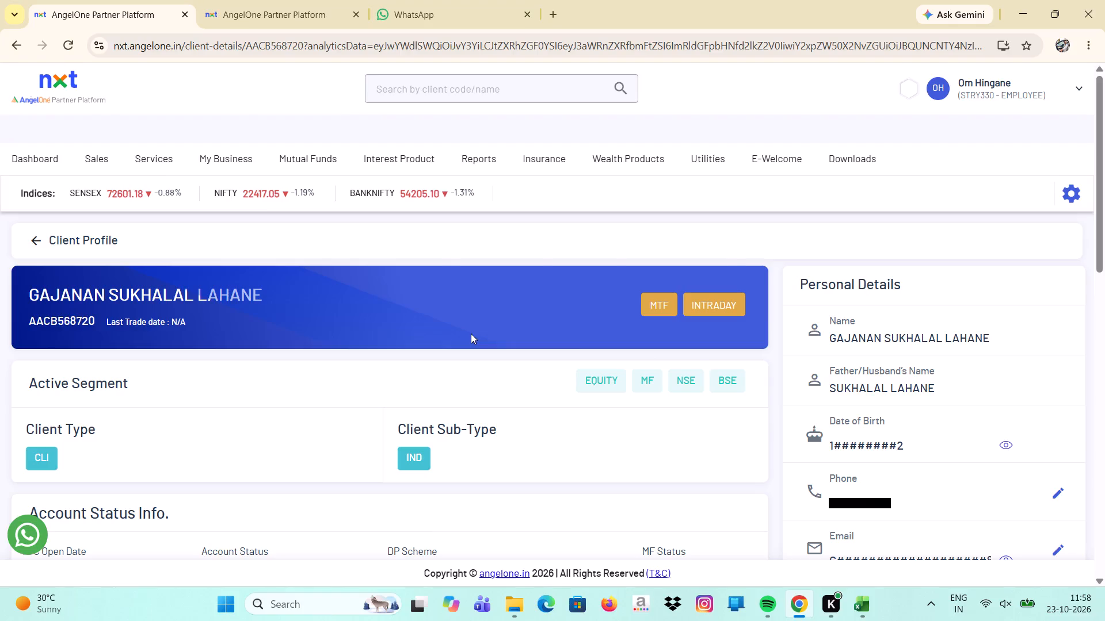
Switch back to the Excel client list and select the feedback cell in column H of row 478.
key("alt+Tab")
left_click(471, 333)
scroll(172, 429, "down", 1)
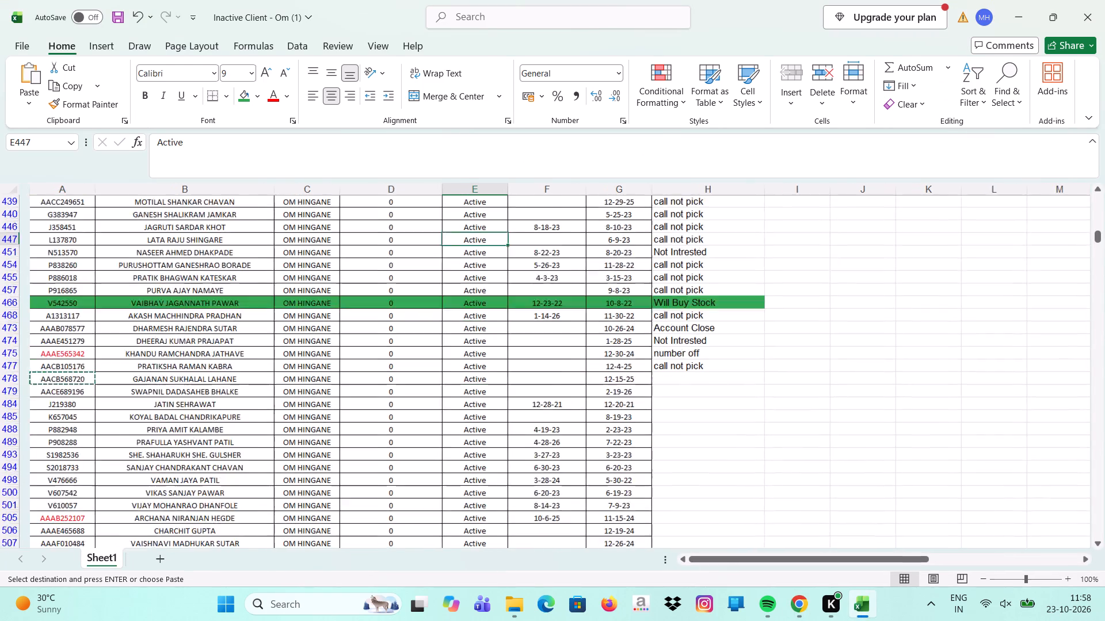
scroll(172, 429, "down", 2)
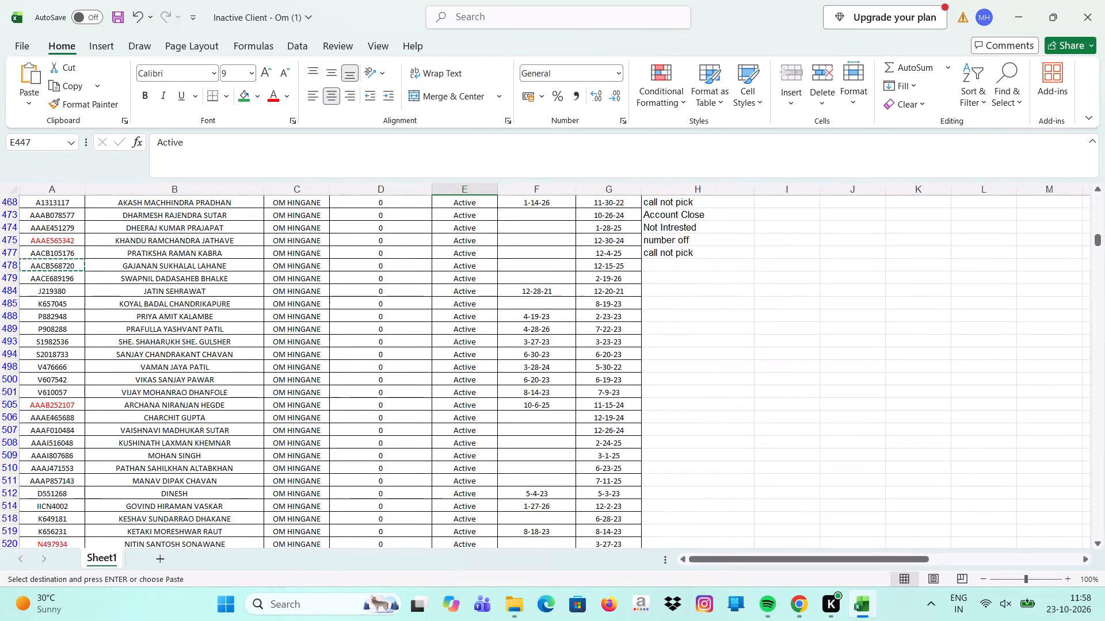
left_click(128, 267)
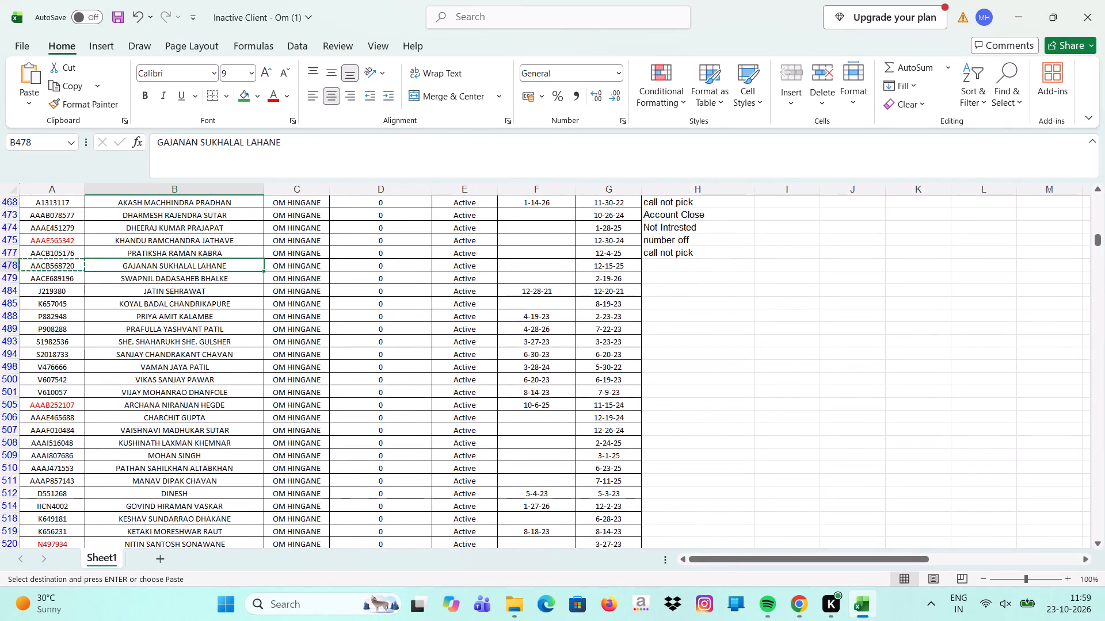
left_click(666, 267)
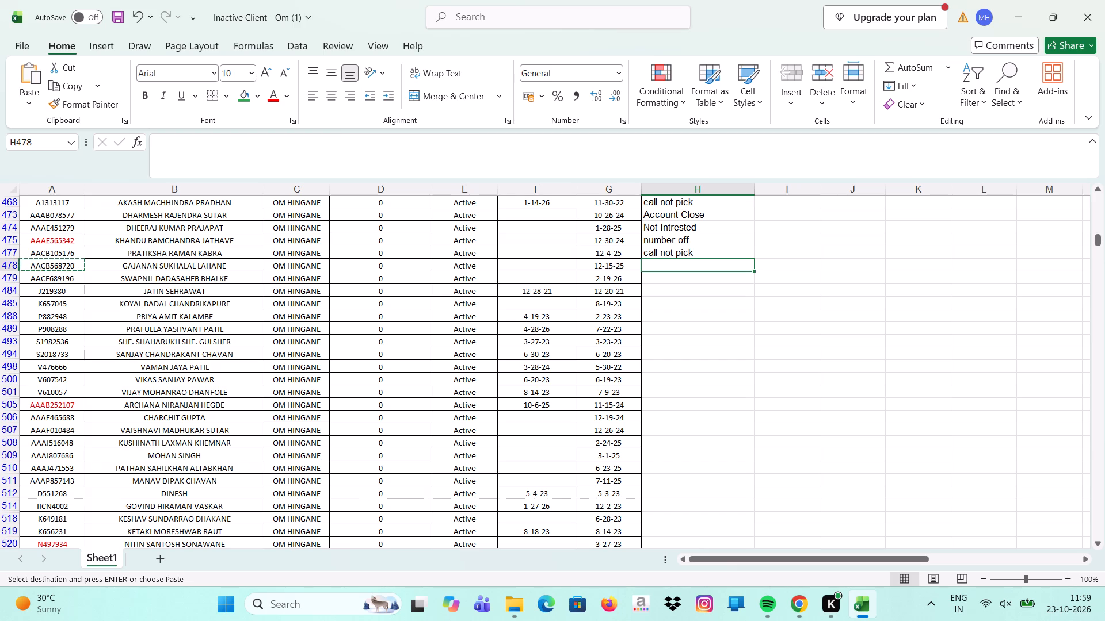
Switch to the AngelOne Partner Platform and return from the row 478 client's profile to the account overview.
key("alt+Tab")
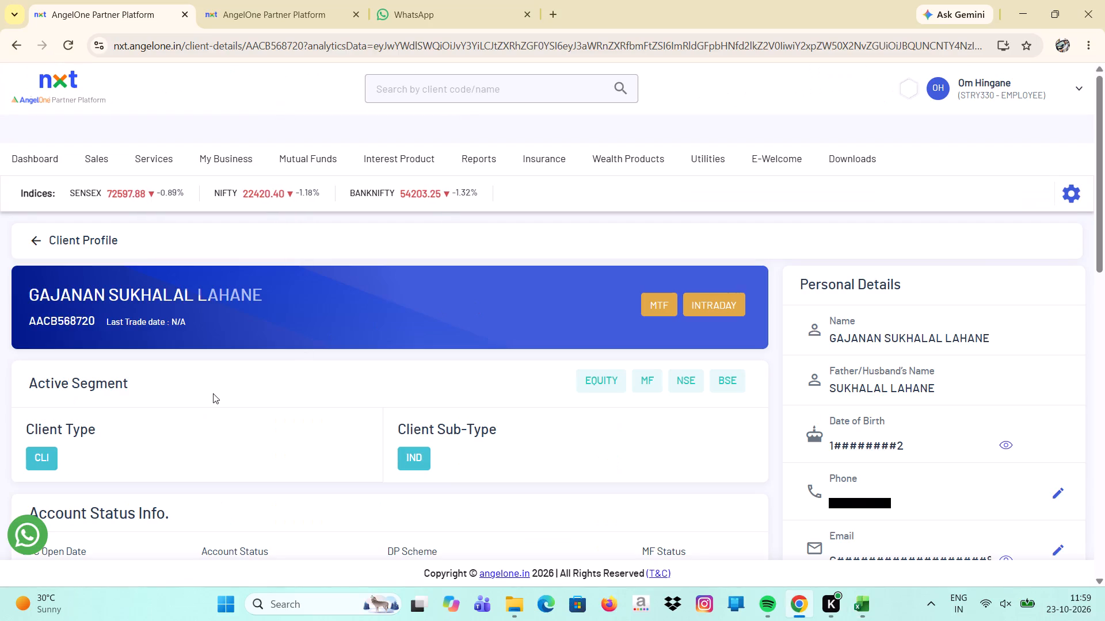
scroll(213, 393, "right", 10)
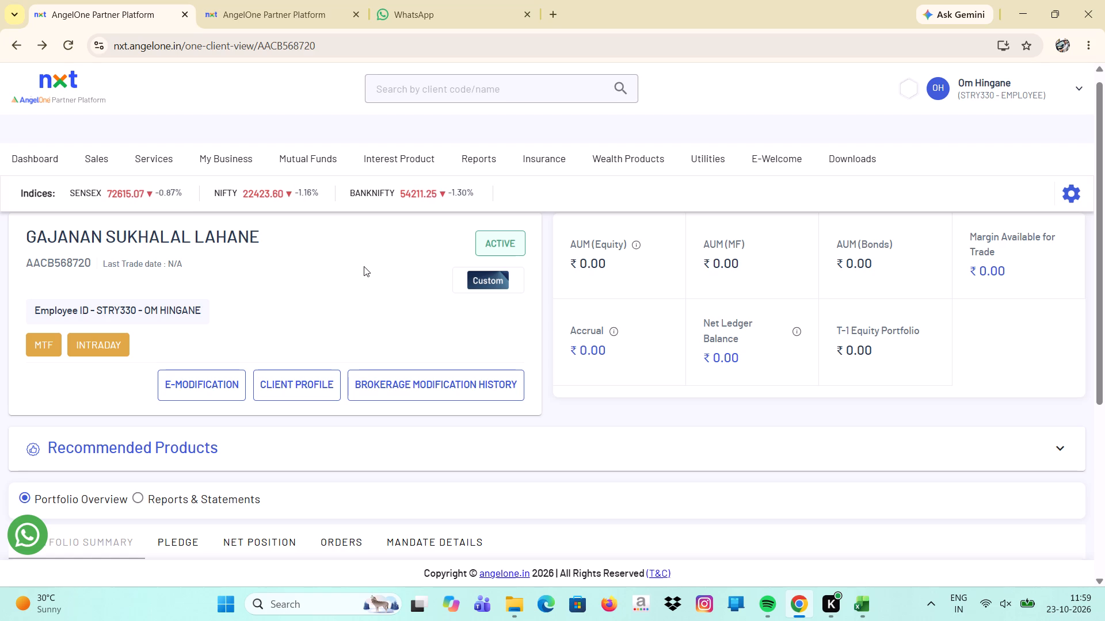
Switch back to the Excel client list and record the feedback "Not Intrested" in column H of row 478.
key("alt+Tab")
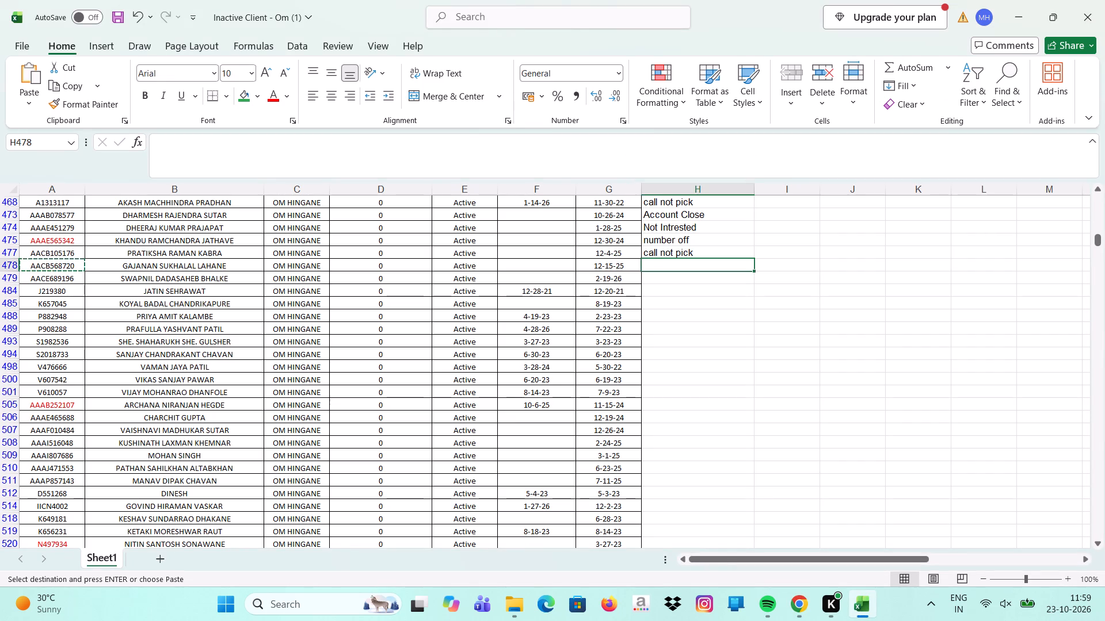
type("Not")
key("Return")
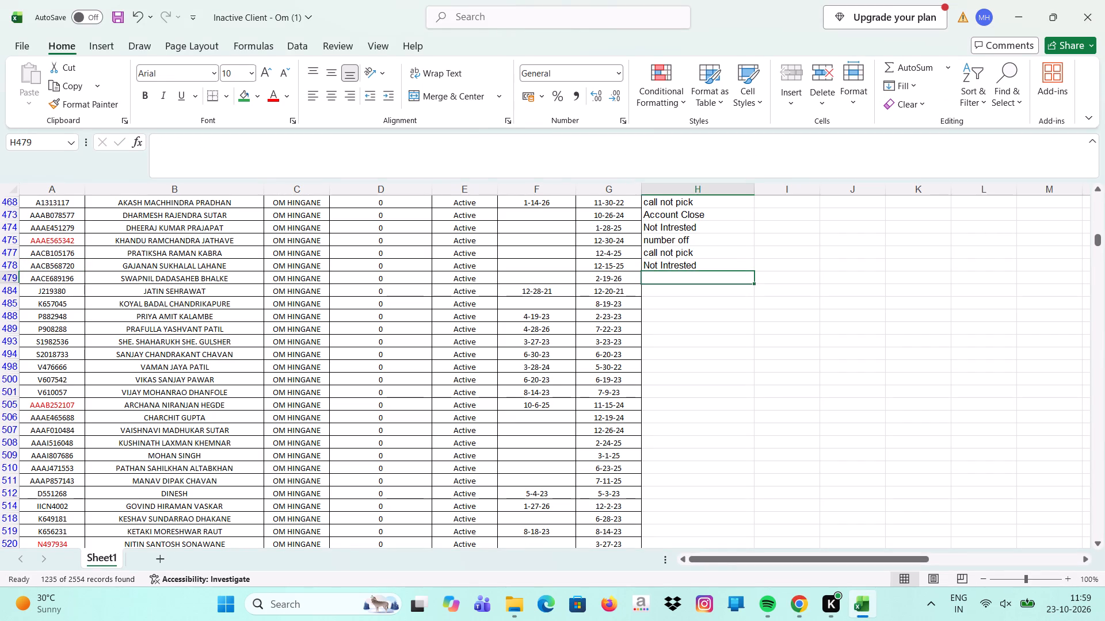
Copy the client code from column A of row 479 and look it up on the AngelOne Partner Platform.
key("Left")
key("Left")
key("Left")
key("Left")
key("Left")
key("Left")
key("Left")
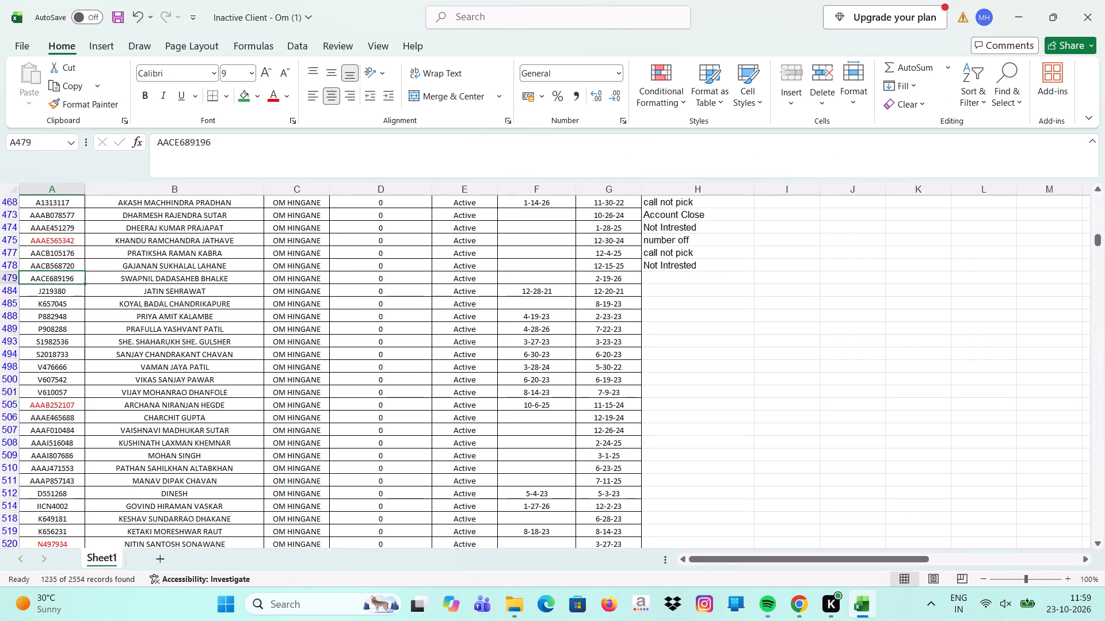
key("ctrl+c")
key("alt+Tab")
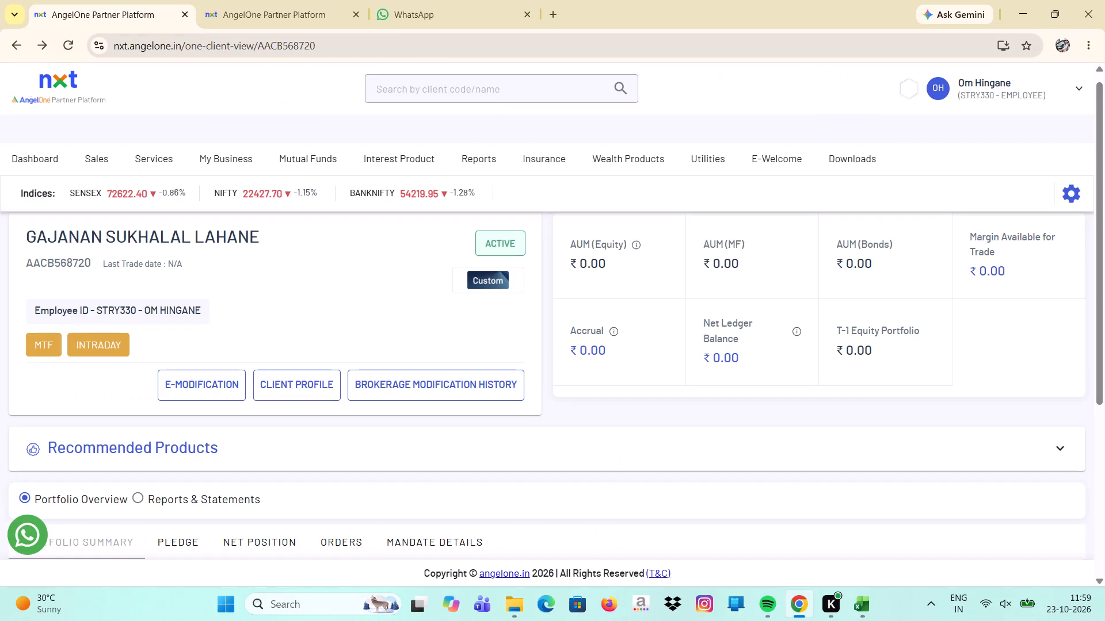
left_click(440, 81)
key("ctrl+v")
left_click(437, 118)
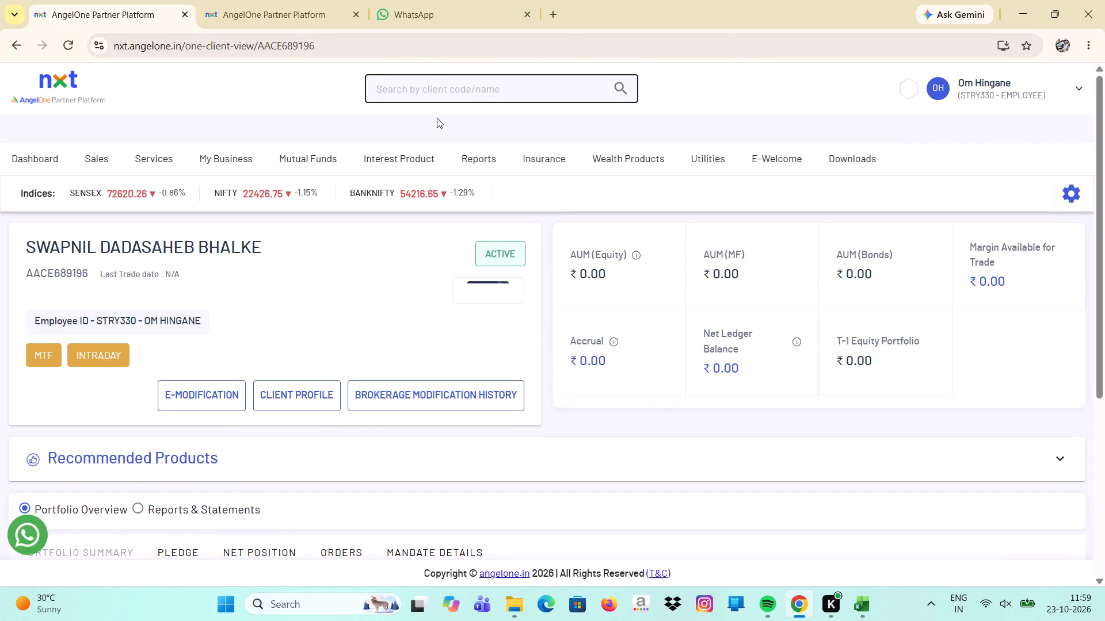
Open the row 479 client's profile and reveal the phone number.
left_click(306, 388)
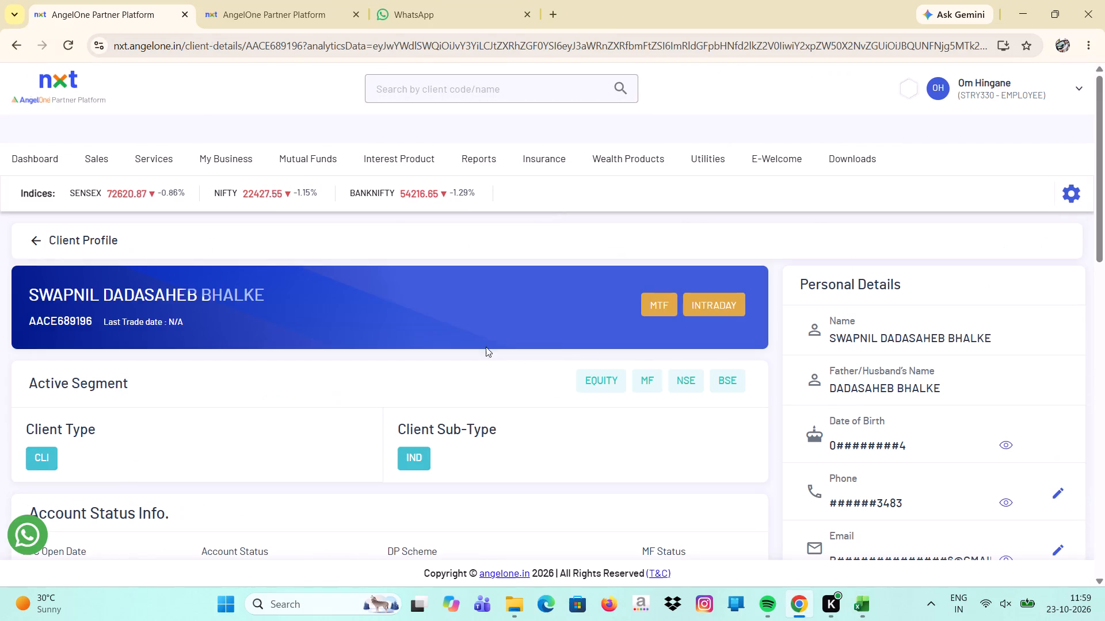
scroll(918, 373, "down", 1)
left_click(1008, 422)
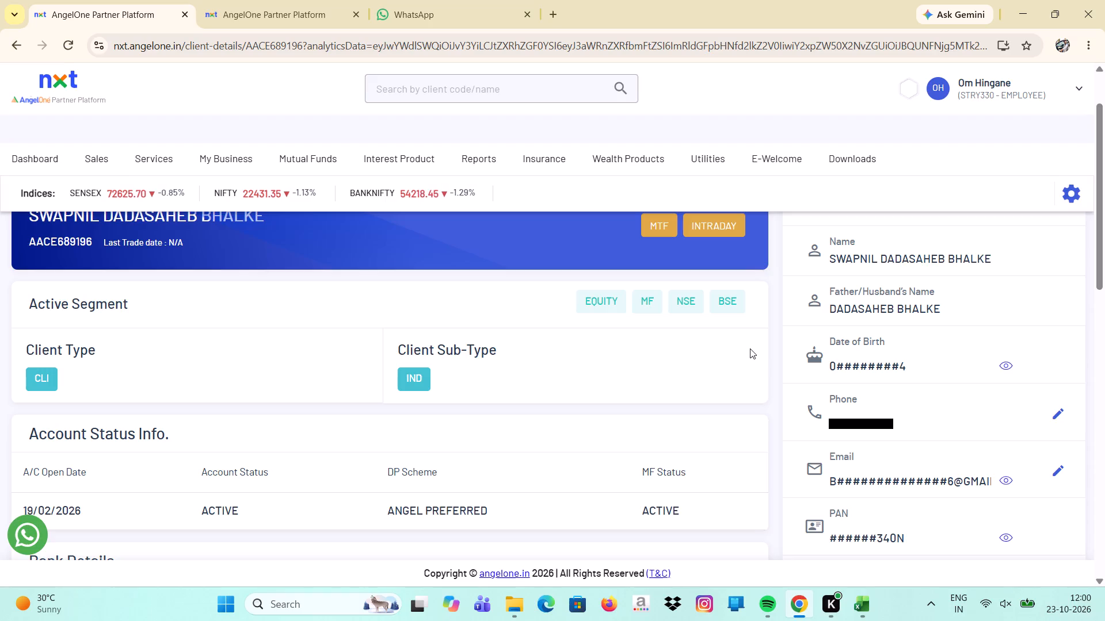
scroll(750, 348, "up", 1)
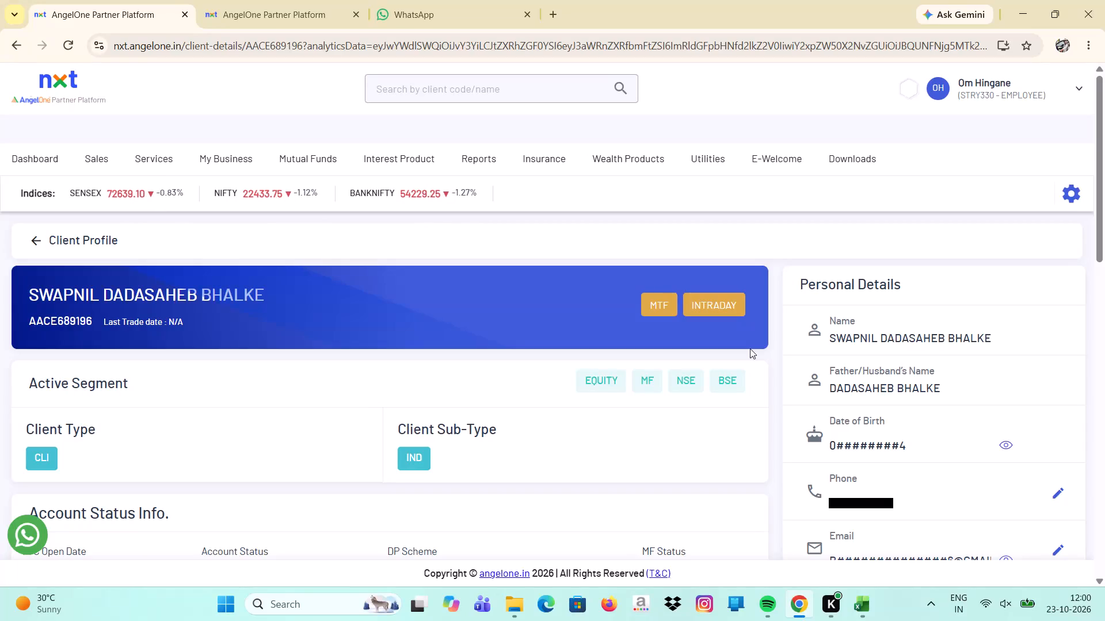
Switch to the Excel client list and record the feedback "call not pick" in column H of row 479.
key("alt+Tab")
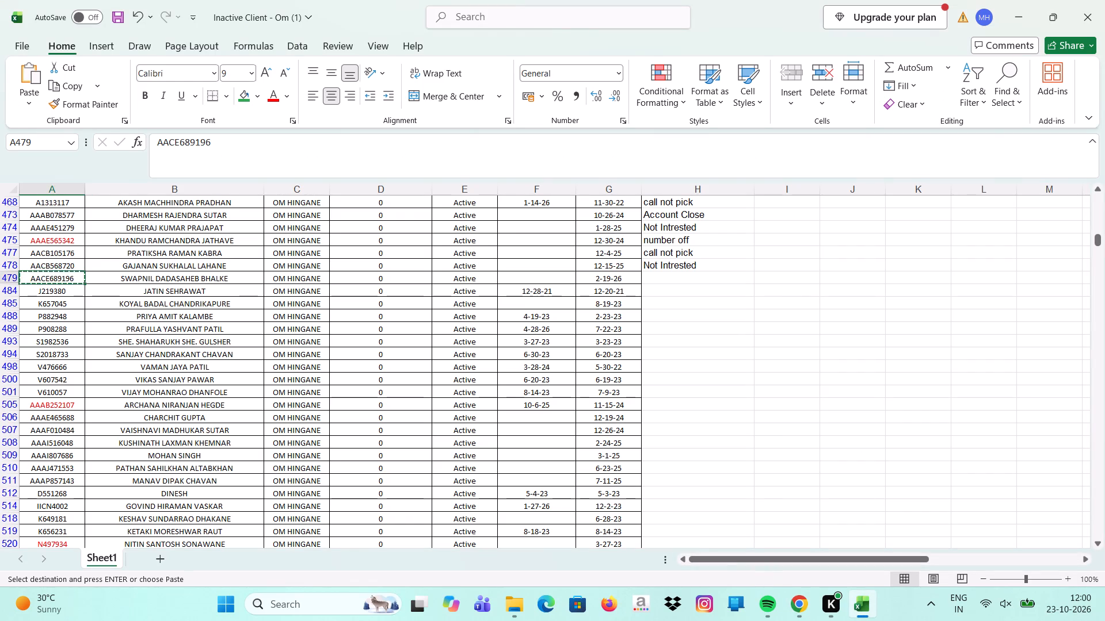
key("Right")
key("Right")
key("Right")
key("Right")
key("Right")
key("Right")
key("Right")
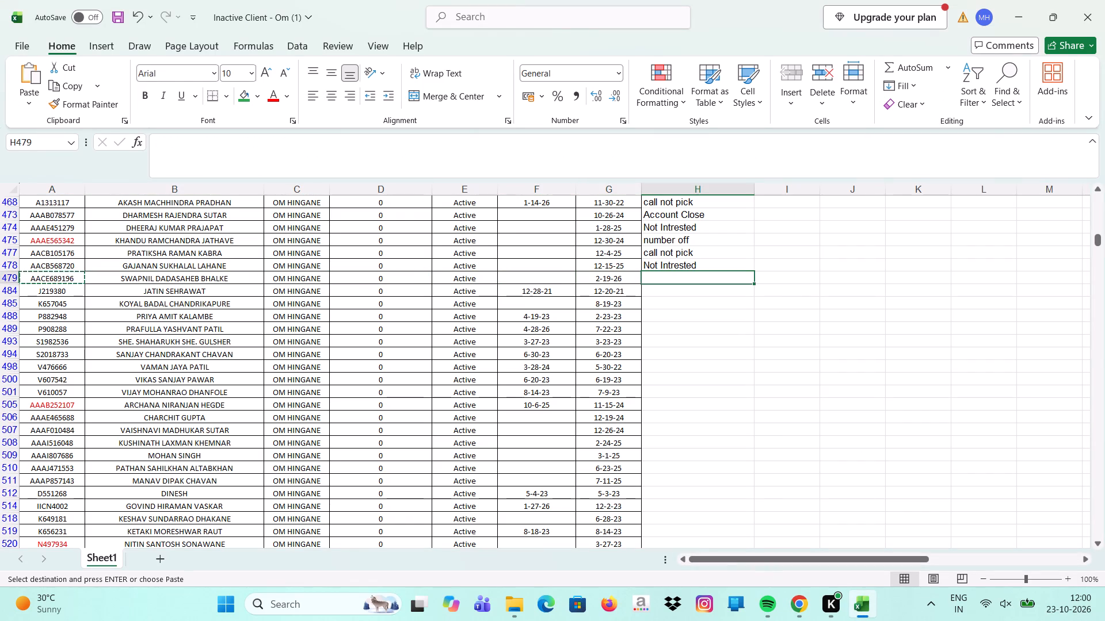
type("Ca")
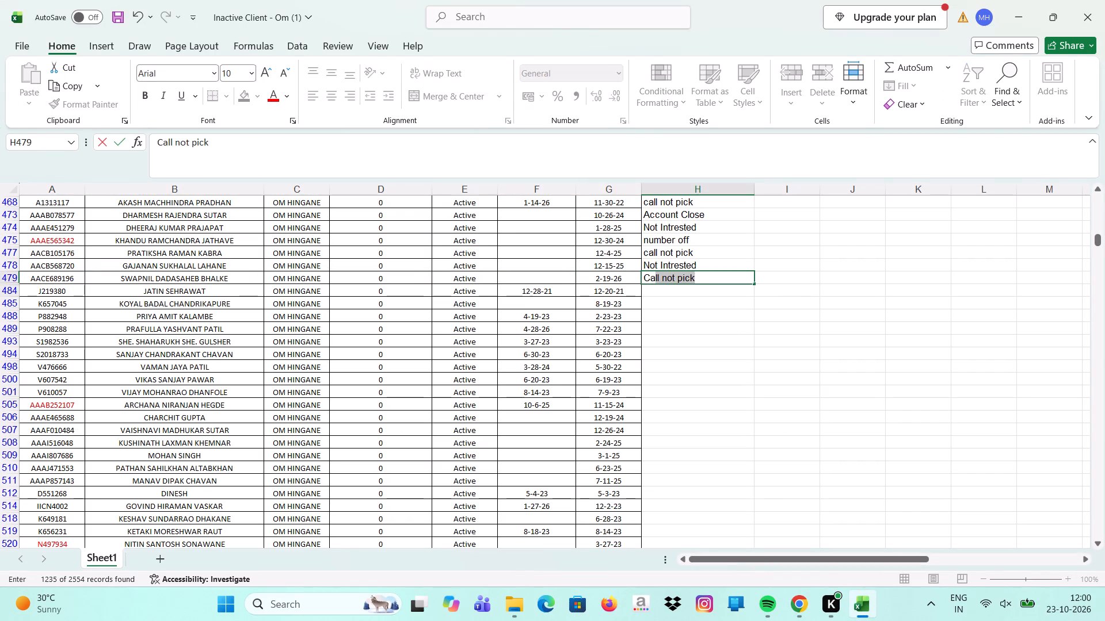
key("Return")
Copy the client code from column A of row 484 and open that client's account overview on the AngelOne Partner Platform.
key("Left")
key("Left")
key("Left")
key("Left")
key("Left")
key("Left")
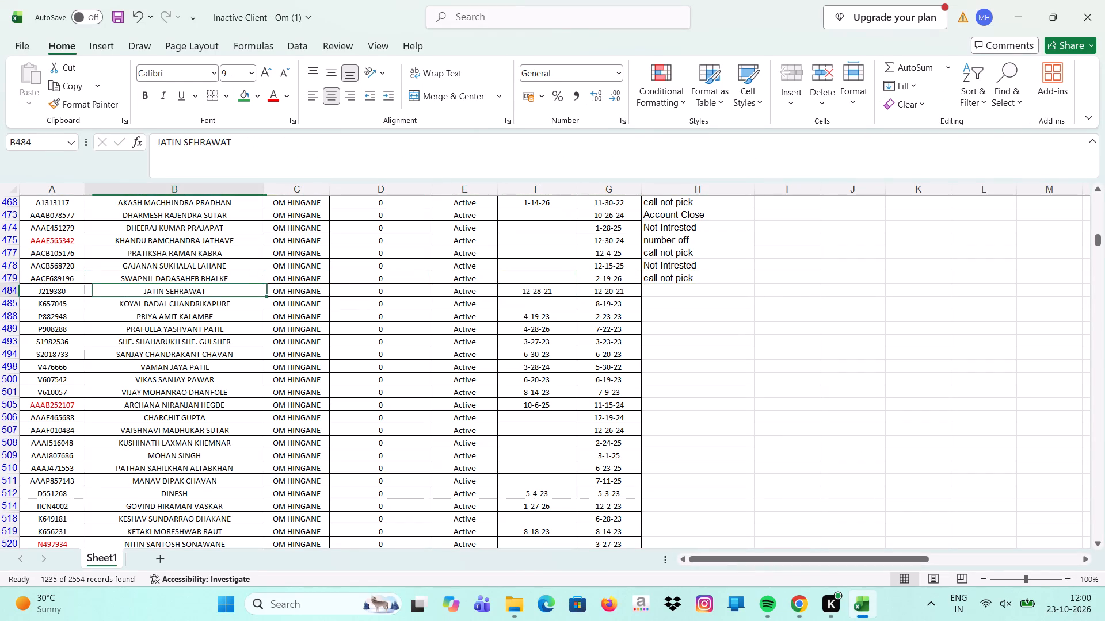
key("Left")
key("ctrl+c")
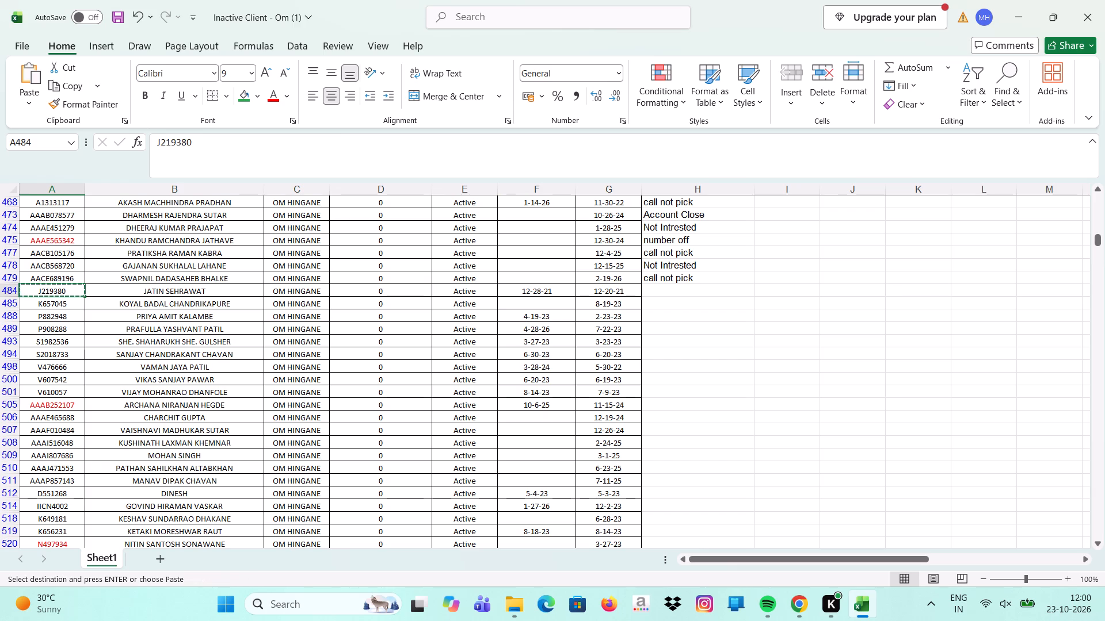
key("alt+Tab")
left_click(494, 78)
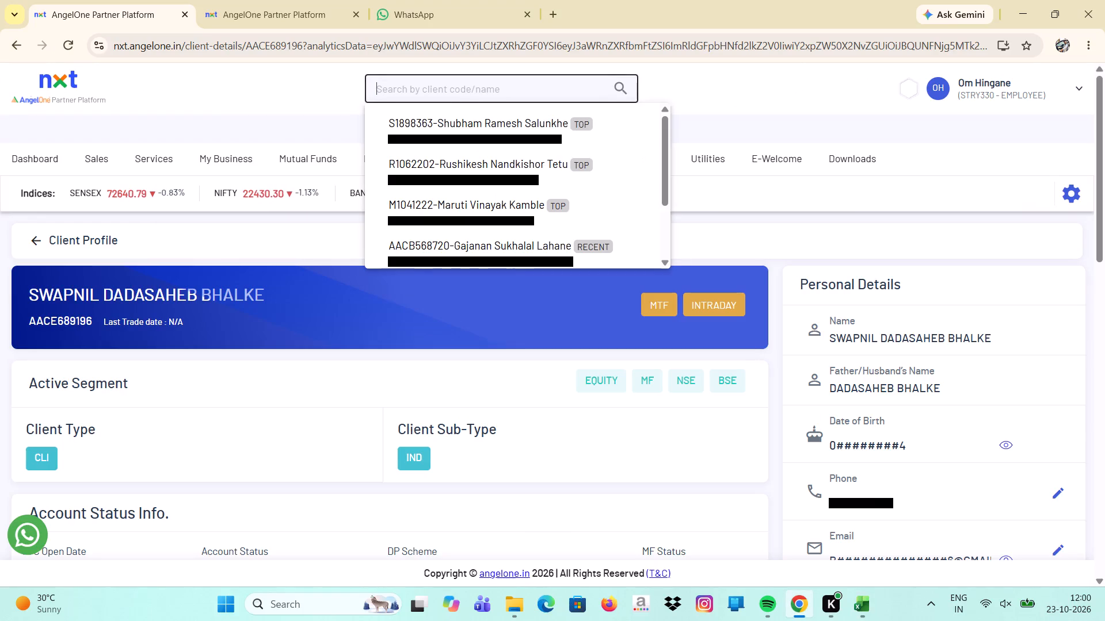
key("ctrl+v")
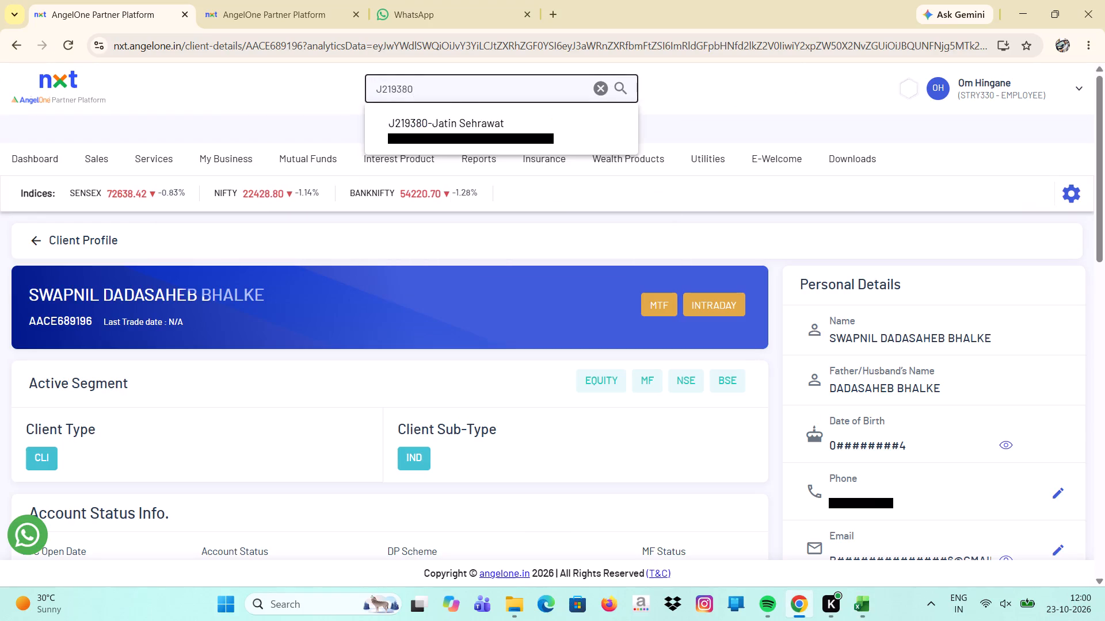
left_click(442, 116)
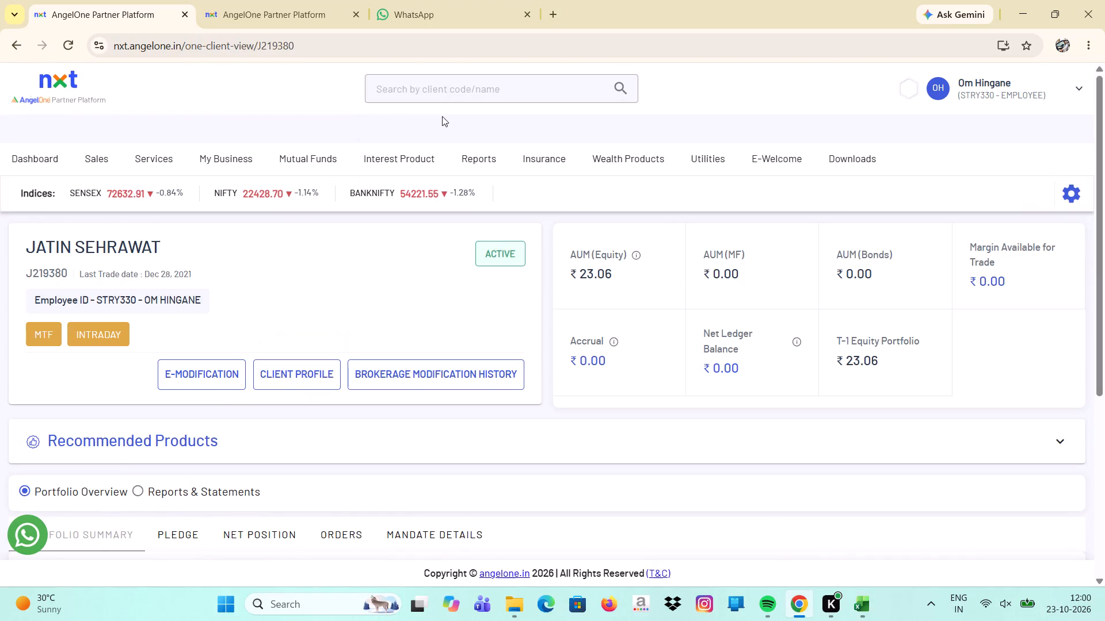
Switch back to the Excel client list and record the feedback "Not Intrested" in column H of row 484.
key("alt+Tab")
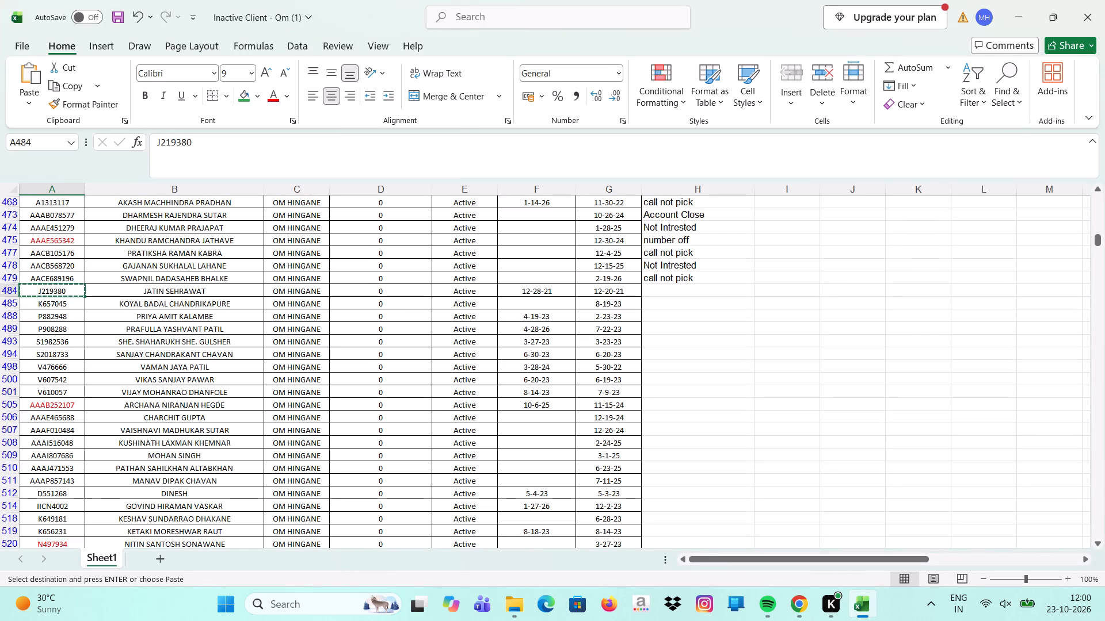
key("Right")
key("Right")
key("Right")
key("Right")
key("Right")
key("Right")
key("Right")
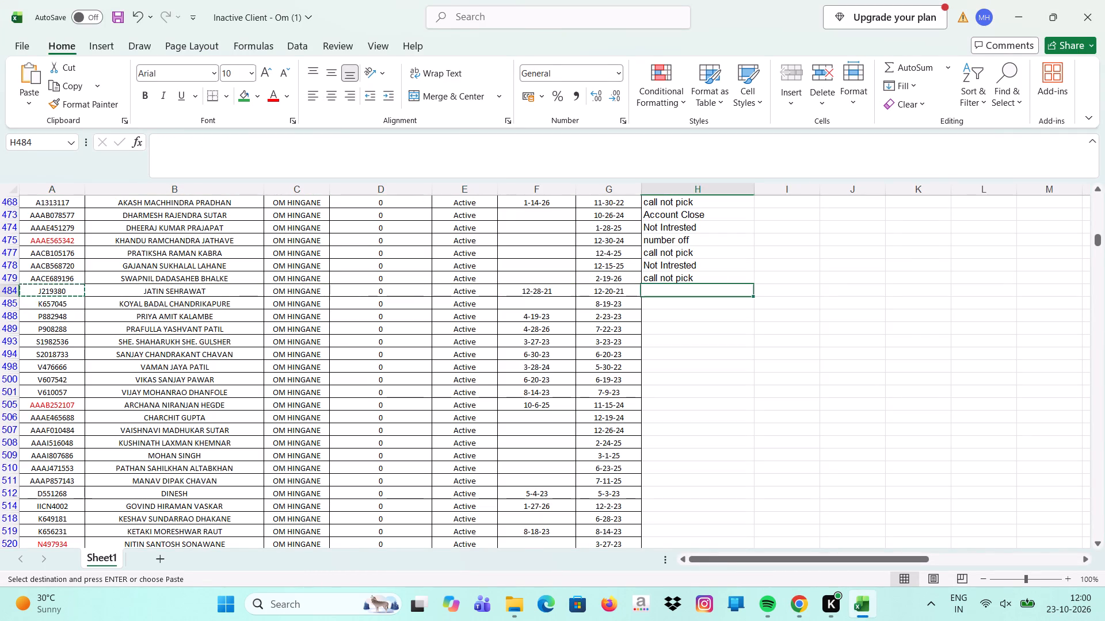
type("Not")
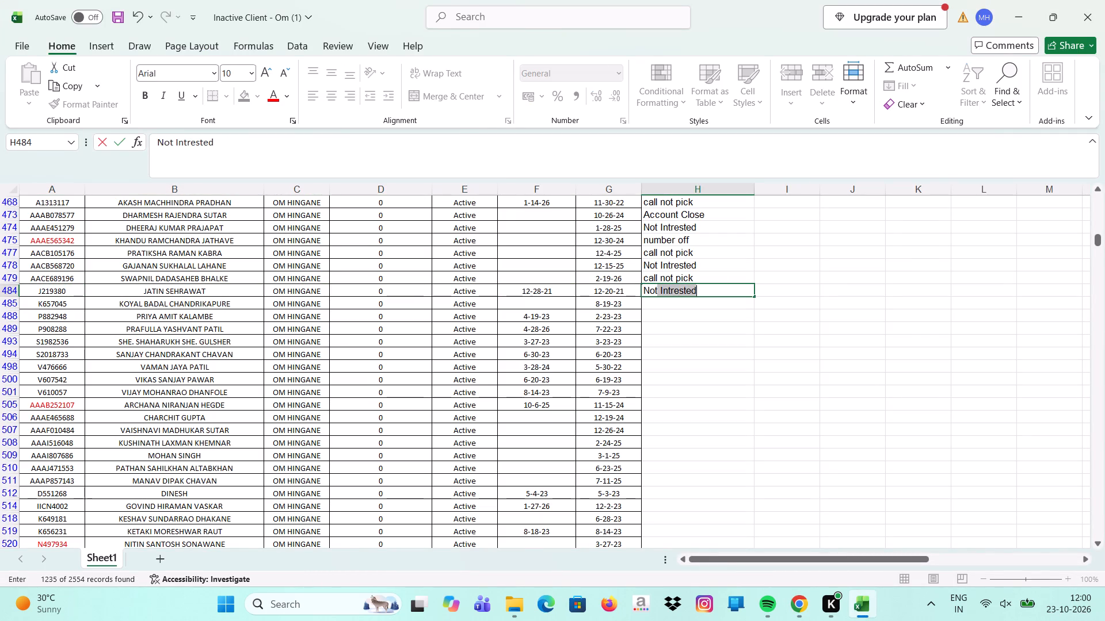
key("Return")
Copy the client code from column A of row 485 and open that client's account overview on the AngelOne Partner Platform.
key("Left")
key("Left")
key("Left")
key("Left")
key("Left")
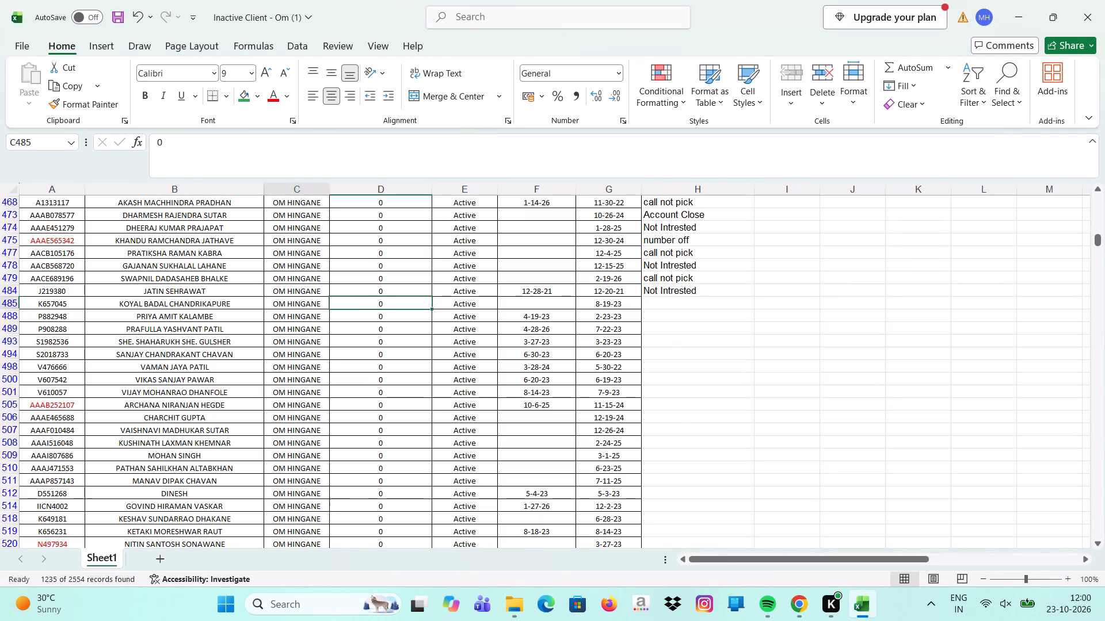
key("Left")
key("Left")
key("ctrl+c")
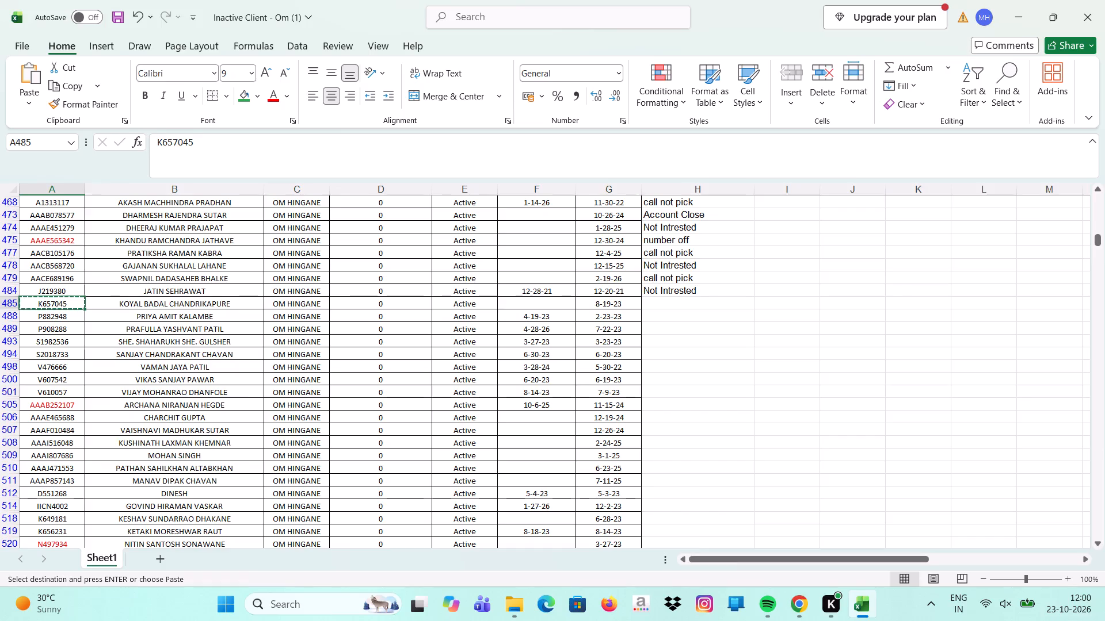
key("alt+Tab")
left_click(422, 89)
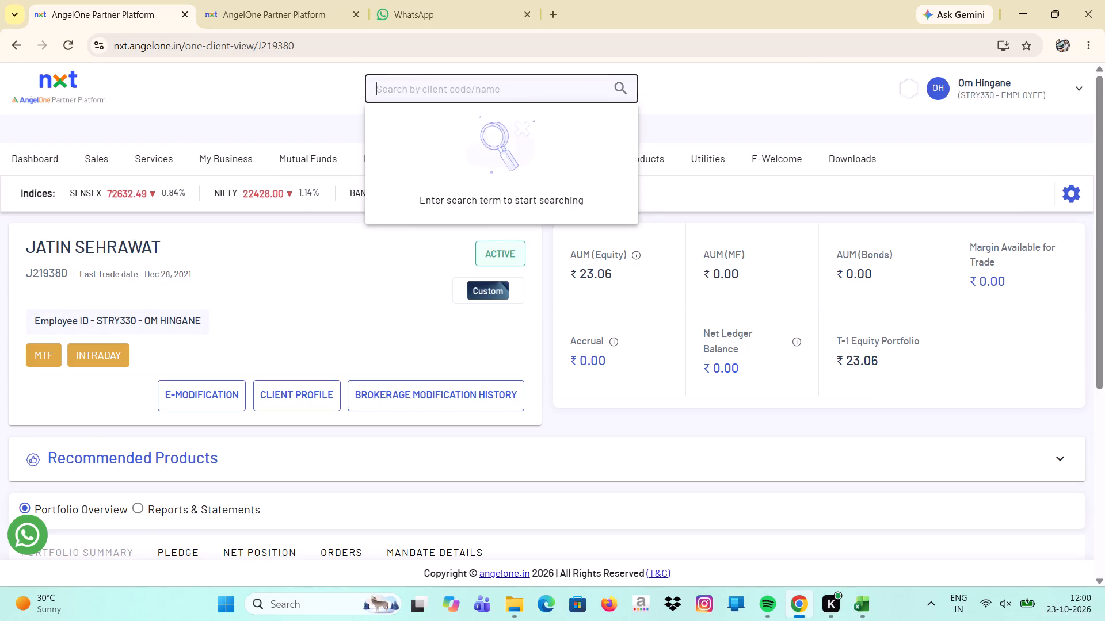
key("ctrl+v")
left_click(448, 125)
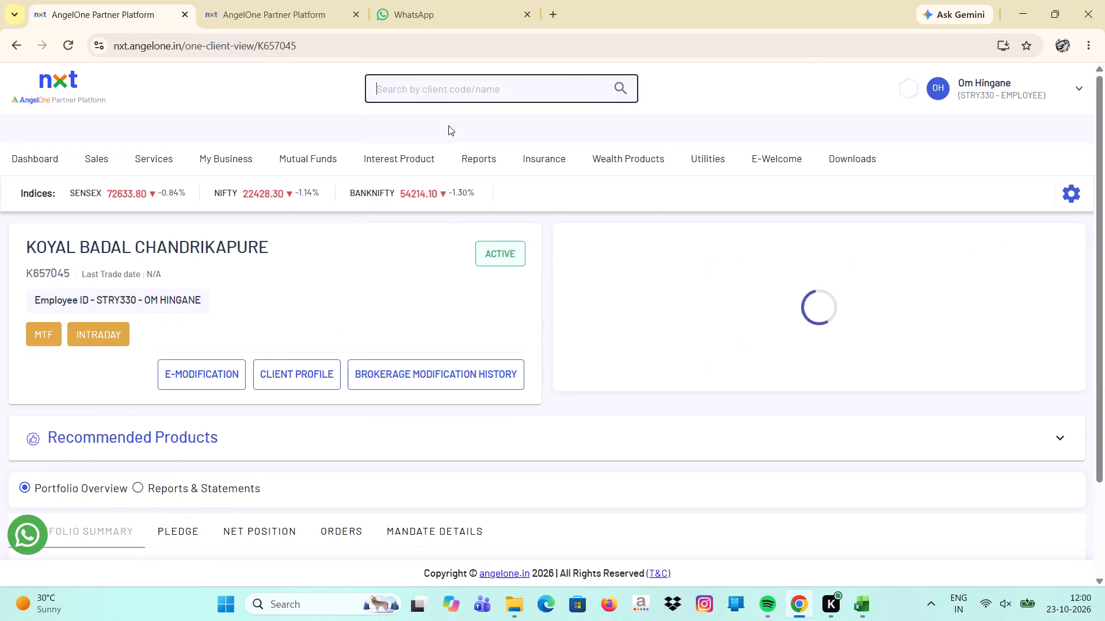
Open the row 485 client's profile and reveal the phone number.
left_click(270, 387)
scroll(957, 375, "down", 1)
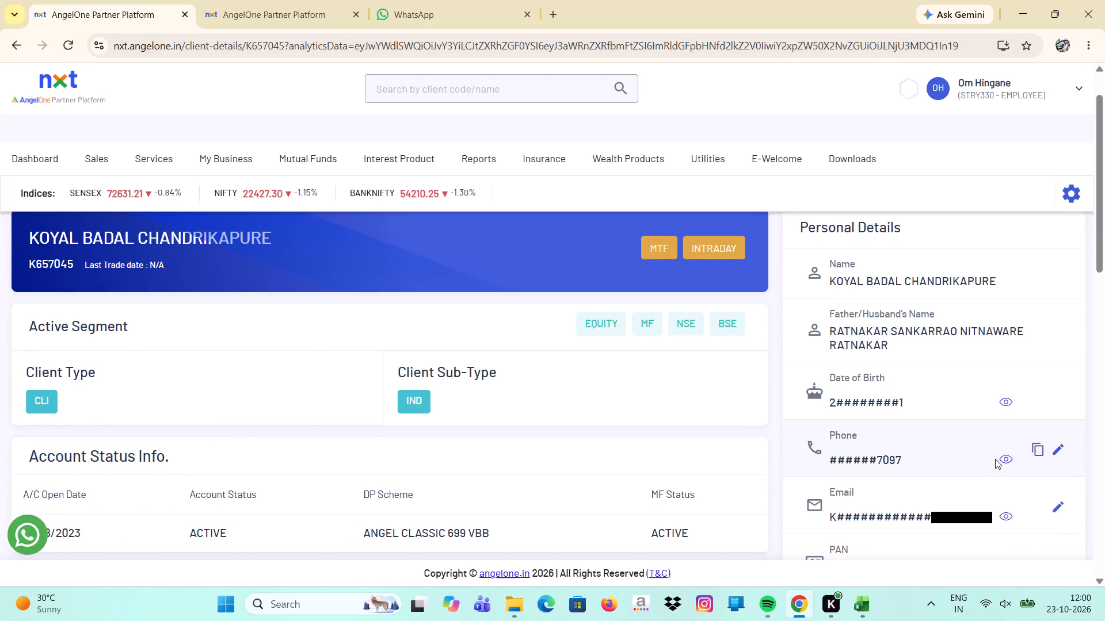
left_click(1004, 451)
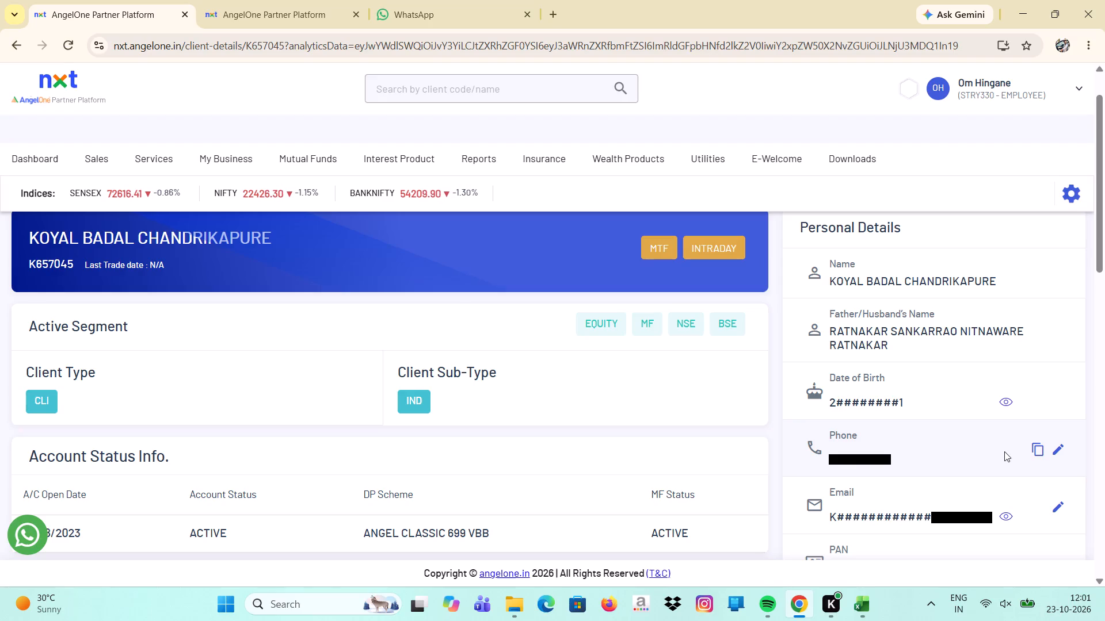
Check the row 485 client's entries in the Excel list against the account, bank and DP details in the AngelOne Partner Platform profile.
key("alt+Tab")
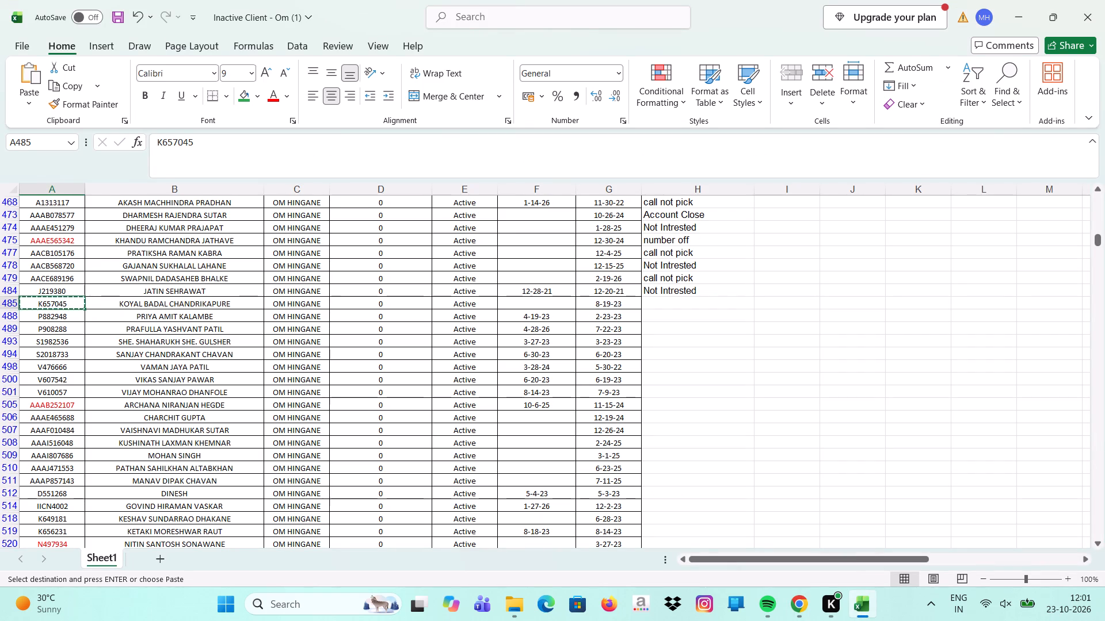
key("Right")
key("Right")
key("Right")
key("Right")
key("Right")
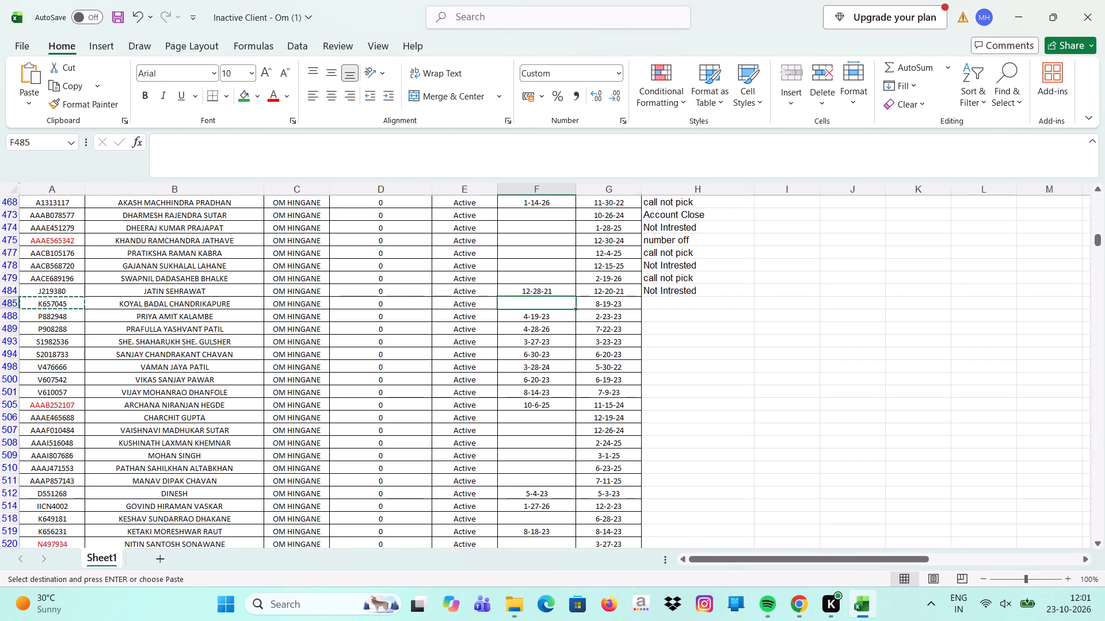
key("Right")
key("Right")
key("Left")
key("Left")
key("Left")
key("Left")
key("Left")
key("Left")
key("Left")
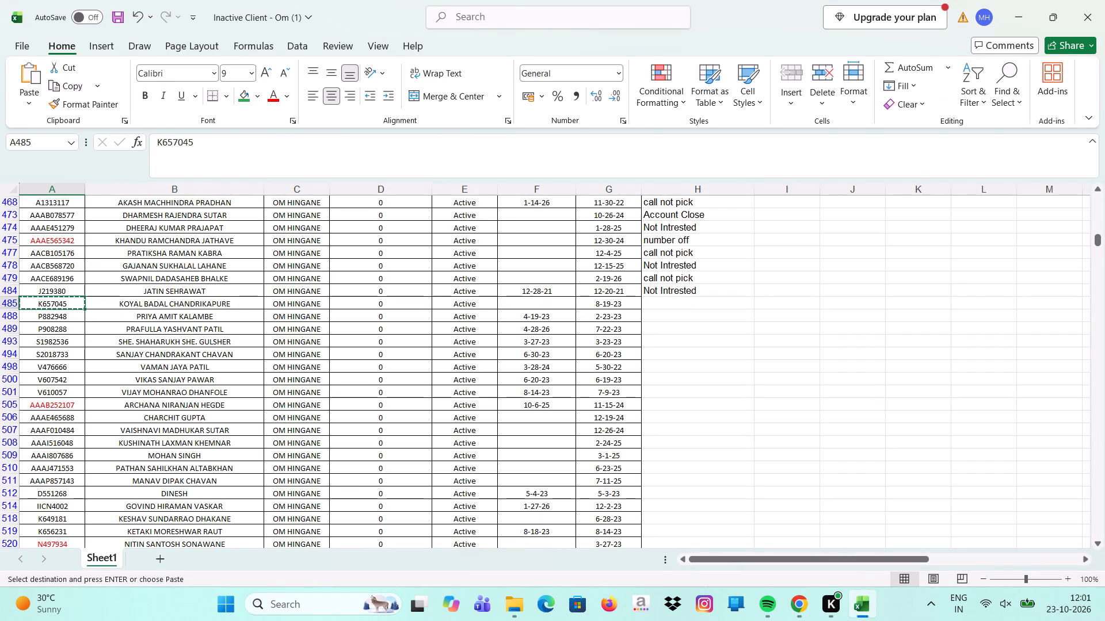
key("Right")
key("Right")
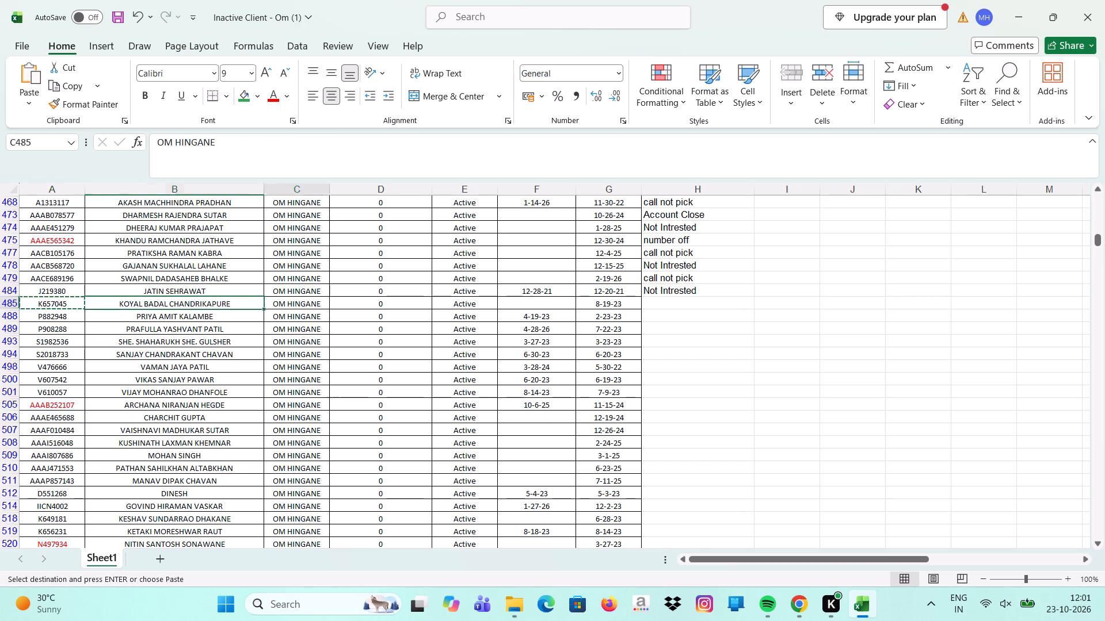
key("Right")
key("Right")
key("Right")
key("Right")
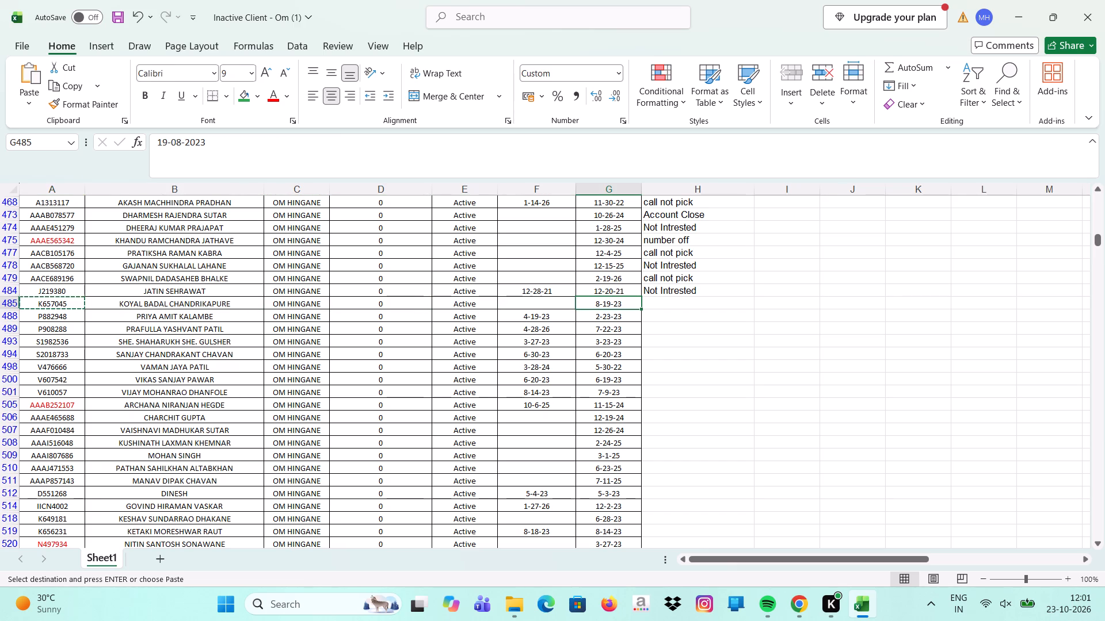
key("alt+Tab")
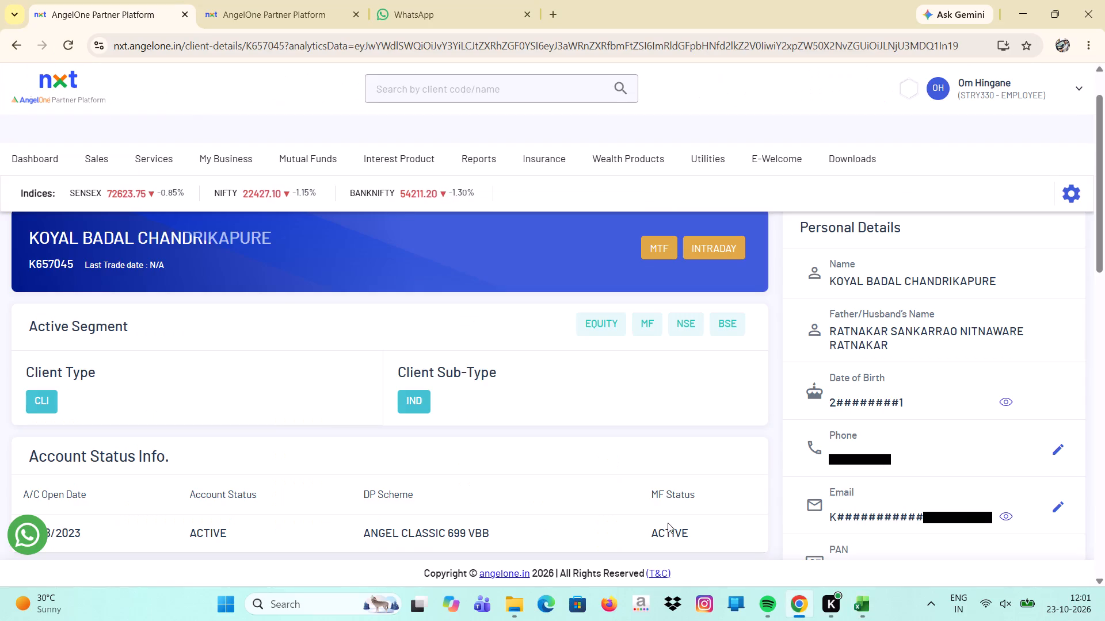
scroll(313, 466, "down", 5)
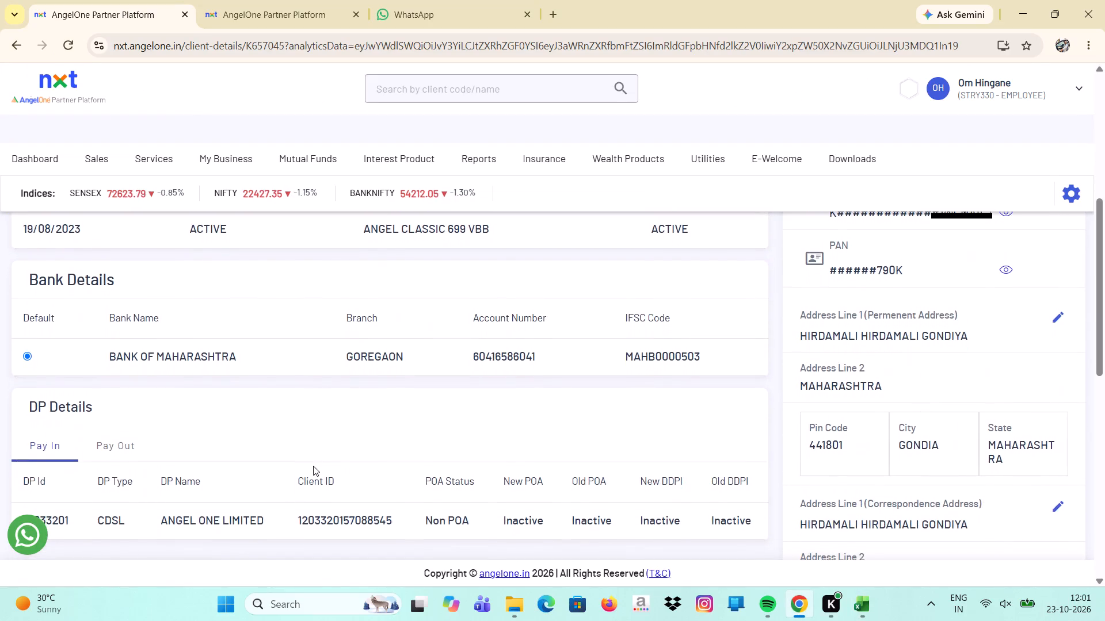
scroll(313, 466, "up", 3)
Switch back to the Excel client list and record the feedback "Not Intrested" in column H of row 485.
key("alt+Tab")
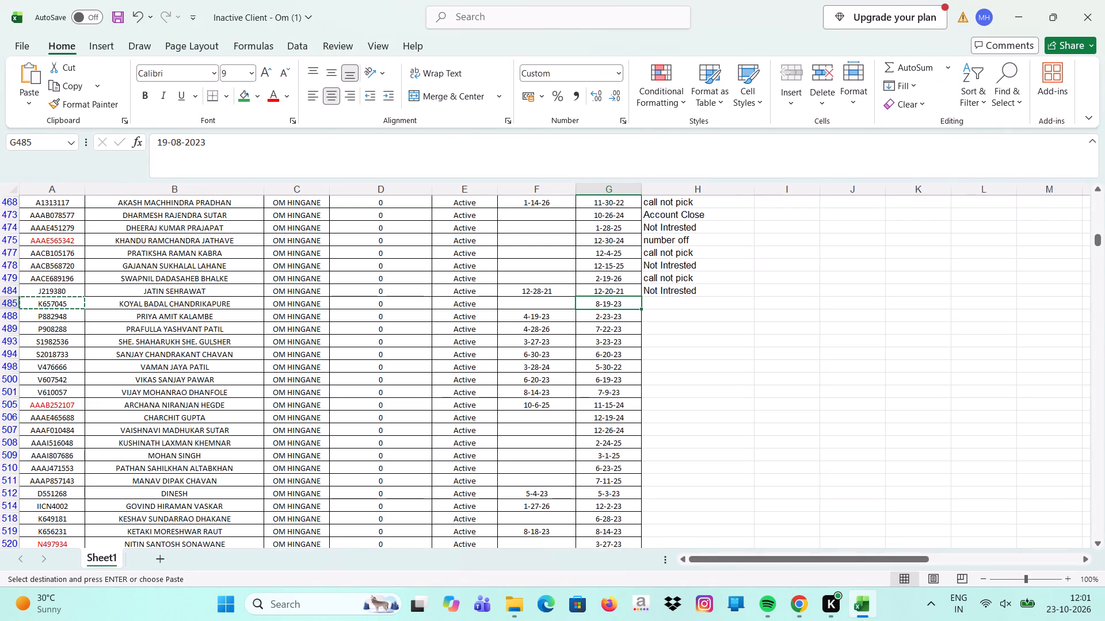
left_click(673, 304)
type("NOt")
key("Return")
Copy the client code from column A of row 488 and open that client's account overview on the AngelOne Partner Platform.
key("Left")
key("Left")
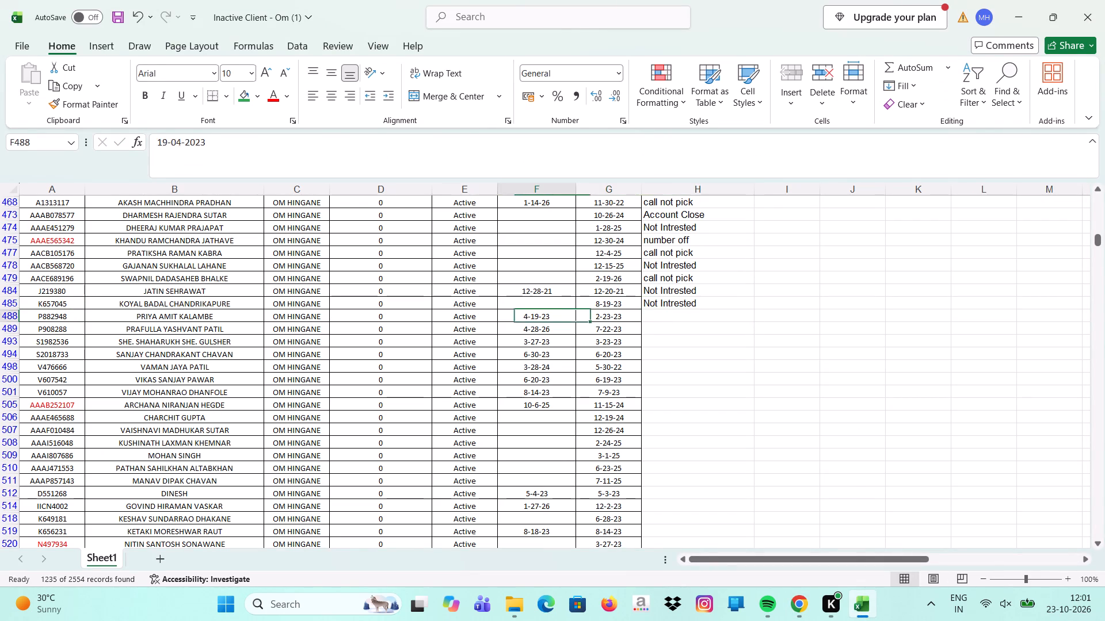
key("Left")
key("Left")
key("Left")
key("Left")
key("Left")
key("ctrl+c")
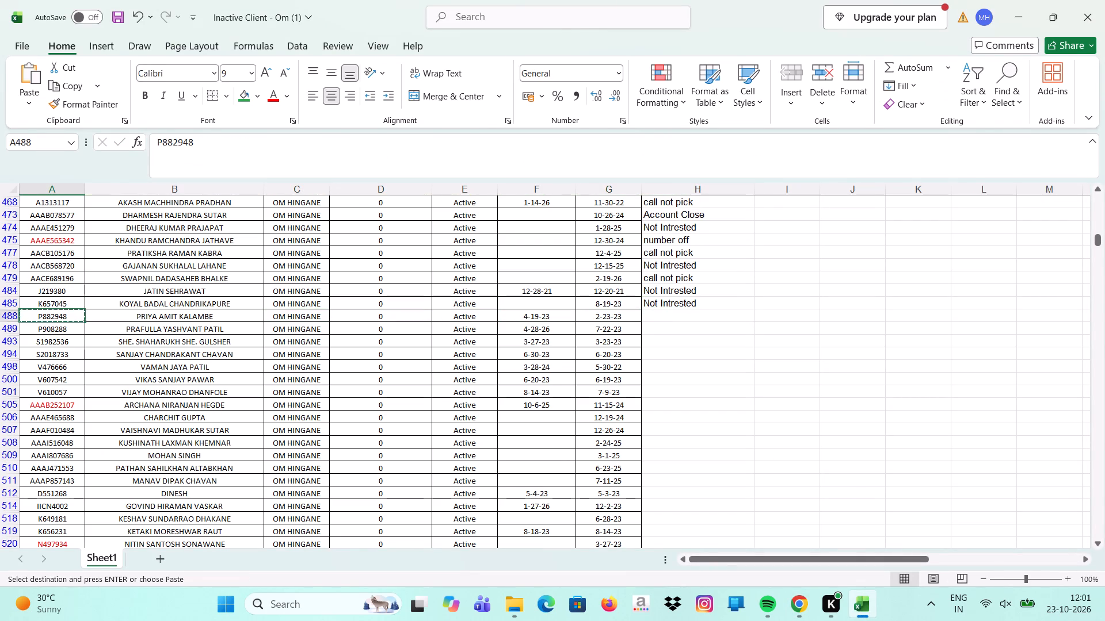
key("alt+Tab")
double_click(497, 91)
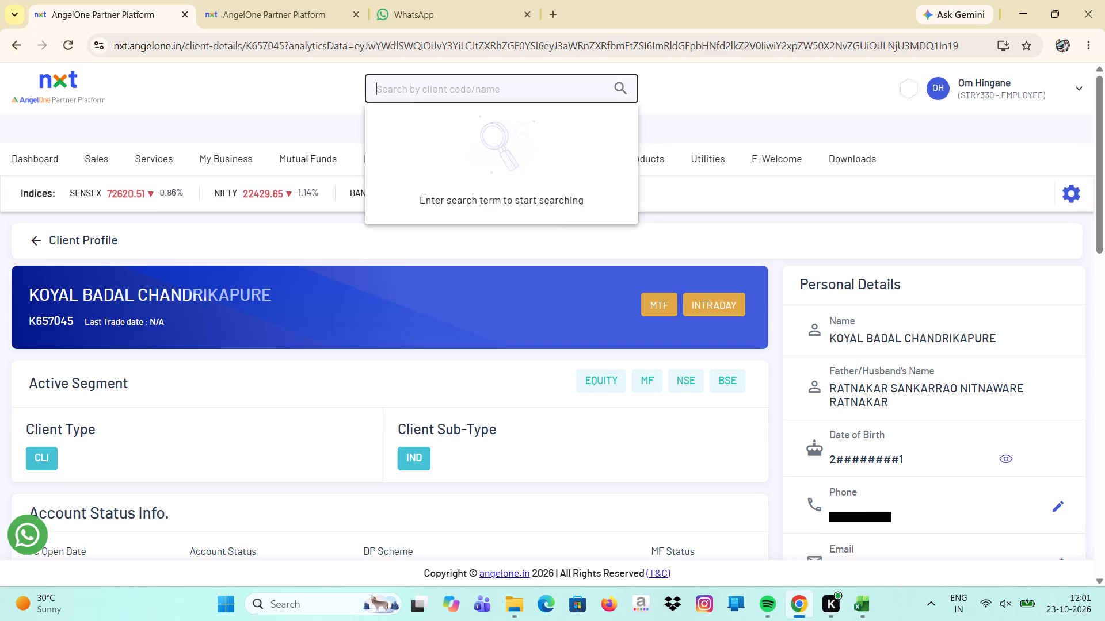
key("ctrl+v")
left_click(497, 91, "ctrl")
left_click(521, 140)
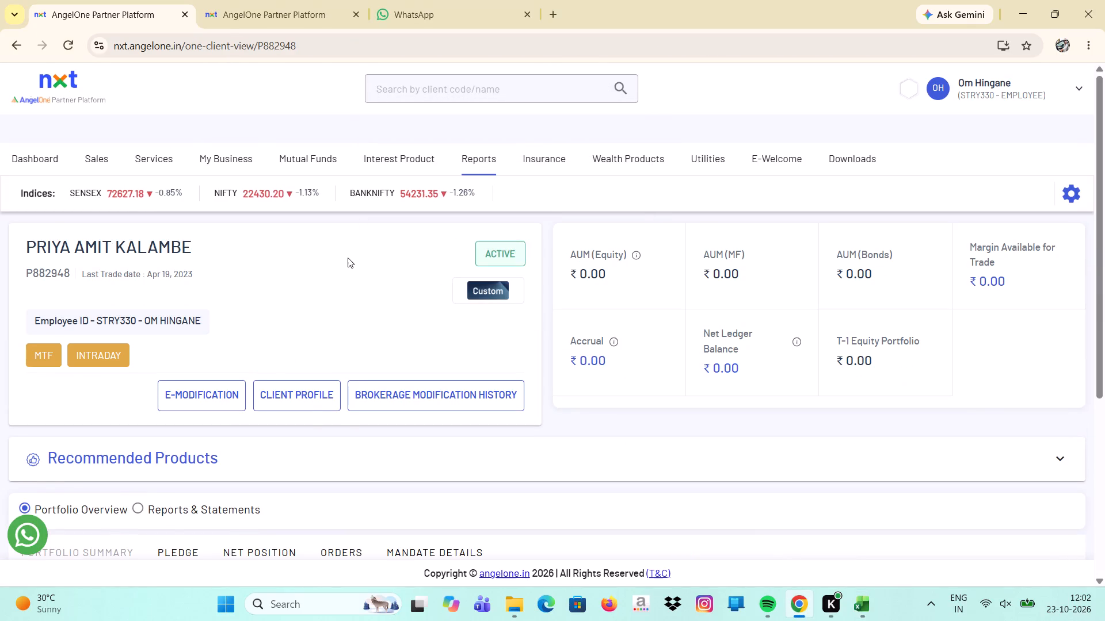
Open the row 488 client's profile and reveal the phone number.
left_click(299, 401)
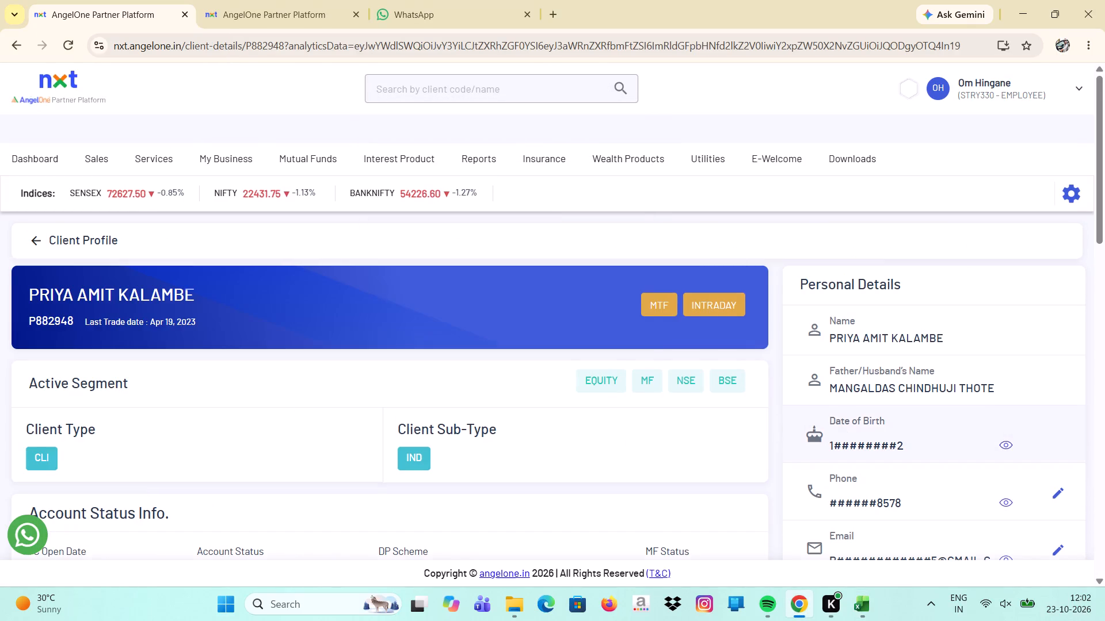
scroll(843, 417, "down", 1)
left_click(1000, 428)
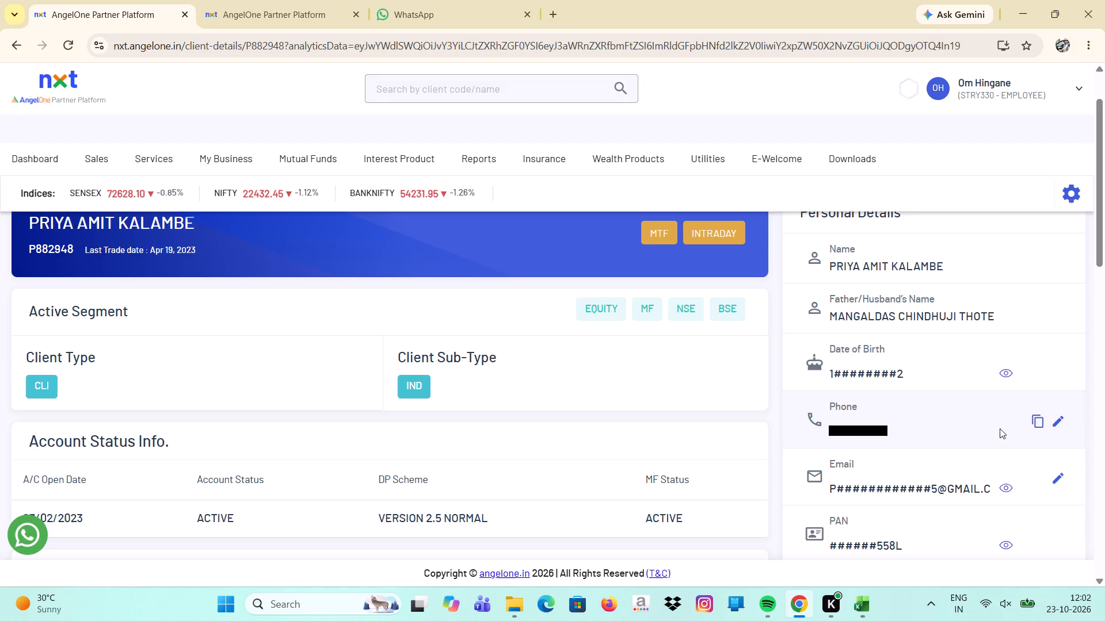
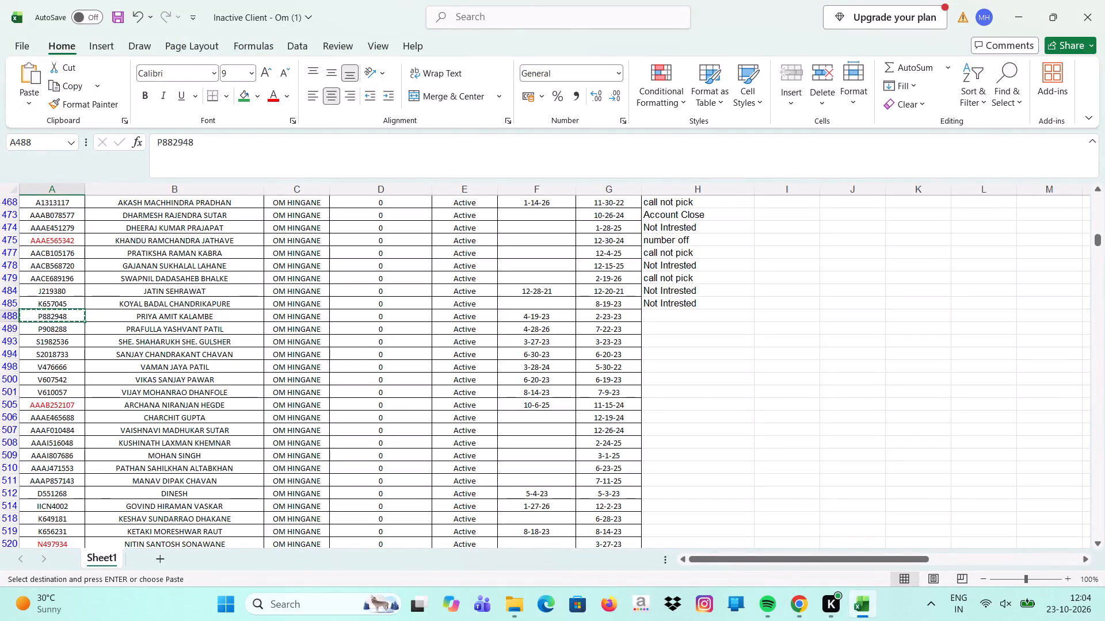
Select the empty call-remark cell H488 for the client in row 488.
left_click(607, 310)
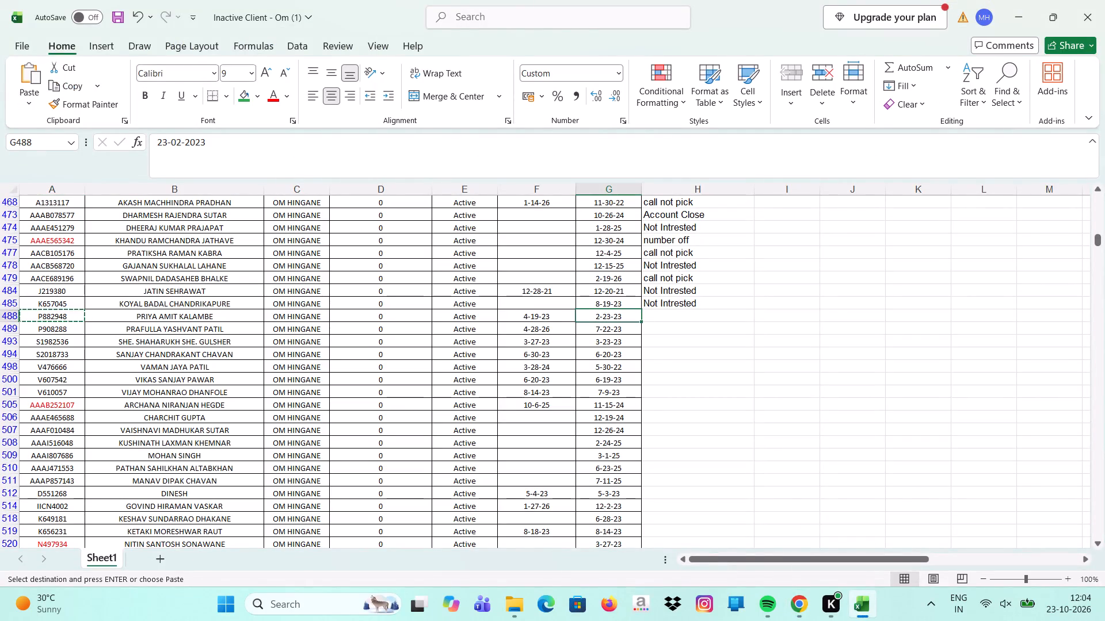
left_click(82, 317)
key("Right")
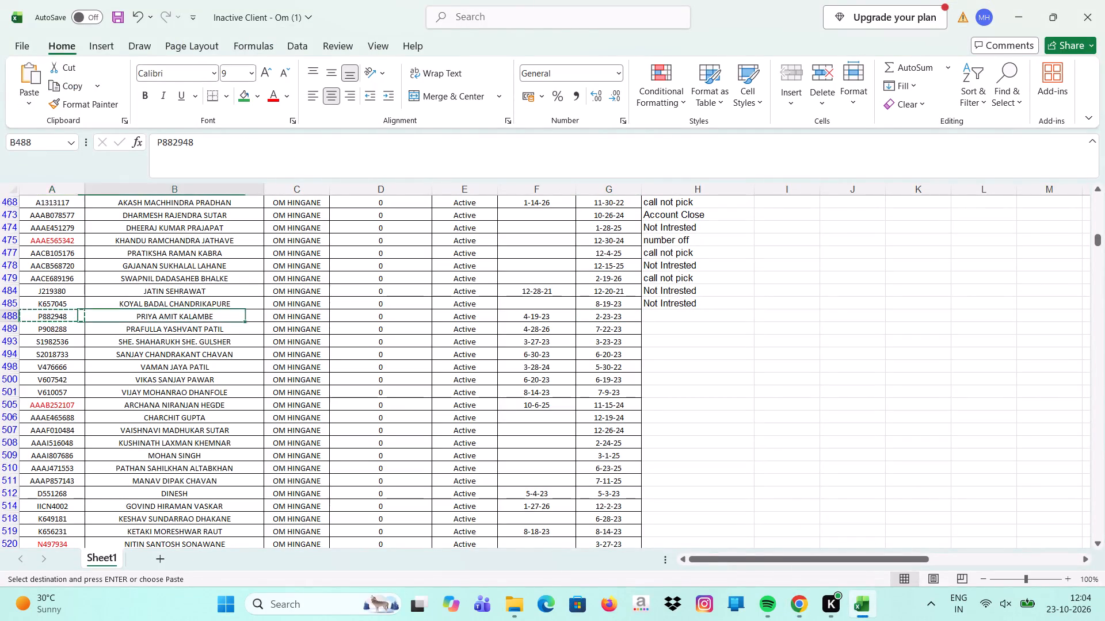
key("Right")
key("Right")
key("Right")
key("Right")
key("Right")
key("Right")
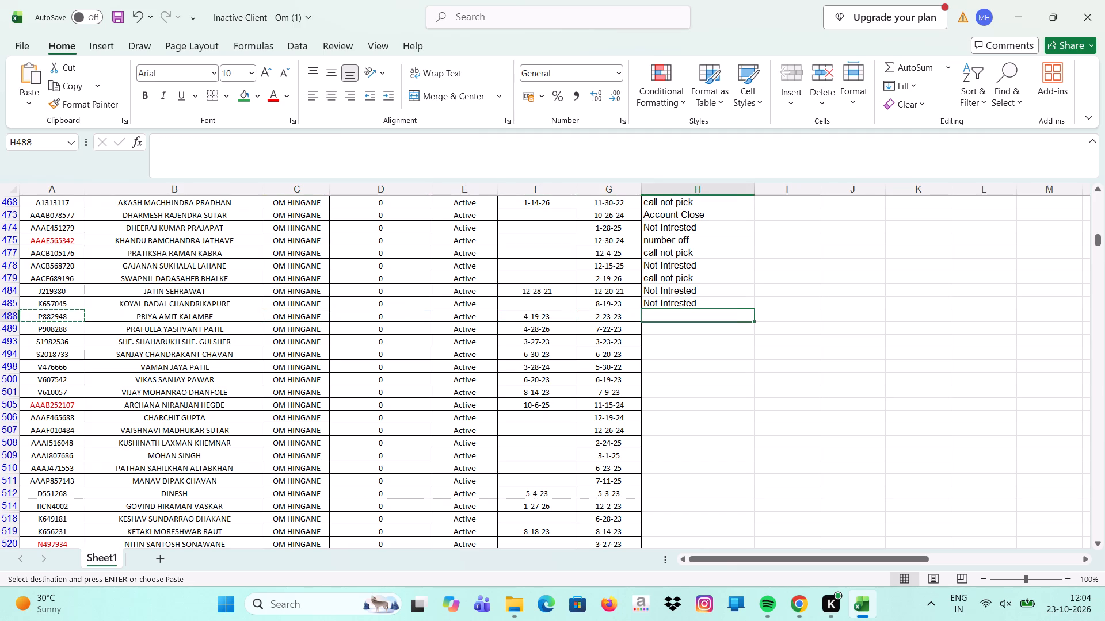
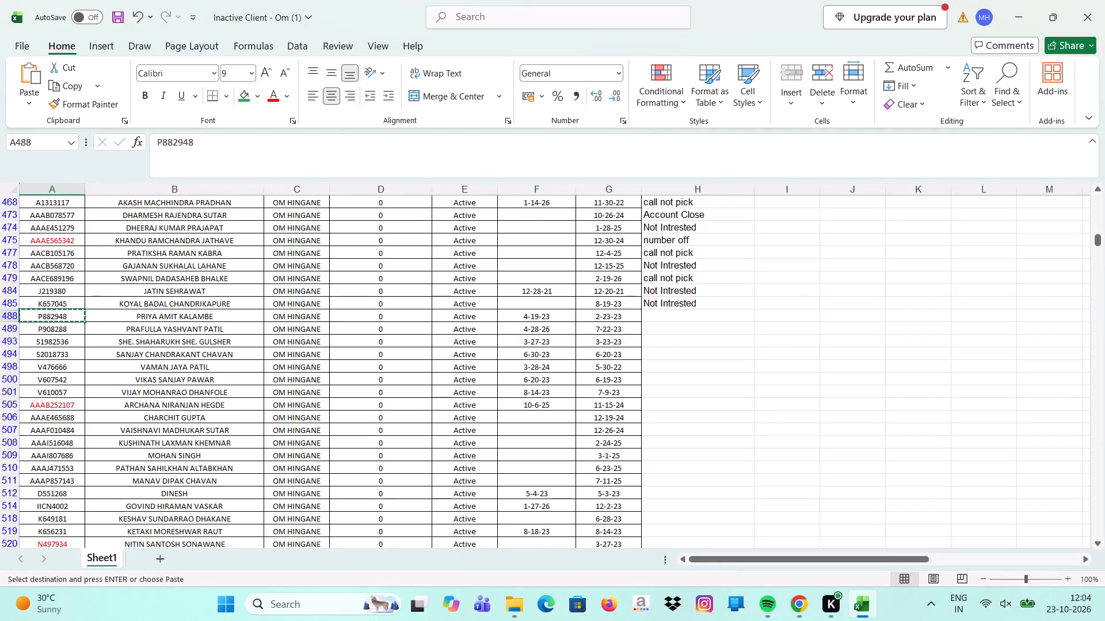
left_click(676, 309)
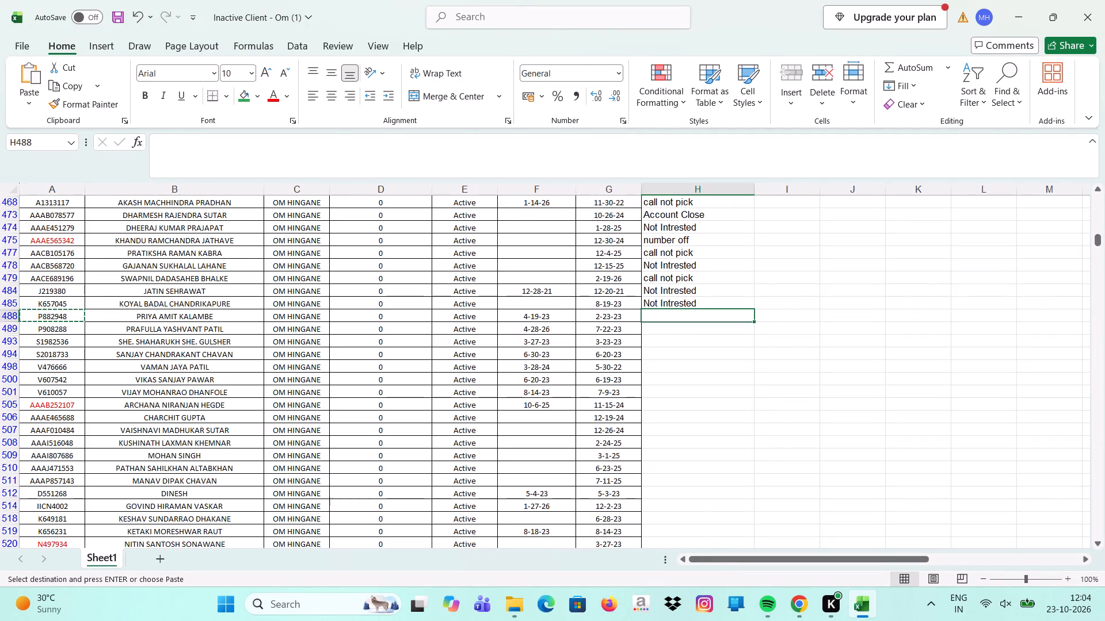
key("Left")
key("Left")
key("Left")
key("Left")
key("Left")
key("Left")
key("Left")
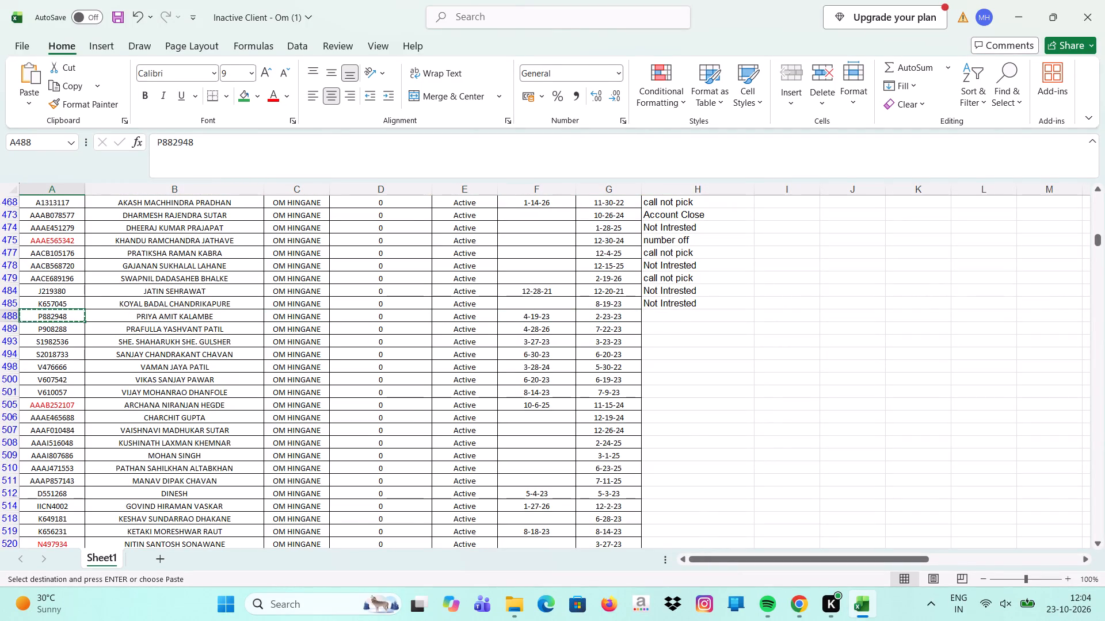
Switch to the AngelOne partner platform in Chrome and look up the row 488 client by the copied client code.
key("alt+Tab")
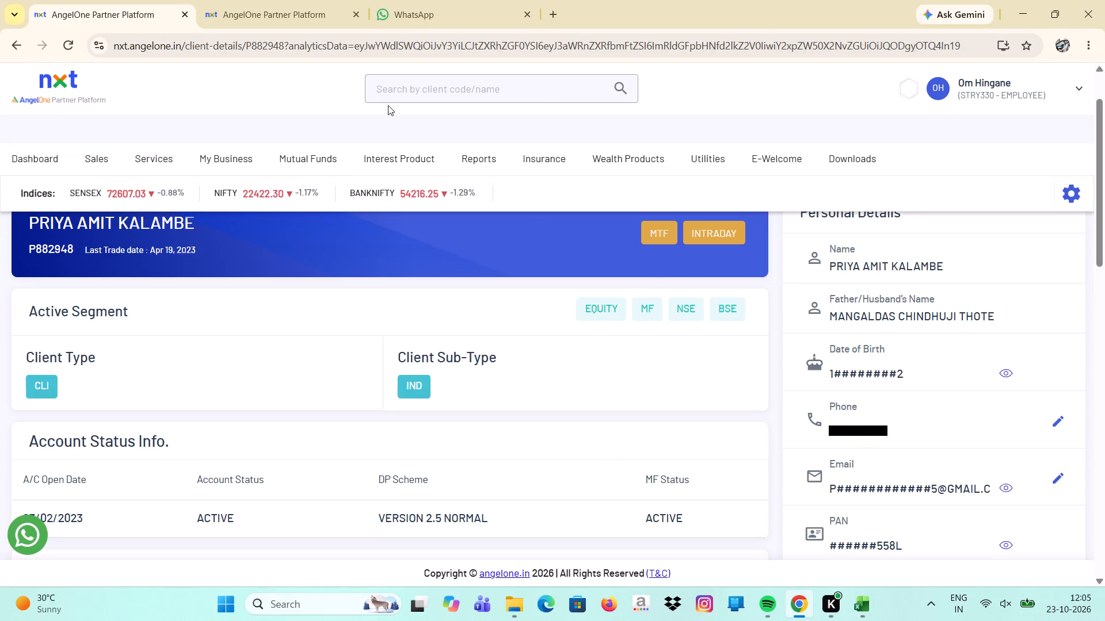
left_click(402, 91)
key("ctrl+v")
left_click(402, 91, "ctrl")
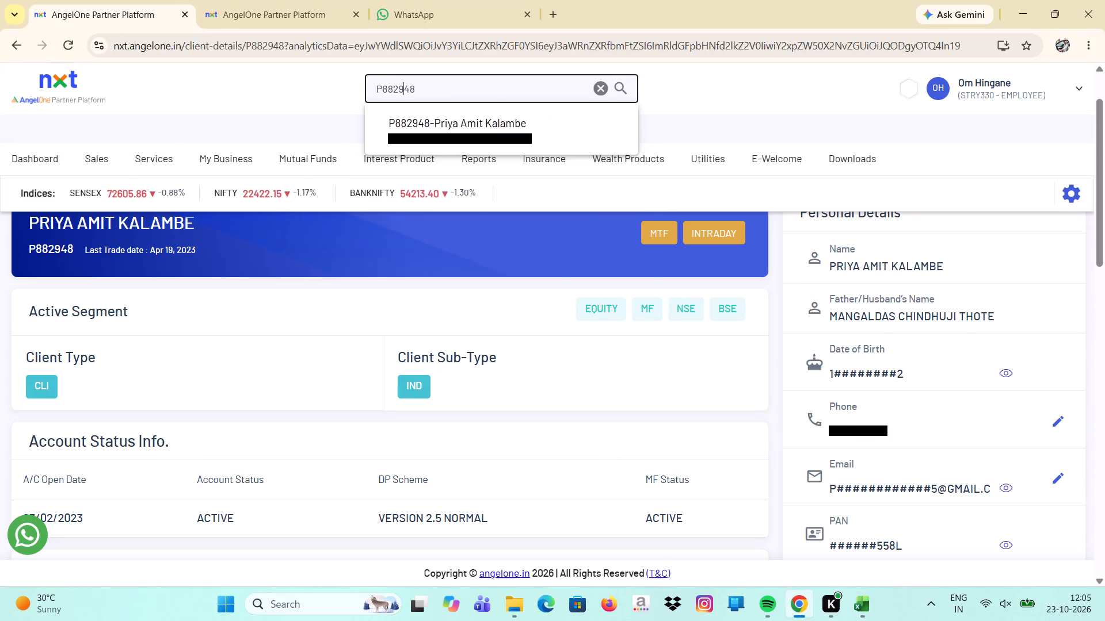
left_click(445, 125)
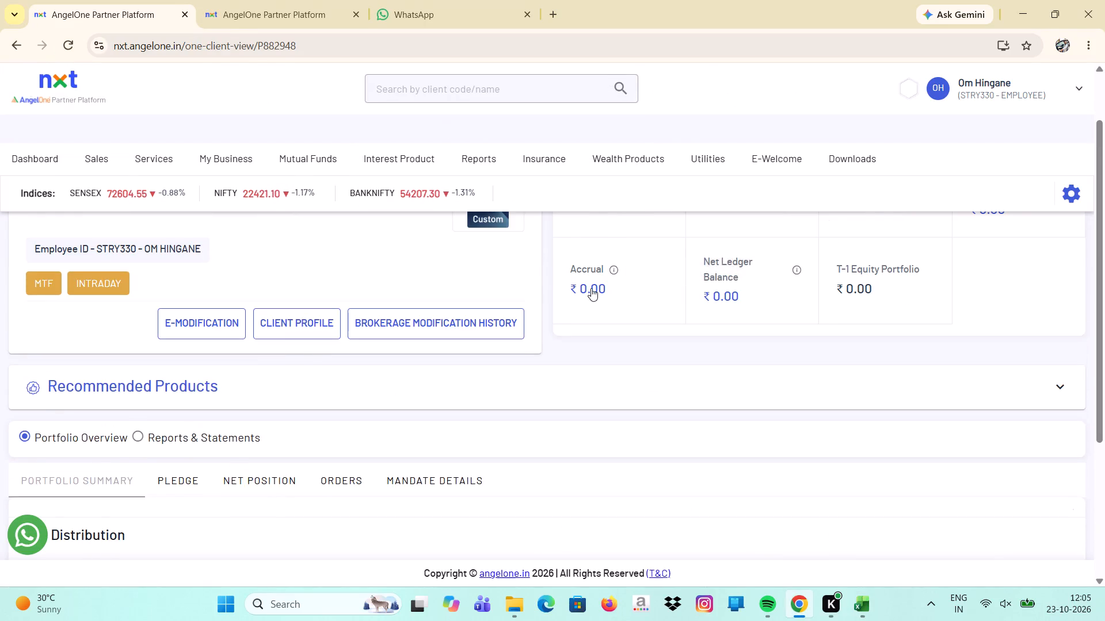
Open this client's profile and reveal the masked phone number in the personal details.
scroll(591, 288, "up", 2)
left_click(304, 379)
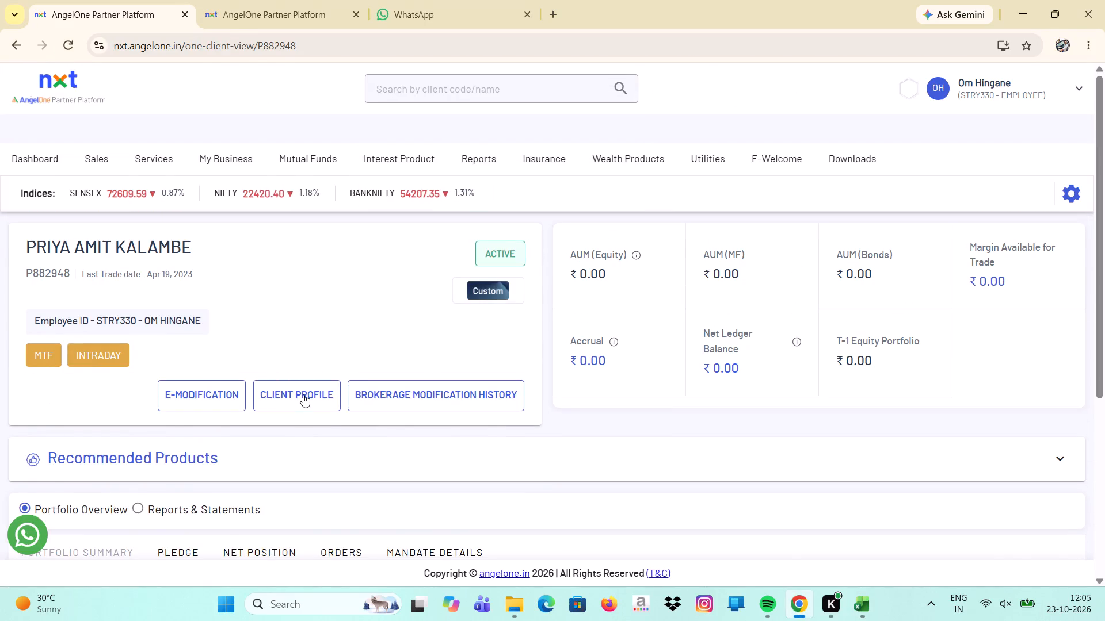
left_click(303, 395)
scroll(786, 400, "down", 1)
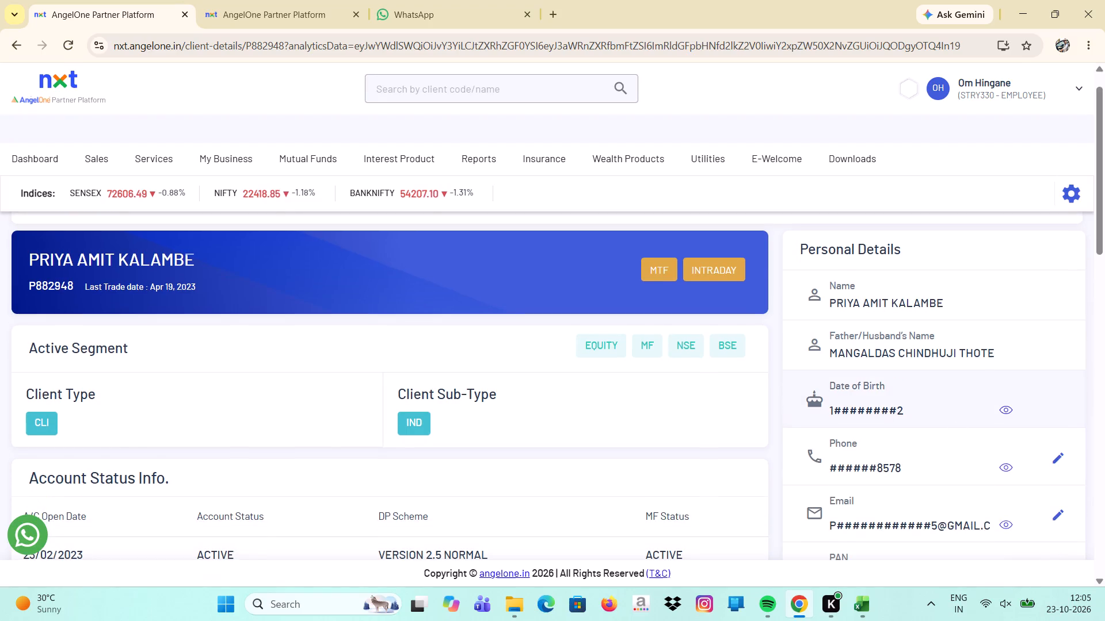
left_click(1007, 467)
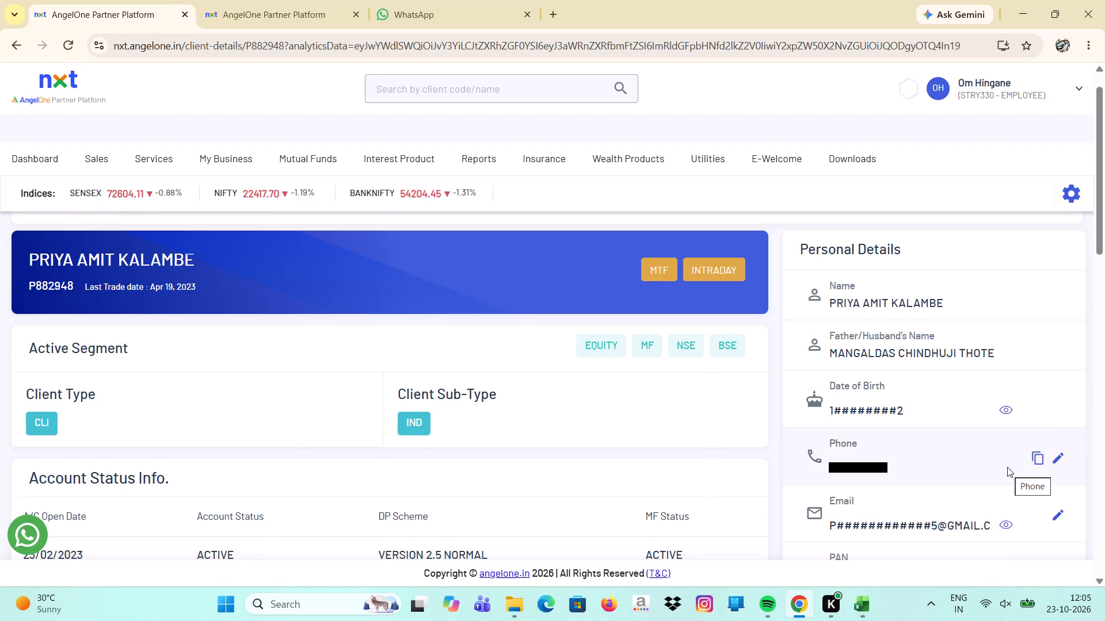
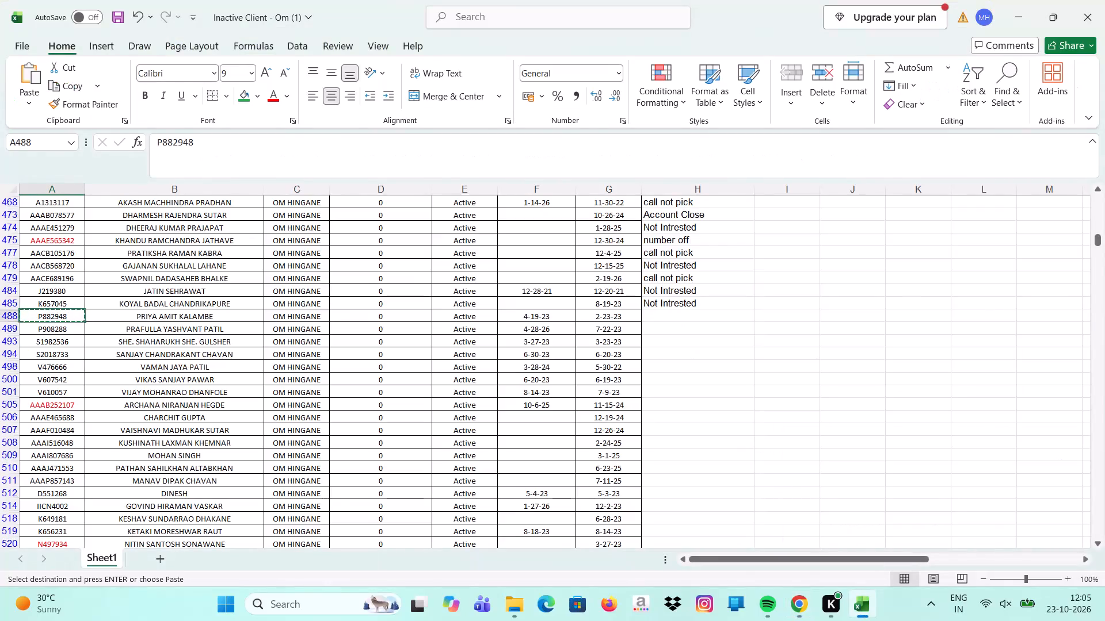
Record the remark "call not pick" in column H for the row 488 client, reusing the same remark from row 477.
key("Right")
key("Right")
key("Right")
key("Right")
key("Right")
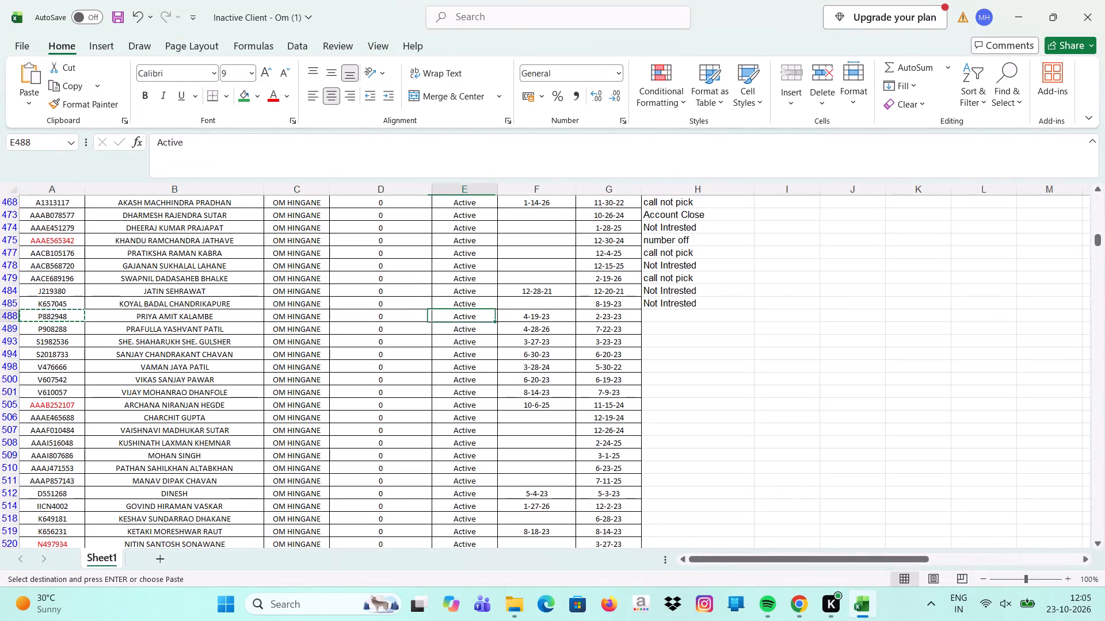
key("Right")
key("Right")
key("Right")
key("Left")
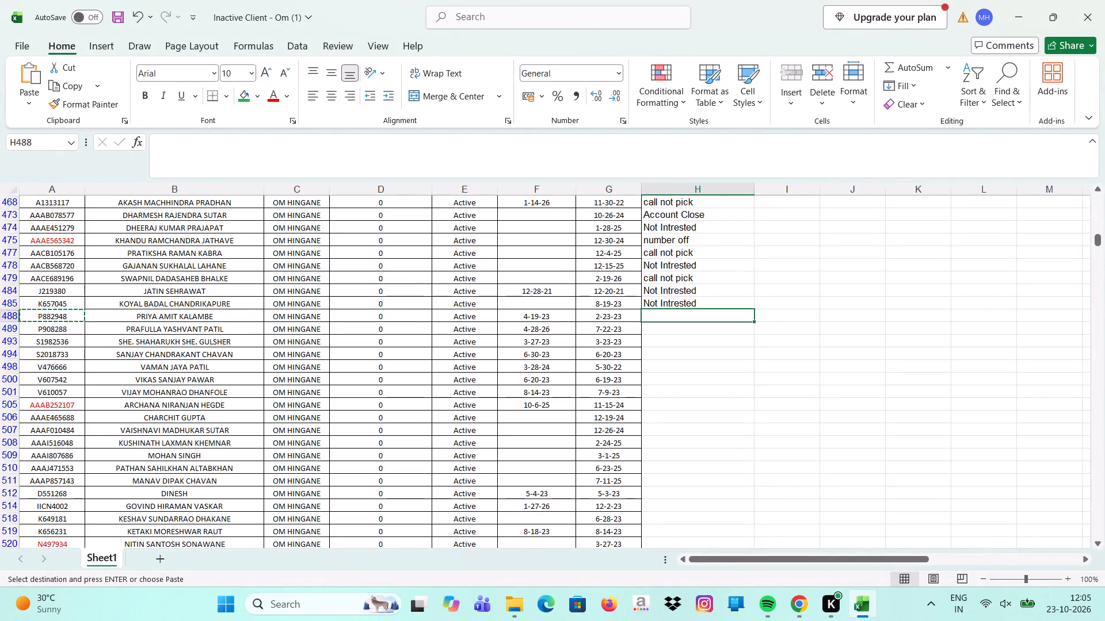
key("Up")
key("Up")
key("Up")
key("Up")
key("Up")
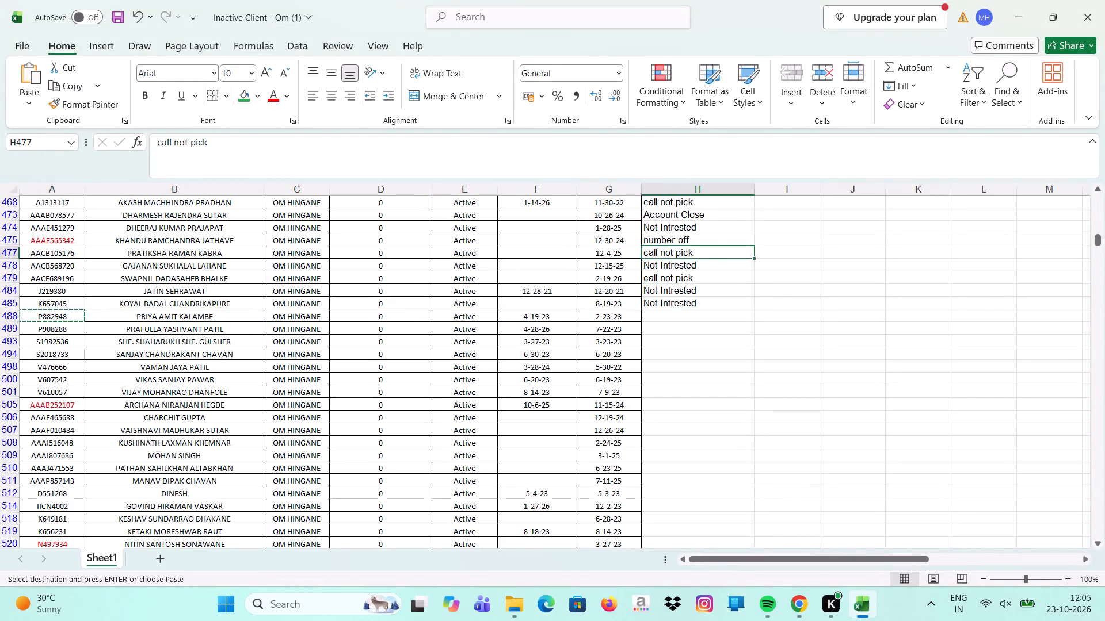
key("ctrl+c")
key("Down")
key("Down")
key("Down")
key("Down")
key("Down")
key("Return")
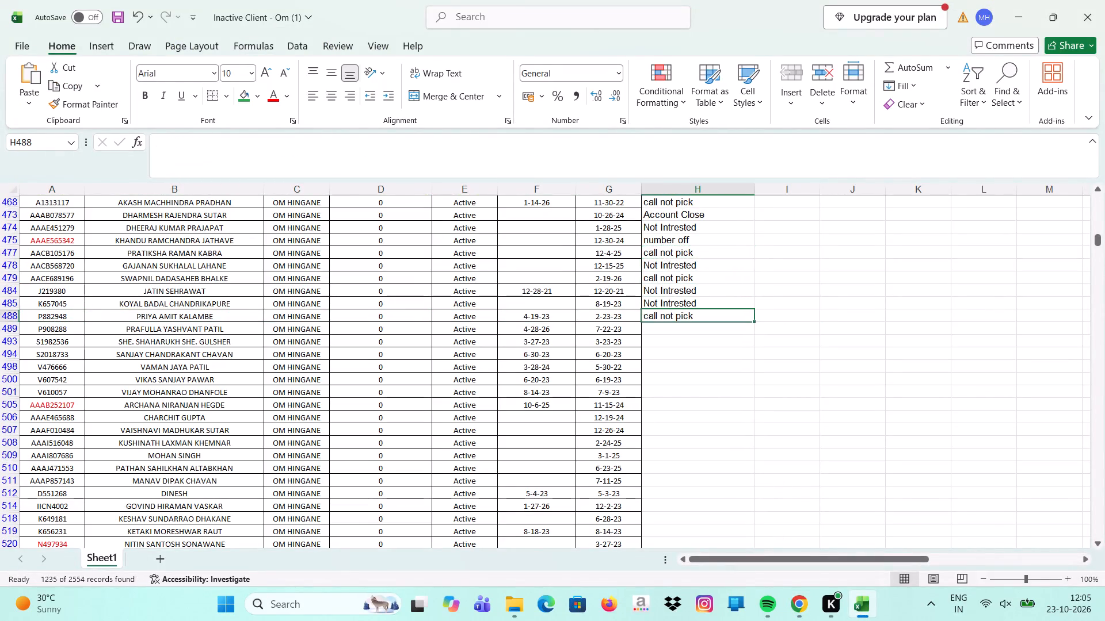
Copy the client code of the row 489 client from column A.
key("Down")
key("Left")
key("Left")
key("Left")
key("Left")
key("Left")
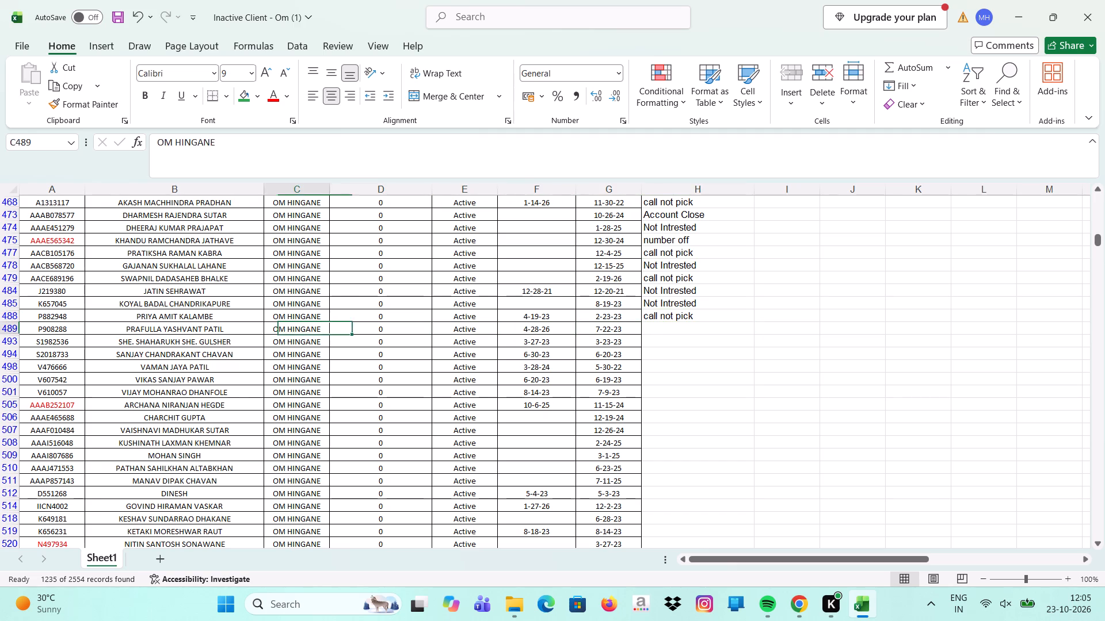
key("Left")
key("Left")
key("ctrl+c")
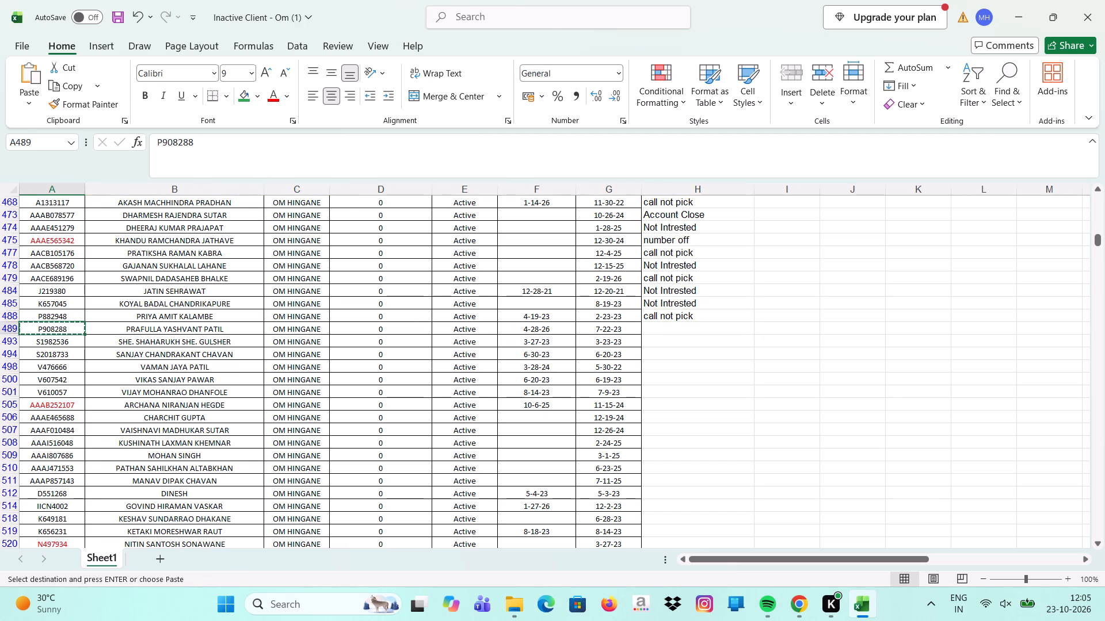
Switch to the AngelOne partner platform in Chrome and look up the row 489 client by the copied client code.
key("alt+Tab")
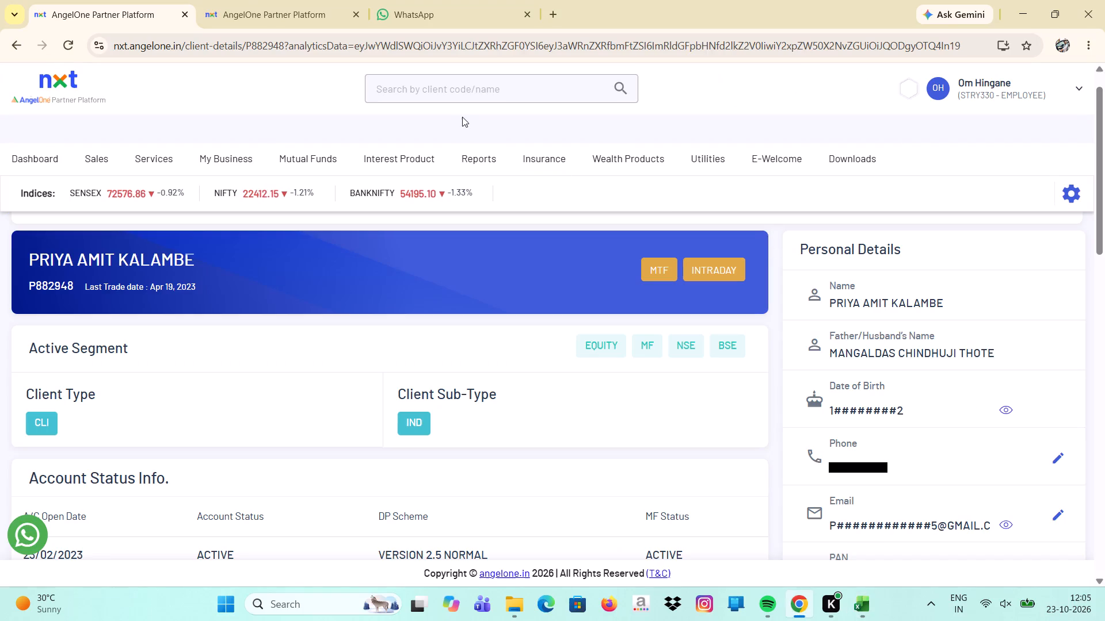
left_click_drag(462, 117, 543, 89)
left_click(543, 89)
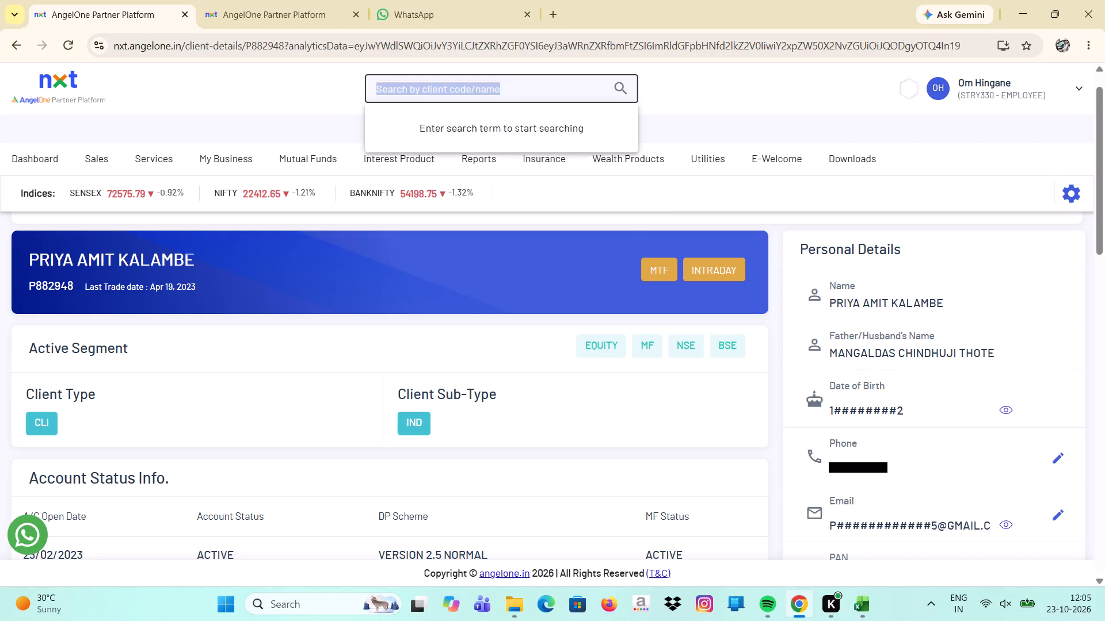
key("ctrl+v")
left_click(543, 89, "ctrl")
left_click(489, 138)
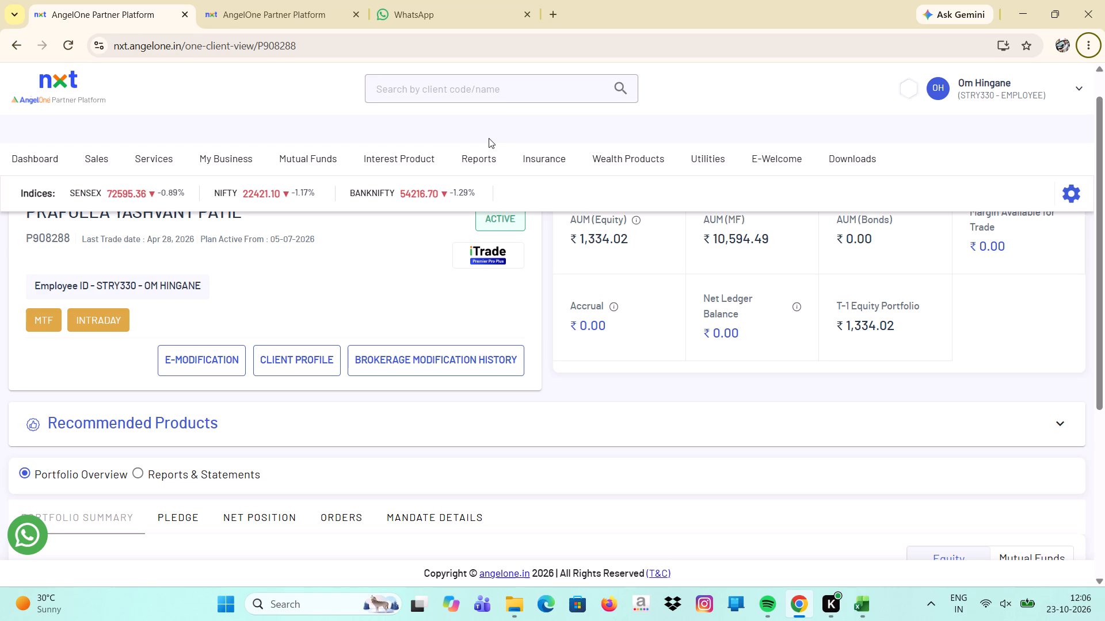
Open this client's profile and reveal the masked phone number in the personal details.
left_click(284, 364)
scroll(861, 338, "down", 1)
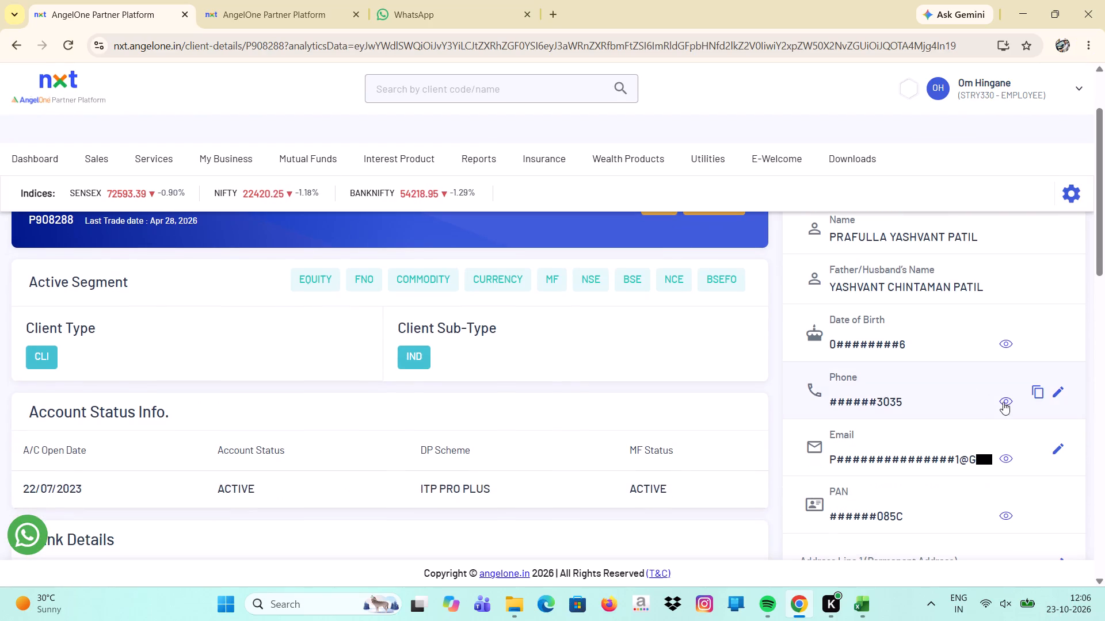
left_click(1004, 403)
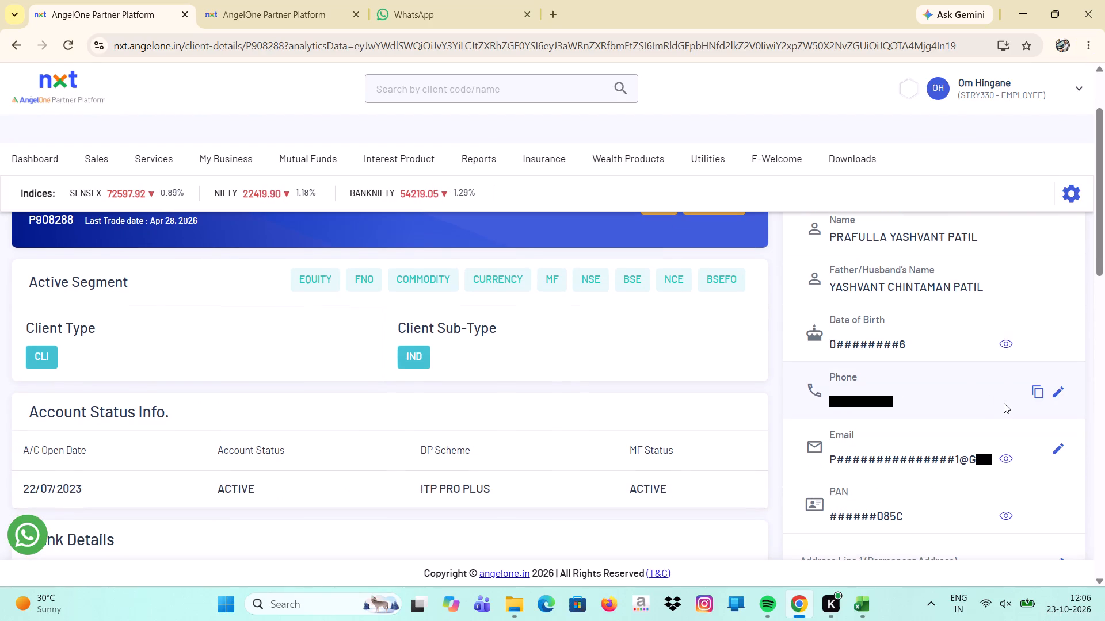
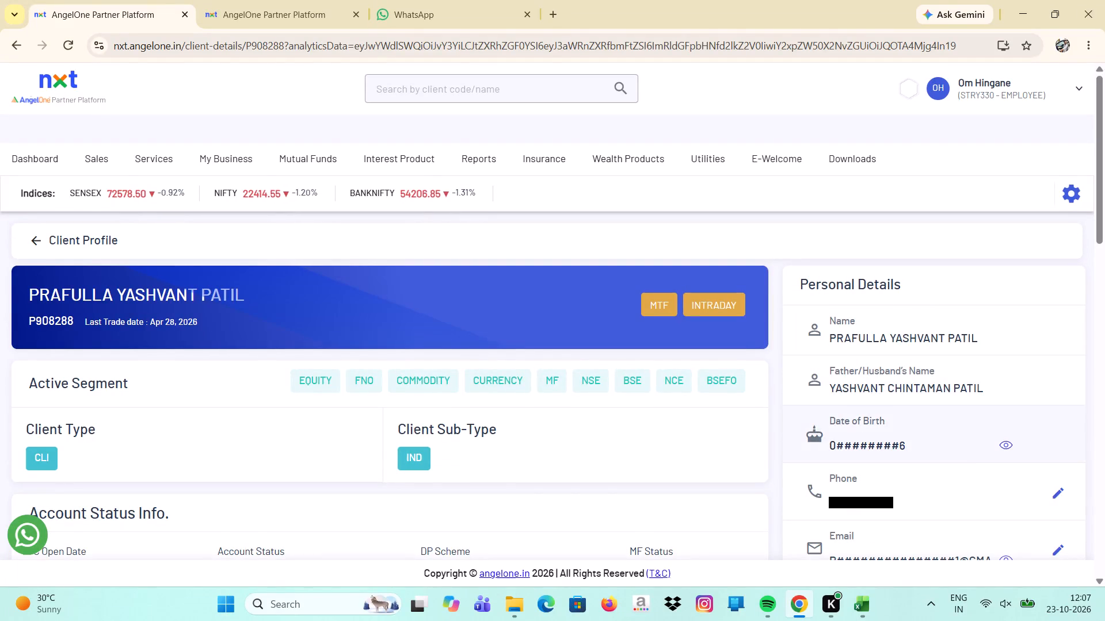
Return from the profile to the row 489 client's overview page and review the account balances and portfolio summary.
scroll(728, 507, "right", 5)
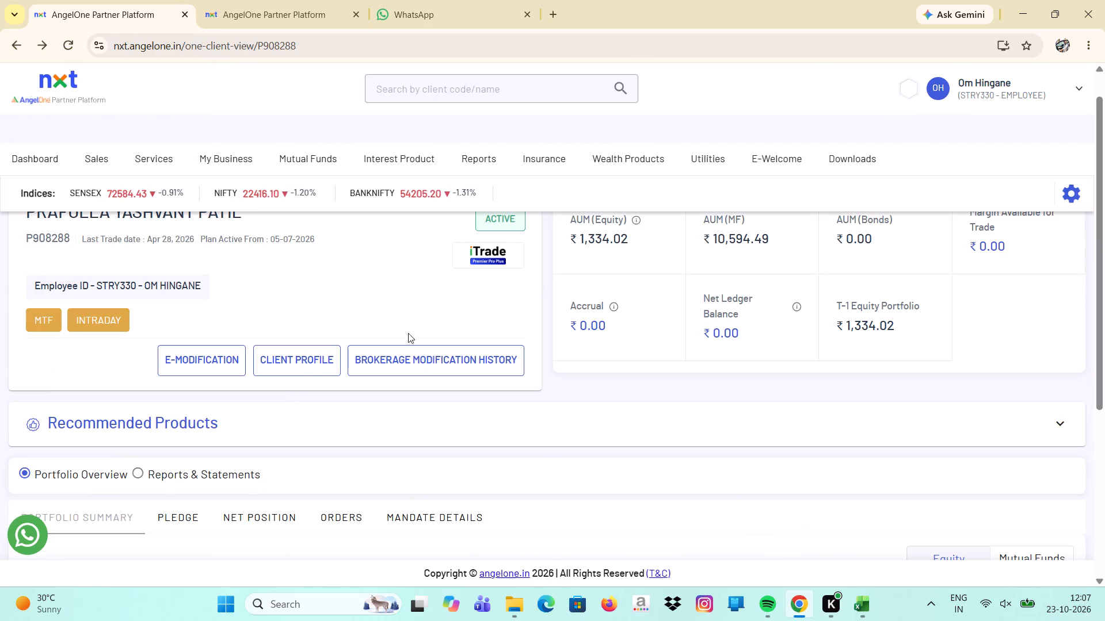
left_click(398, 313)
scroll(398, 313, "up", 1)
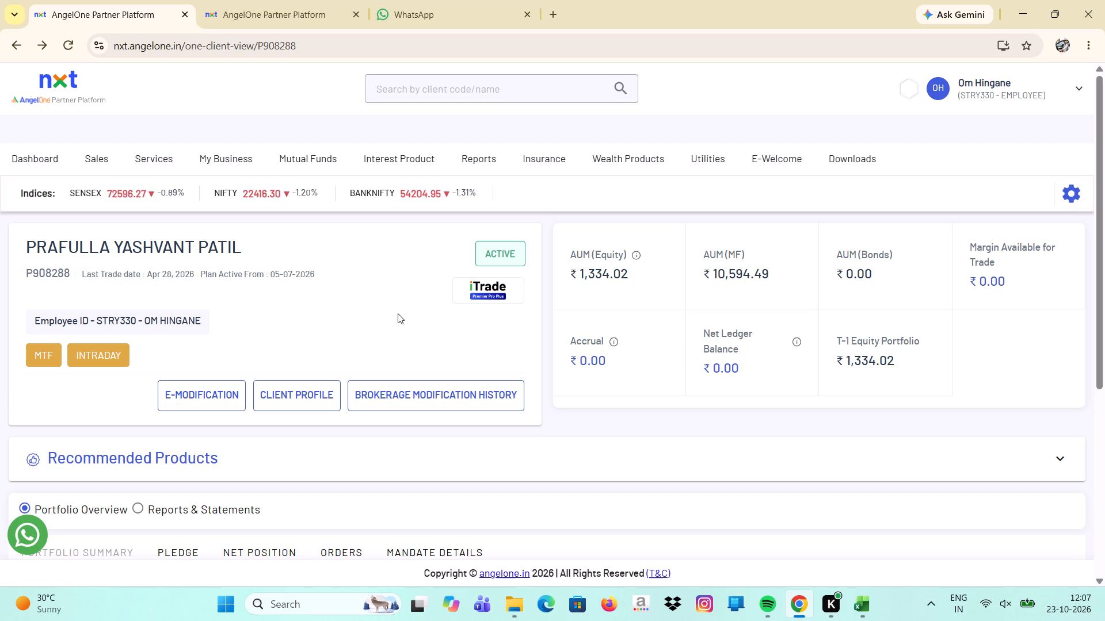
scroll(567, 351, "down", 1)
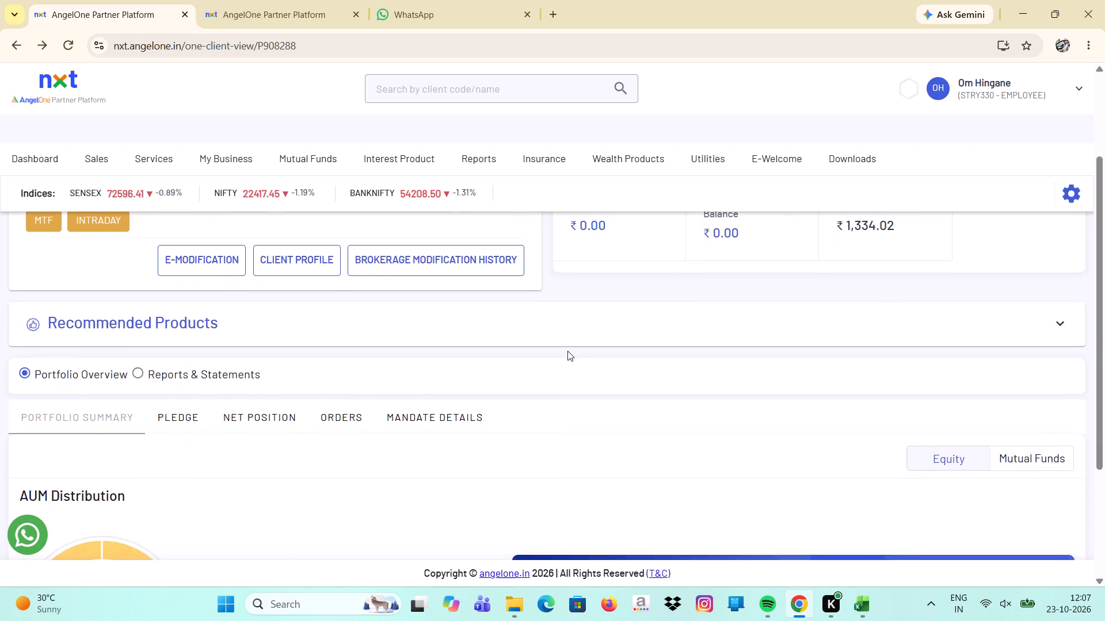
scroll(567, 351, "down", 1)
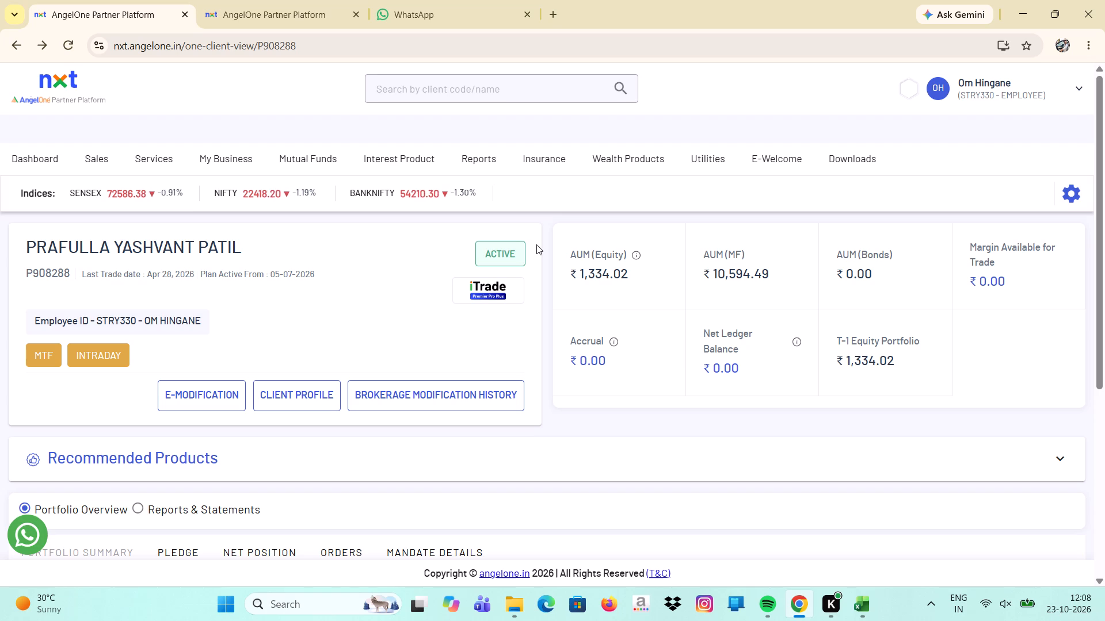
Switch to the client list in Excel and record the remark "Will Buy Stock" in column H for the row 489 client.
key("alt+Tab")
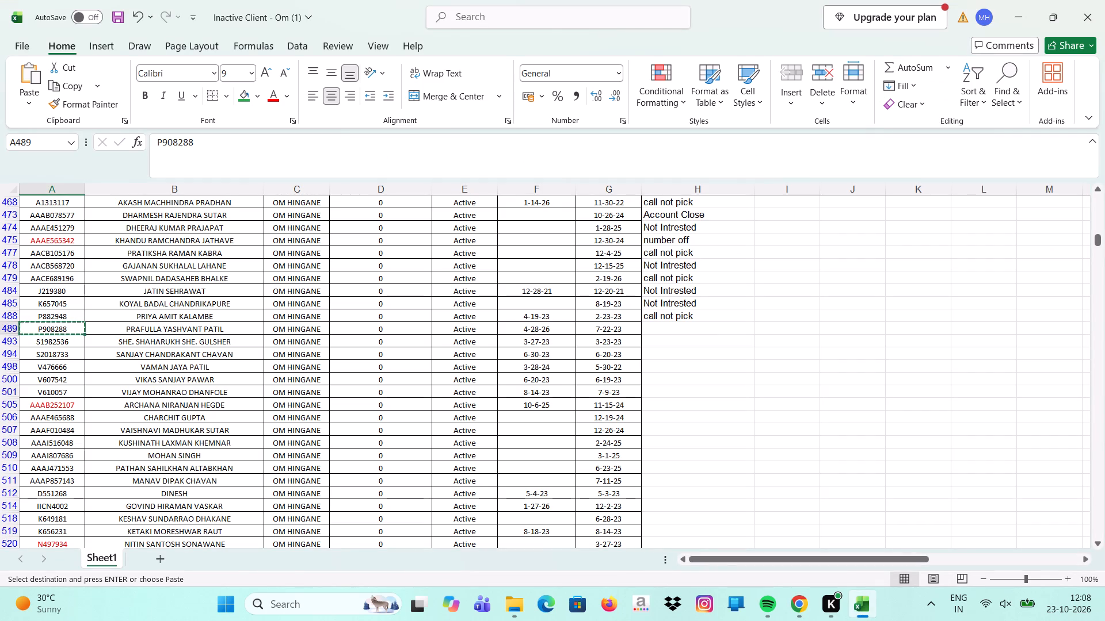
key("Right")
key("Right")
key("Right")
key("Right")
key("Right")
key("Right")
key("Right")
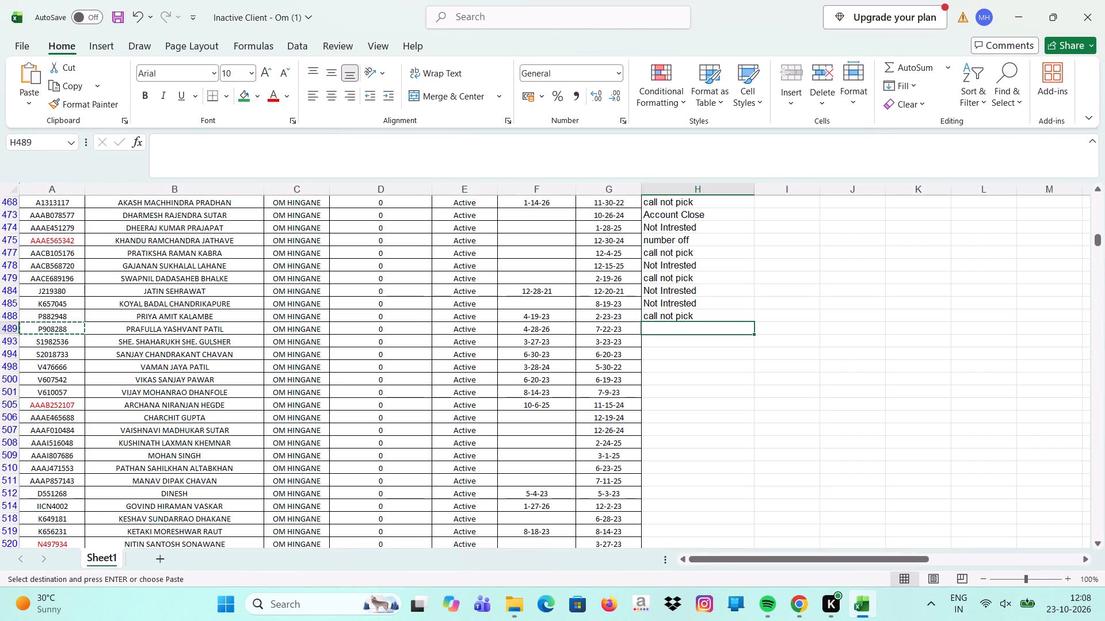
type("Will")
key("Return")
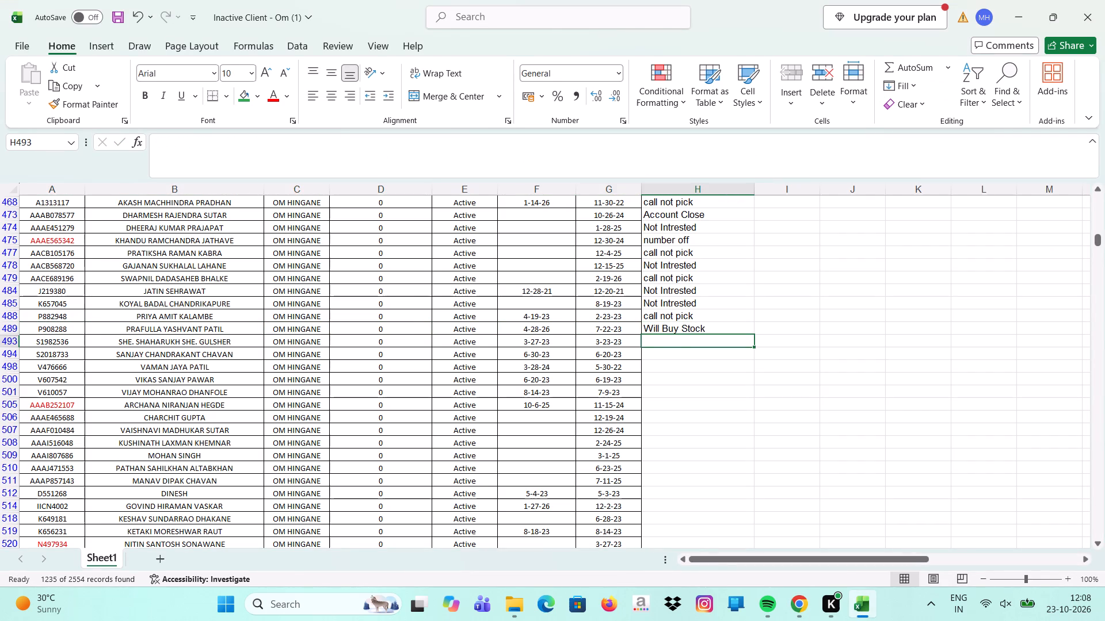
Select the client code of the row 493 client in column A.
key("Left")
key("Left")
key("Left")
key("Left")
key("Left")
key("Left")
key("Left")
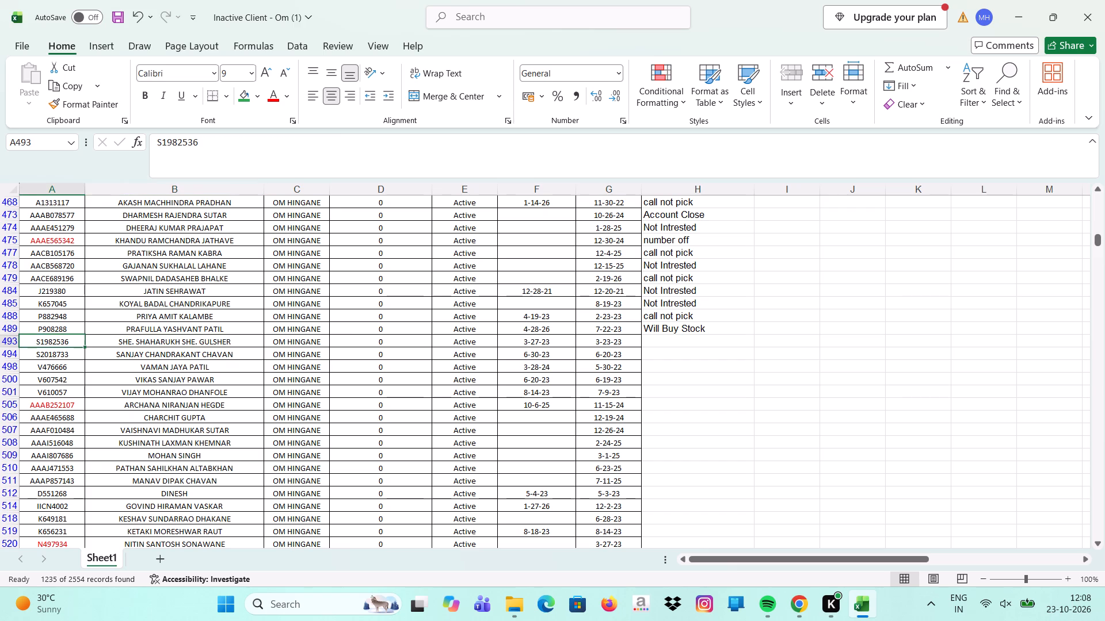
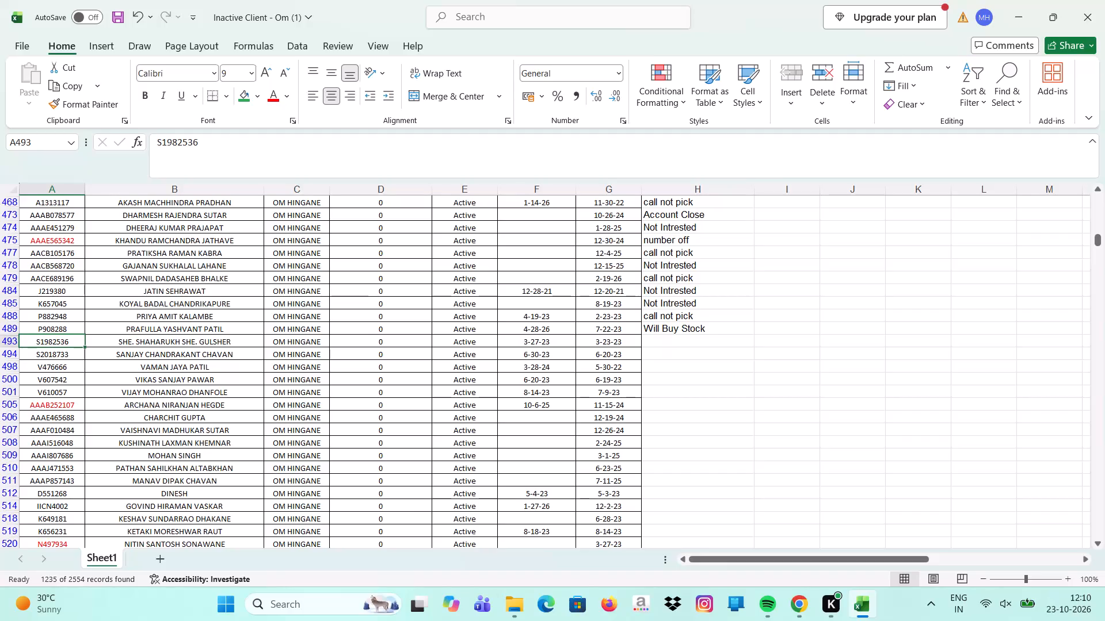
Record the remark "call not pick" in column H for the row 493 client.
left_click(663, 339)
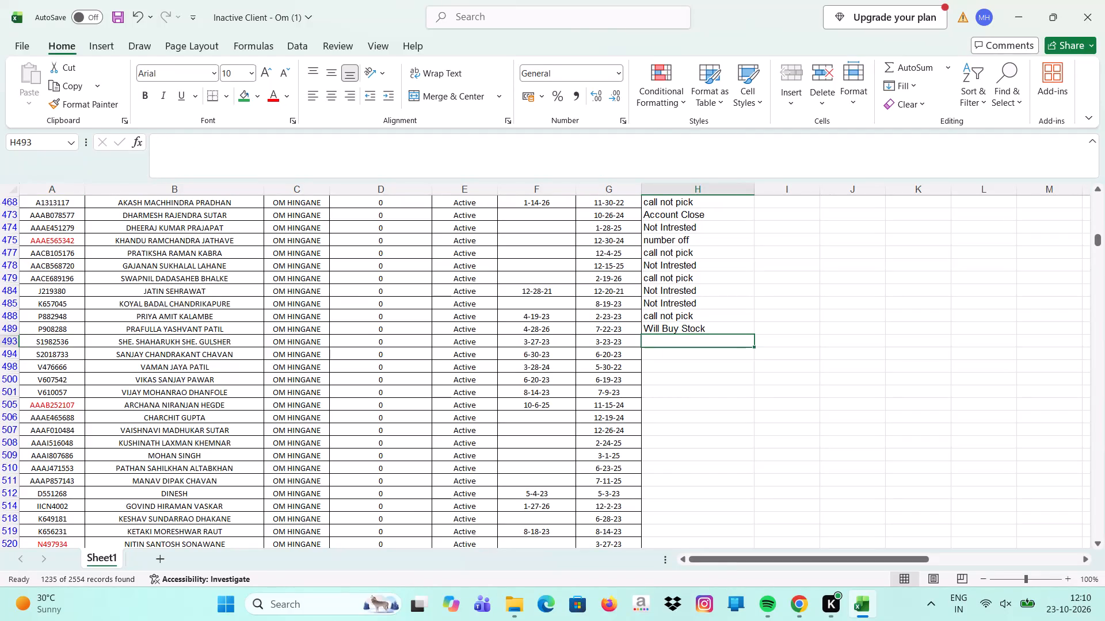
key("Left")
key("Left")
key("Left")
key("Left")
key("Left")
key("Left")
key("Left")
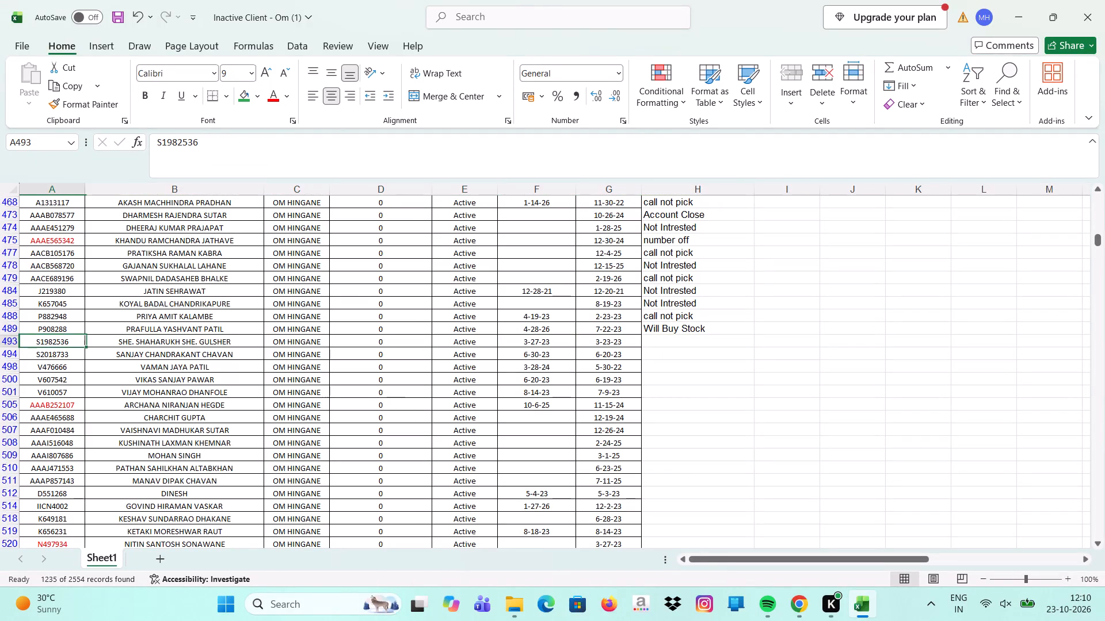
key("Right")
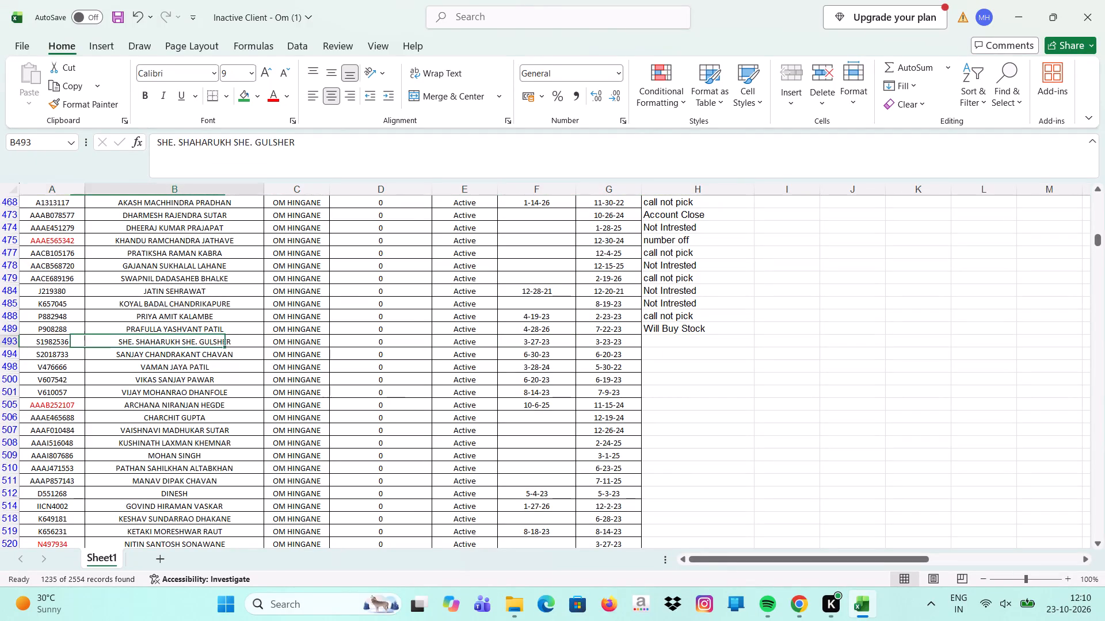
key("Right")
key("Right")
key("Right")
key("Right")
key("Right")
key("Right")
key("Right")
key("Left")
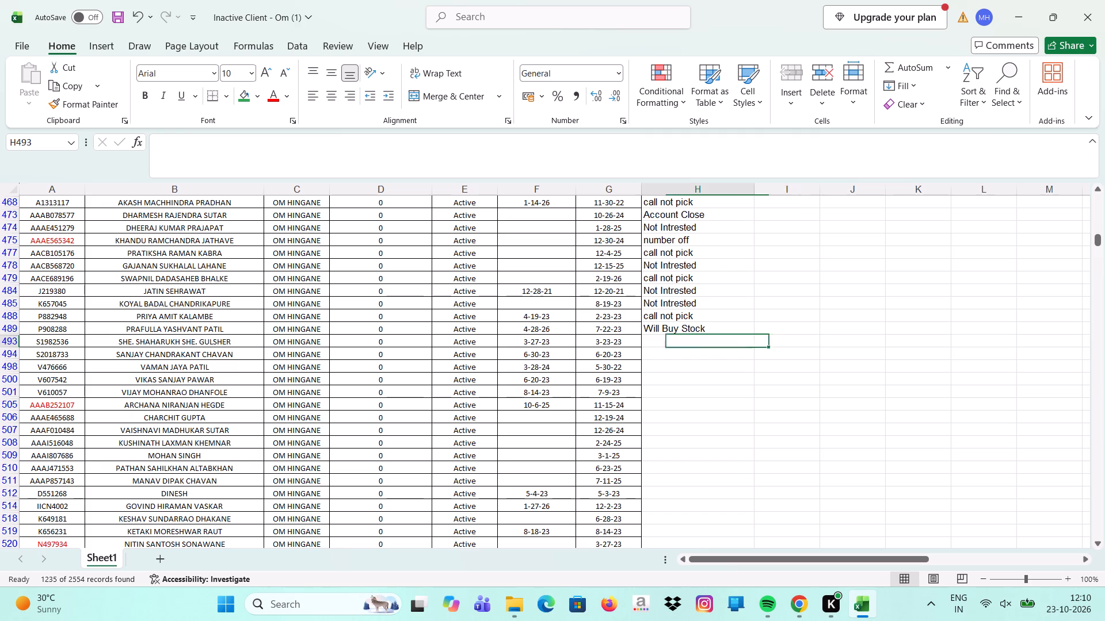
type("call")
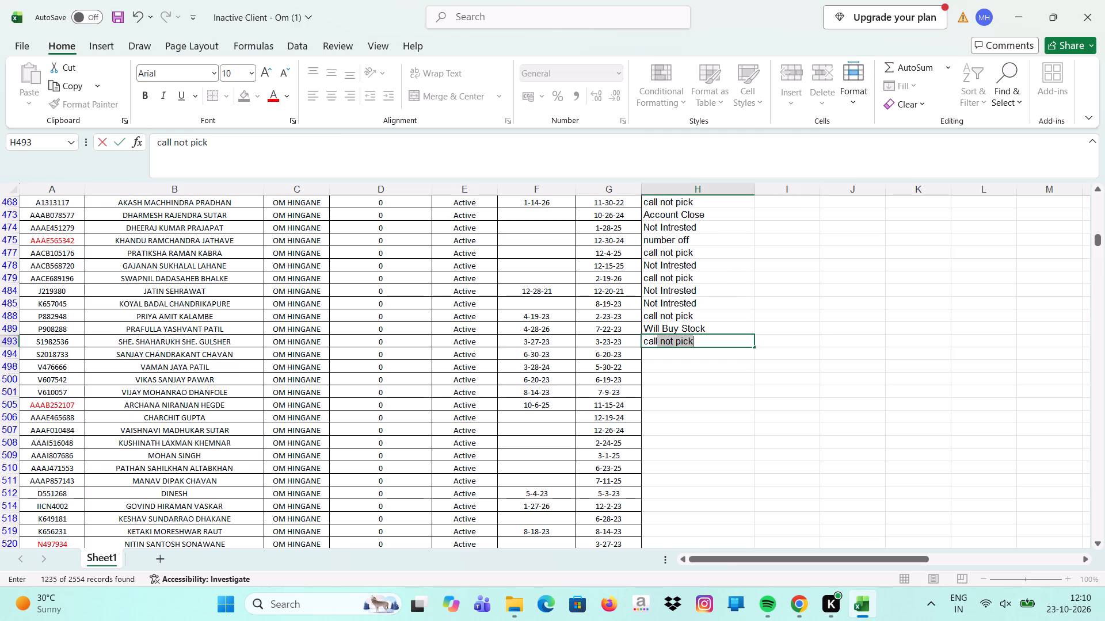
key("Return")
Copy the row 494 client's code from column A, switch to the partner platform in Chrome, and open that client's overview page.
key("Left")
key("Left")
key("Left")
key("Left")
key("Left")
key("Left")
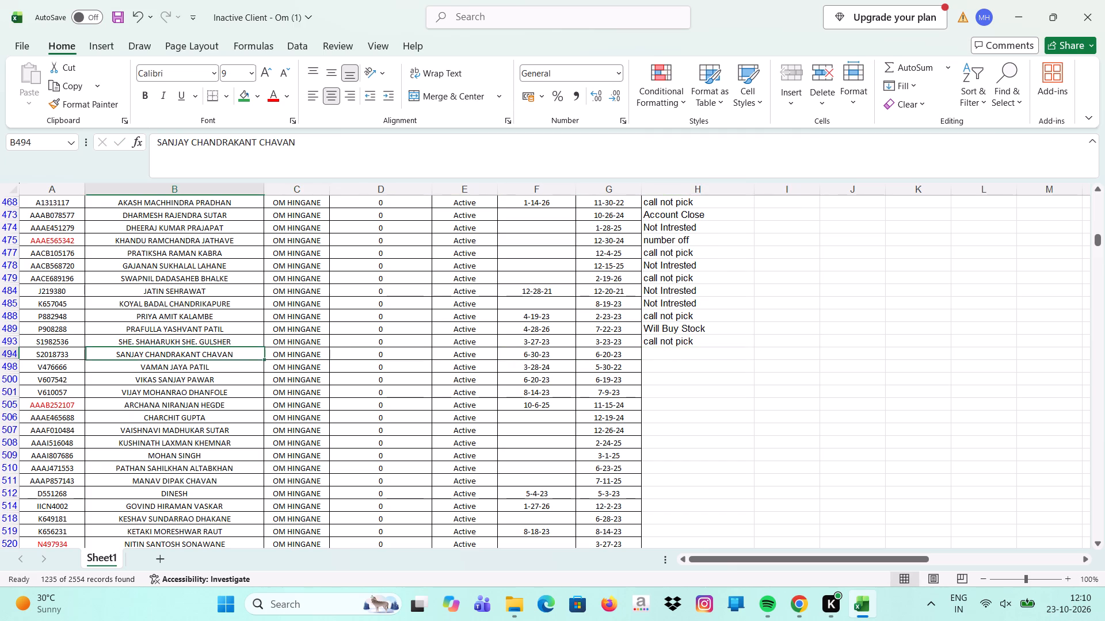
key("Left")
key("ctrl+c")
key("alt+Tab")
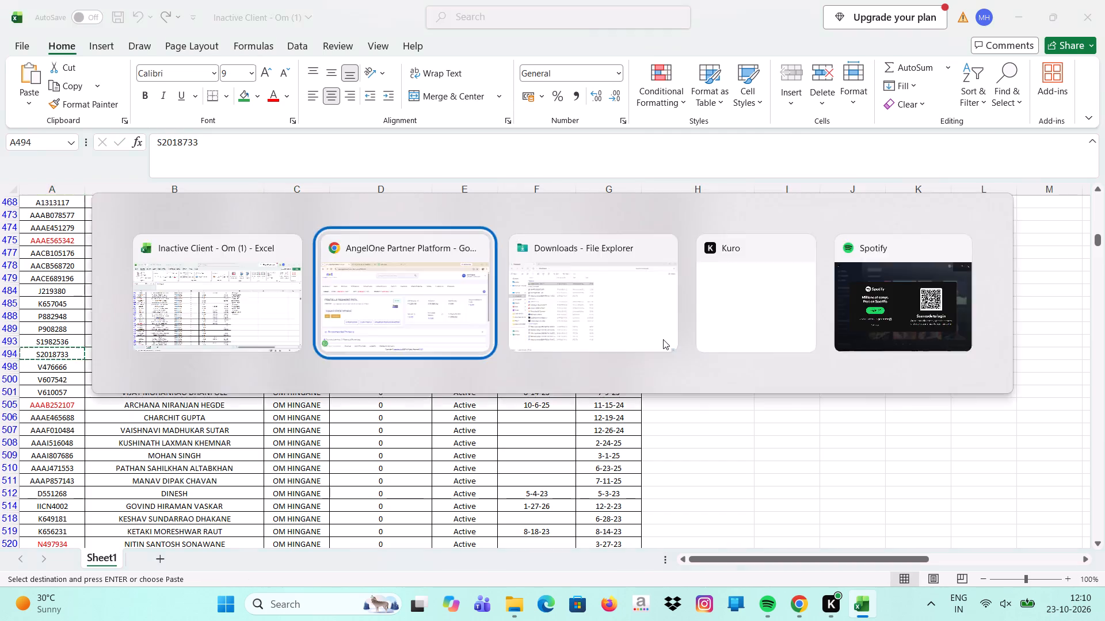
left_click(403, 83)
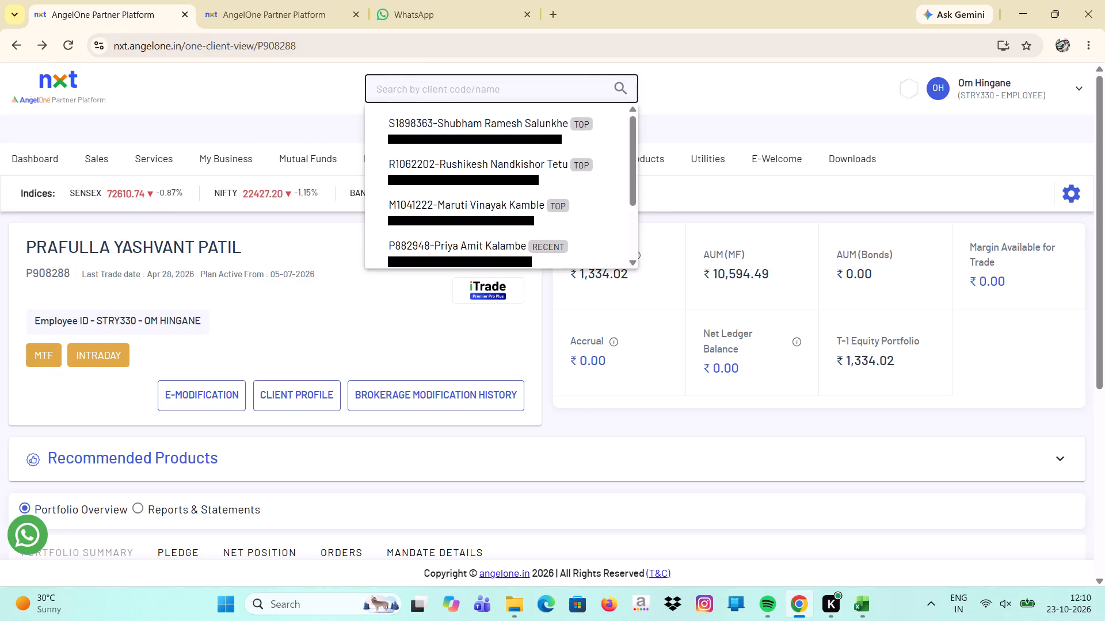
key("ctrl+v")
left_click(441, 121)
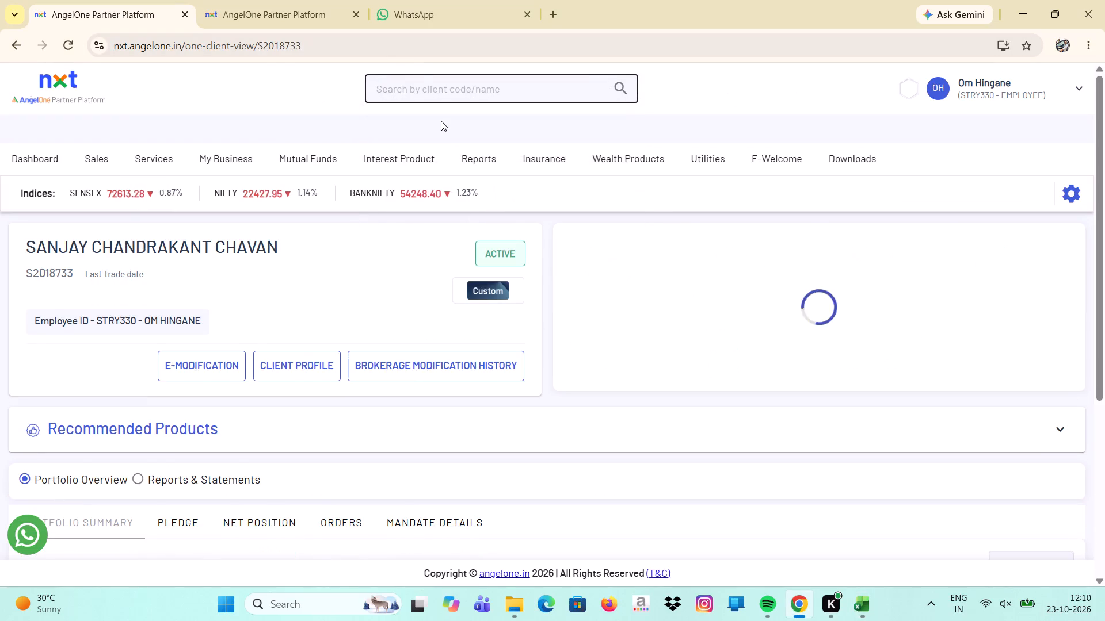
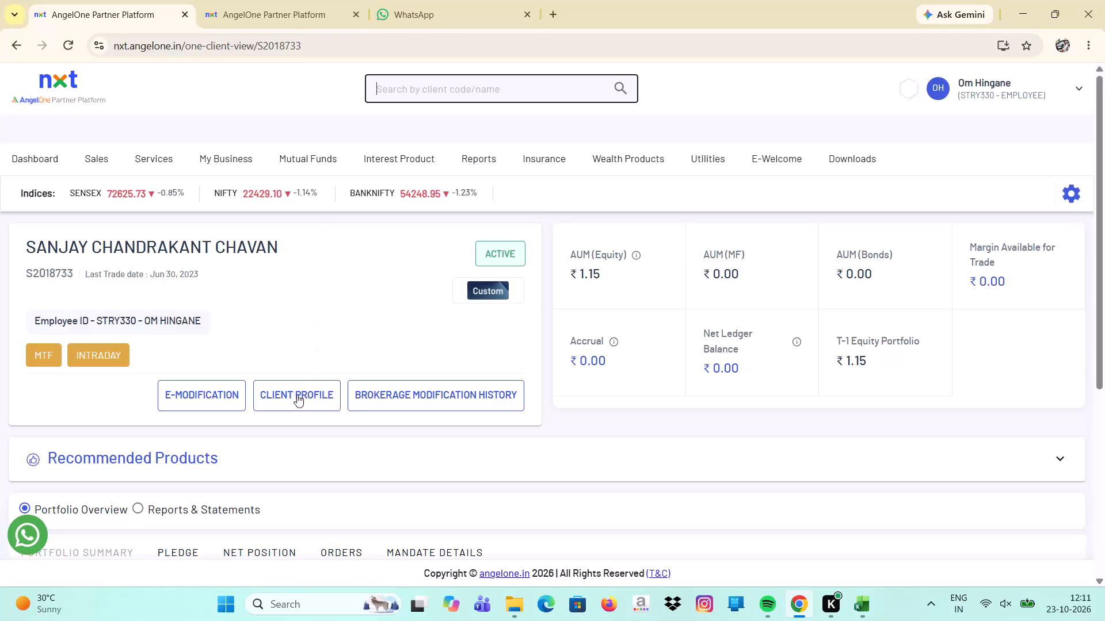
Open the client profile of the row 494 client and reveal the masked phone number in the personal details.
left_click(297, 394)
scroll(963, 316, "down", 1)
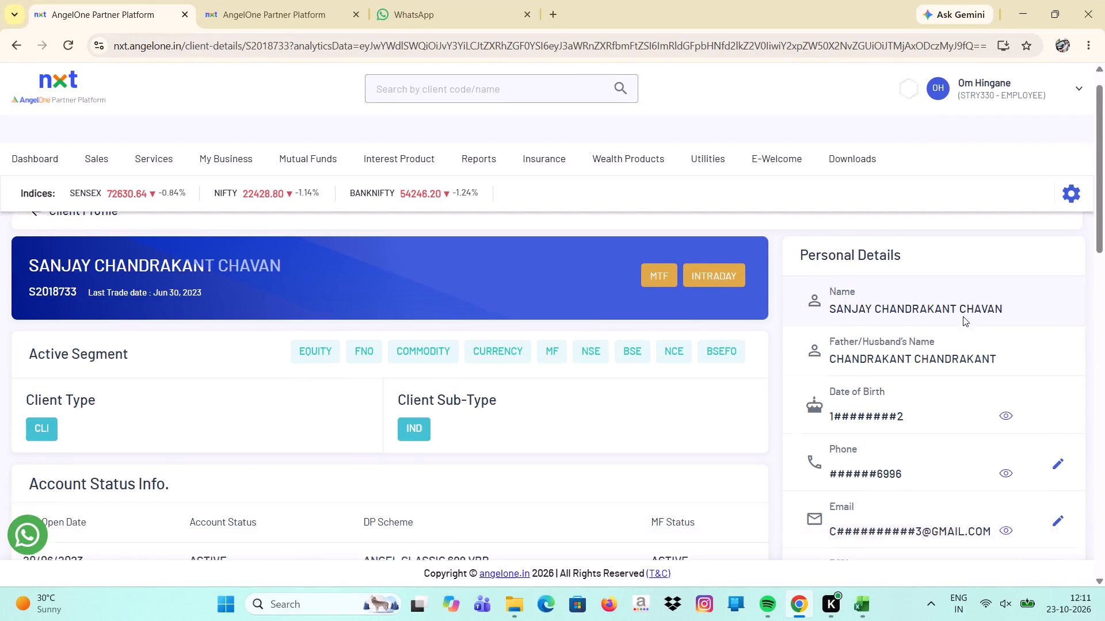
scroll(963, 316, "down", 1)
left_click(1006, 458)
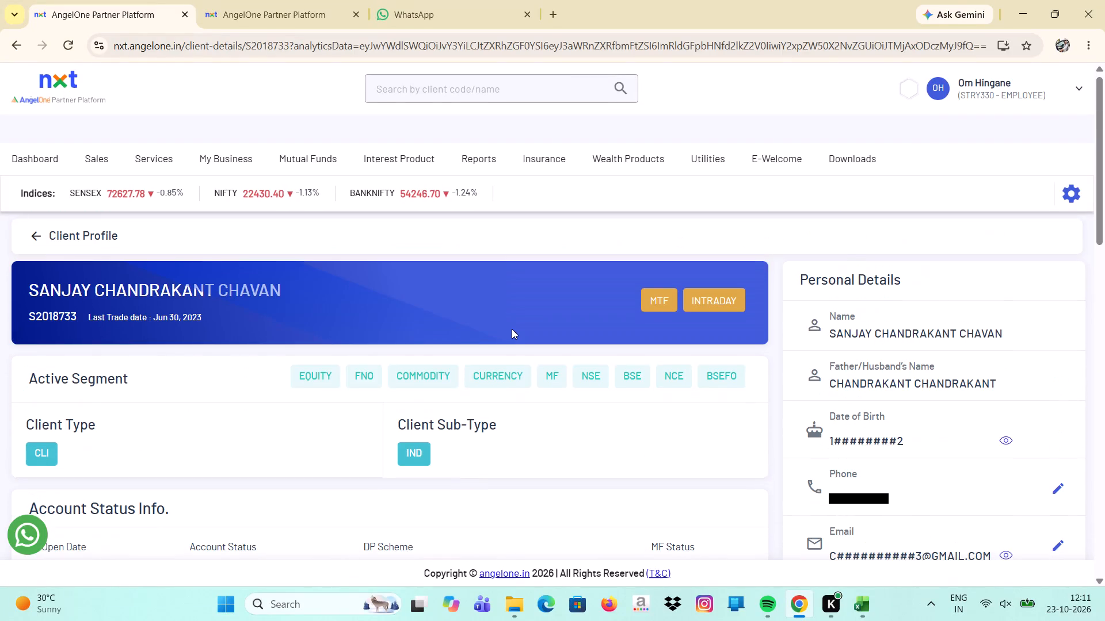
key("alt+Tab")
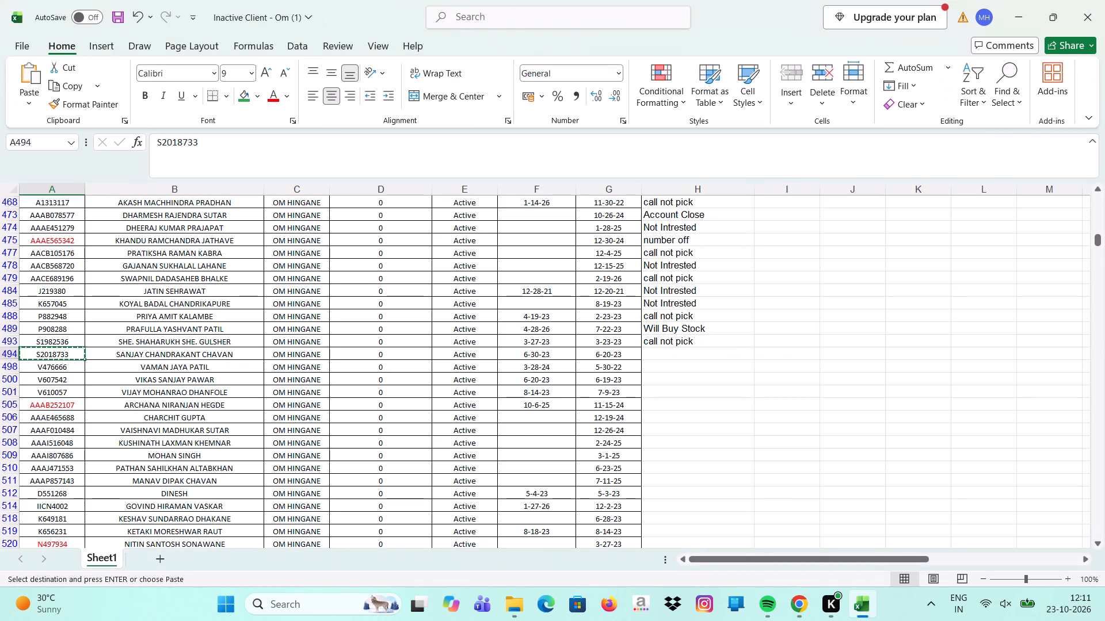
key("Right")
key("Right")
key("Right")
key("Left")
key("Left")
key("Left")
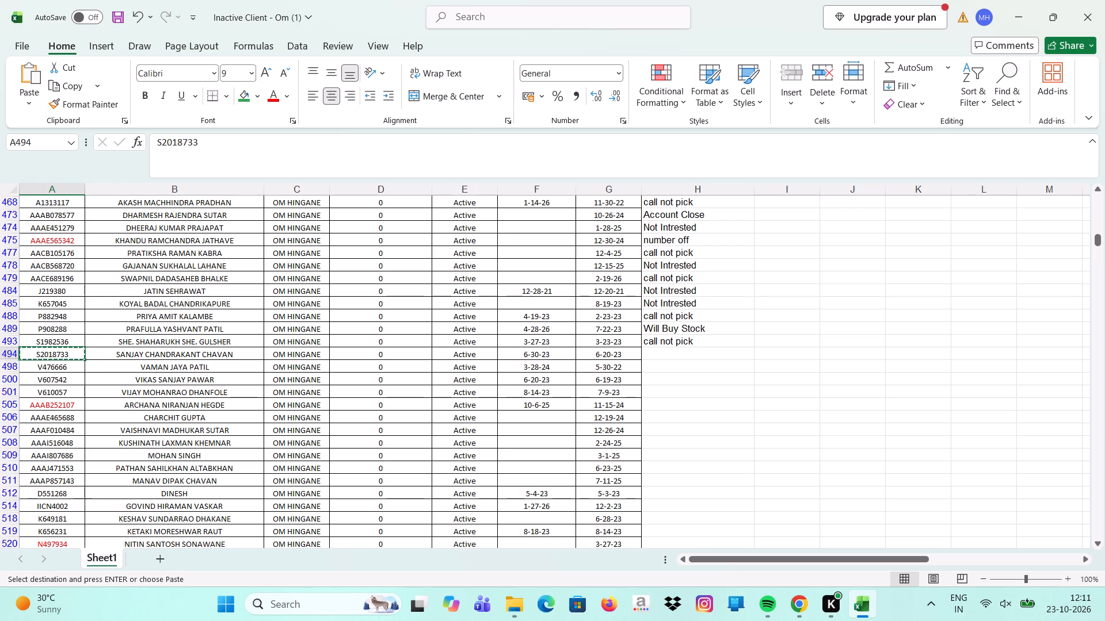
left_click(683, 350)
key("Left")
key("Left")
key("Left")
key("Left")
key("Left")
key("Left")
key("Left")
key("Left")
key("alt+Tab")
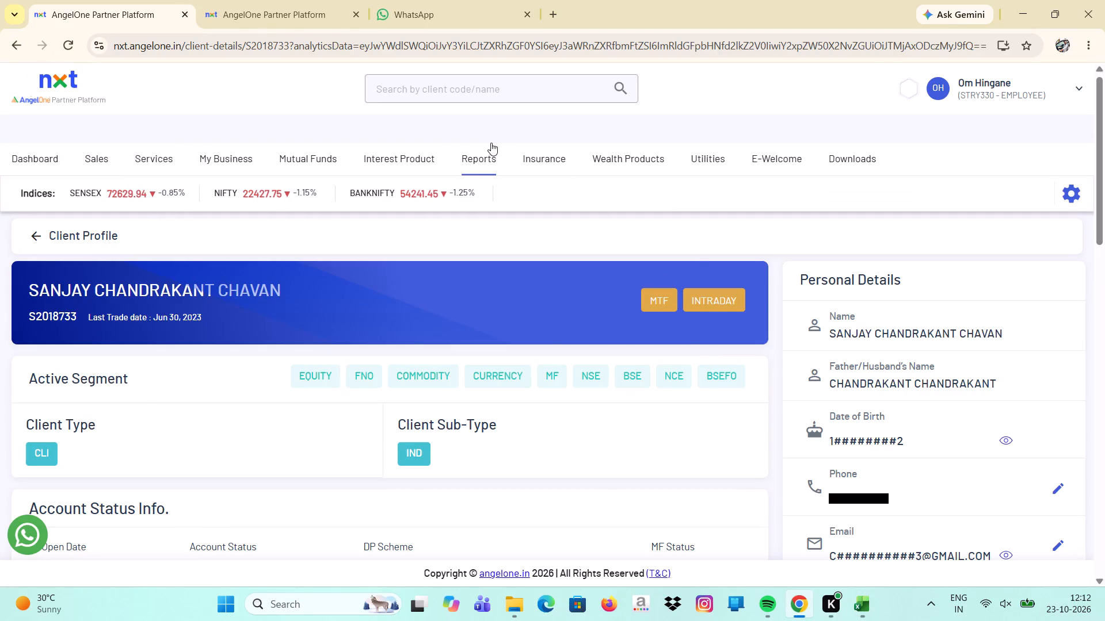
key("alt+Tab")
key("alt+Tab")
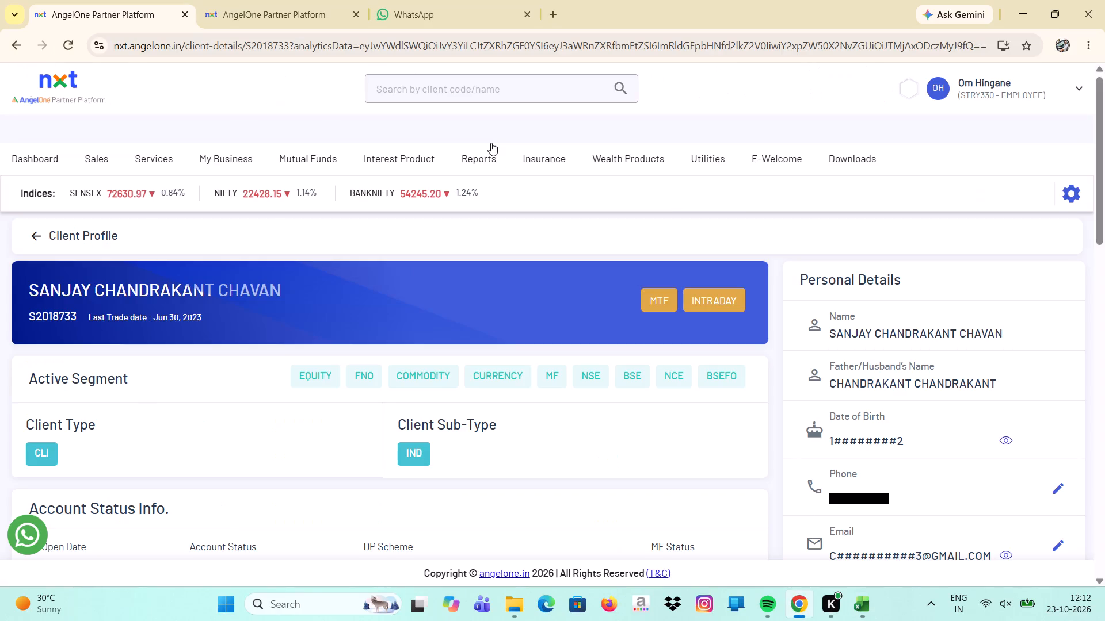
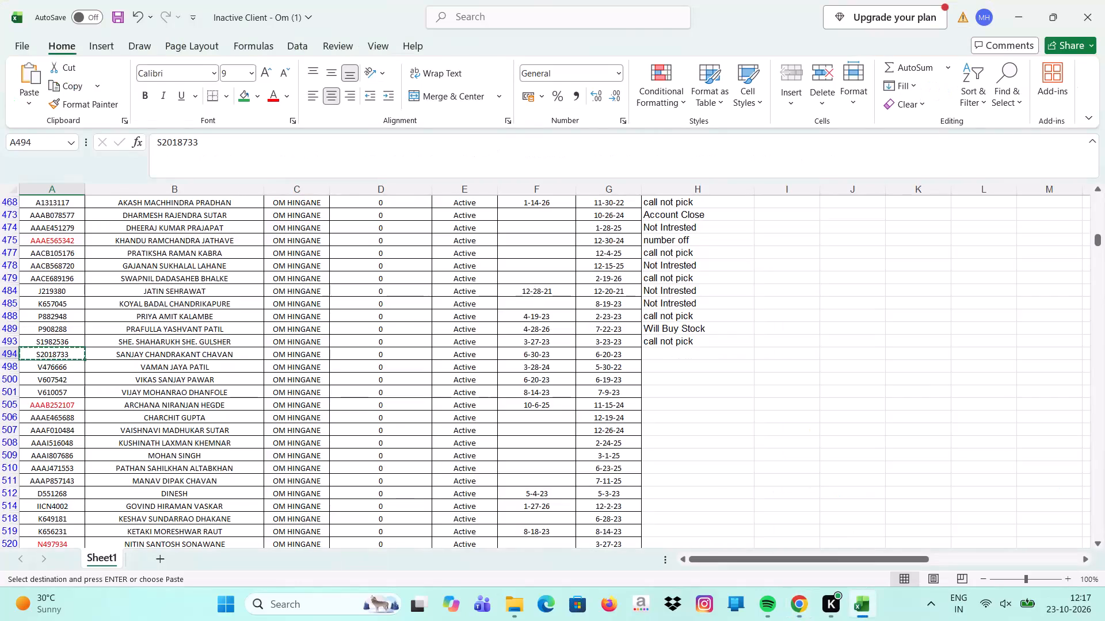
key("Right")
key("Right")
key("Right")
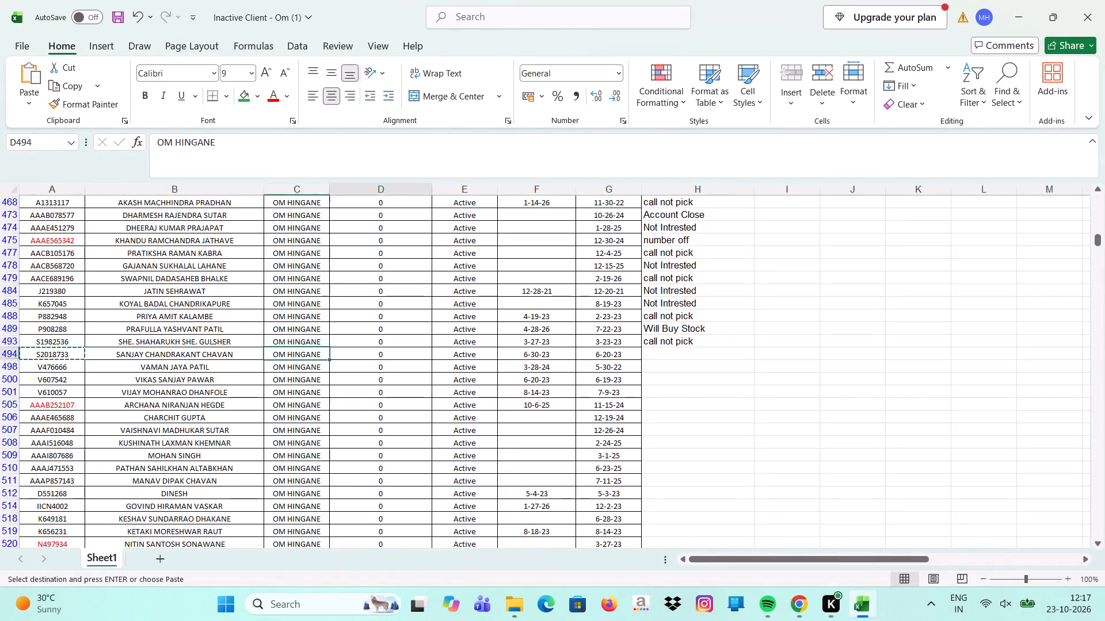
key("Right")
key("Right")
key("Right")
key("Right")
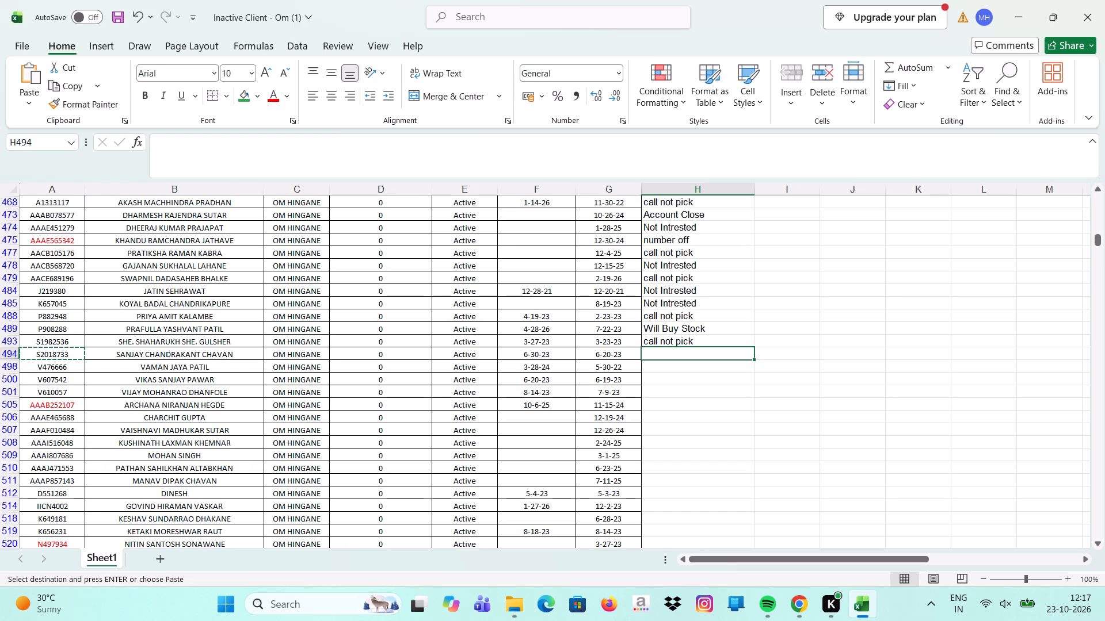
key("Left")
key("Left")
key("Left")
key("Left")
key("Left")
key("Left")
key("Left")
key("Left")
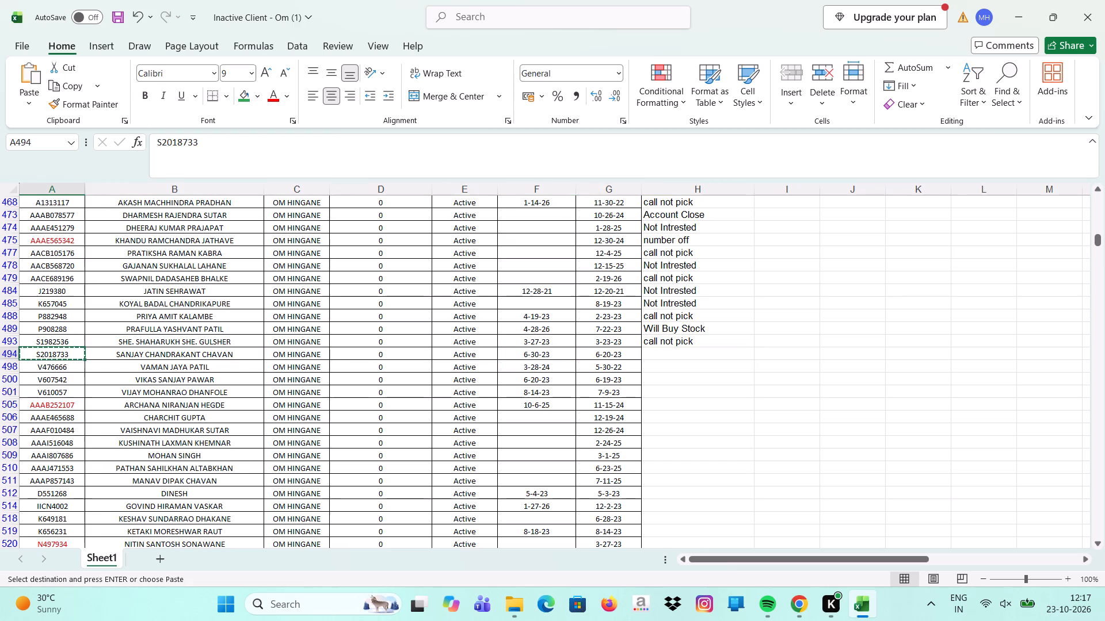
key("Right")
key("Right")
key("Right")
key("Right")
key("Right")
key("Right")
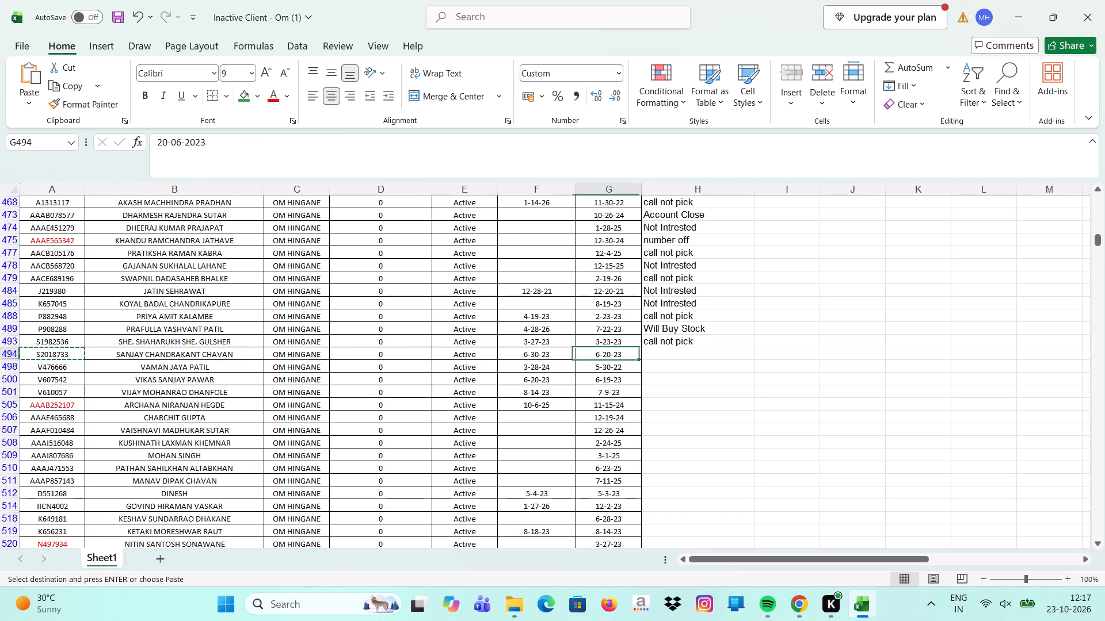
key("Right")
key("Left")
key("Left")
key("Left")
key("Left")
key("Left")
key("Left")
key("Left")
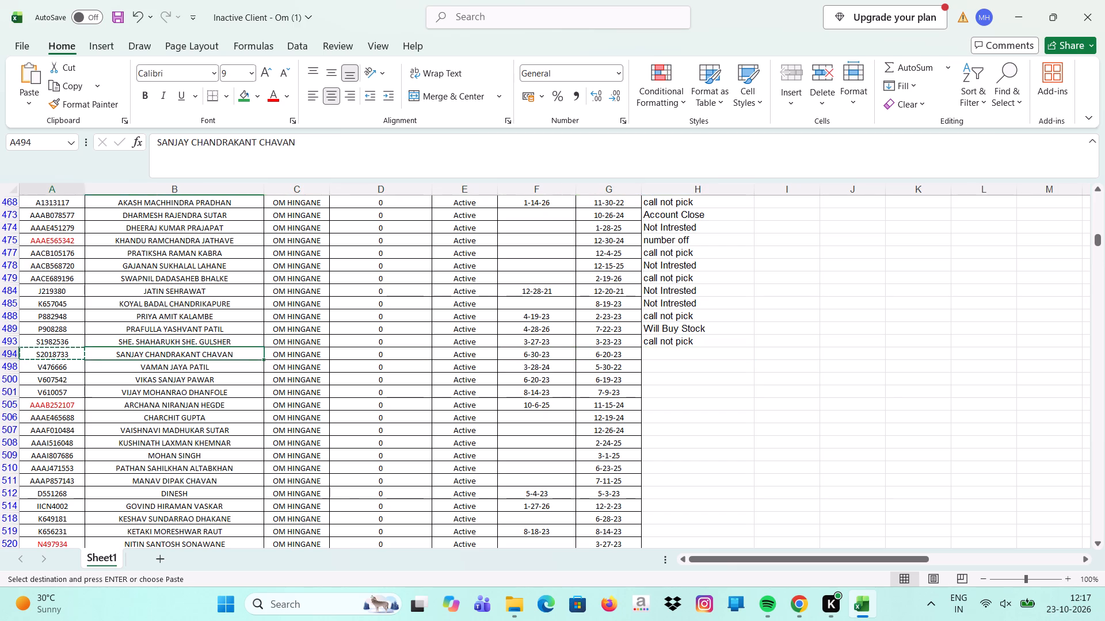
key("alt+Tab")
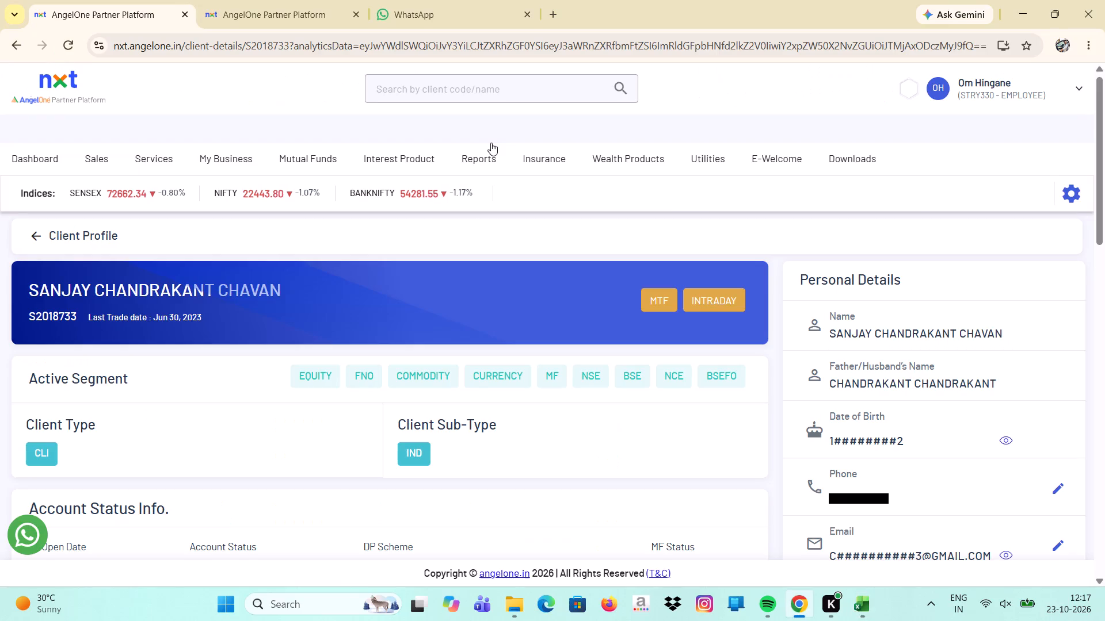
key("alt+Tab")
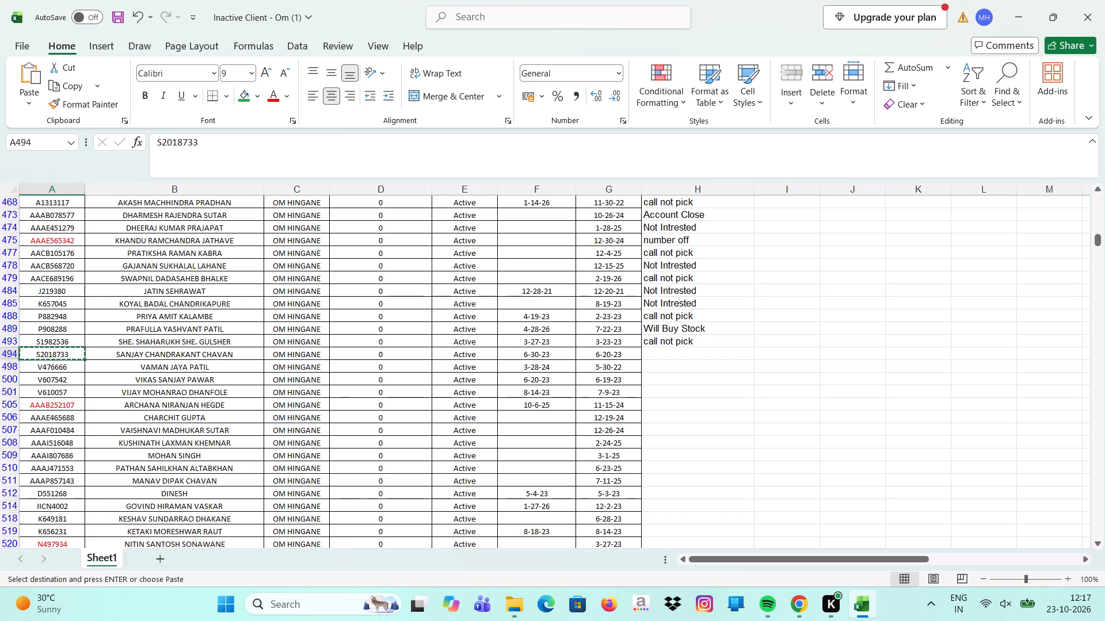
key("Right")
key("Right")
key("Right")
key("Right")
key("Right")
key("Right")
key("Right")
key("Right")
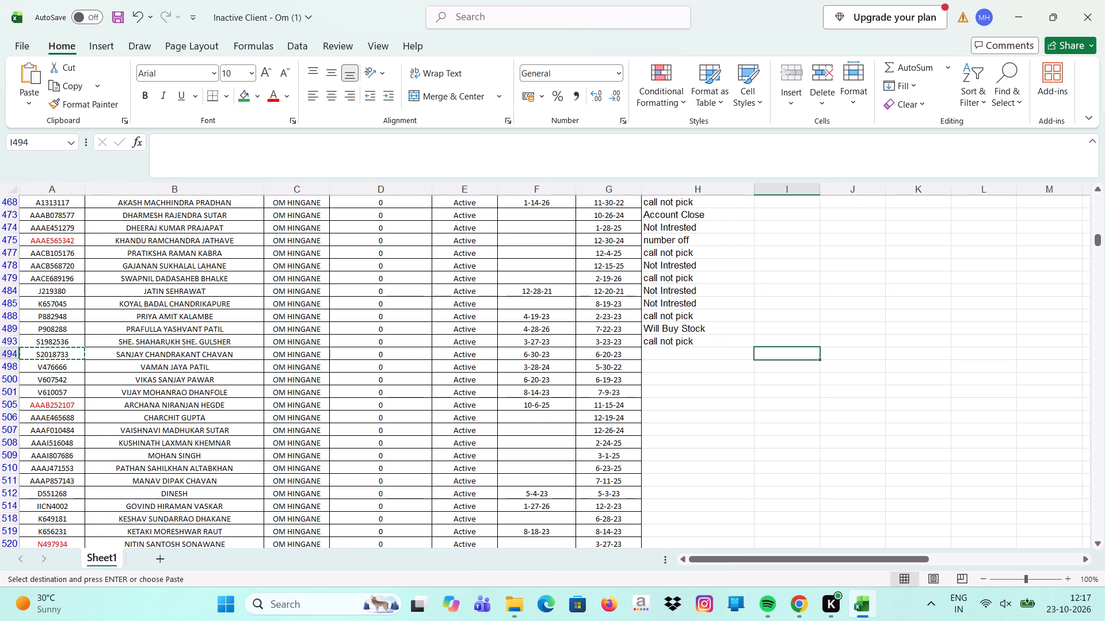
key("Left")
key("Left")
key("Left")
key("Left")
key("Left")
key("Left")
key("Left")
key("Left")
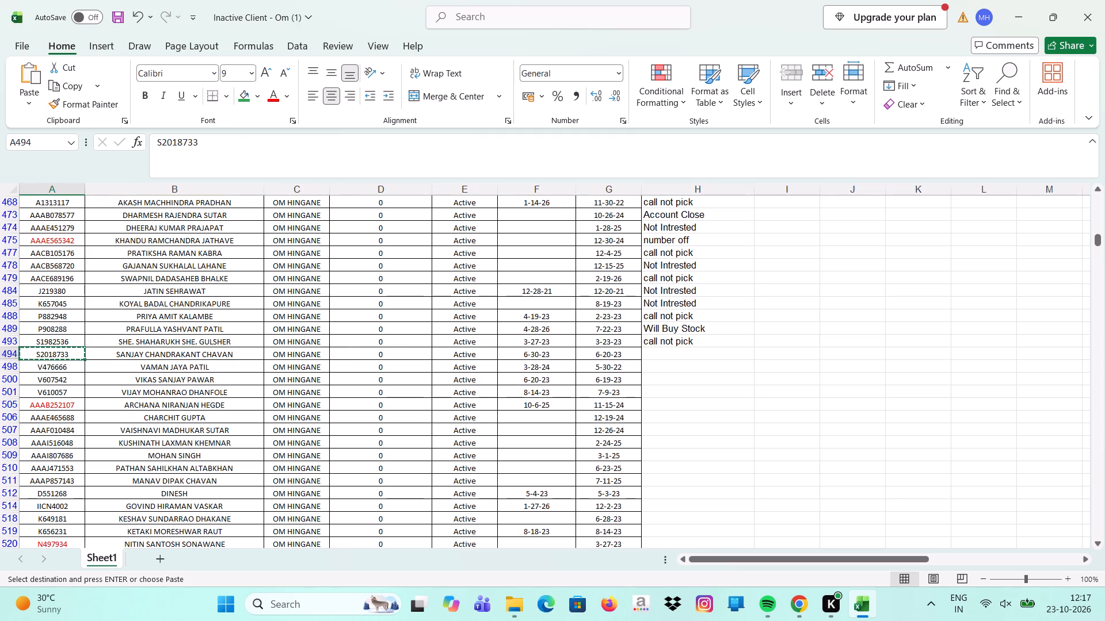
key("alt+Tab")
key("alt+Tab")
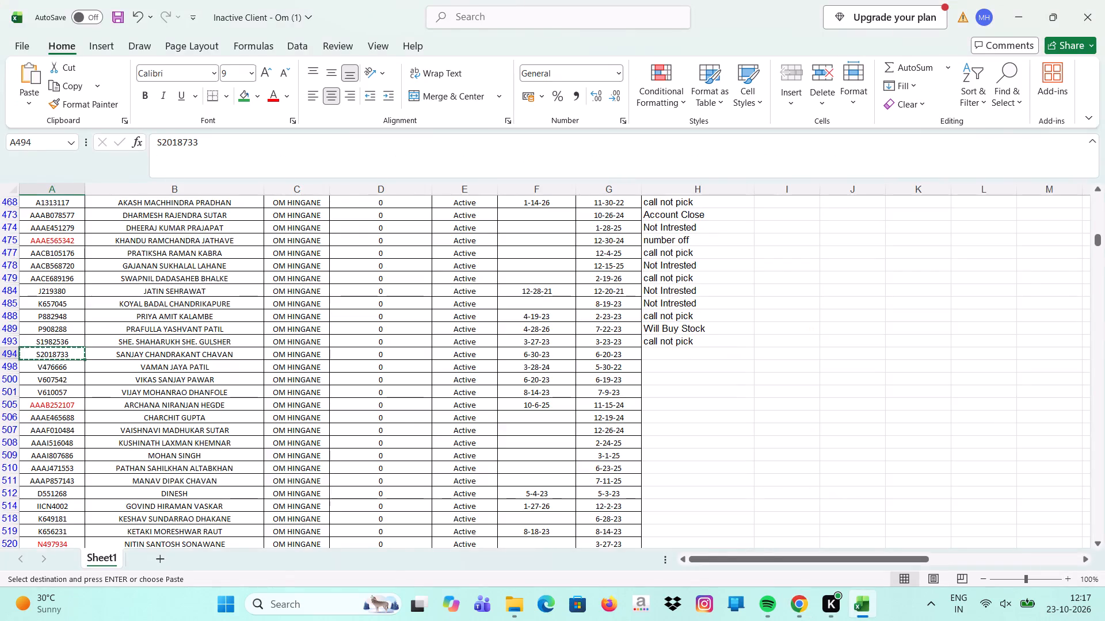
key("alt+Tab")
scroll(437, 404, "down", 1)
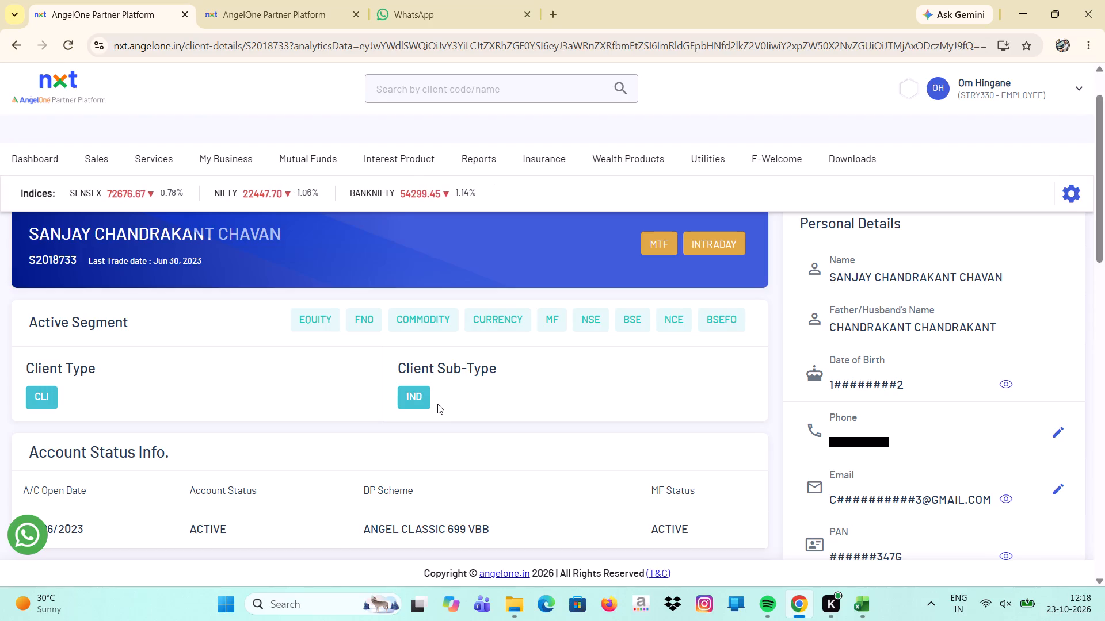
scroll(165, 365, "right", 5)
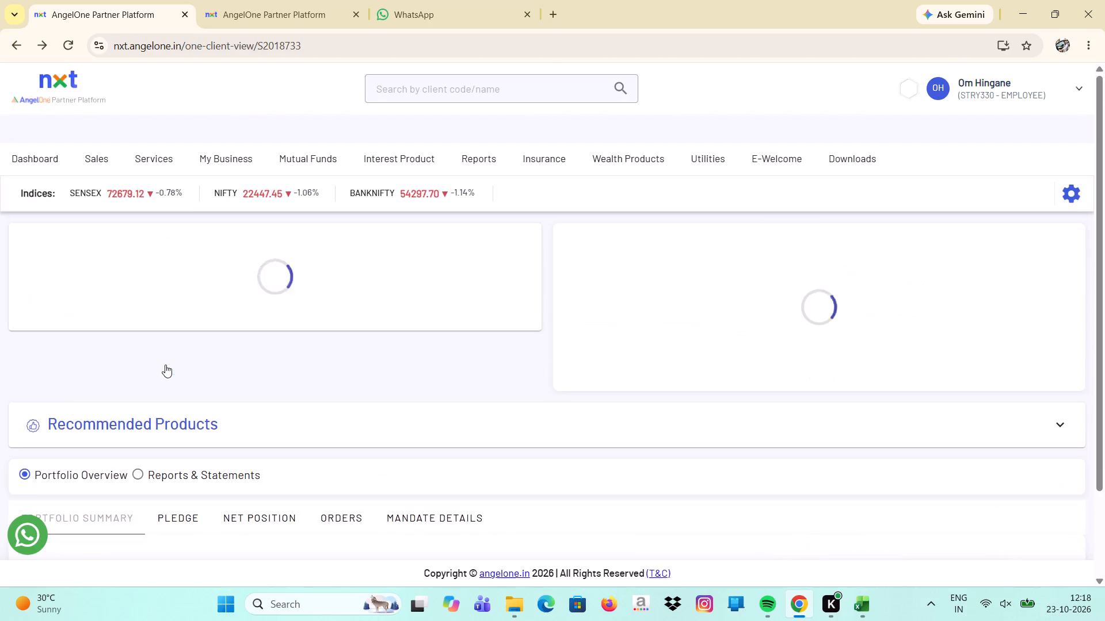
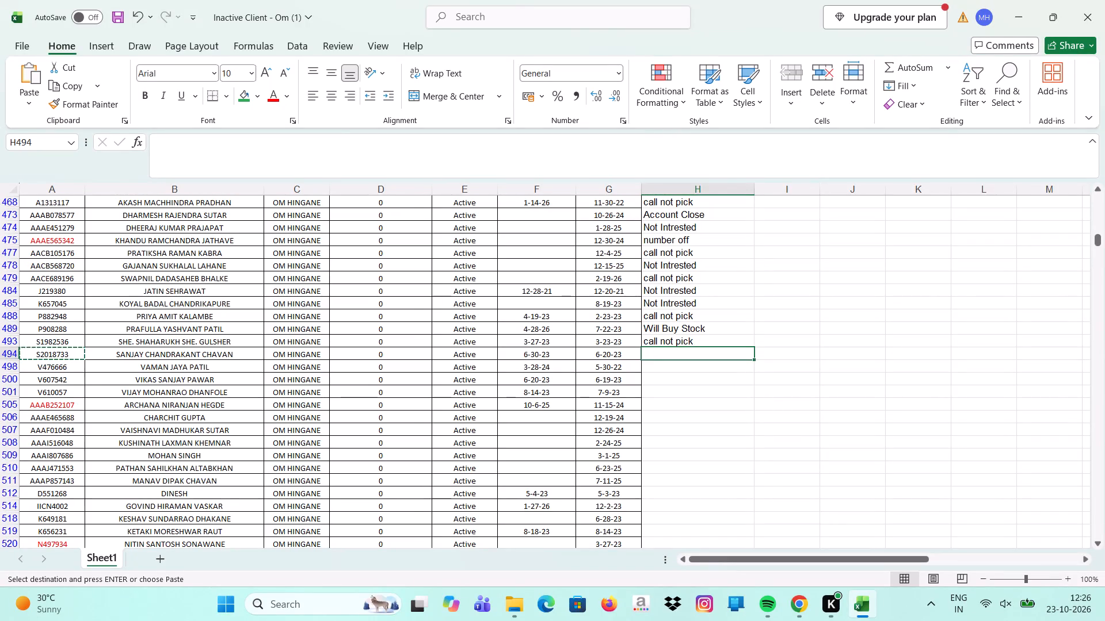
key("Up")
key("Down")
key("Left")
key("Left")
key("Left")
key("Left")
key("Left")
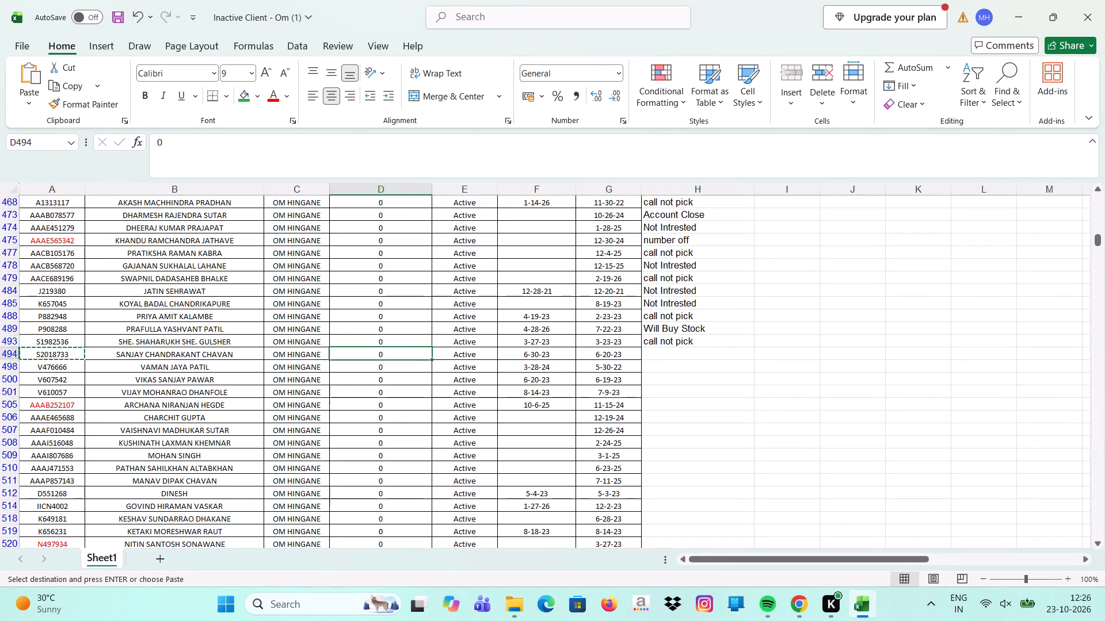
key("Left")
key("Left")
key("alt+Tab")
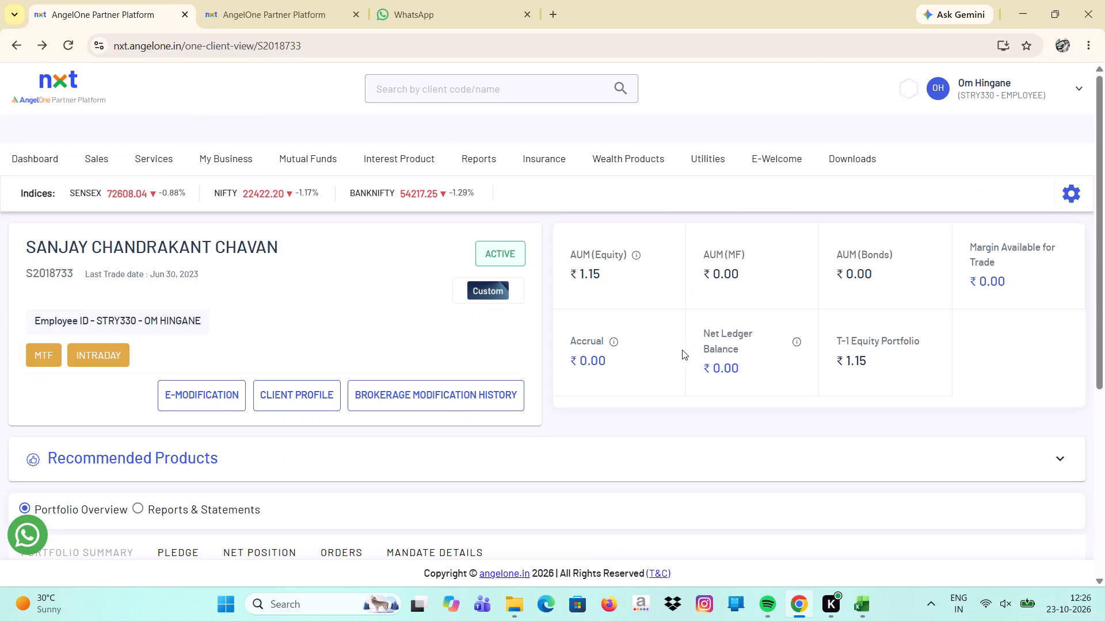
left_click(417, 93)
key("ctrl+v")
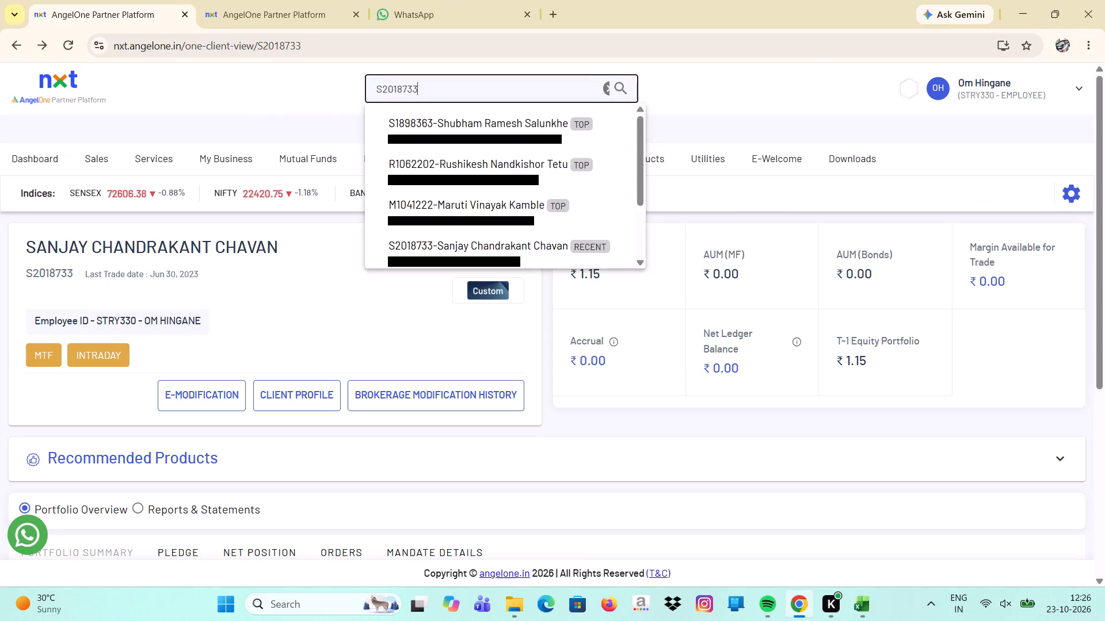
left_click(452, 105)
left_click(452, 128)
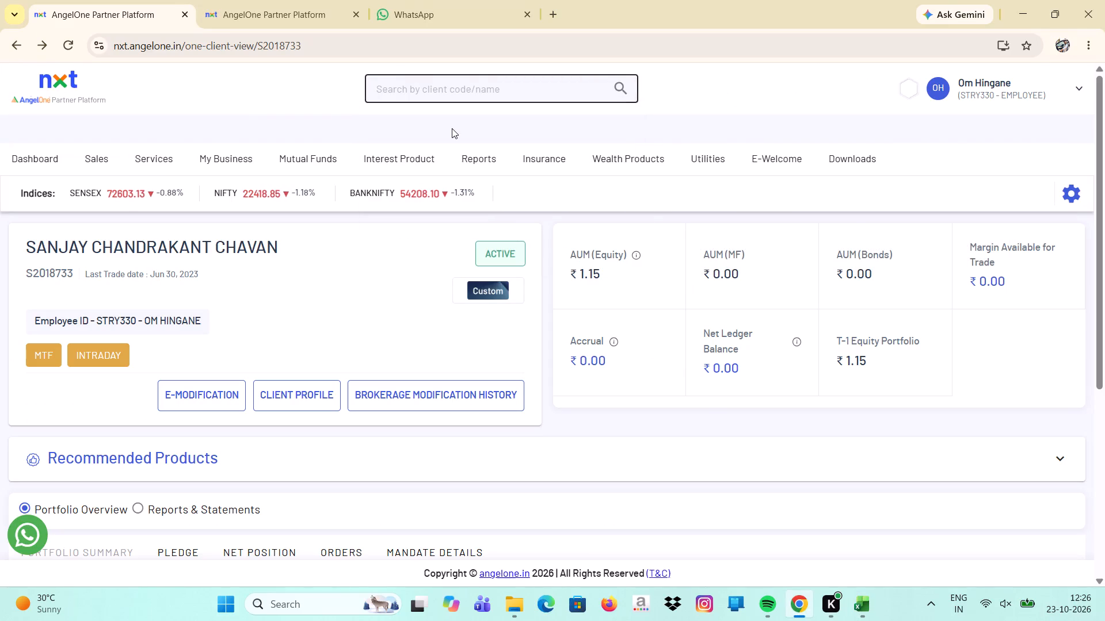
left_click(272, 398)
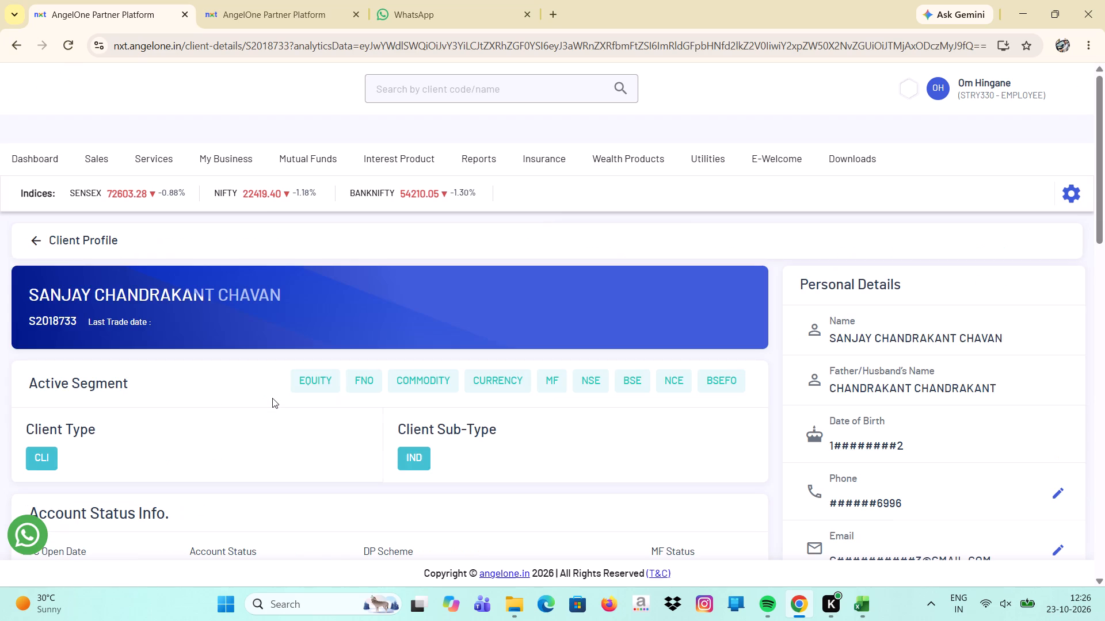
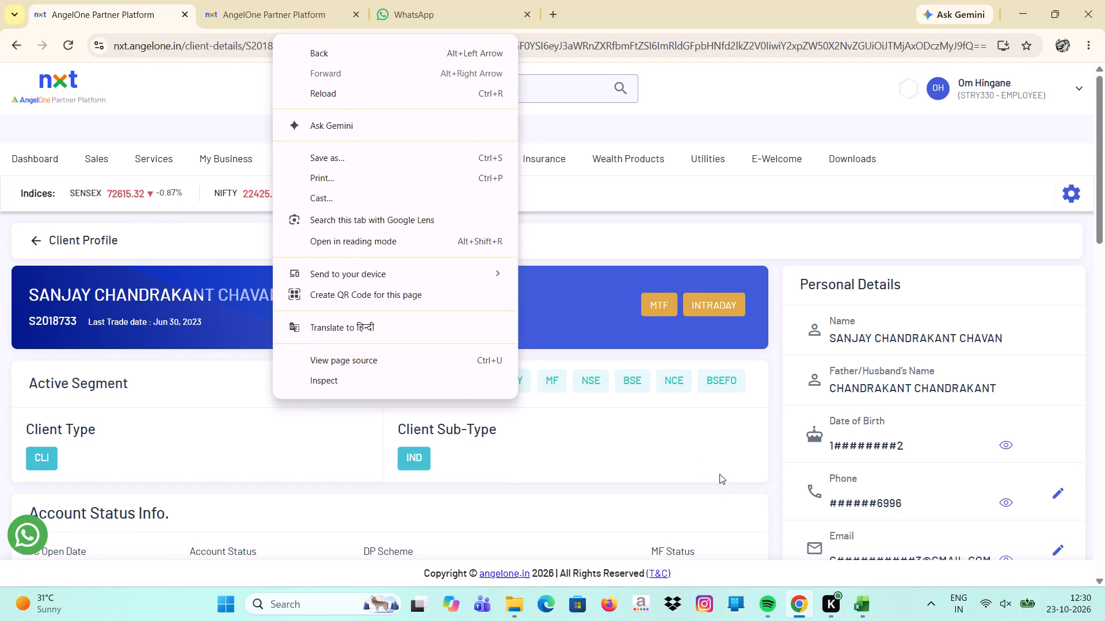
left_click(663, 451)
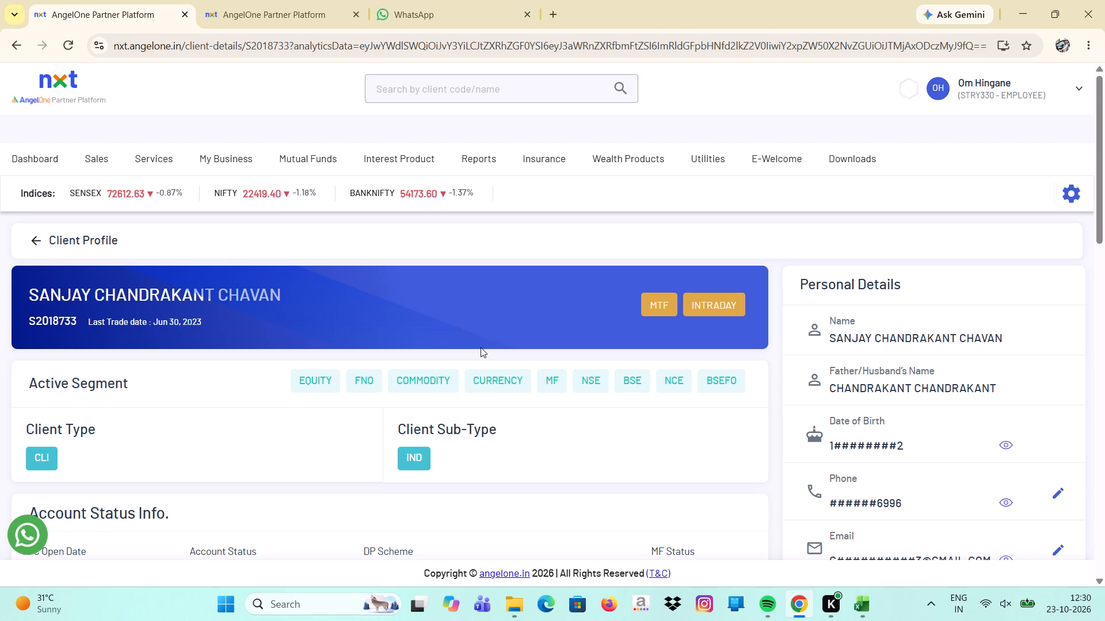
key("alt+Tab")
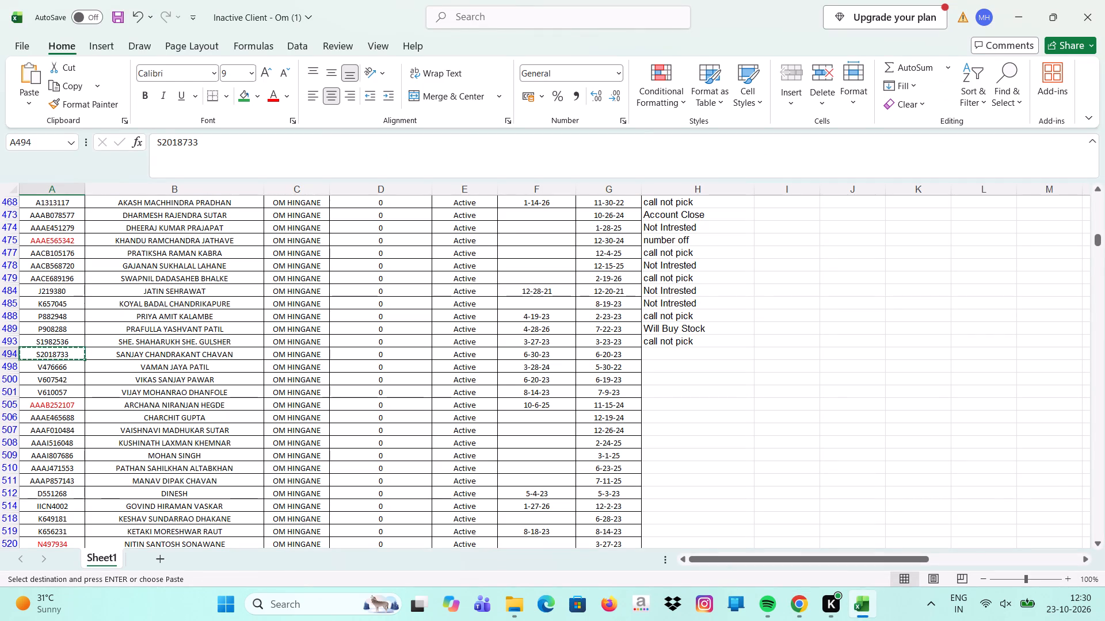
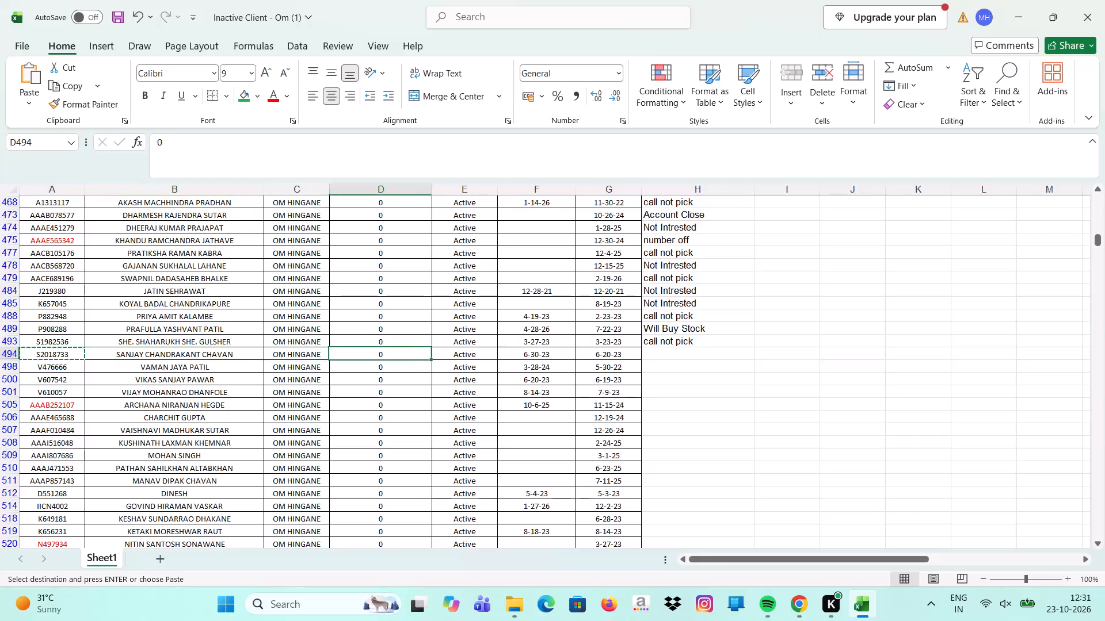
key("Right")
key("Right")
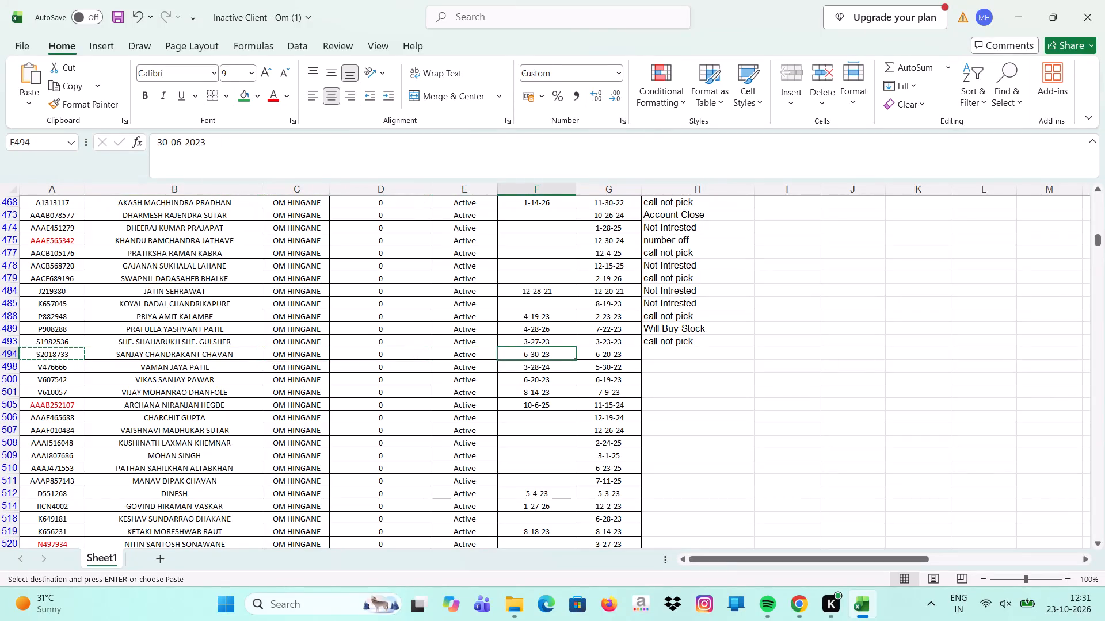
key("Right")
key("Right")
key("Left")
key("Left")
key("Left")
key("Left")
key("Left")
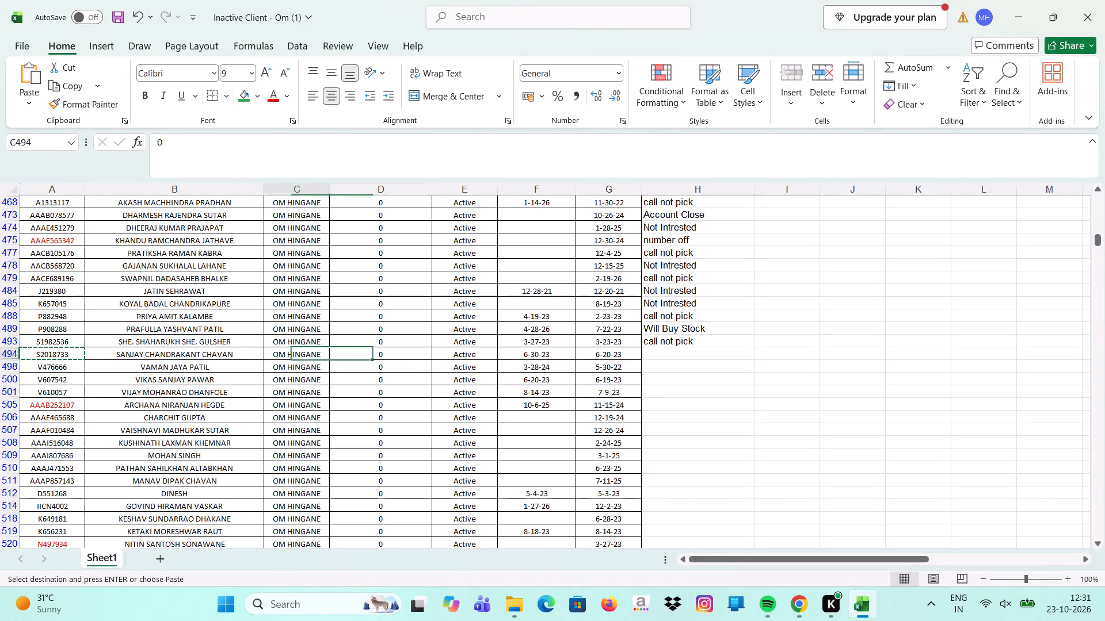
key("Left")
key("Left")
Switch to the partner platform in Chrome, look up row 494's copied client code, and reveal the phone number in that client's profile.
key("alt+Tab")
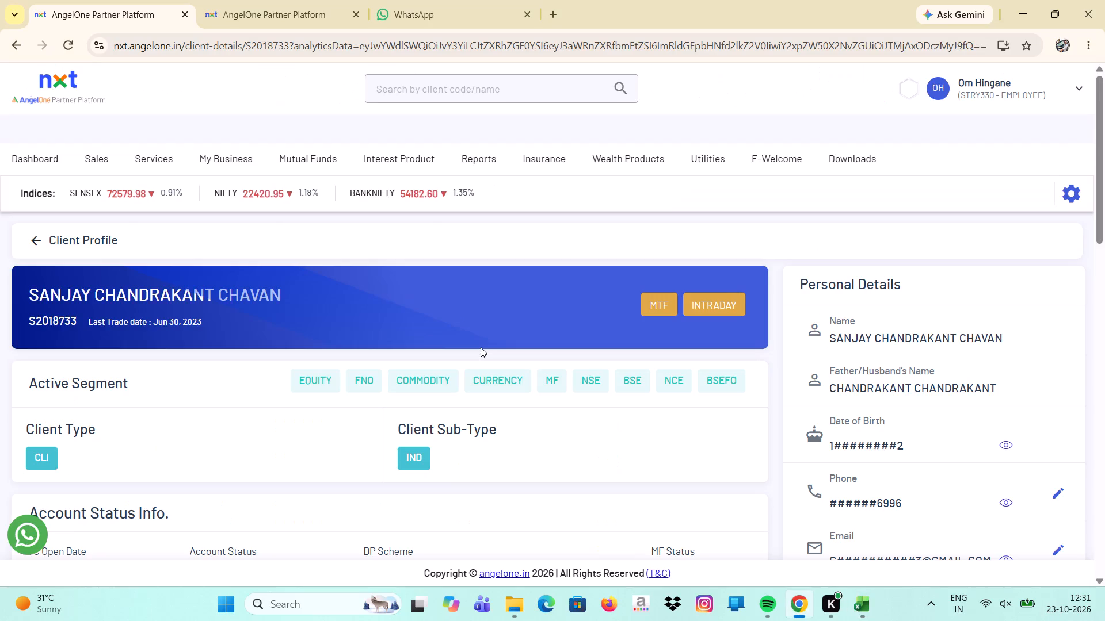
left_click(426, 84)
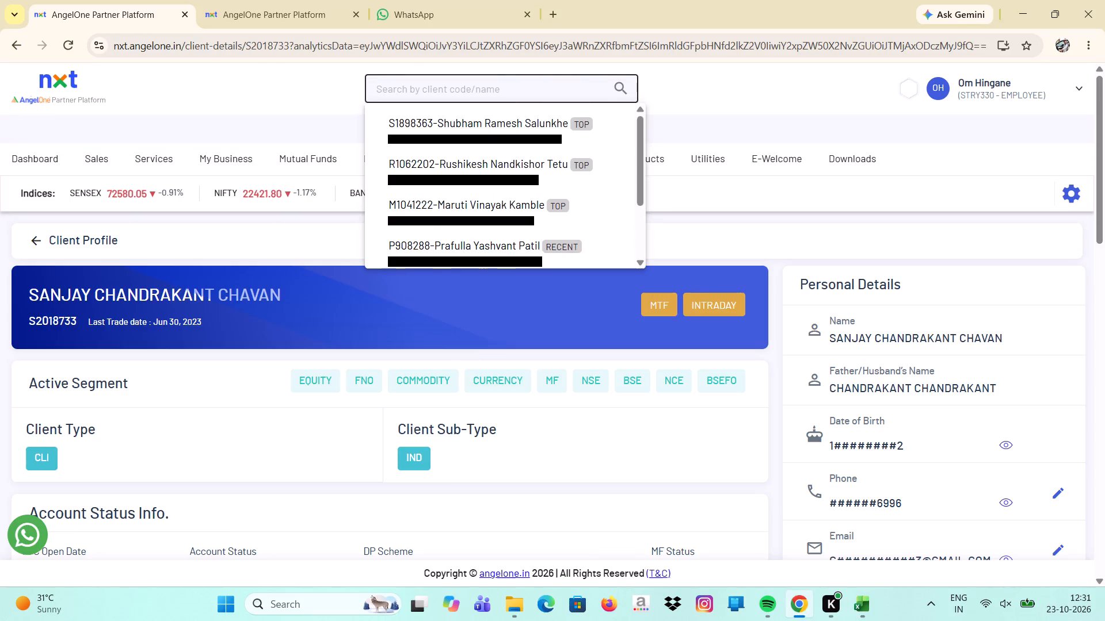
key("ctrl+v")
left_click(447, 136)
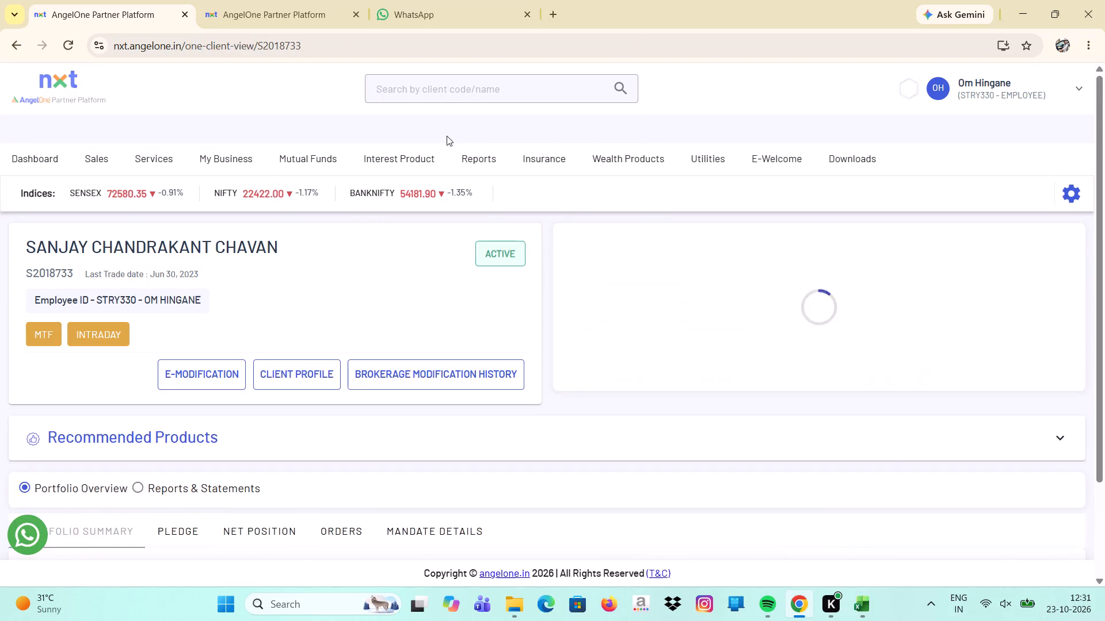
left_click(311, 393)
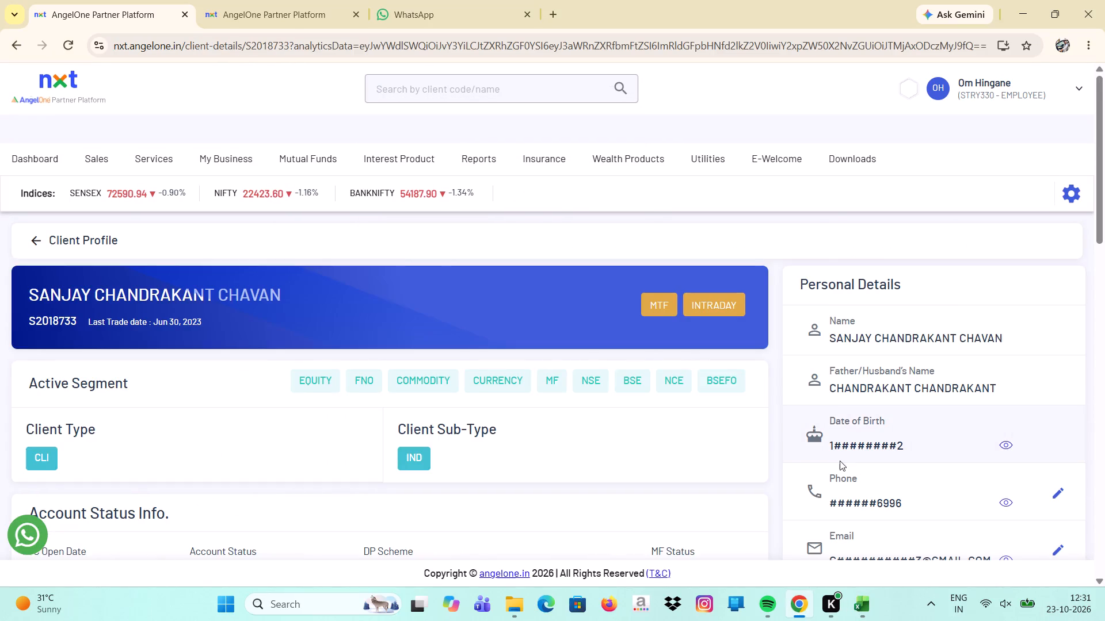
scroll(840, 461, "down", 1)
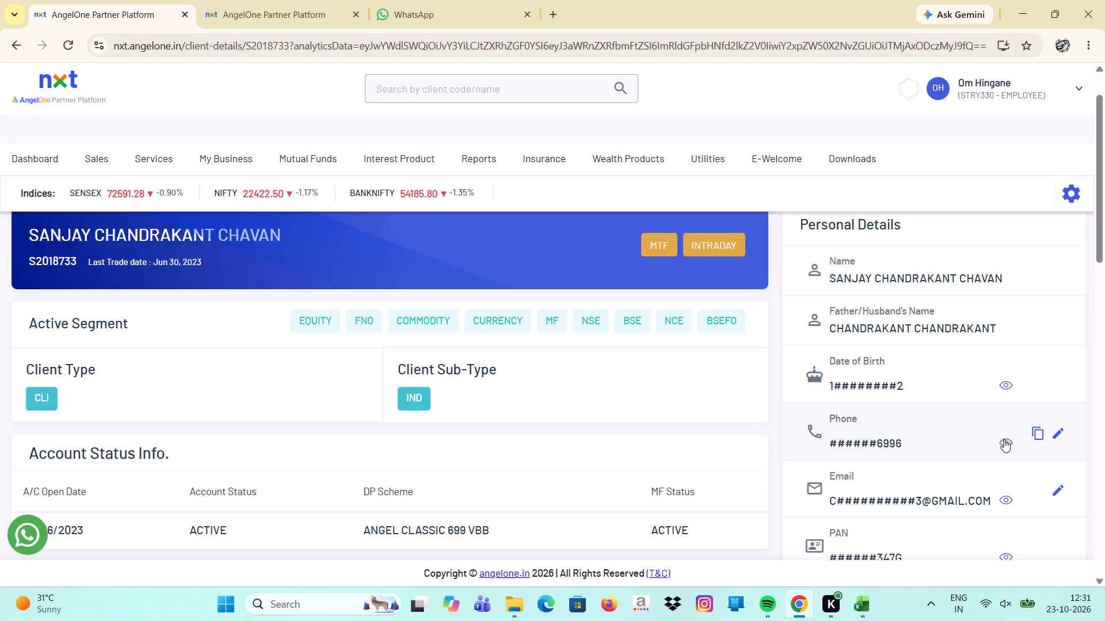
left_click(1004, 438)
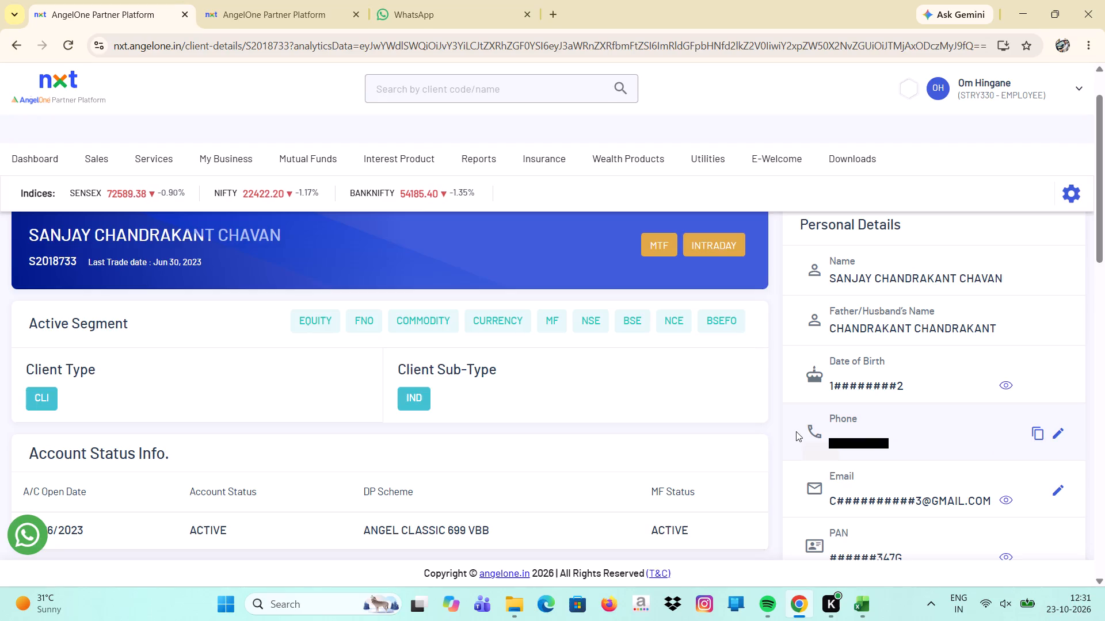
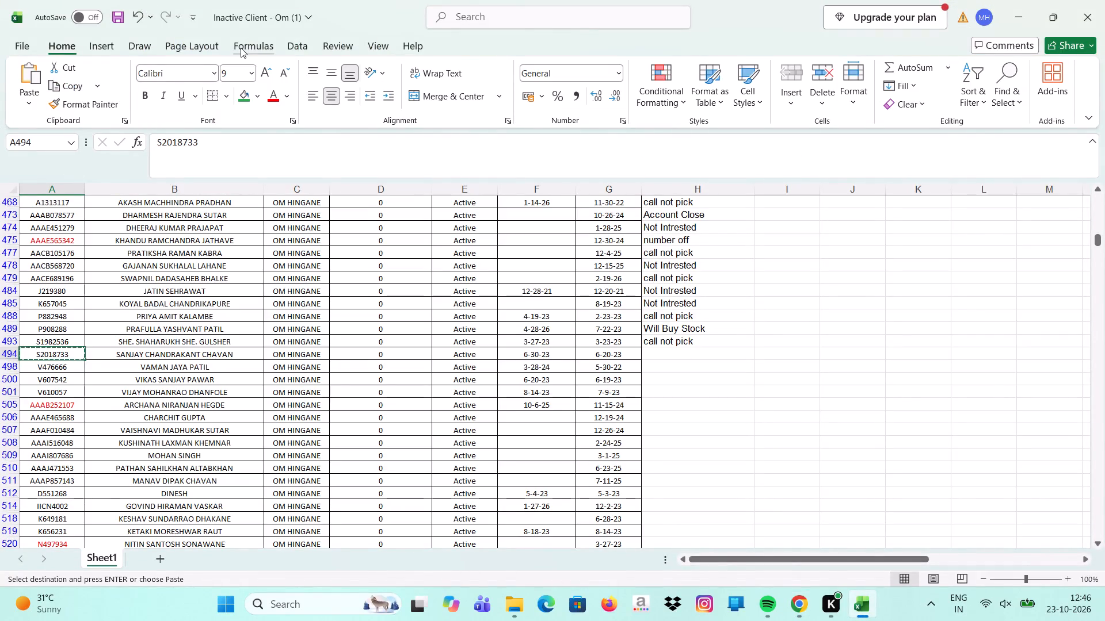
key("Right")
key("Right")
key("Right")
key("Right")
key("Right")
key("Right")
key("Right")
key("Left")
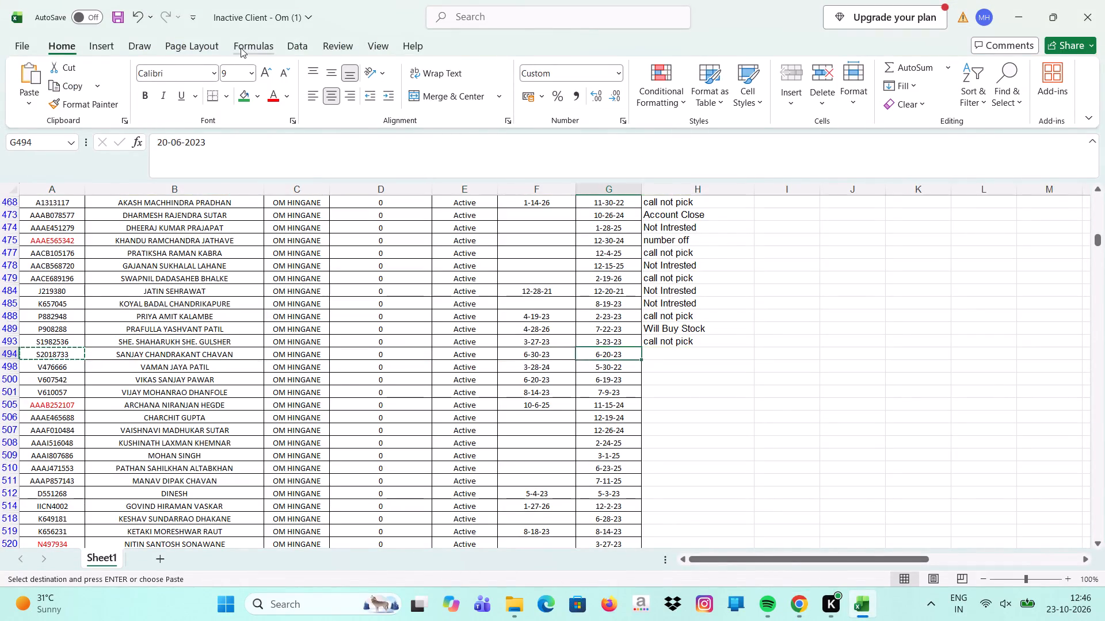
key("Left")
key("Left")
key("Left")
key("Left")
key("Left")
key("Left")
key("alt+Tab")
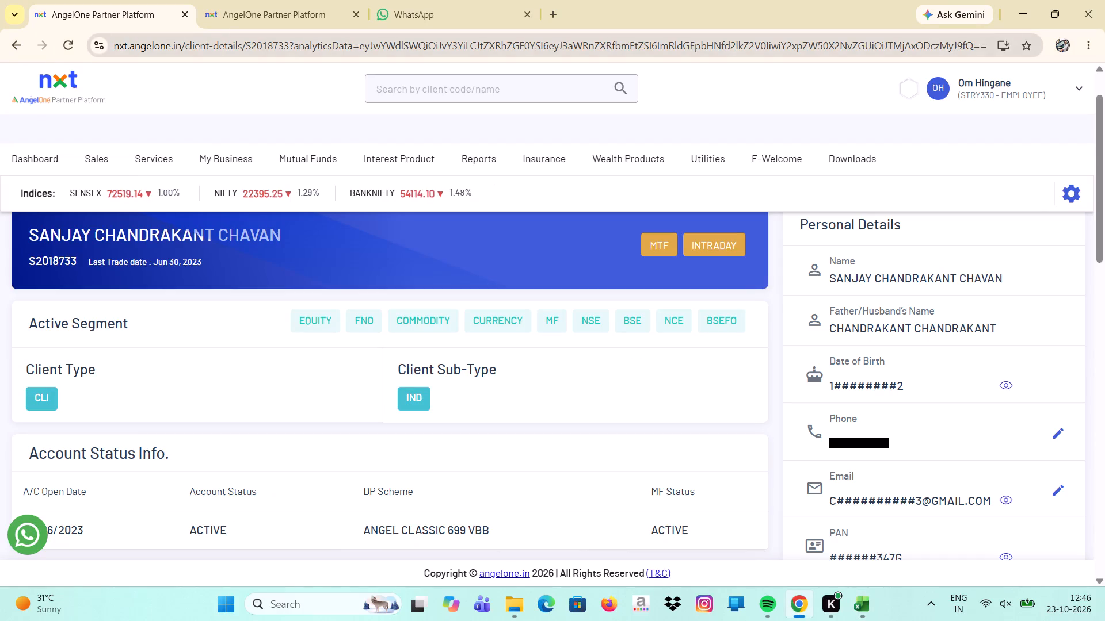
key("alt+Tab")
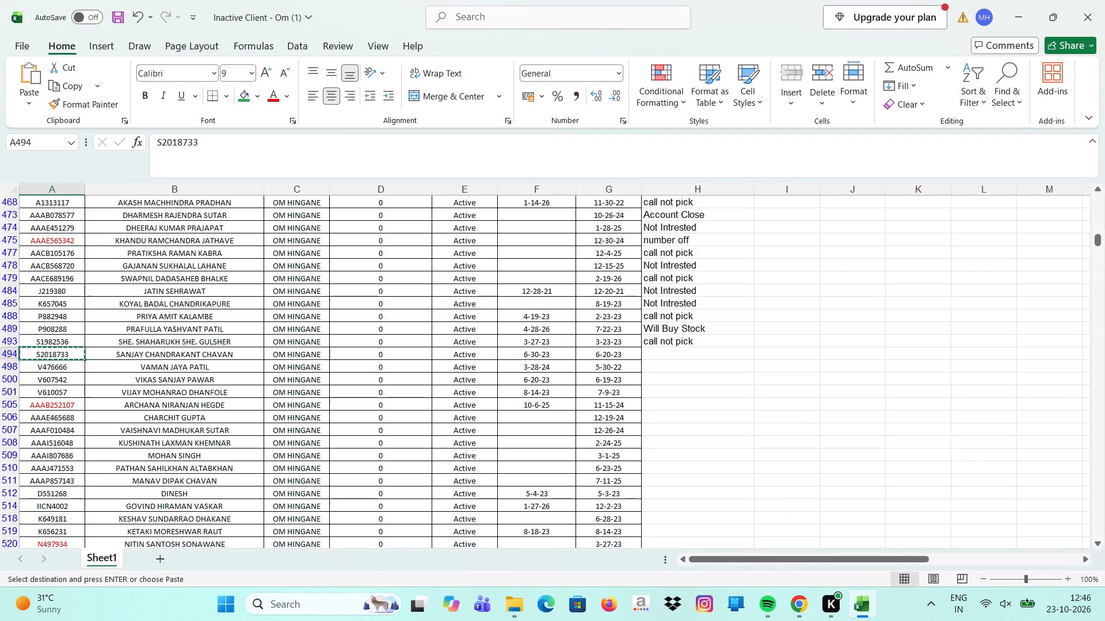
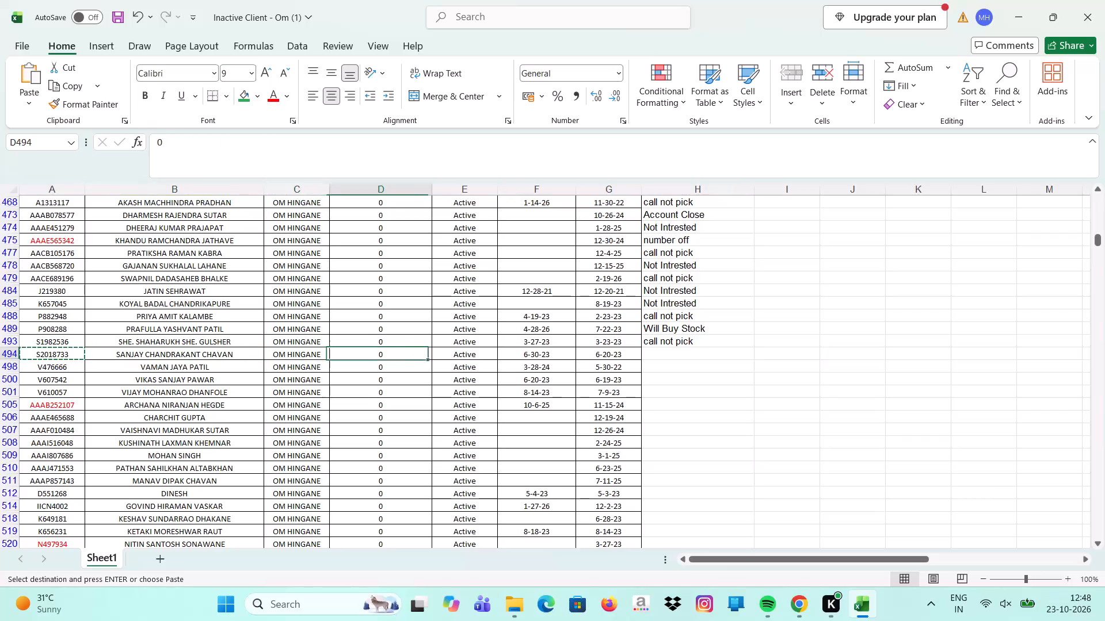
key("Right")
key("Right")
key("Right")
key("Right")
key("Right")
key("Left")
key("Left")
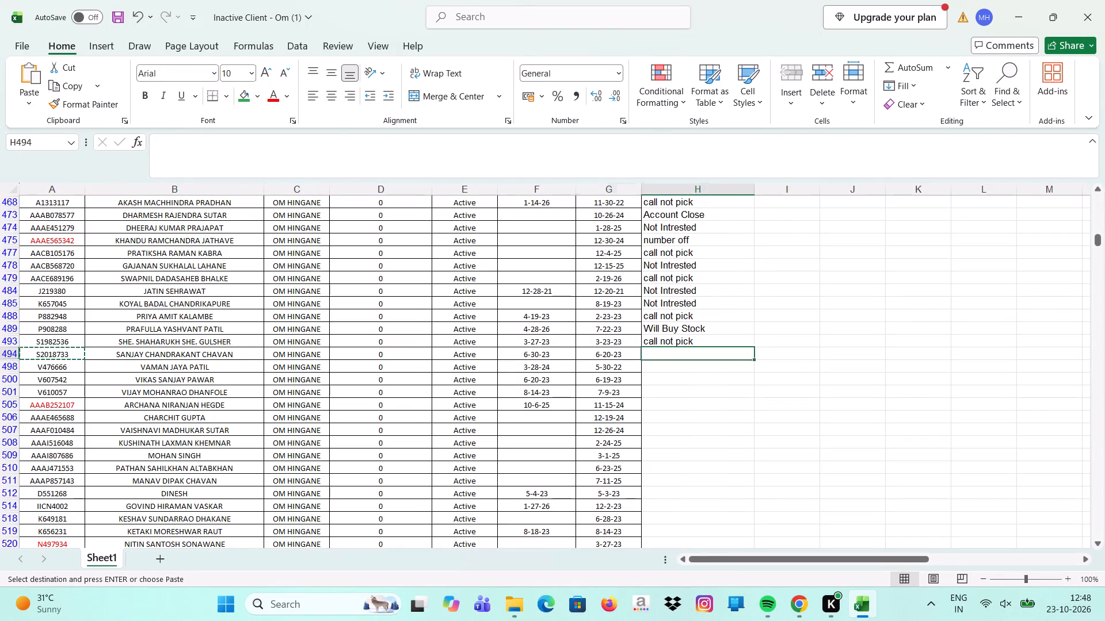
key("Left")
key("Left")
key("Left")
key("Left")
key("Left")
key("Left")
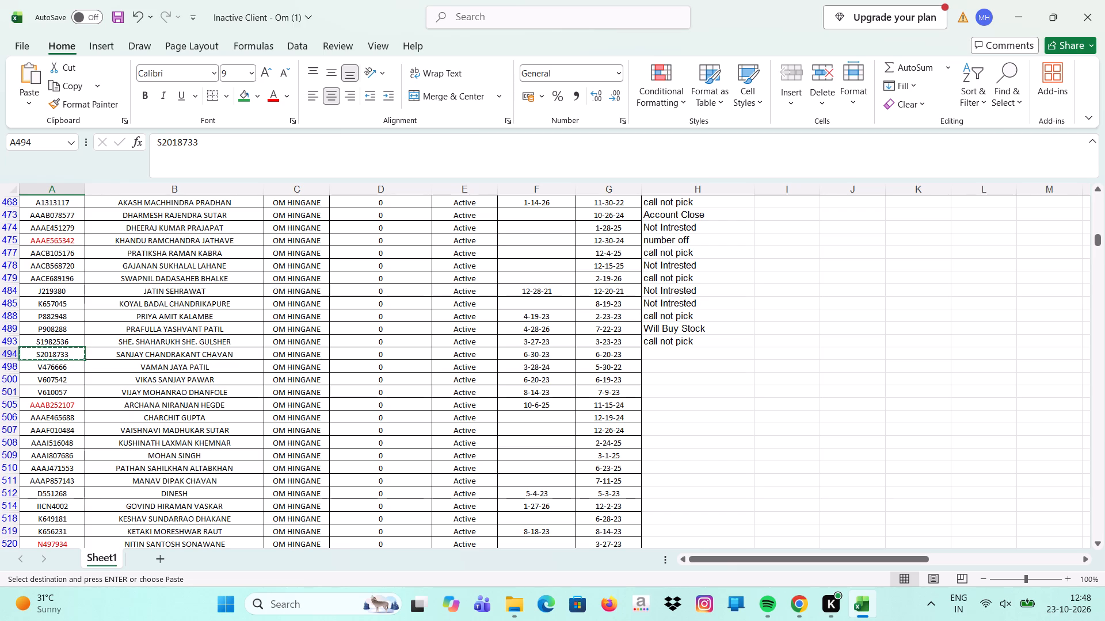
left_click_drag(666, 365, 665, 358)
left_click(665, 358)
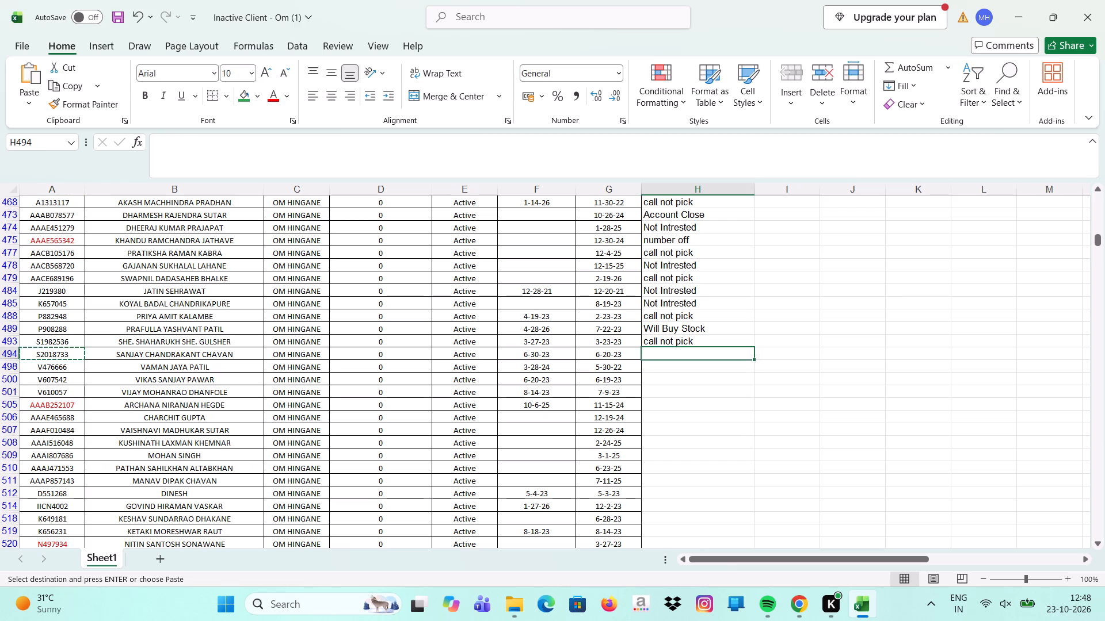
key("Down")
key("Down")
Select the client code cell in the green-highlighted "Will Buy Stock" row 466.
scroll(665, 358, "up", 3)
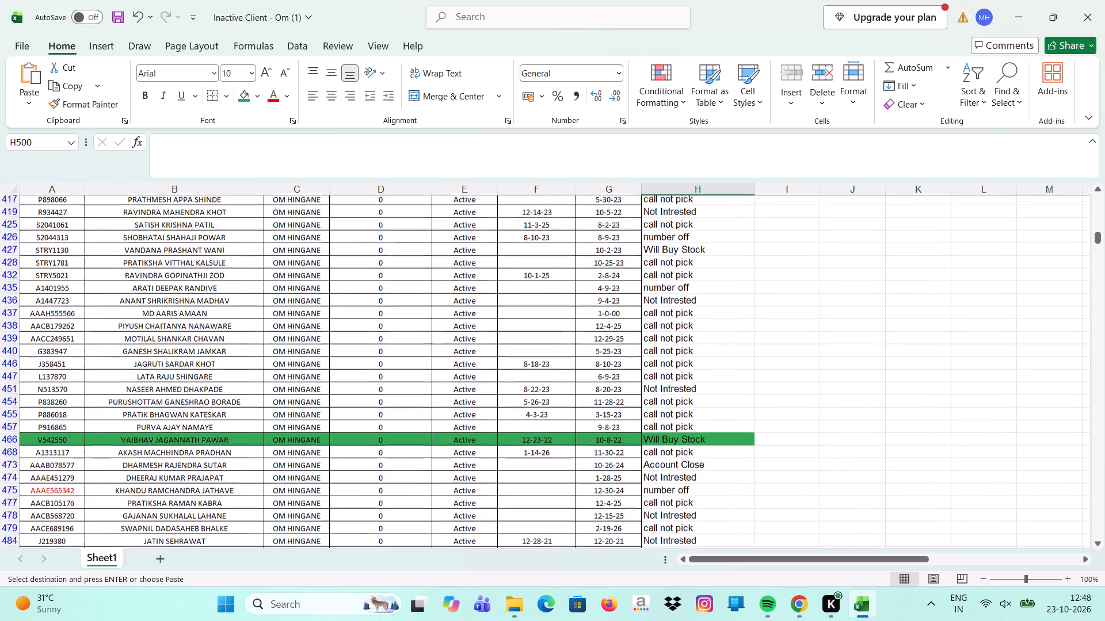
scroll(665, 359, "down", 1)
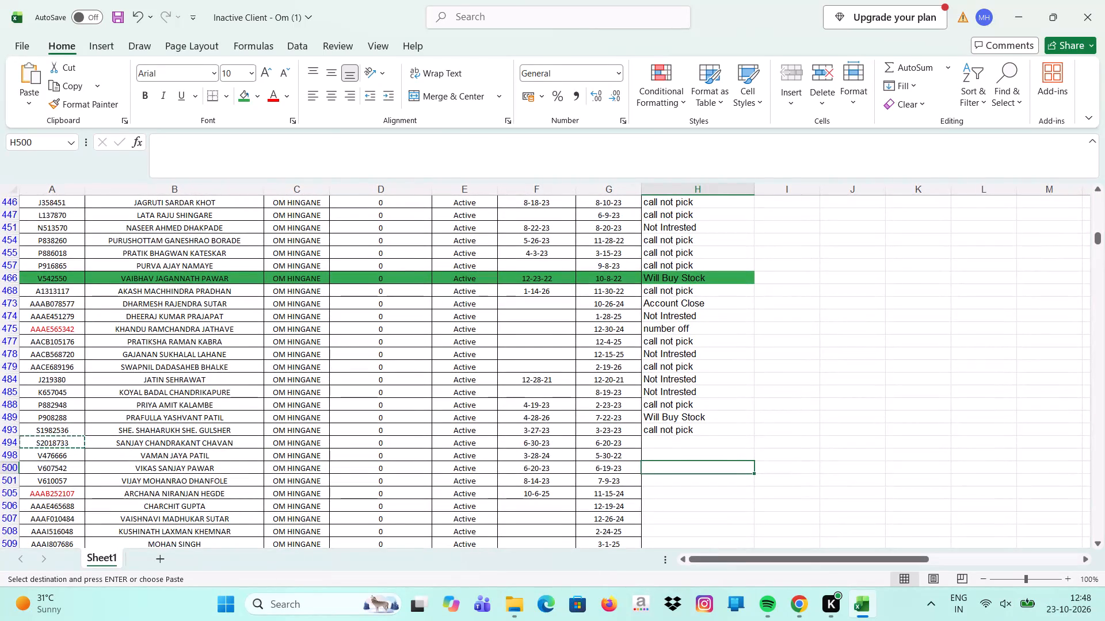
left_click(72, 271)
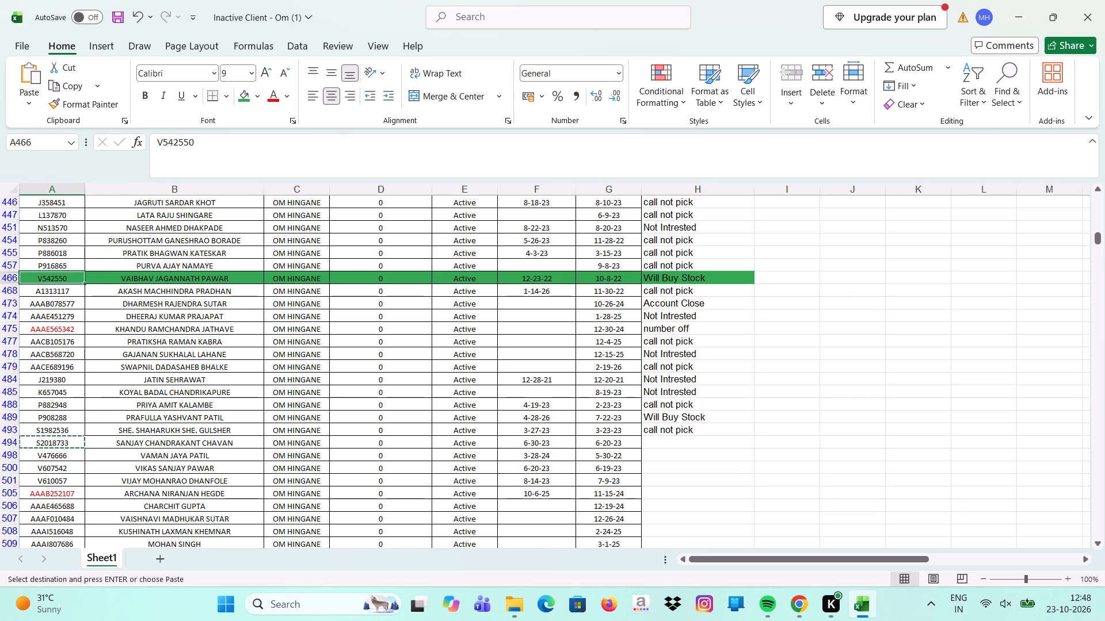
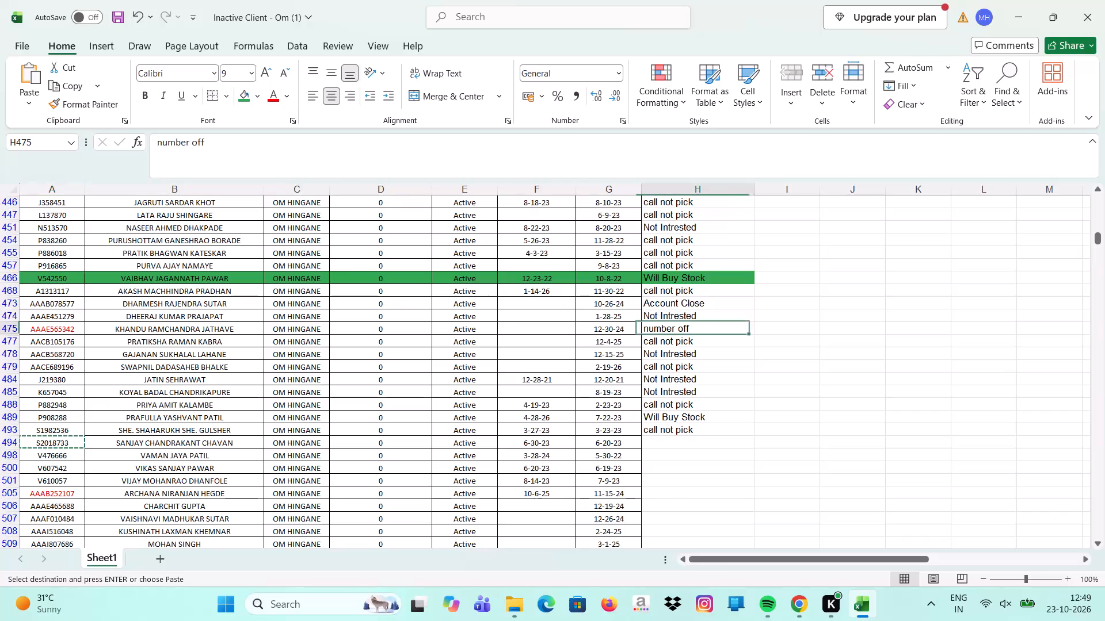
Review the recorded call remarks and green-highlighted rows in the client list above row 494.
scroll(706, 327, "up", 3)
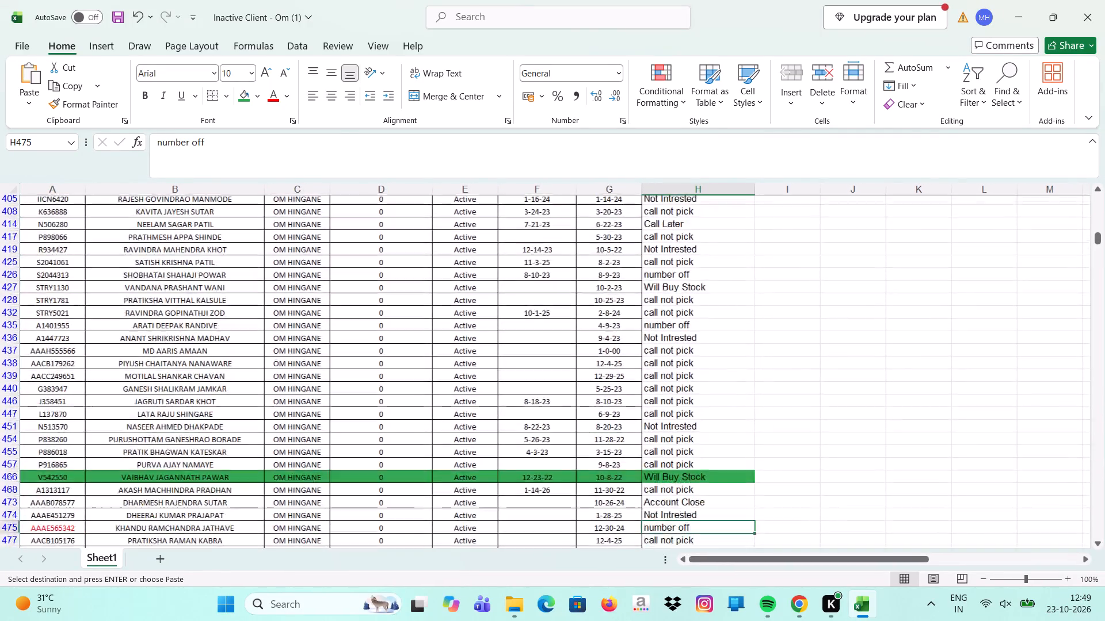
scroll(706, 327, "up", 2)
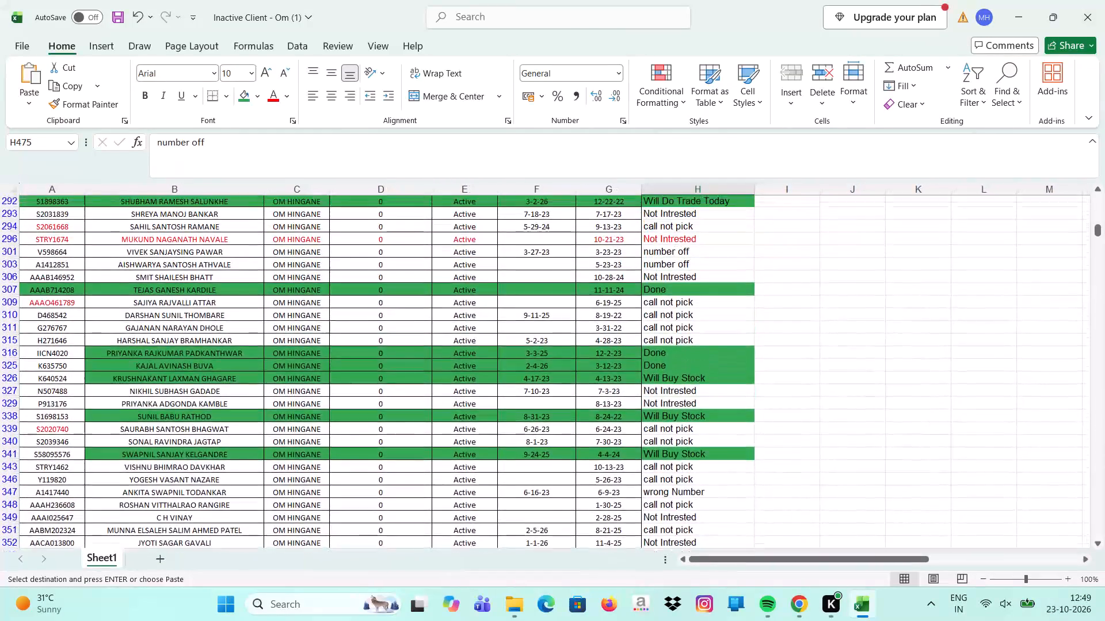
scroll(706, 327, "down", 3)
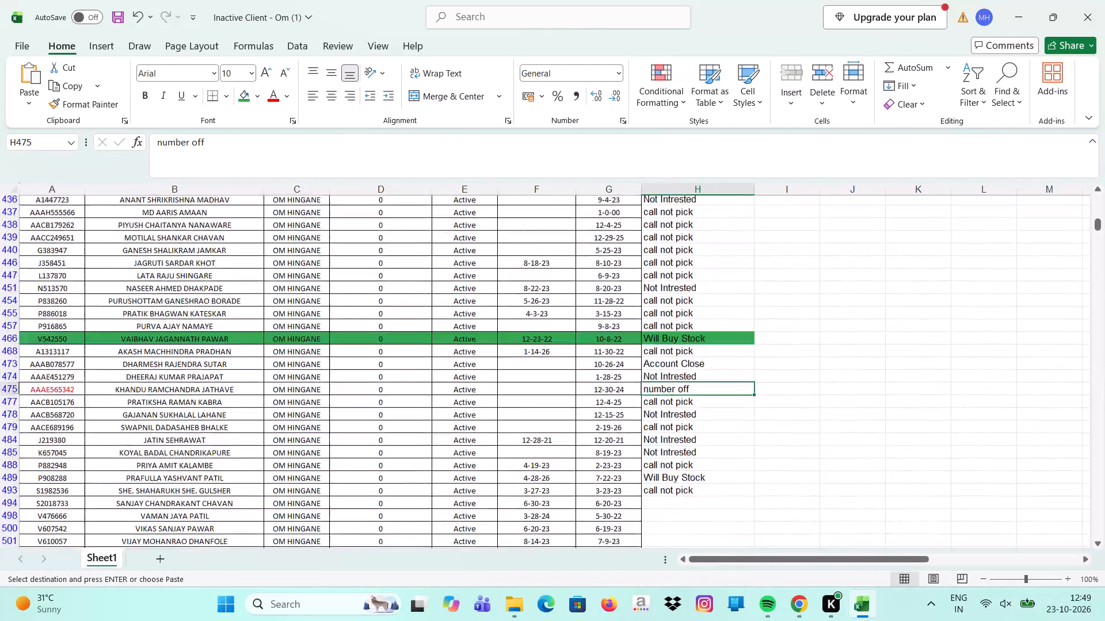
scroll(706, 327, "down", 1)
scroll(706, 327, "up", 2)
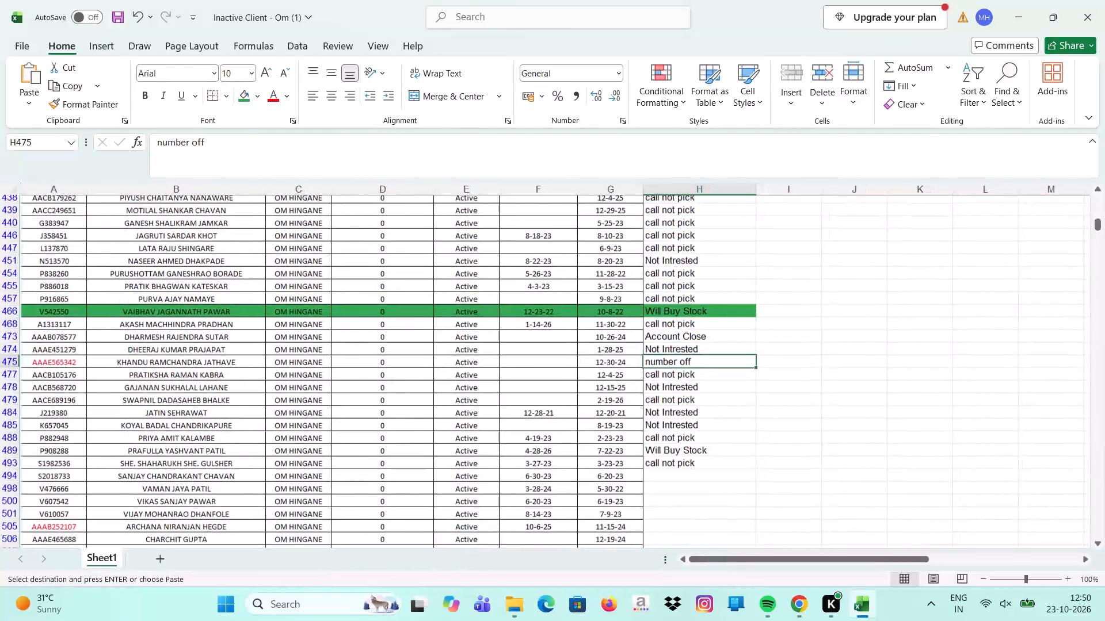
scroll(706, 327, "up", 1)
Switch to the AngelOne Partner Platform window.
key("alt+Tab")
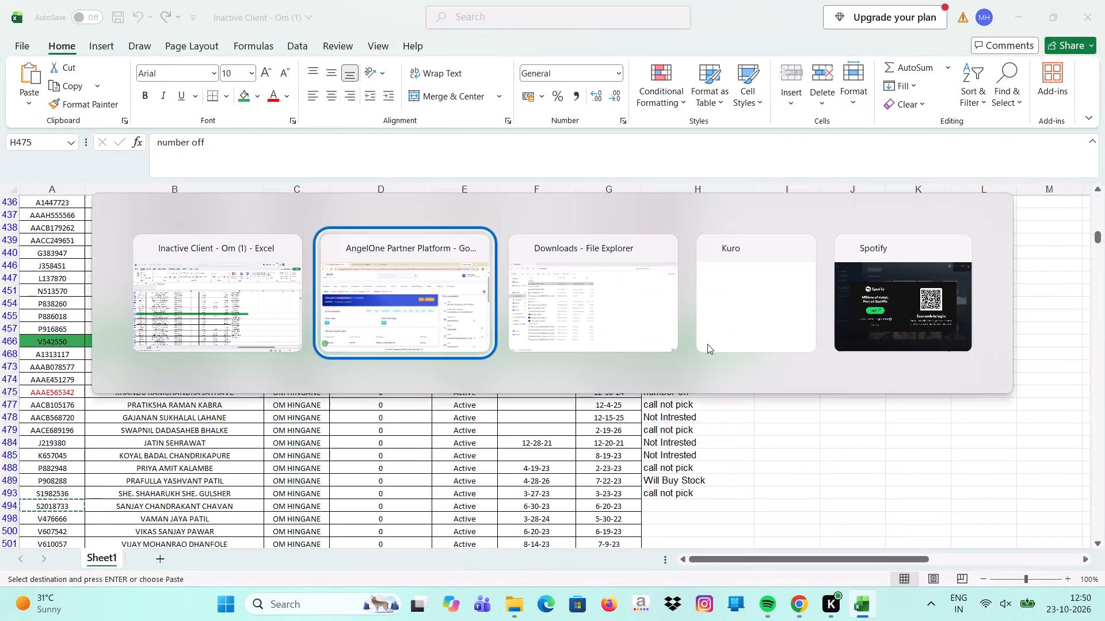